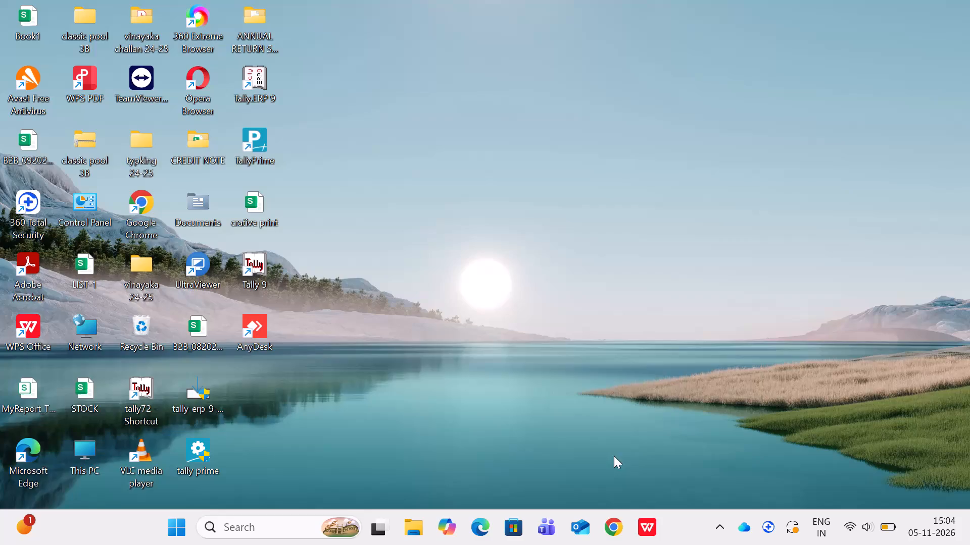
# Open Google Chrome and start a Google search from the new tab page.
pyautogui.click(607, 539)
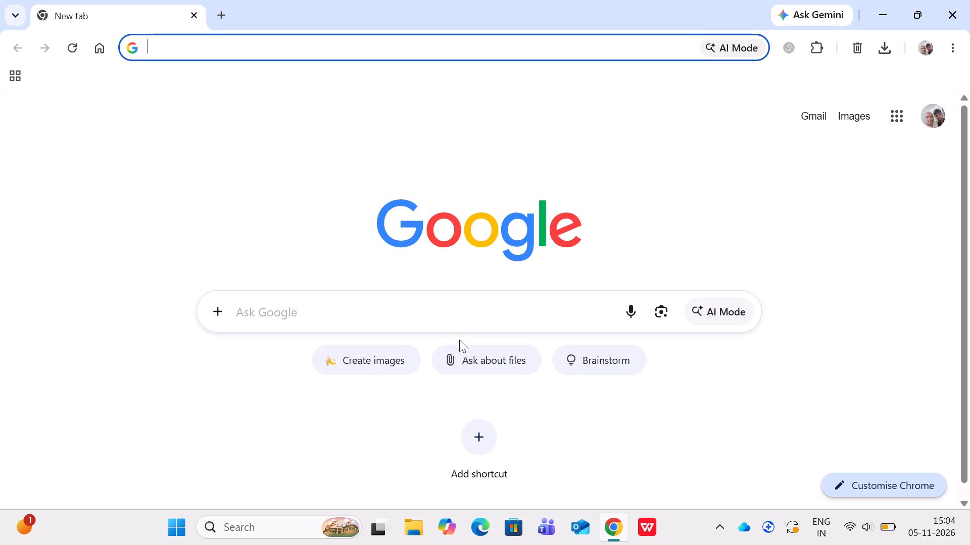
pyautogui.click(283, 314)
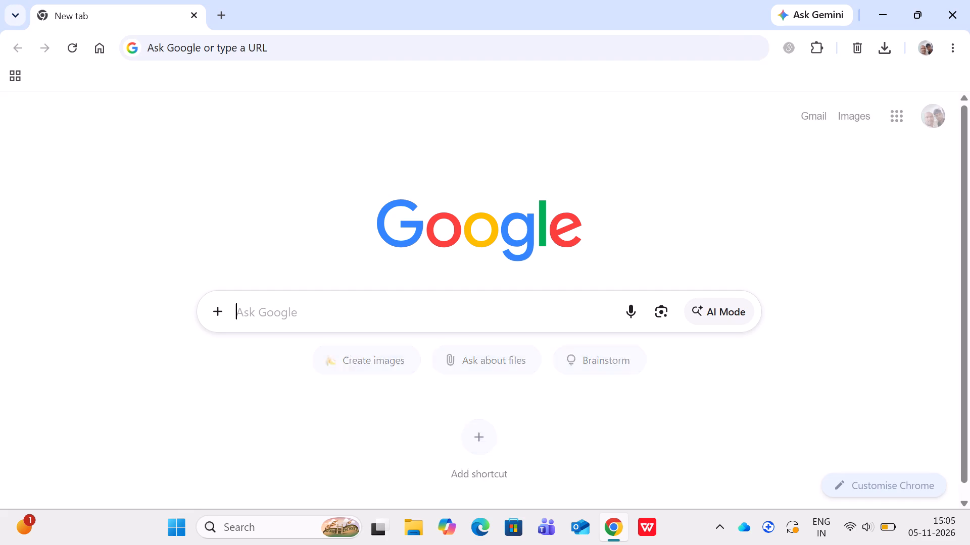
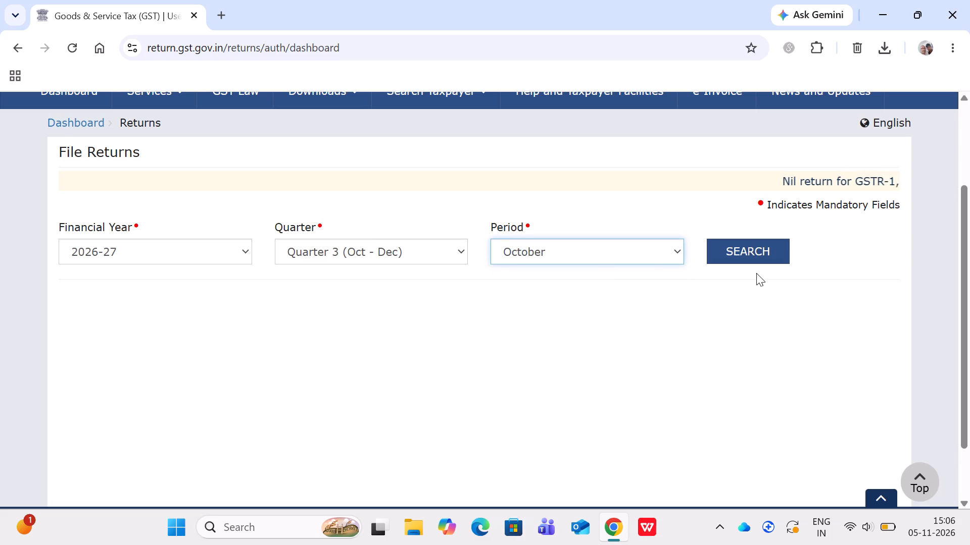
# Search the returns for October, Quarter 3 of financial year 2026-27, and open GSTR-1 for online preparation.
pyautogui.click(777, 248)
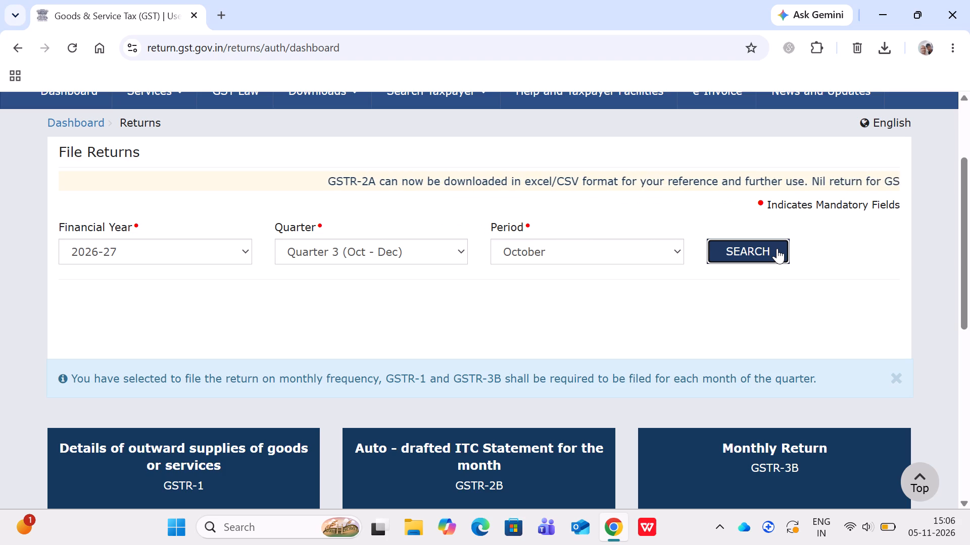
pyautogui.click(777, 248)
pyautogui.scroll(-3, 479, 314)
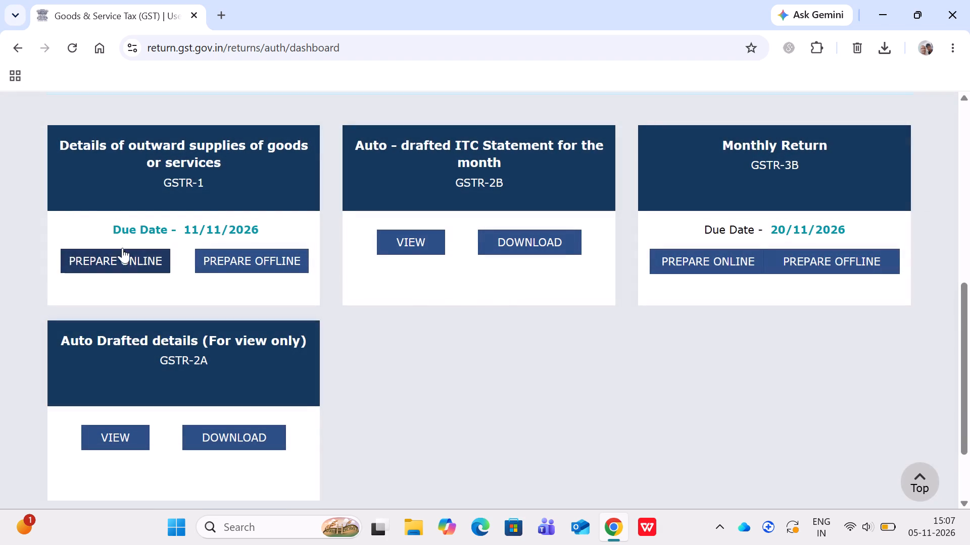
pyautogui.click(94, 263)
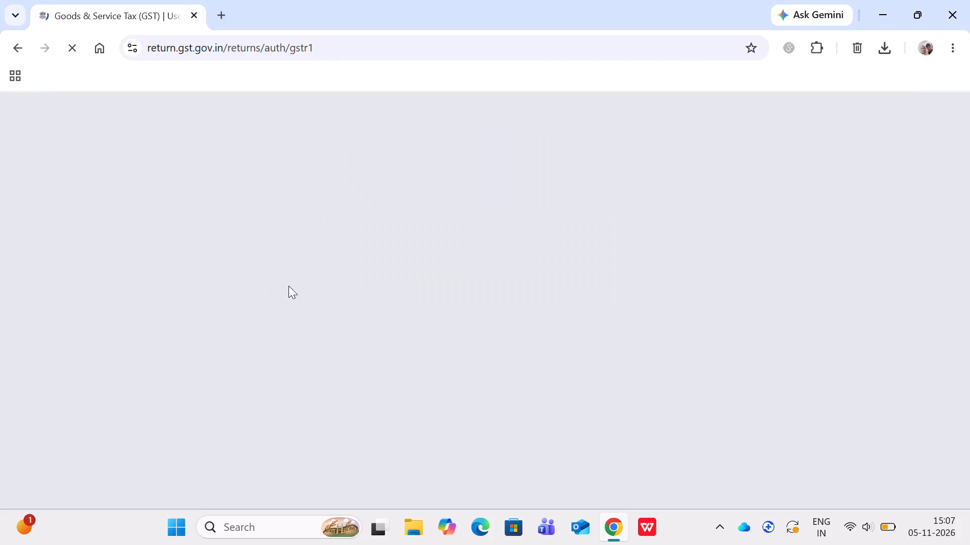
# Open the registered credit/debit notes section (9B) and display the processed notes for PHYSICSWALLAH LIMITED.
pyautogui.scroll(-3, 437, 337)
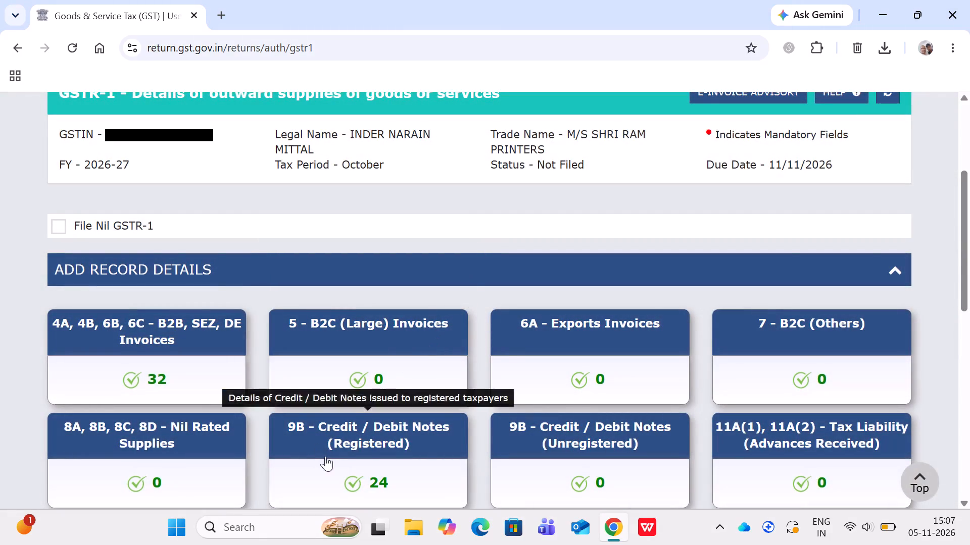
pyautogui.click(368, 474)
pyautogui.scroll(-2, 368, 474)
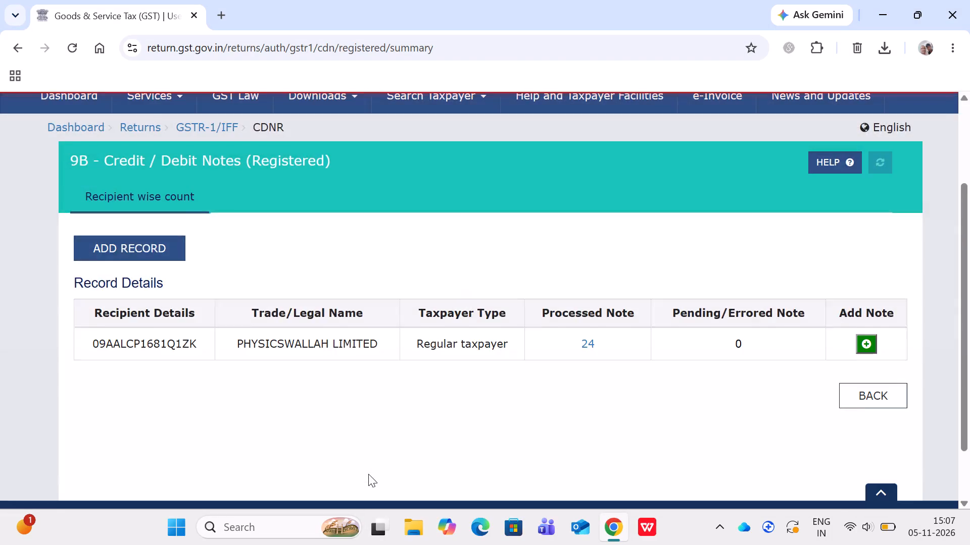
pyautogui.click(588, 346)
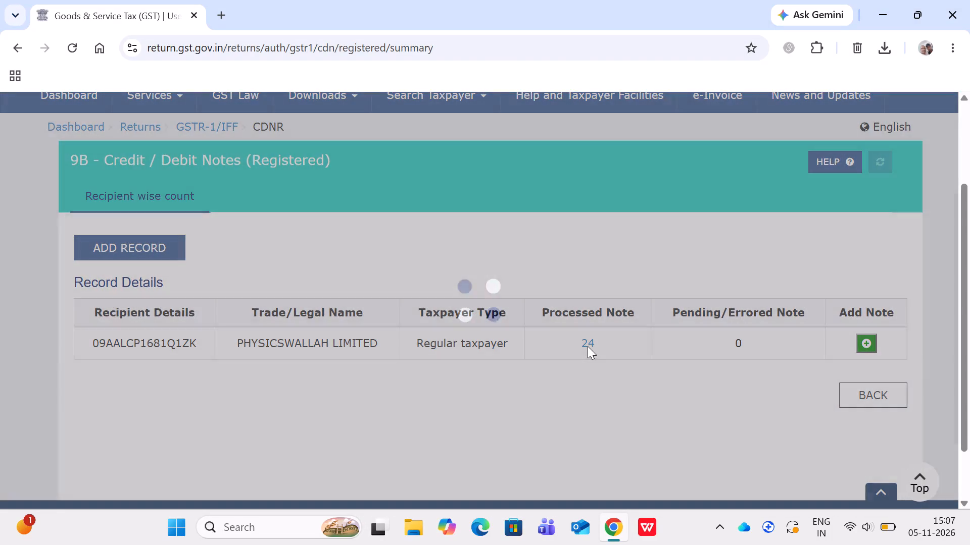
pyautogui.click(588, 346)
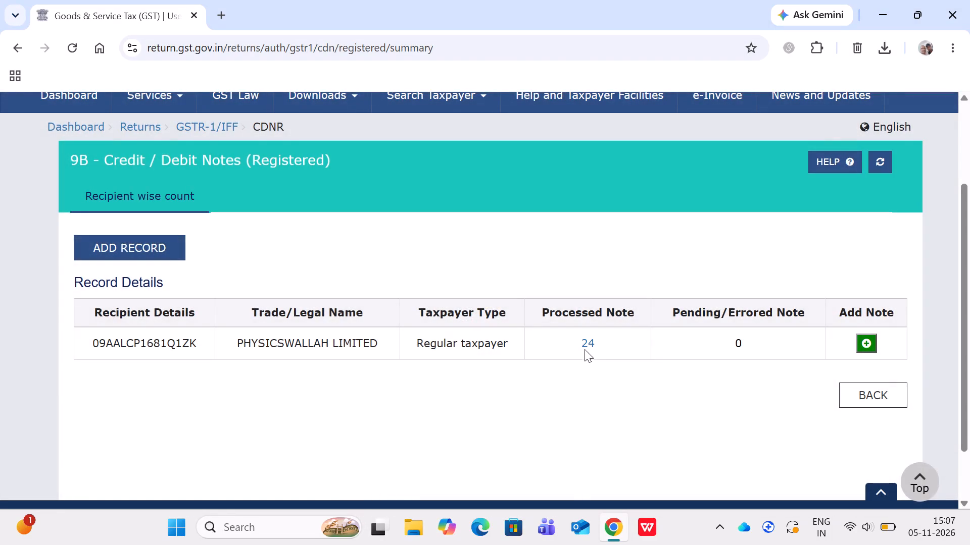
pyautogui.click(587, 346)
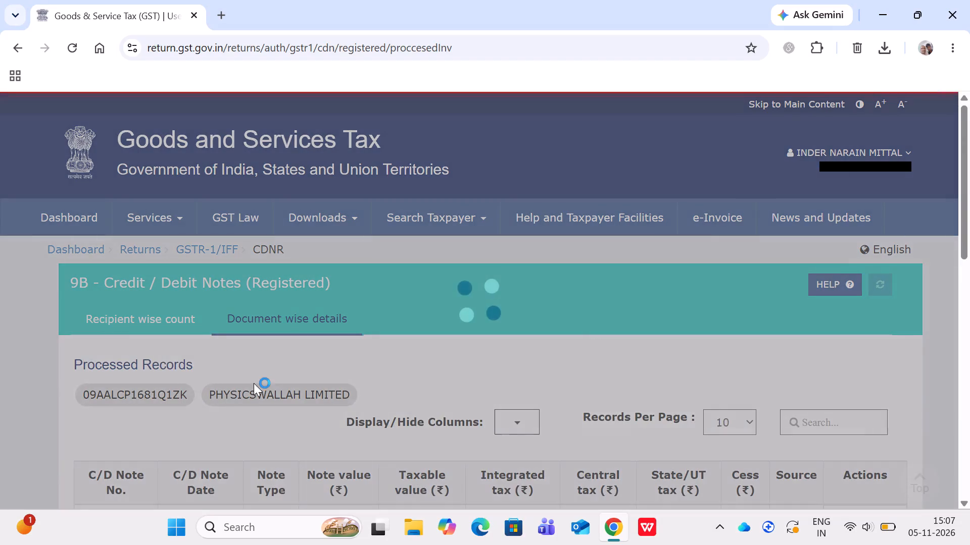
# Examine the processed credit notes on the first and second pages of the document-wise list.
pyautogui.scroll(-5, 254, 399)
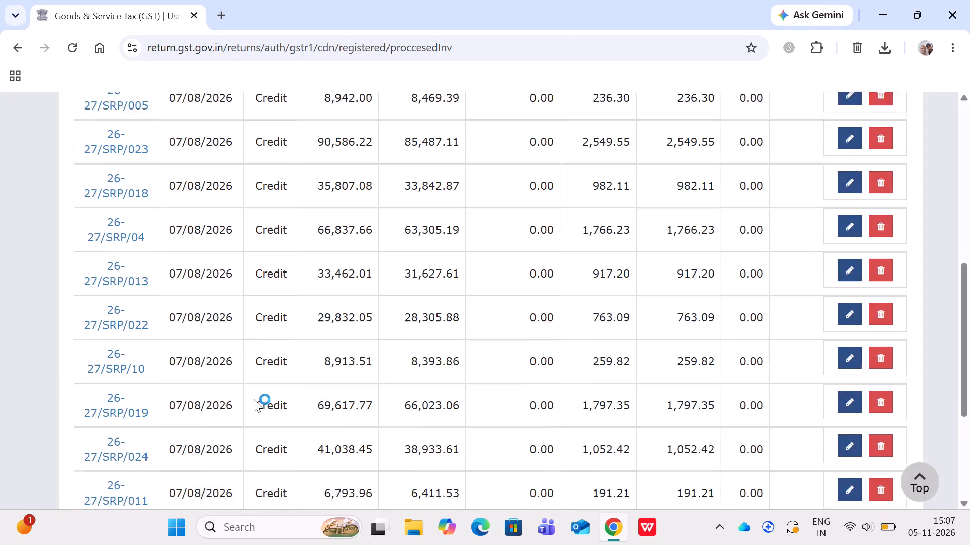
pyautogui.scroll(-3, 254, 399)
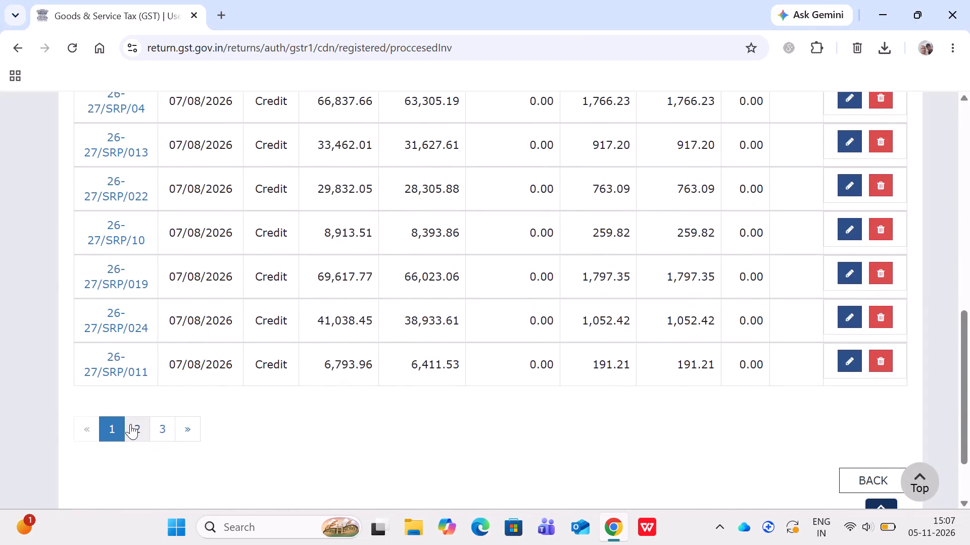
pyautogui.click(133, 424)
pyautogui.scroll(1, 206, 278)
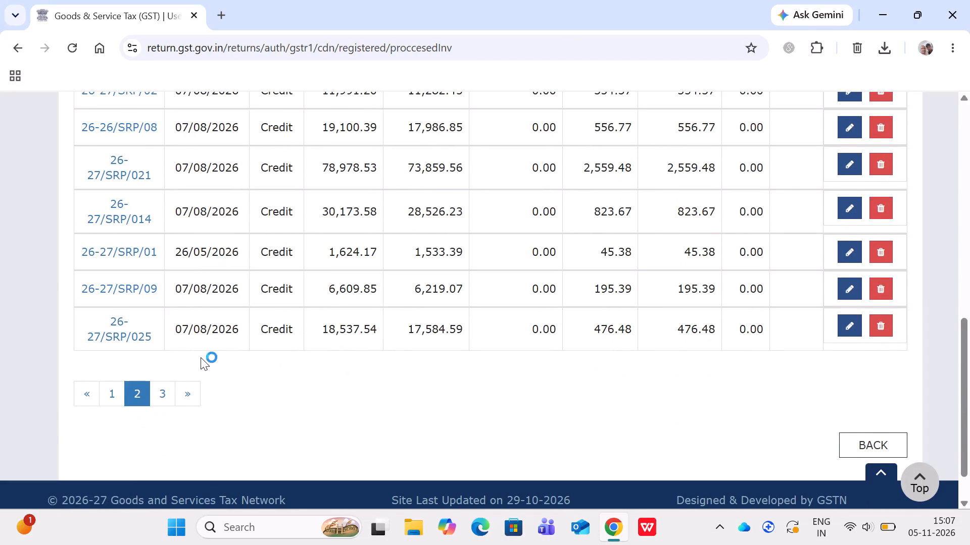
pyautogui.scroll(6, 201, 357)
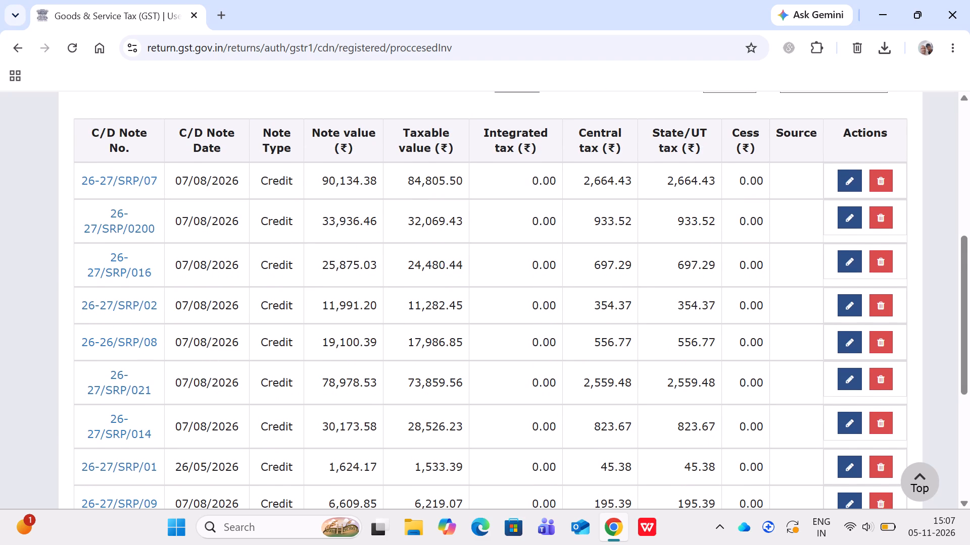
pyautogui.scroll(-3, 176, 227)
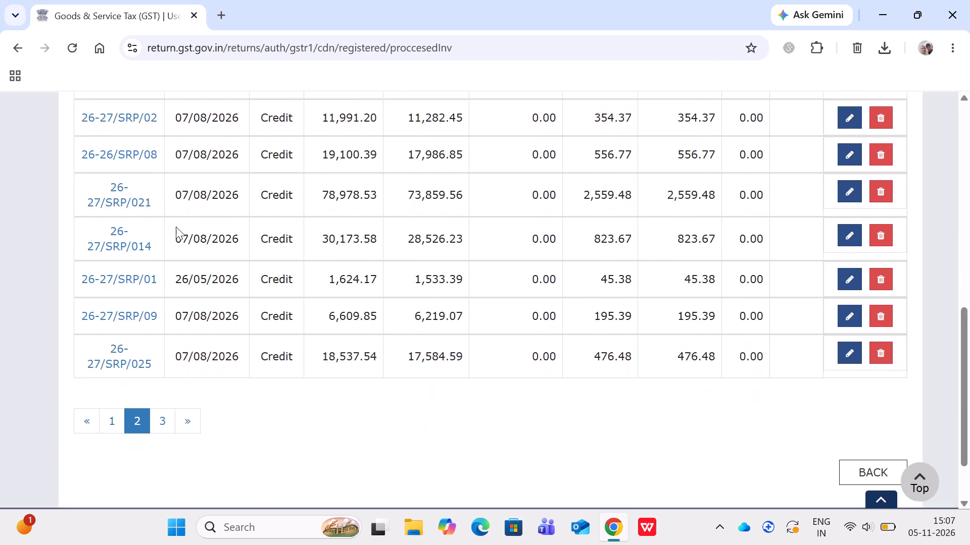
pyautogui.scroll(-1, 176, 227)
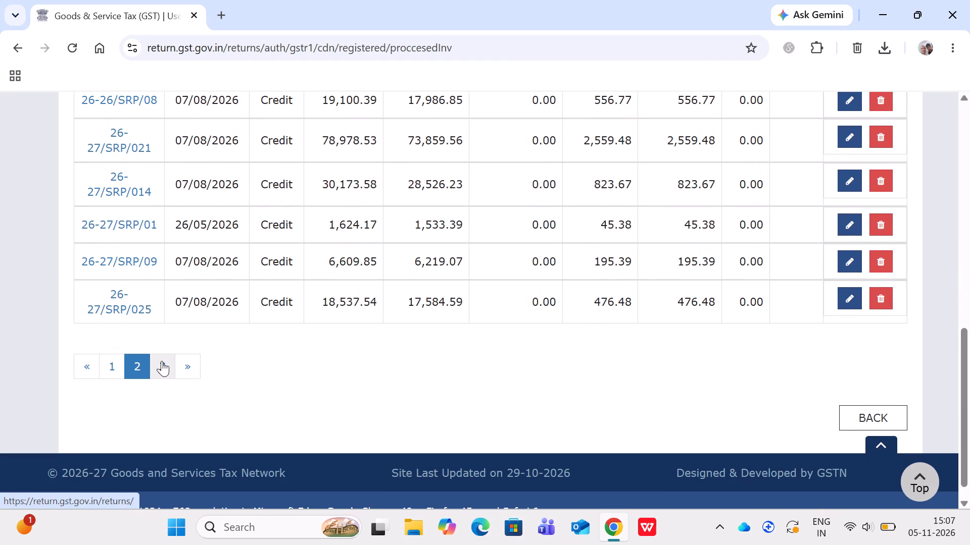
# Open credit note 26-27/SRP/0200 for editing, review its details and tax items, and return without saving.
pyautogui.scroll(3, 230, 176)
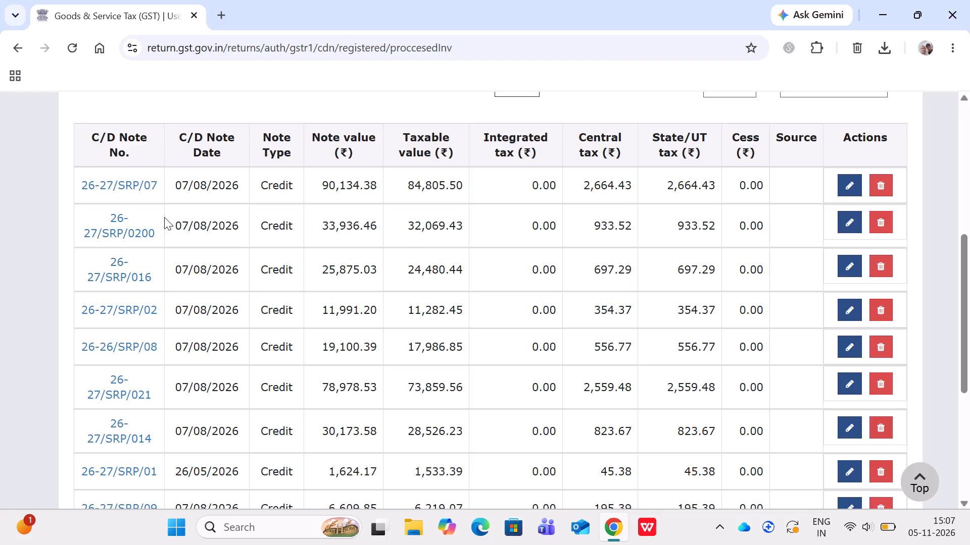
pyautogui.click(852, 229)
pyautogui.scroll(-3, 375, 363)
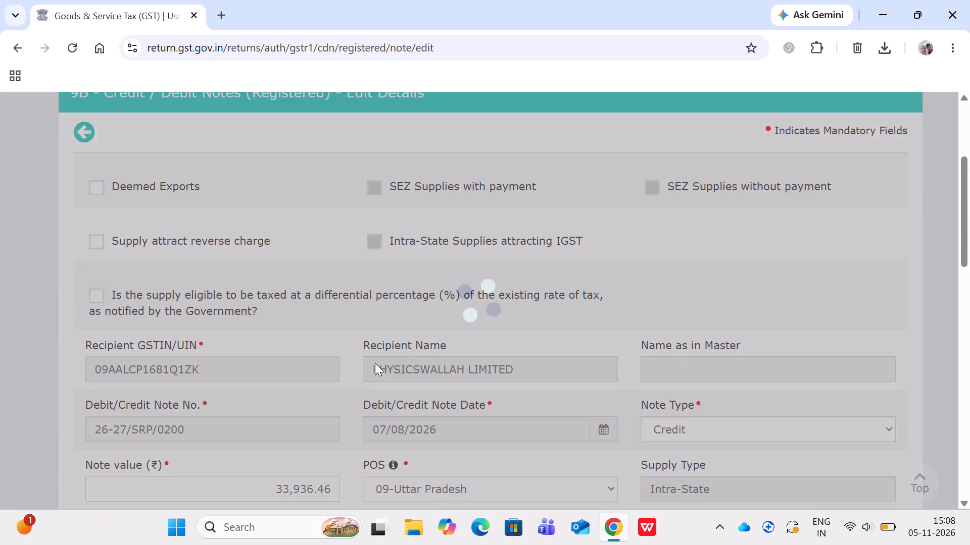
pyautogui.click(375, 363)
pyautogui.scroll(-3, 375, 363)
pyautogui.click(186, 271)
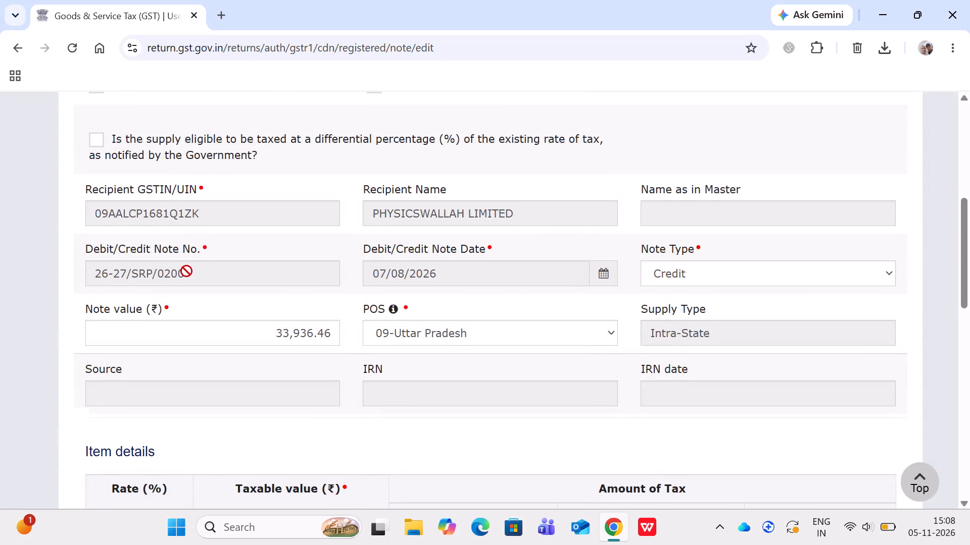
pyautogui.scroll(-3, 186, 271)
pyautogui.scroll(1, 186, 271)
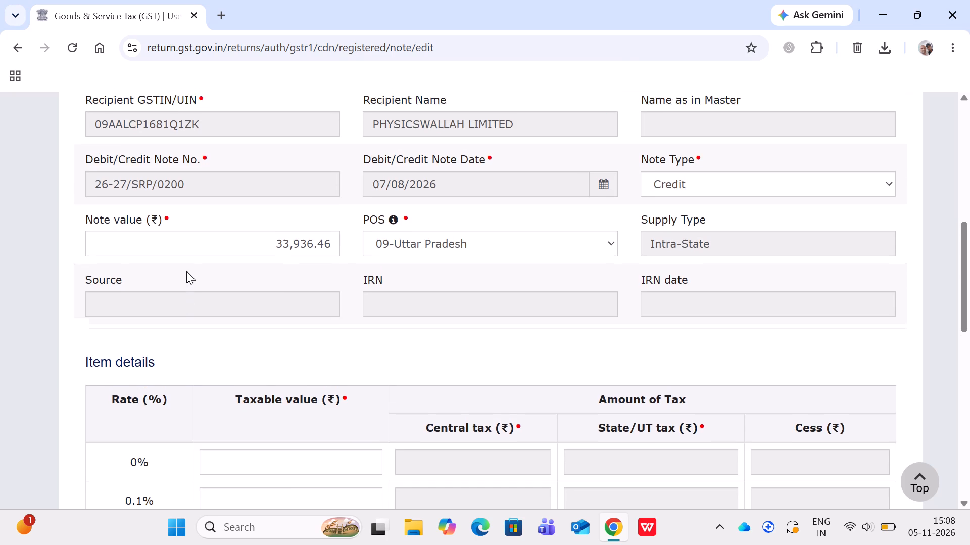
pyautogui.scroll(1, 186, 271)
pyautogui.scroll(-3, 566, 302)
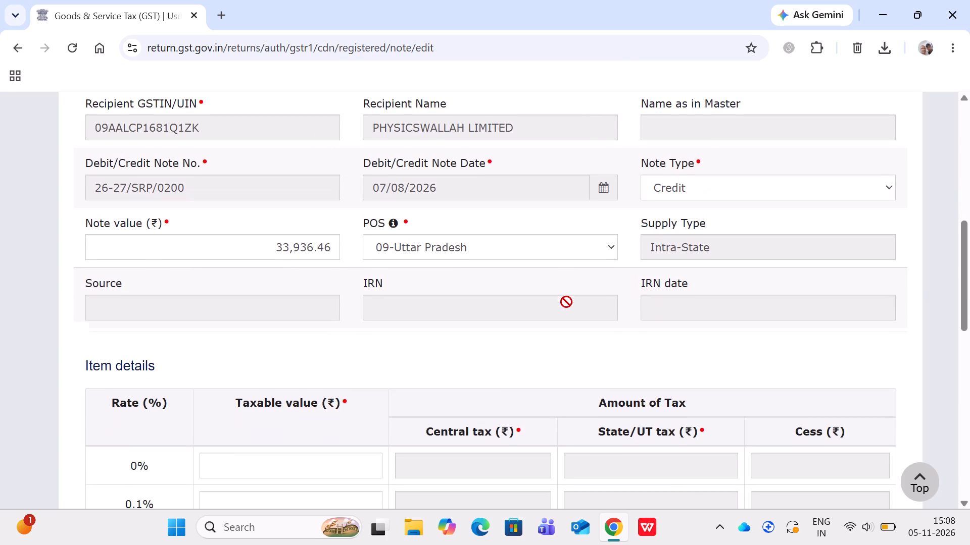
pyautogui.scroll(-9, 566, 302)
pyautogui.click(812, 409)
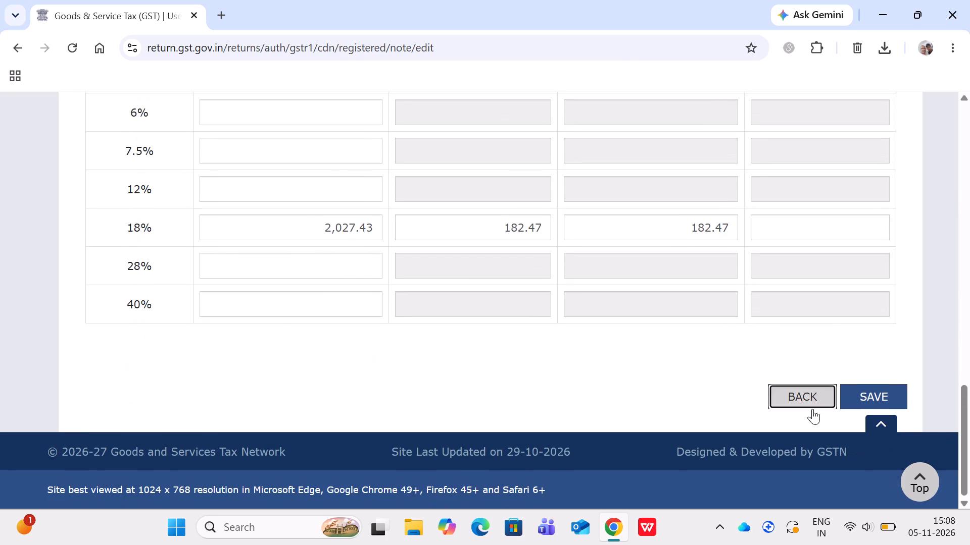
# Find credit note 26-27/SRP/0200 on the second page of processed records and delete it.
pyautogui.scroll(-1, 558, 295)
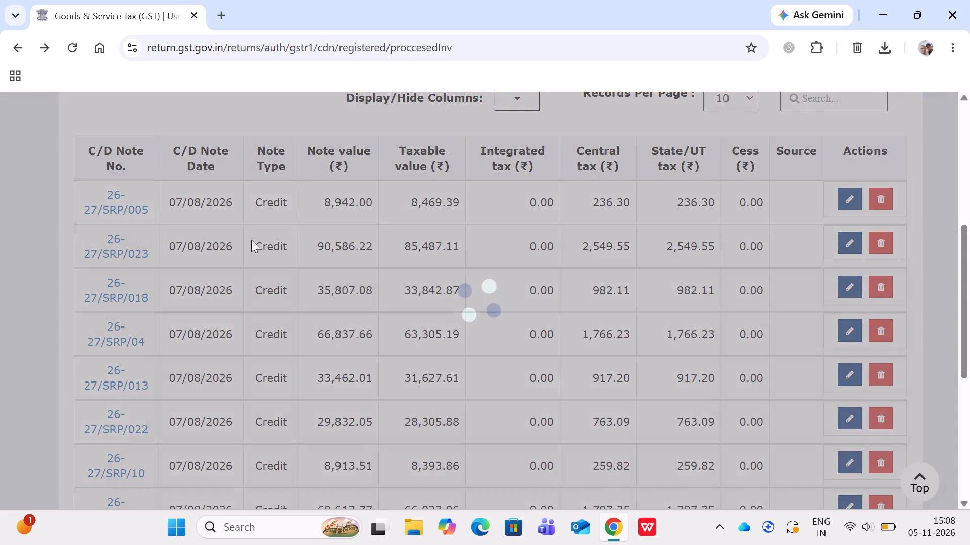
pyautogui.scroll(-2, 246, 243)
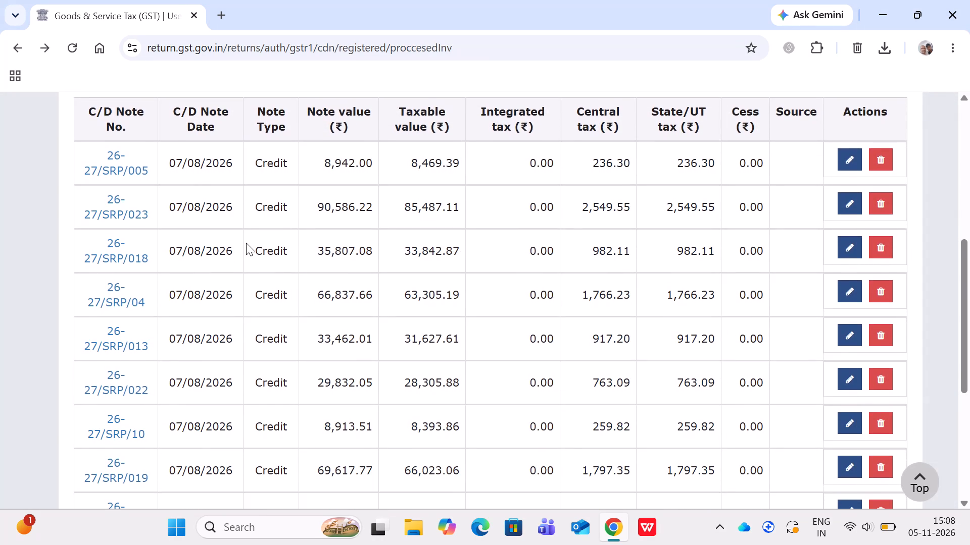
pyautogui.scroll(-3, 246, 243)
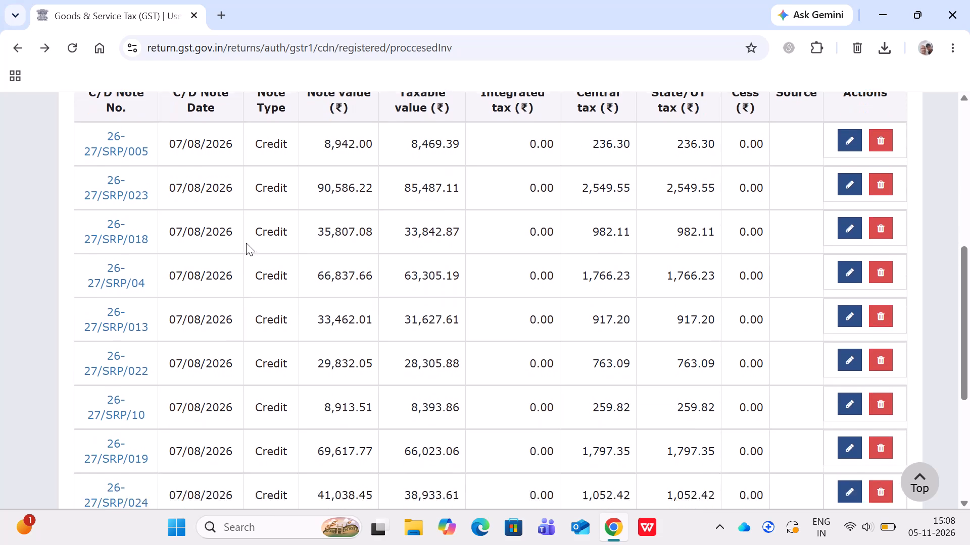
pyautogui.scroll(-2, 246, 243)
pyautogui.scroll(3, 202, 280)
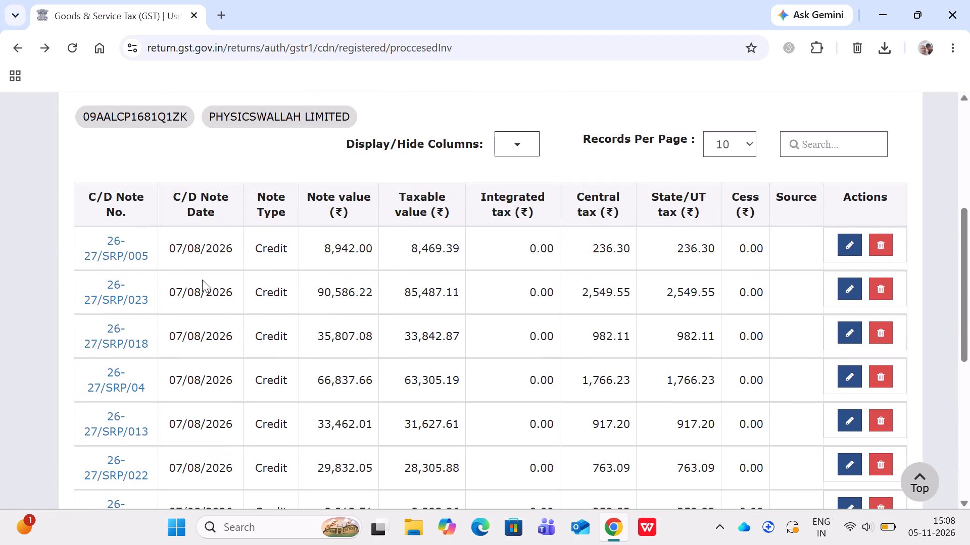
pyautogui.scroll(-2, 202, 280)
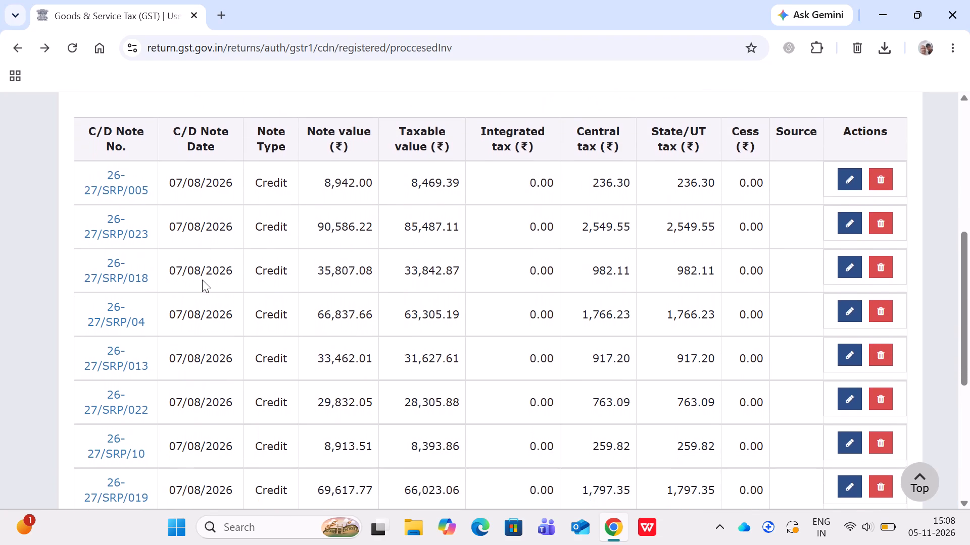
pyautogui.scroll(-3, 202, 280)
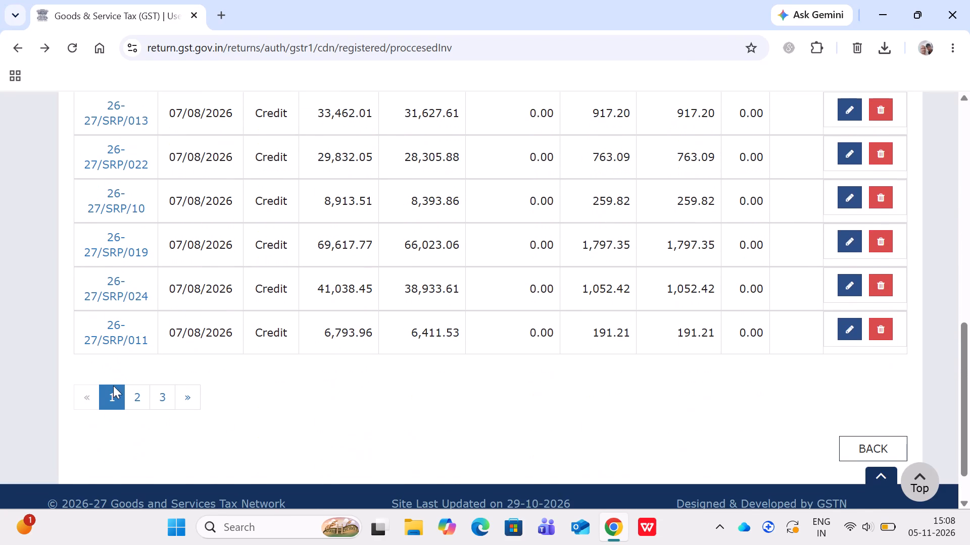
pyautogui.click(129, 394)
pyautogui.scroll(1, 231, 192)
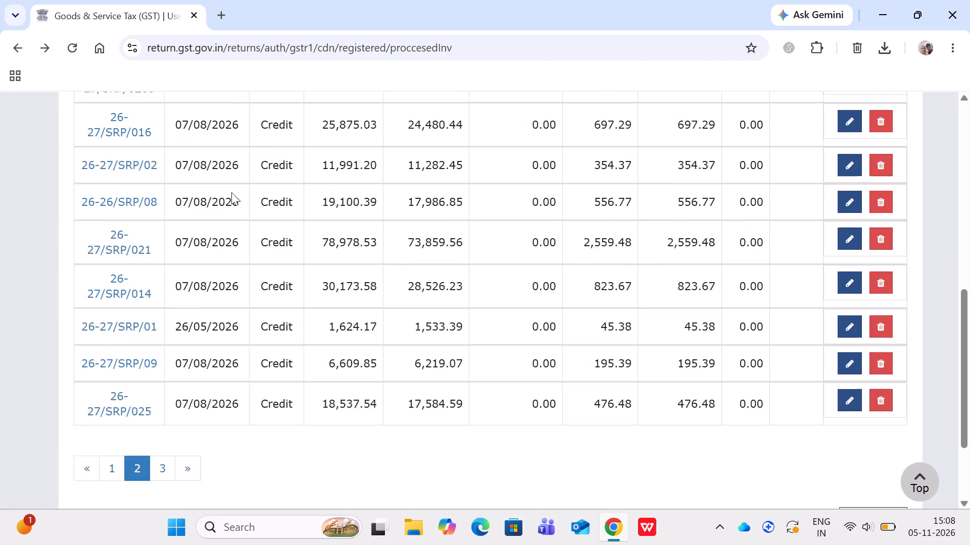
pyautogui.scroll(2, 231, 192)
pyautogui.click(886, 187)
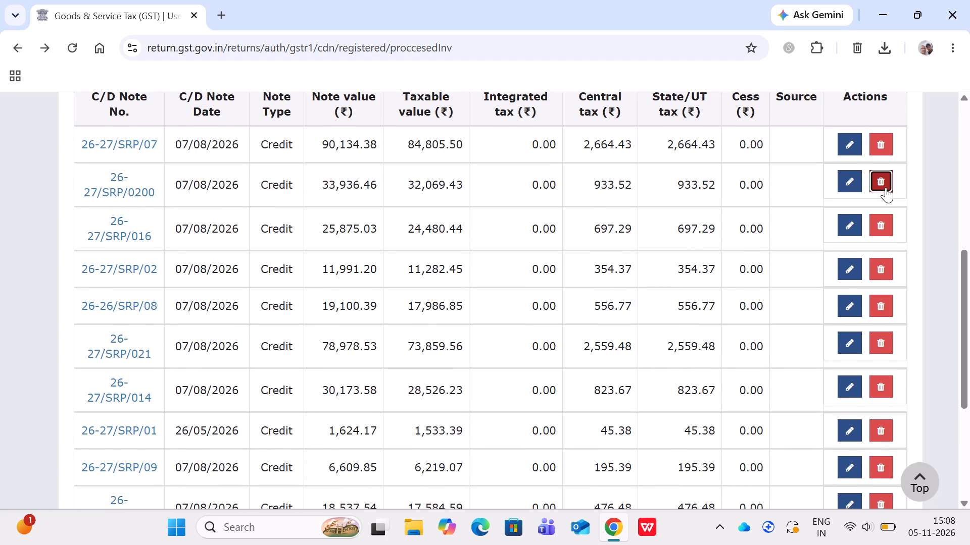
pyautogui.click(517, 325)
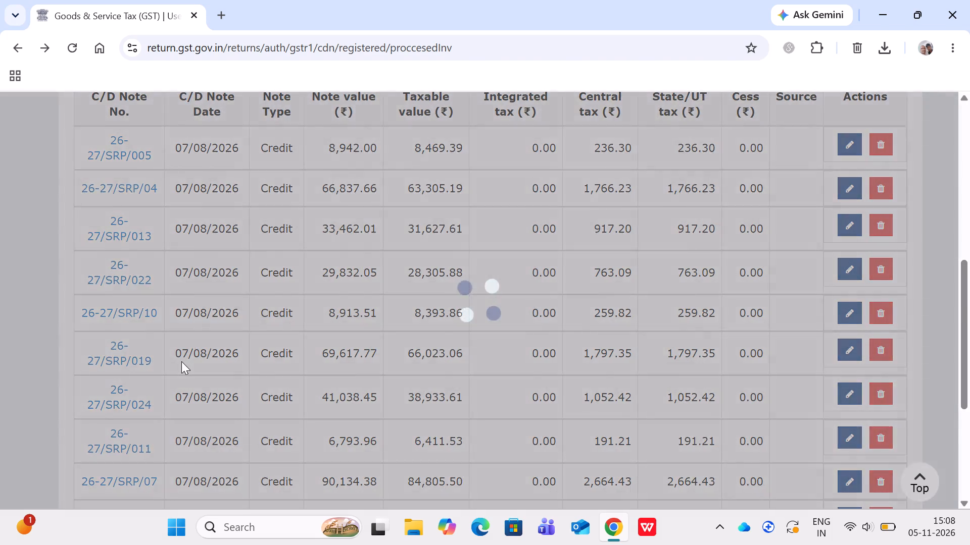
# Repeat the deletion of credit note 26-27/SRP/0200, which is now listed on the first page.
pyautogui.scroll(-3, 181, 361)
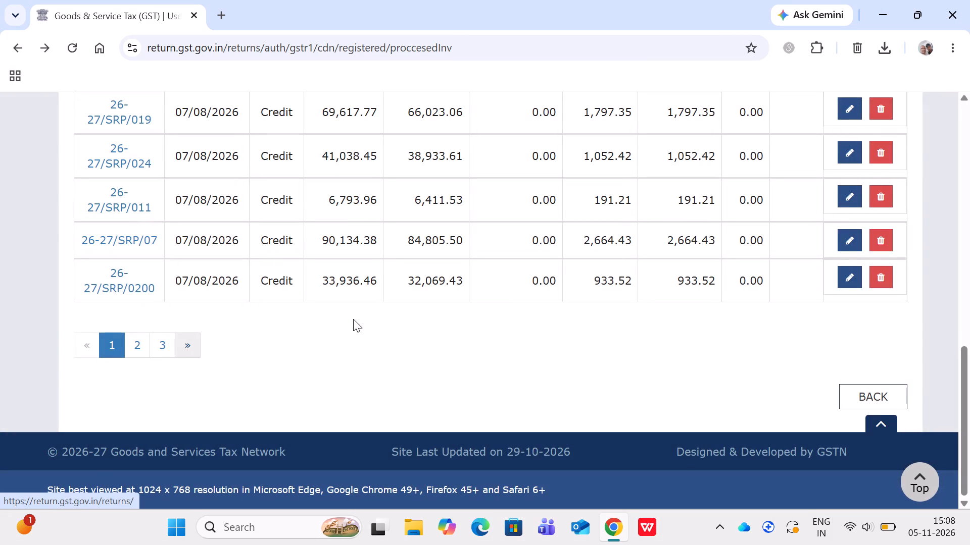
pyautogui.click(878, 284)
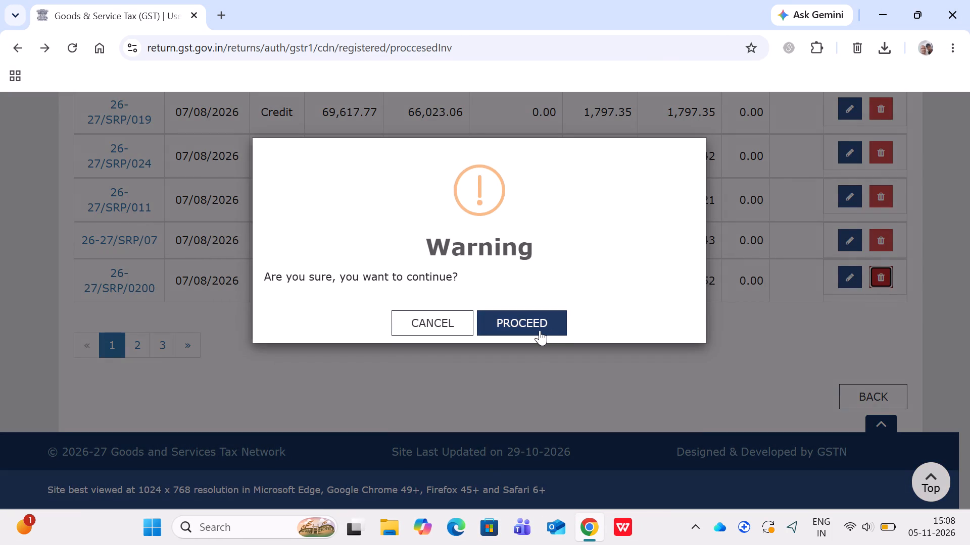
pyautogui.click(540, 330)
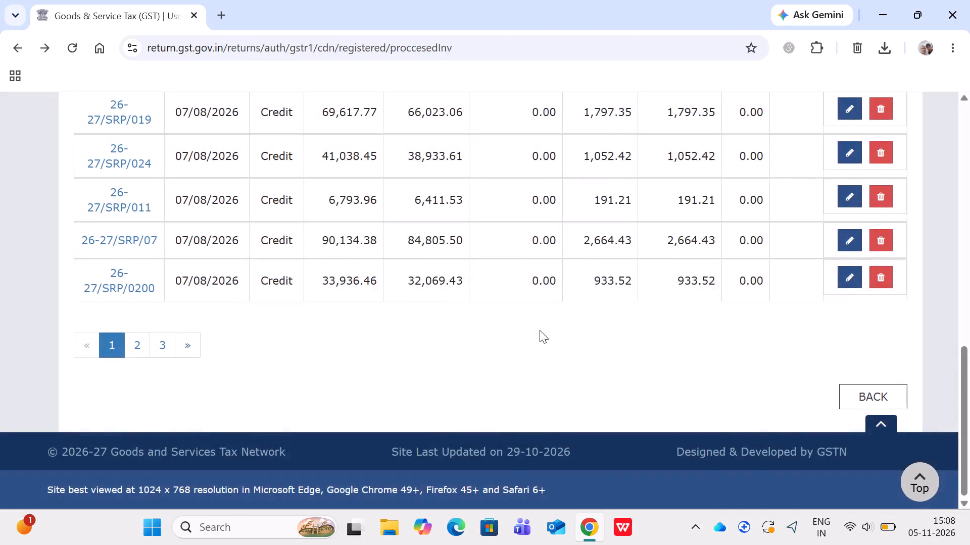
# Return to the recipient-wise summary and reopen the processed notes for PHYSICSWALLAH LIMITED to check the list.
pyautogui.scroll(-1, 540, 330)
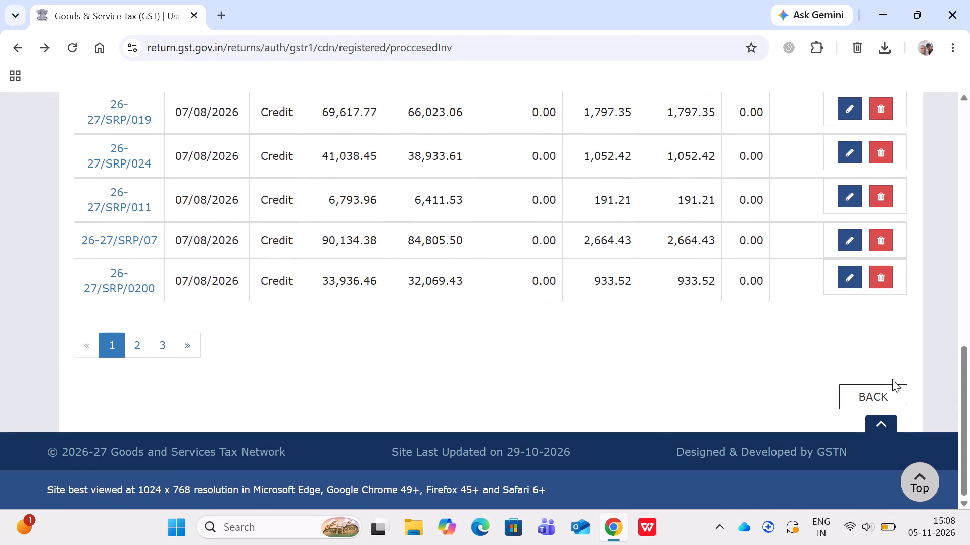
pyautogui.click(882, 384)
pyautogui.scroll(-2, 412, 284)
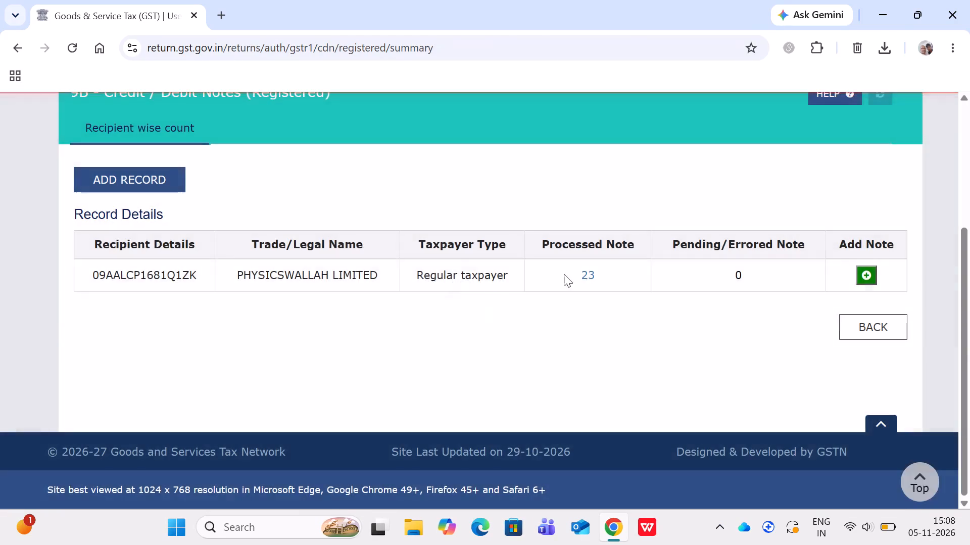
pyautogui.click(592, 276)
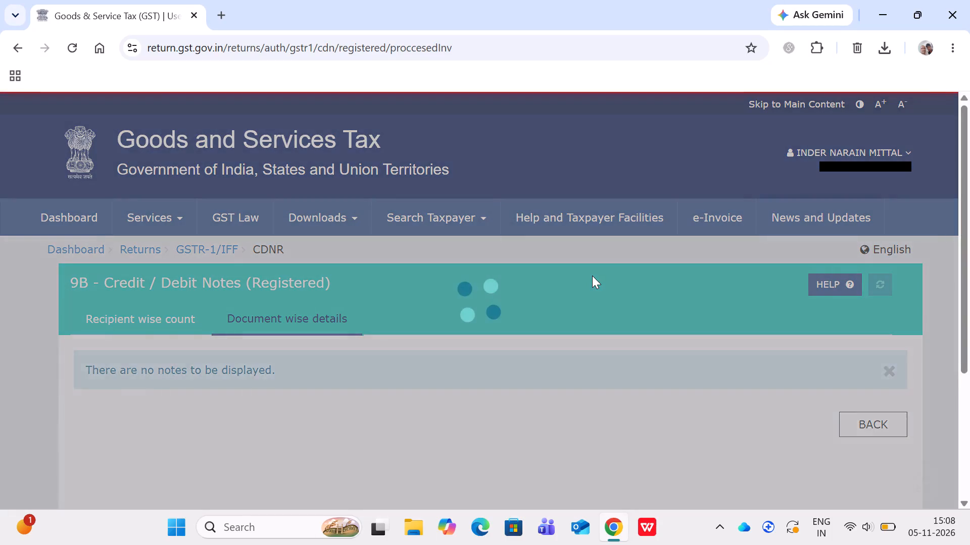
# Look through the processed notes on all pages, including page 3, and return to the recipient-wise summary.
pyautogui.scroll(-3, 592, 276)
pyautogui.scroll(-2, 366, 291)
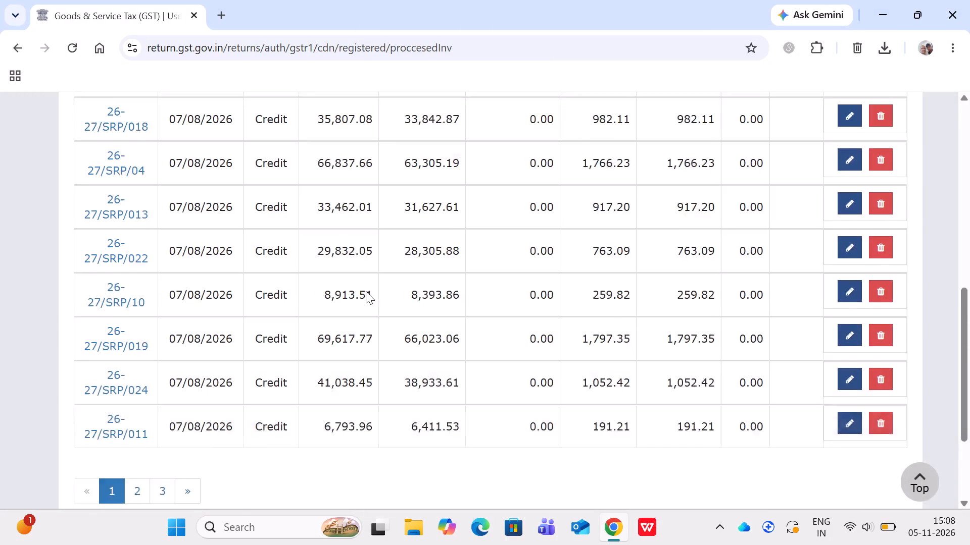
pyautogui.scroll(-1, 366, 291)
pyautogui.click(141, 431)
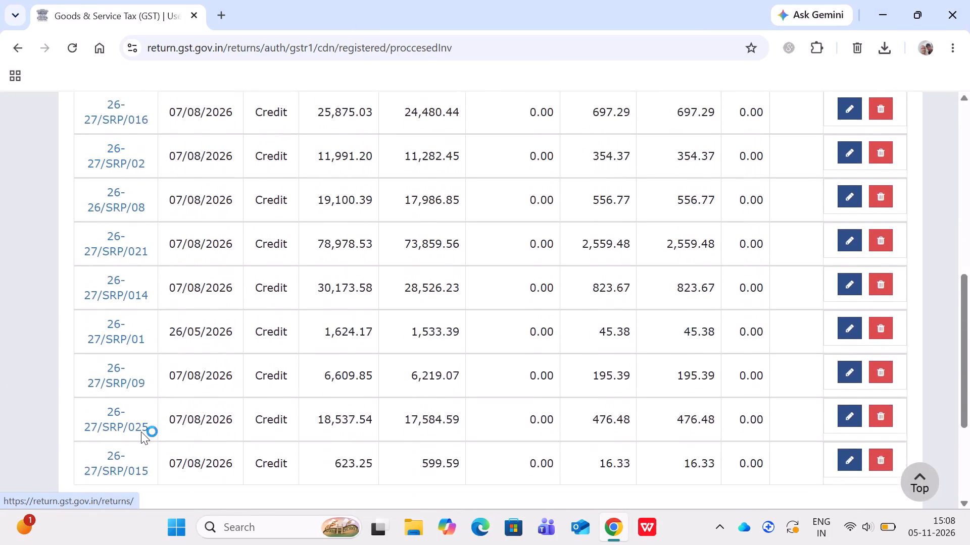
pyautogui.click(162, 447)
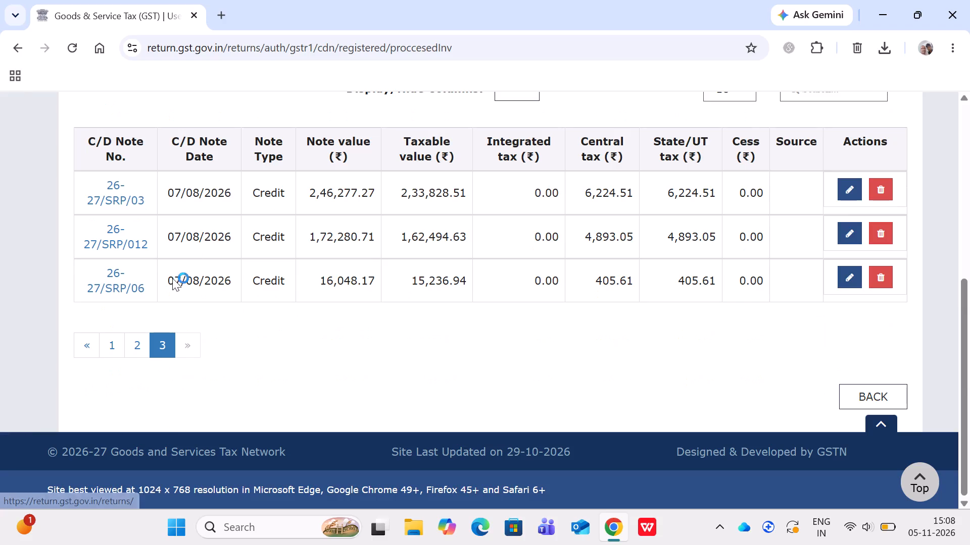
pyautogui.scroll(1, 193, 265)
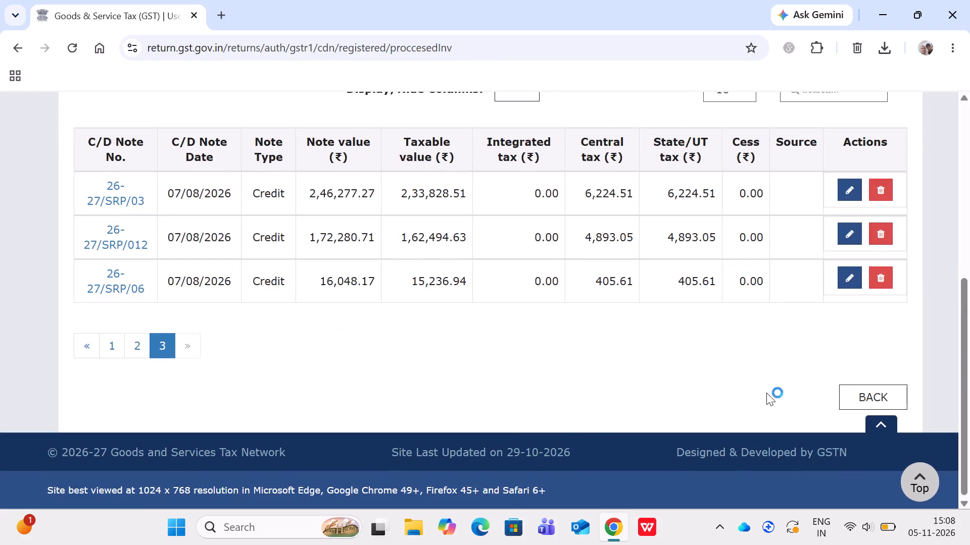
pyautogui.click(868, 396)
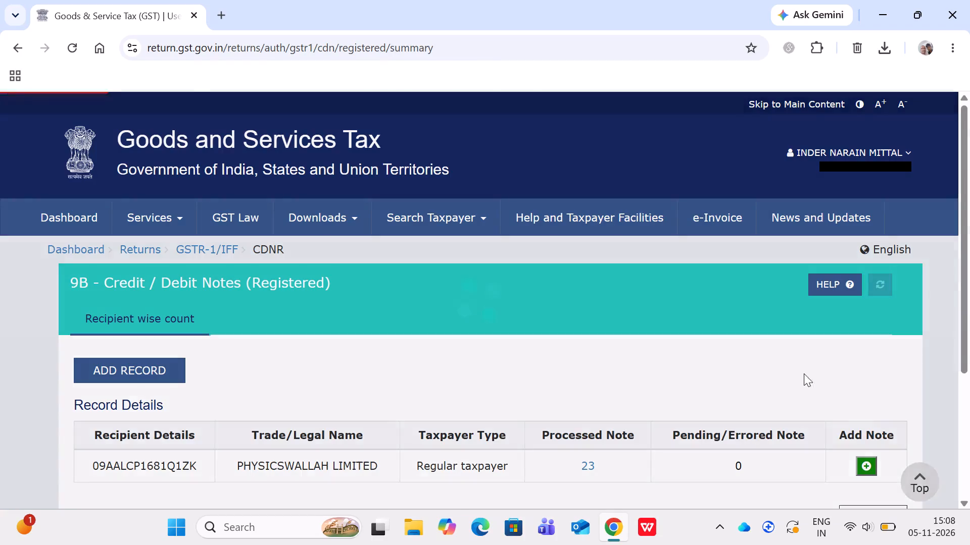
# Start a new note for PHYSICSWALLAH LIMITED and enter 26-27/SRP/020 as the debit/credit note number.
pyautogui.scroll(-1, 321, 362)
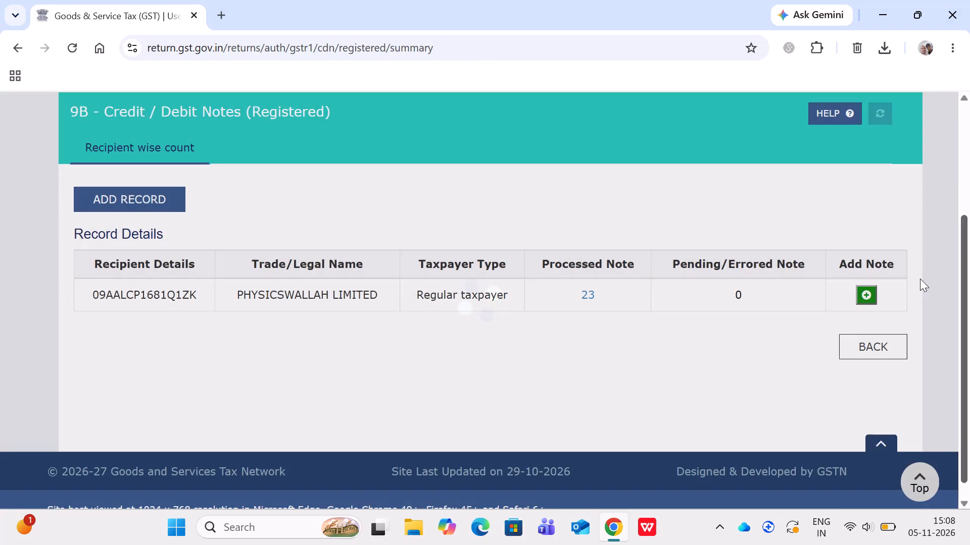
pyautogui.click(867, 297)
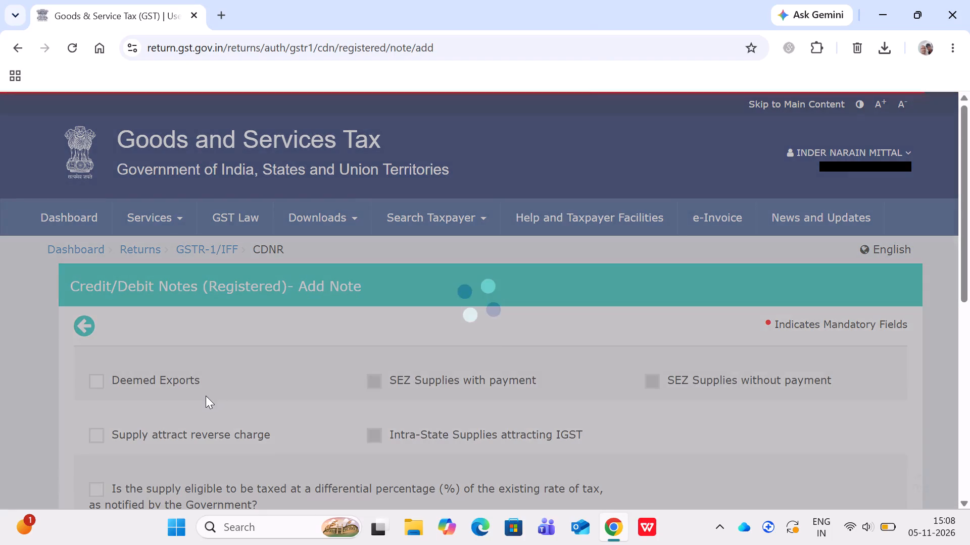
pyautogui.scroll(-3, 205, 396)
pyautogui.click(135, 370)
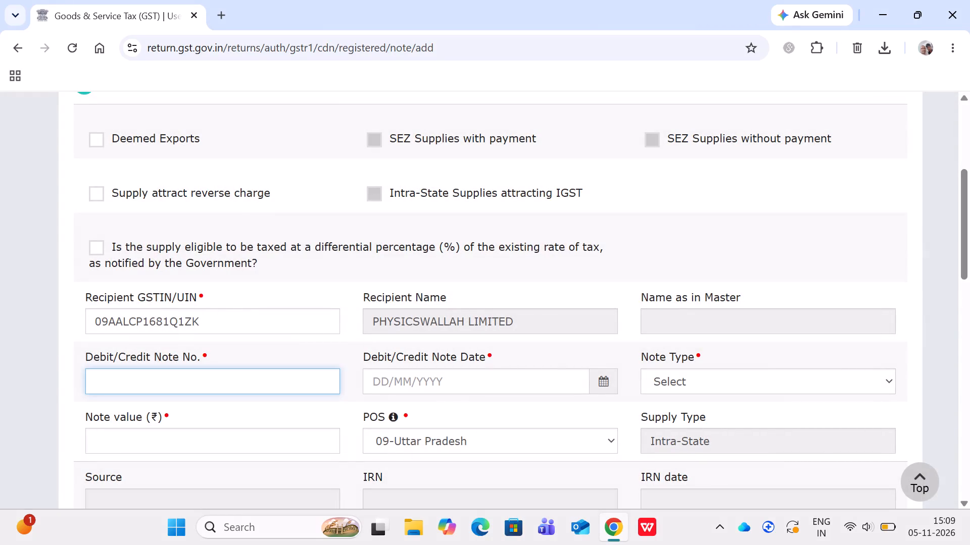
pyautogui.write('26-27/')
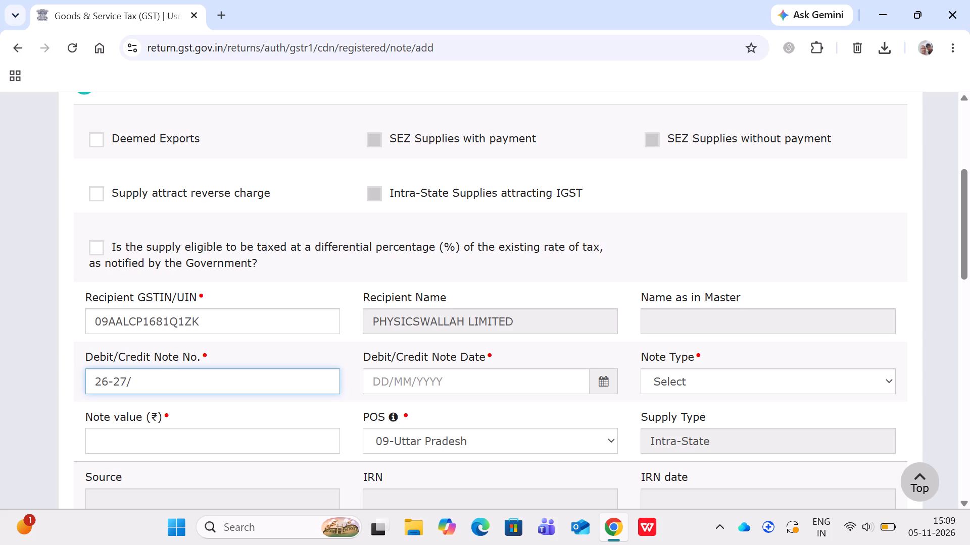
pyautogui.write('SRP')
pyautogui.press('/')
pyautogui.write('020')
# Set the note date to 07/08/2026, the note type to Credit and the note value to 33936.46.
pyautogui.click(417, 369)
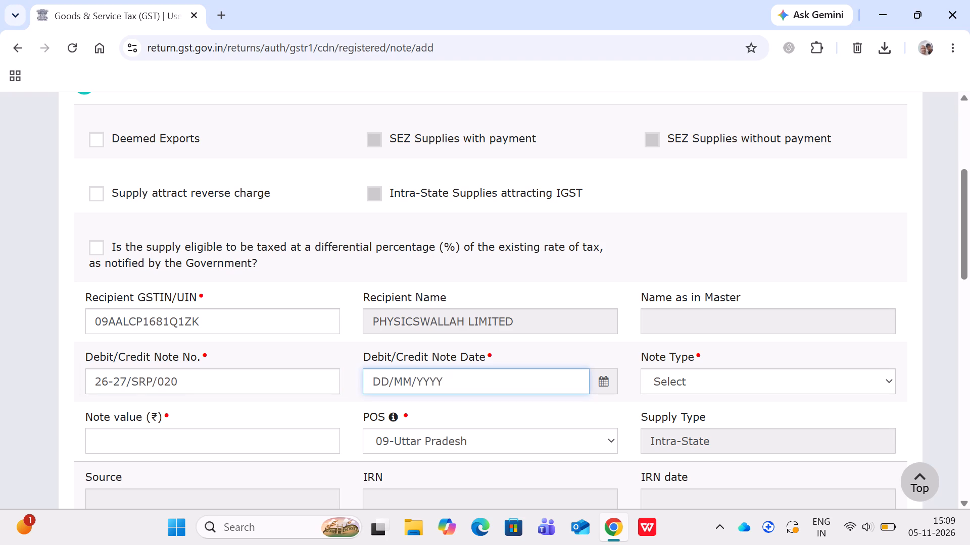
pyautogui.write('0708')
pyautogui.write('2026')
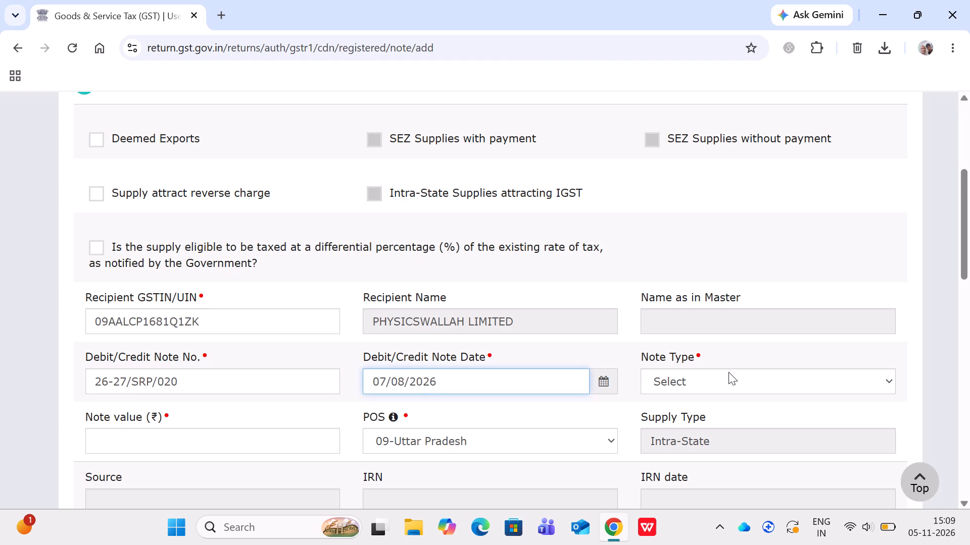
pyautogui.click(729, 373)
pyautogui.click(700, 419)
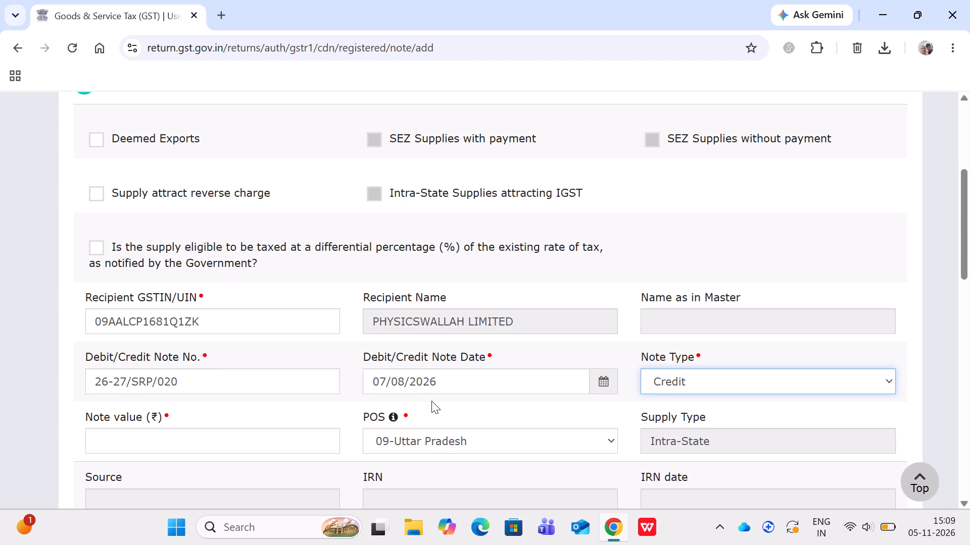
pyautogui.scroll(-2, 431, 401)
pyautogui.click(152, 270)
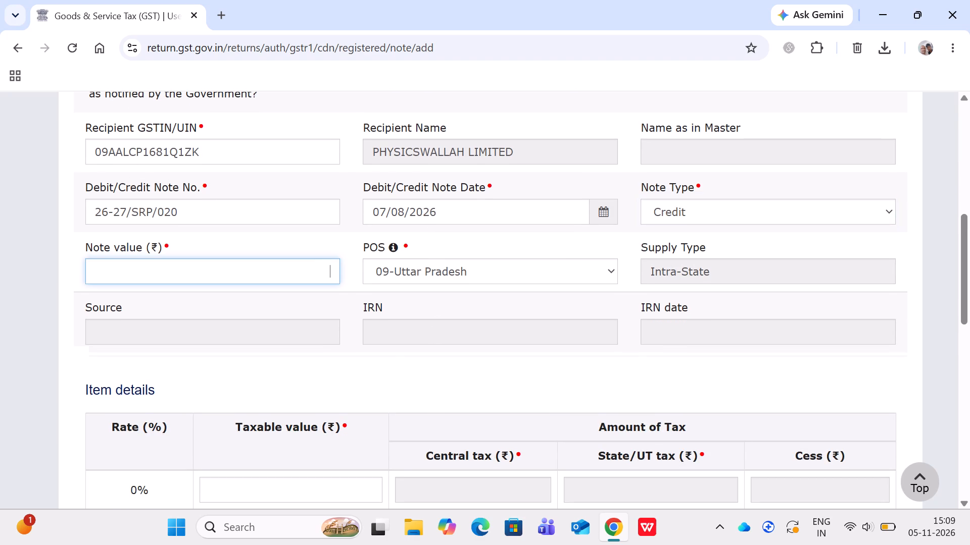
pyautogui.write('33')
pyautogui.write('936.')
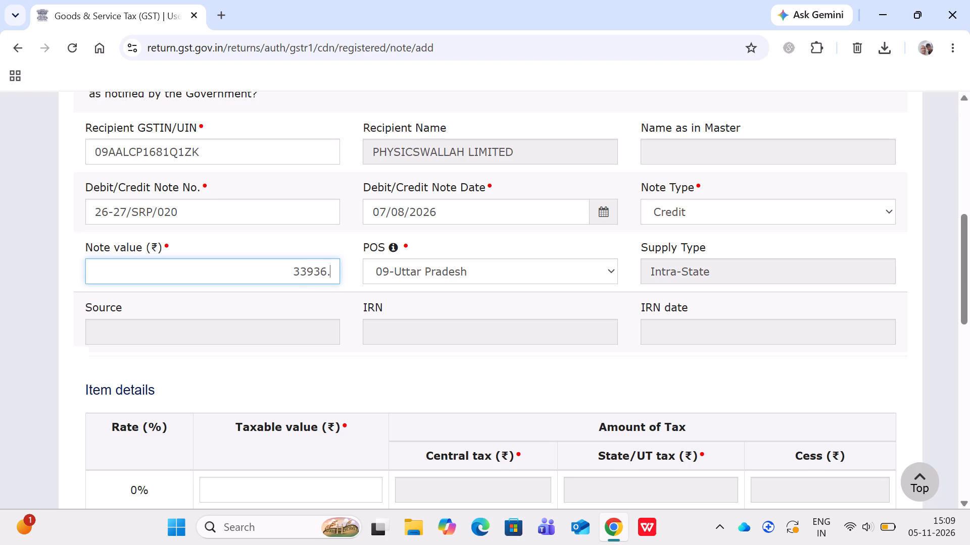
pyautogui.write('46')
# In the item details, enter taxable values of 30042 at the 5% rate and 2027.43 at the 18% rate.
pyautogui.scroll(-1, 152, 270)
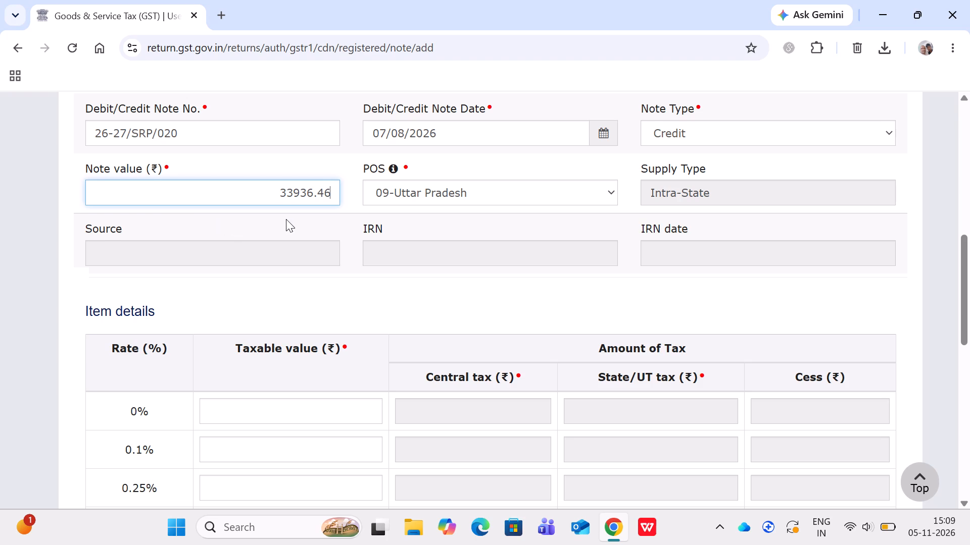
pyautogui.scroll(-3, 286, 219)
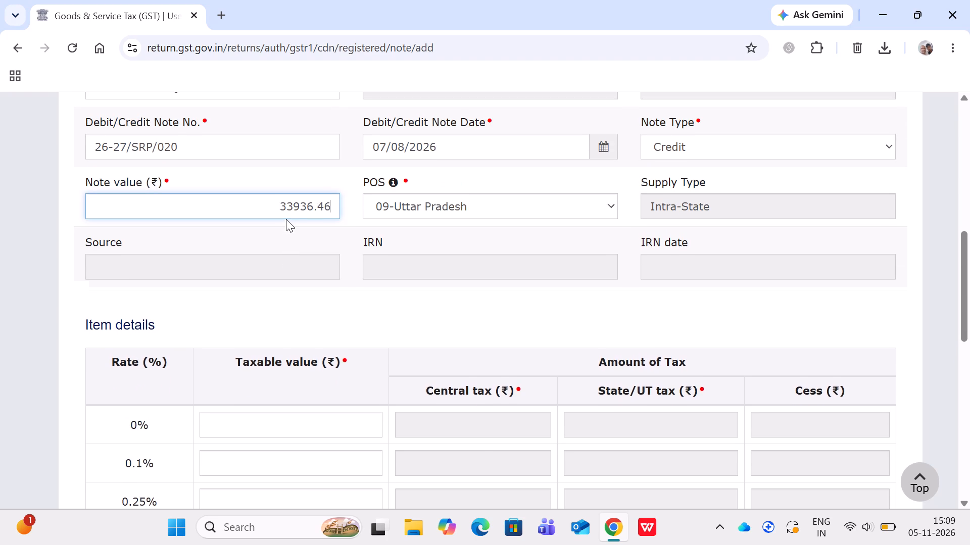
pyautogui.scroll(-2, 286, 219)
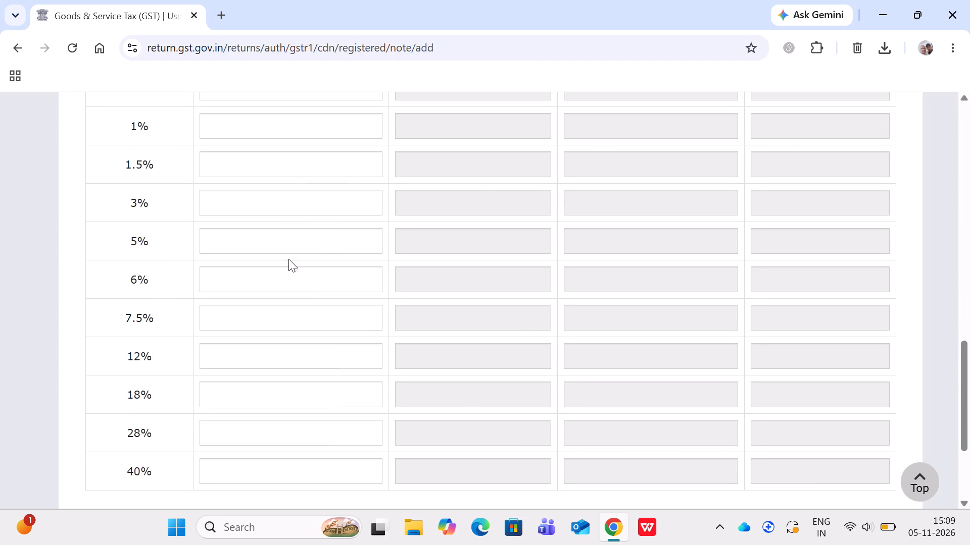
pyautogui.click(292, 240)
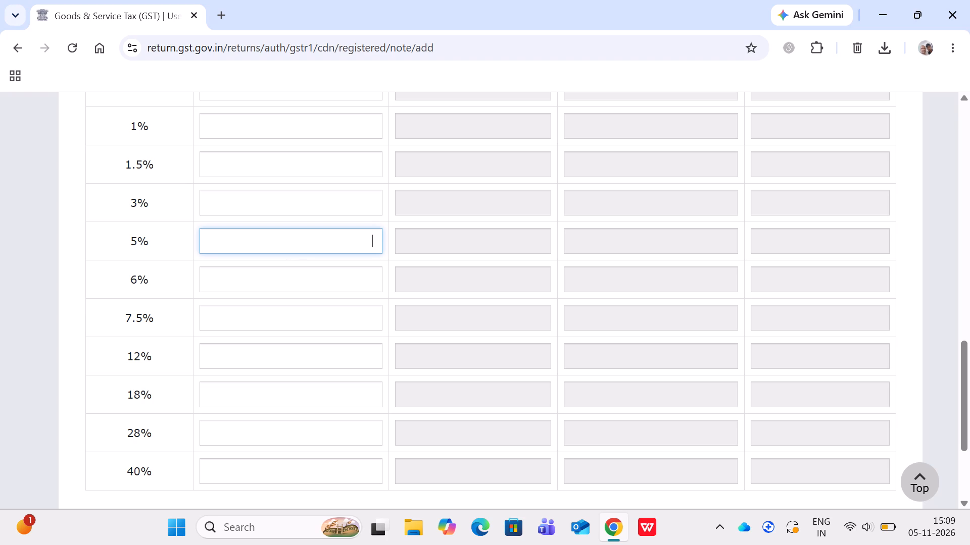
pyautogui.write('300')
pyautogui.write('42')
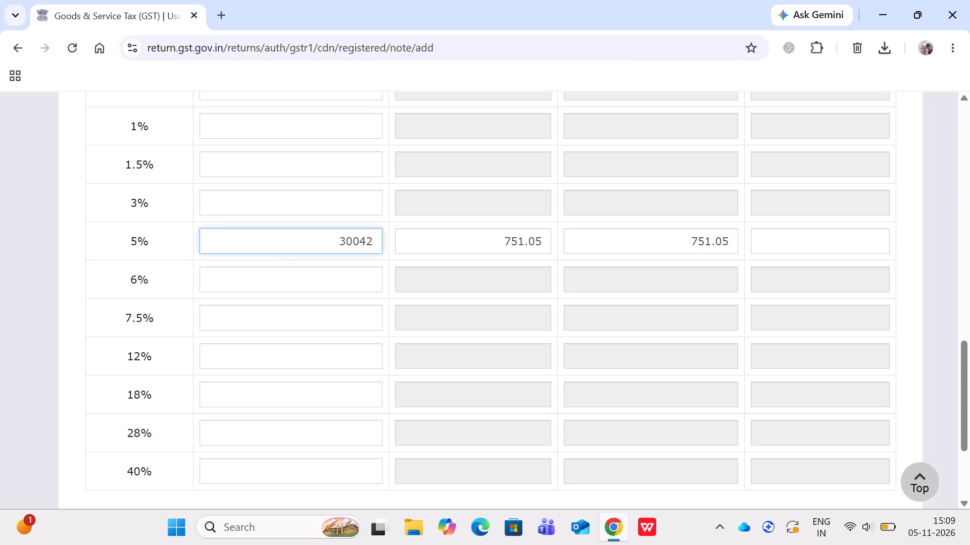
pyautogui.press('.')
pyautogui.scroll(-1, 292, 240)
pyautogui.press('BackSpace')
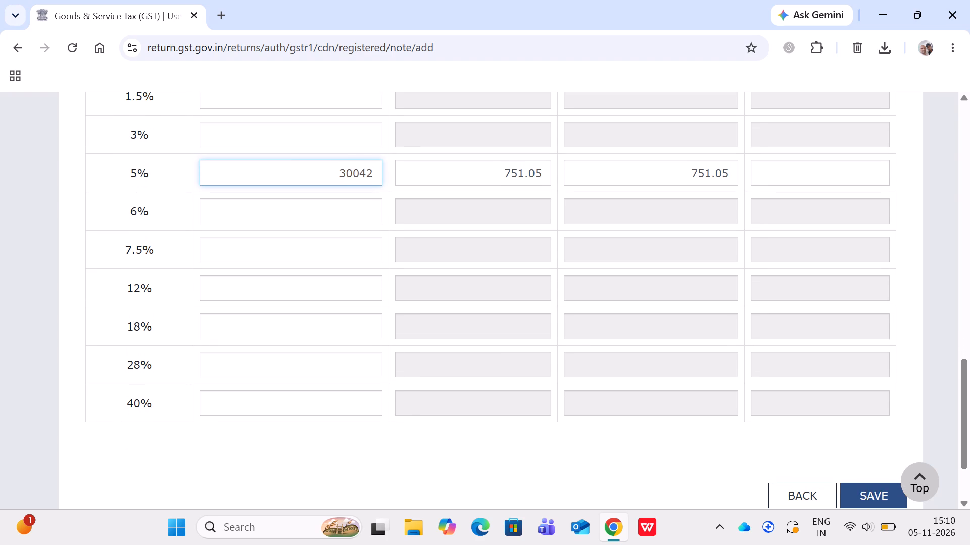
pyautogui.click(307, 330)
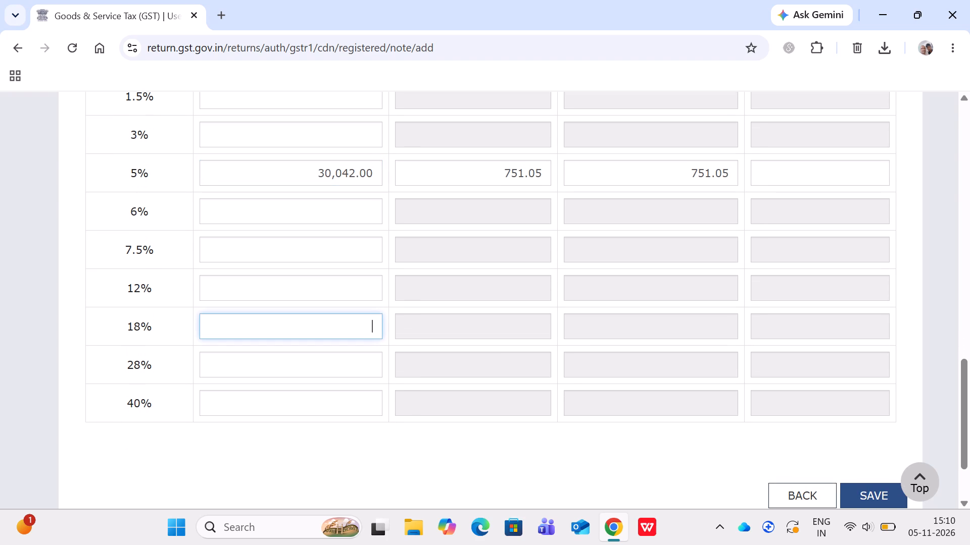
pyautogui.write('2027')
pyautogui.press('.')
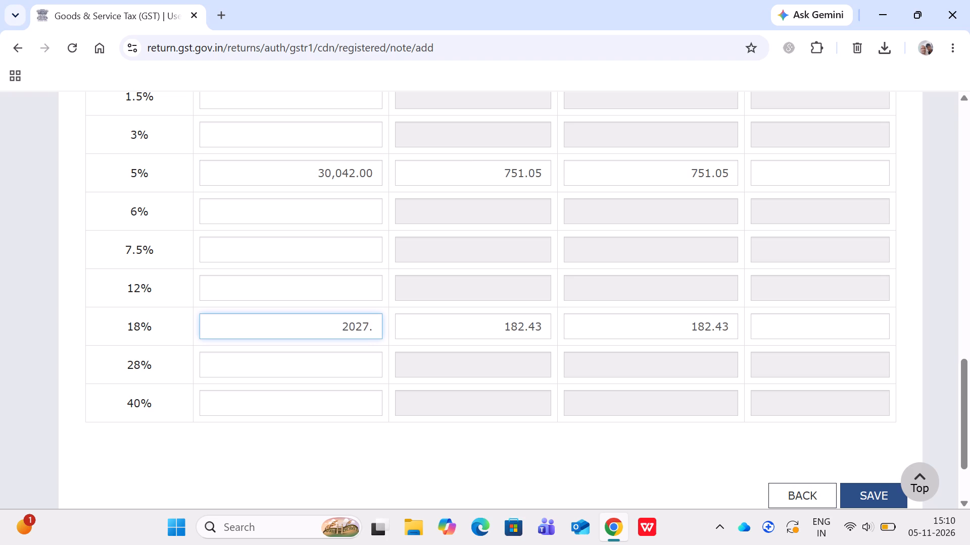
pyautogui.write('43')
# Save the new credit note 26-27/SRP/020 and go back to the recipient-wise summary.
pyautogui.scroll(-1, 709, 429)
pyautogui.click(885, 418)
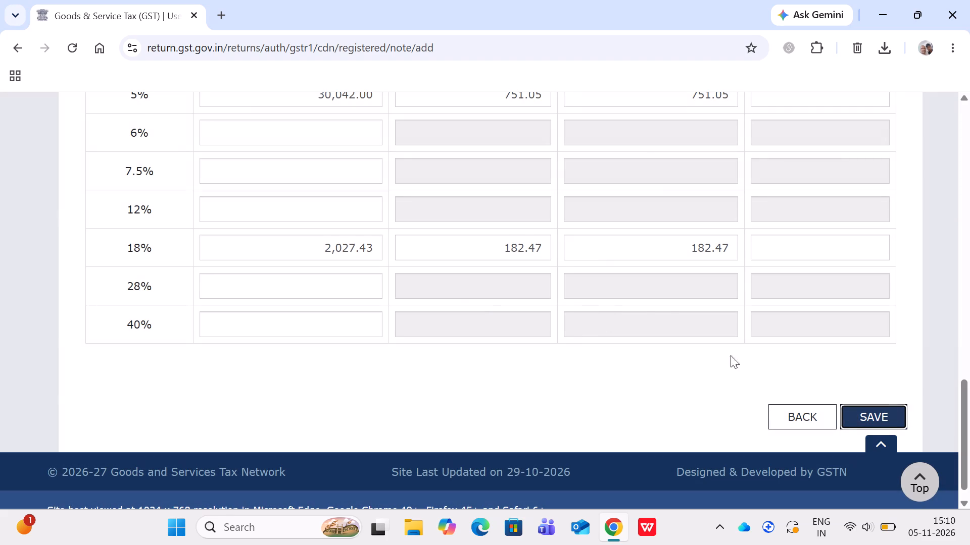
pyautogui.scroll(1, 663, 326)
pyautogui.scroll(1, 678, 405)
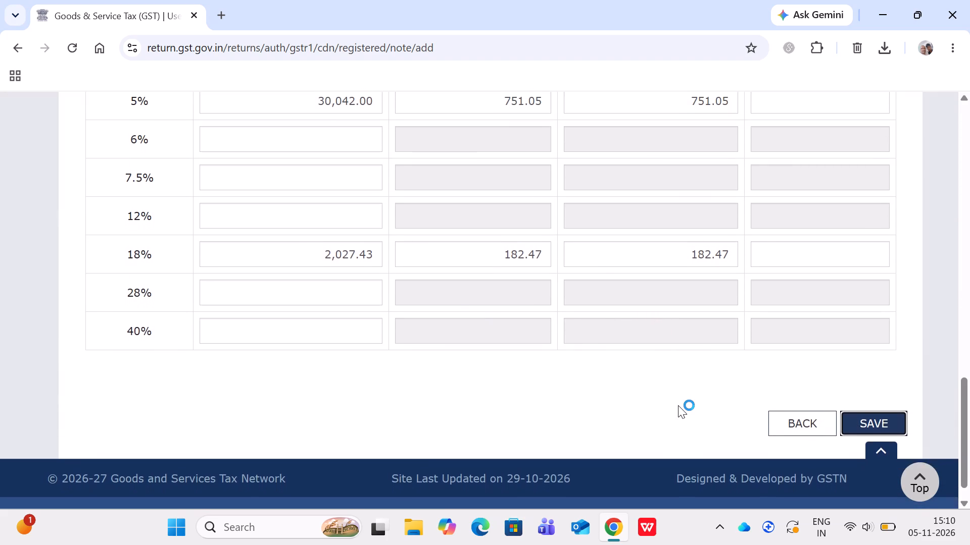
pyautogui.scroll(2, 678, 405)
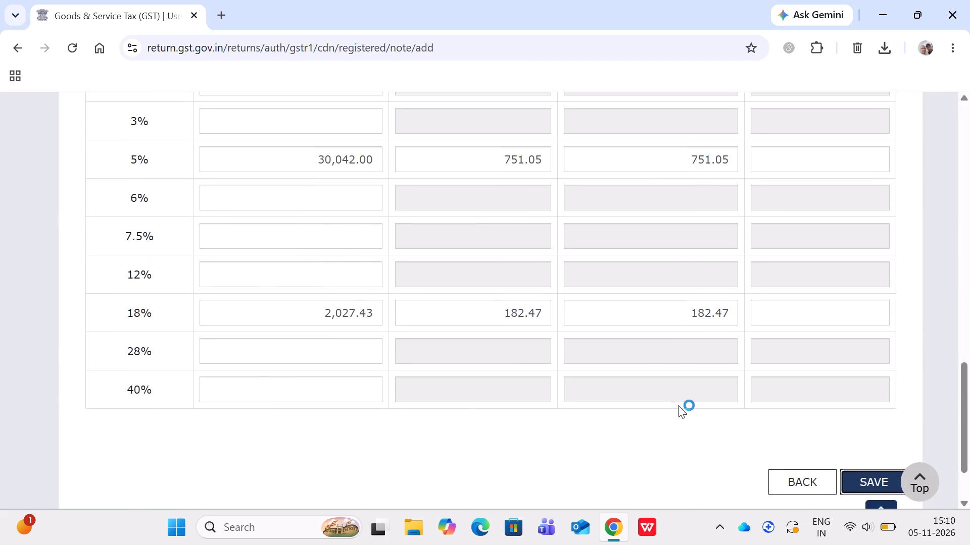
pyautogui.scroll(1, 678, 405)
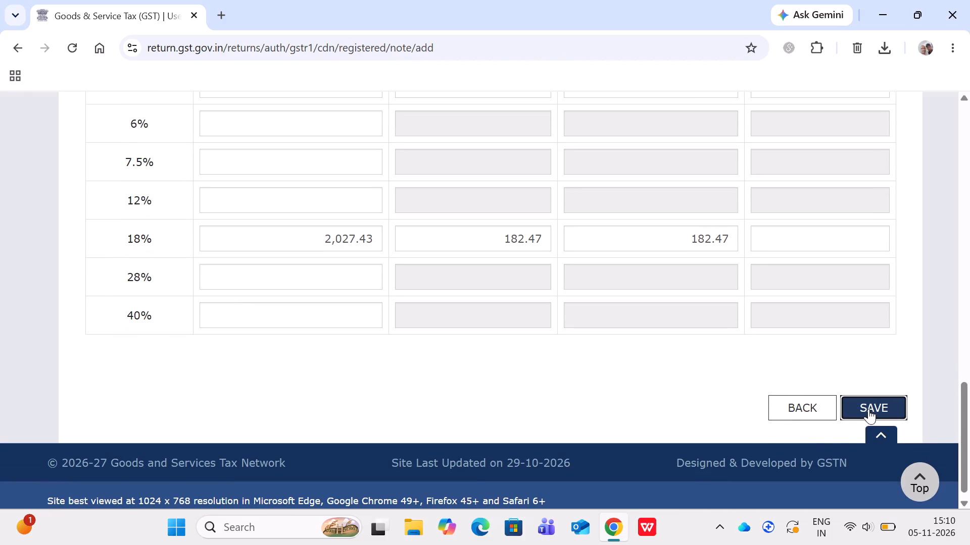
pyautogui.click(867, 404)
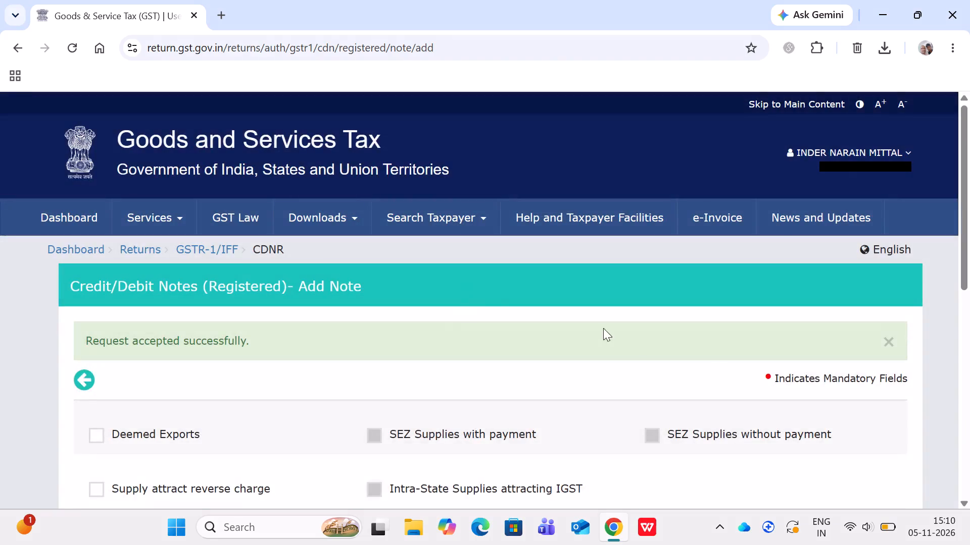
pyautogui.scroll(-4, 532, 327)
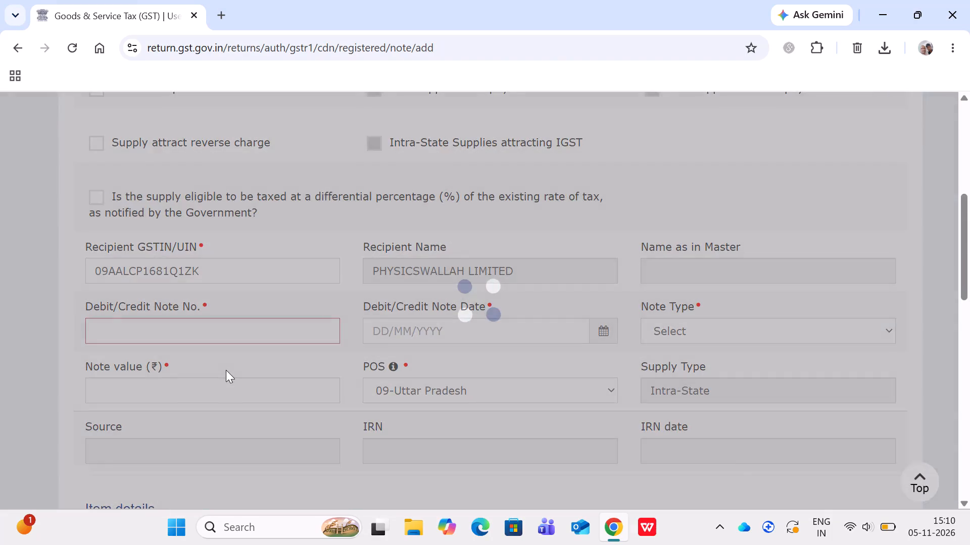
pyautogui.scroll(-6, 426, 387)
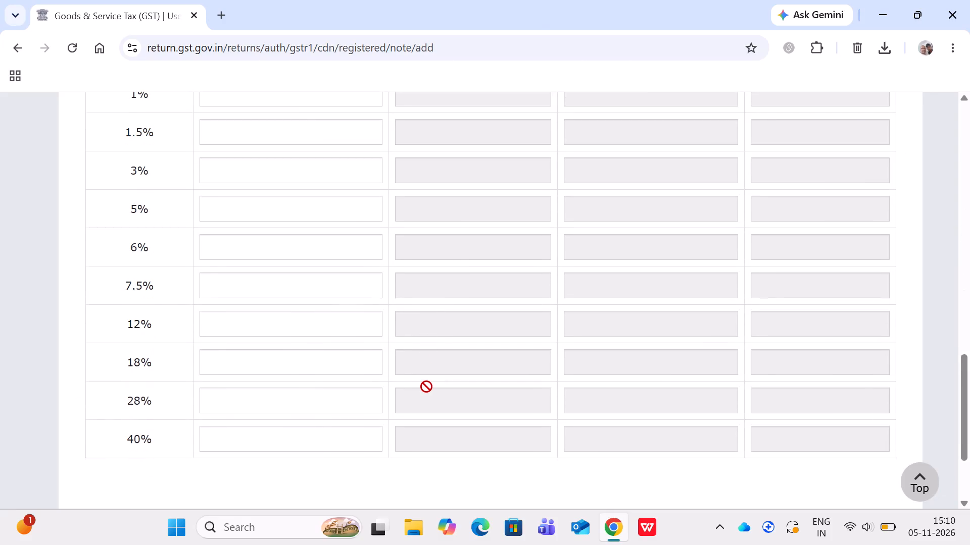
pyautogui.scroll(-5, 426, 387)
pyautogui.click(794, 408)
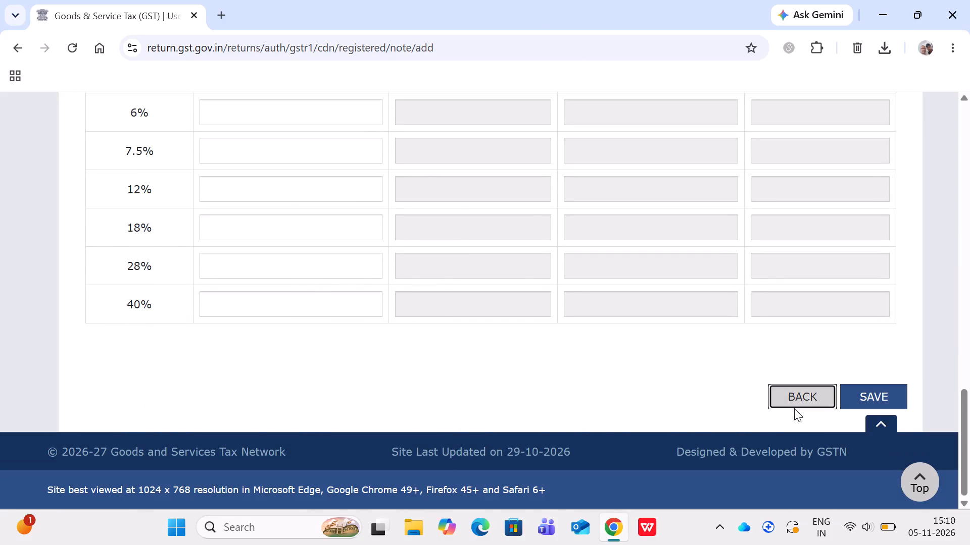
# Look through pages 1 and 2 of the processed notes for PHYSICSWALLAH LIMITED and return to the recipient-wise summary.
pyautogui.scroll(-2, 345, 337)
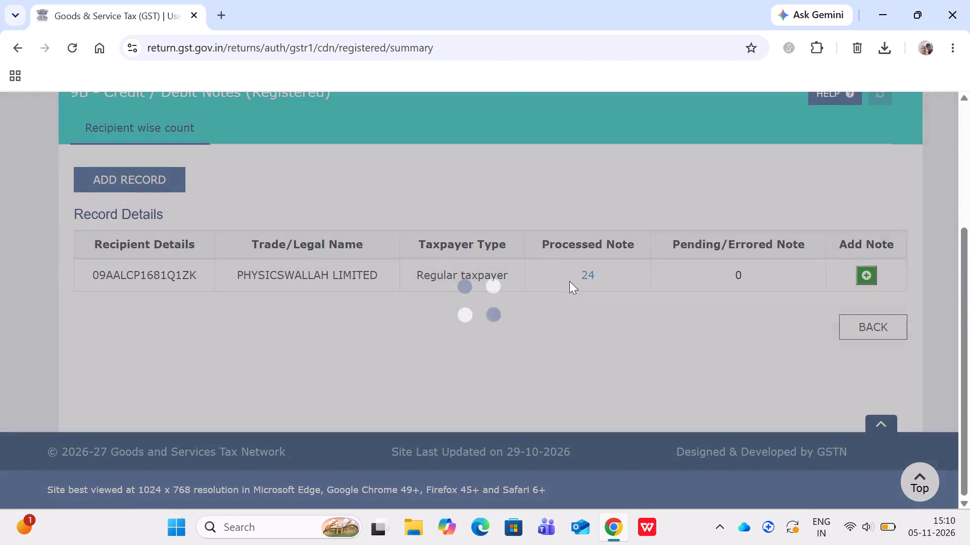
pyautogui.click(590, 274)
pyautogui.scroll(-3, 287, 331)
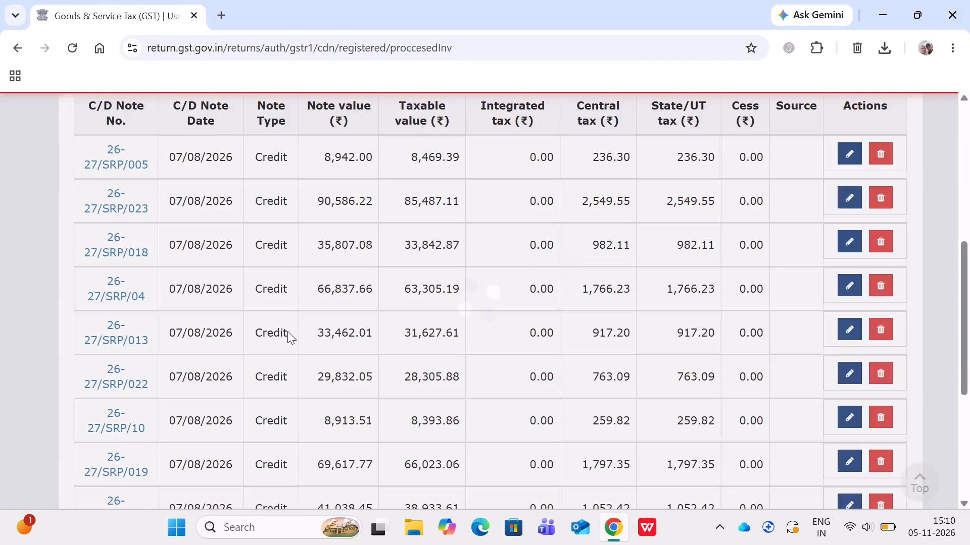
pyautogui.scroll(-2, 287, 331)
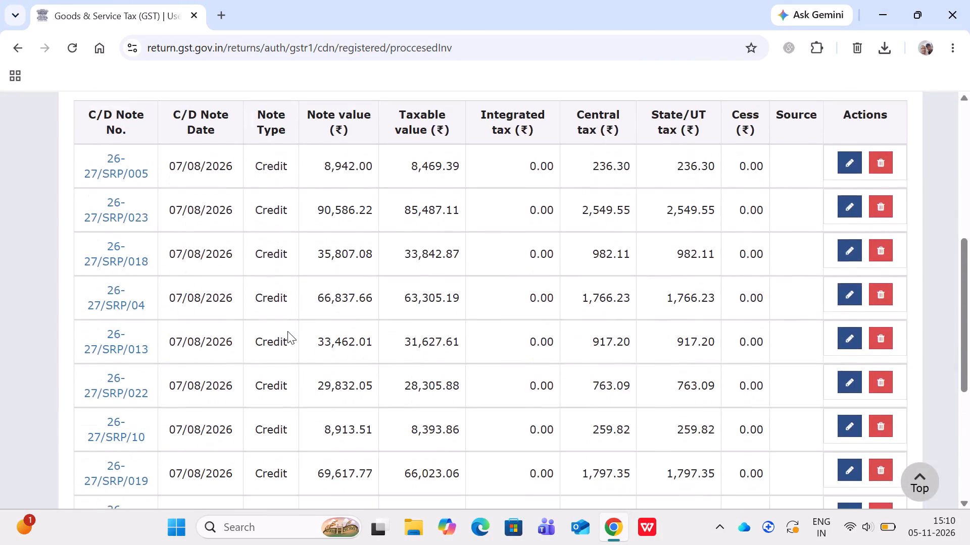
pyautogui.scroll(-1, 287, 331)
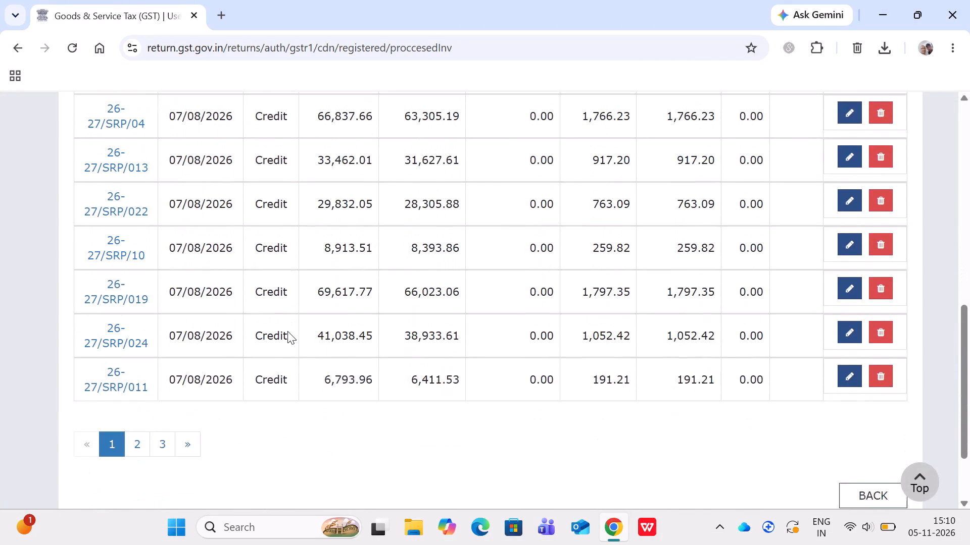
pyautogui.scroll(-1, 287, 331)
pyautogui.click(128, 435)
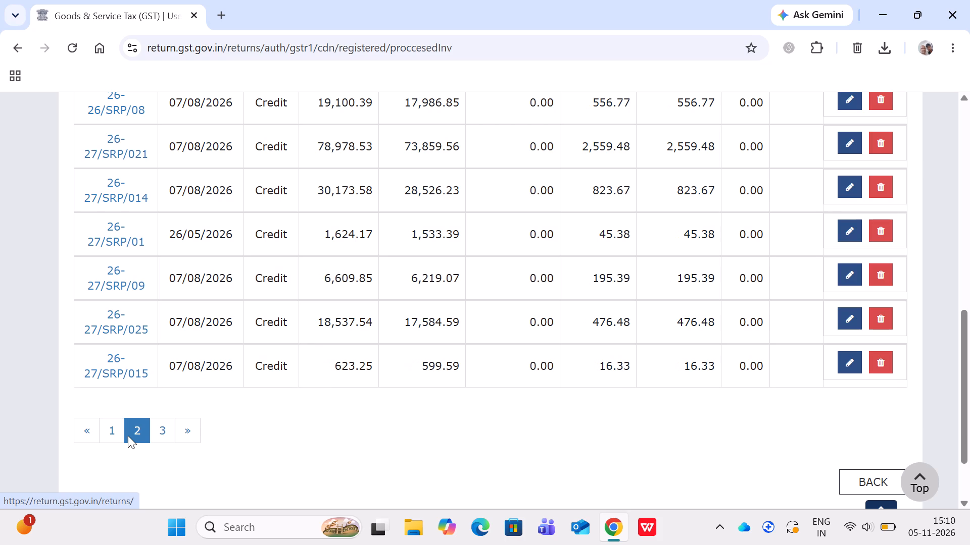
pyautogui.hscroll(-1, 297, 304)
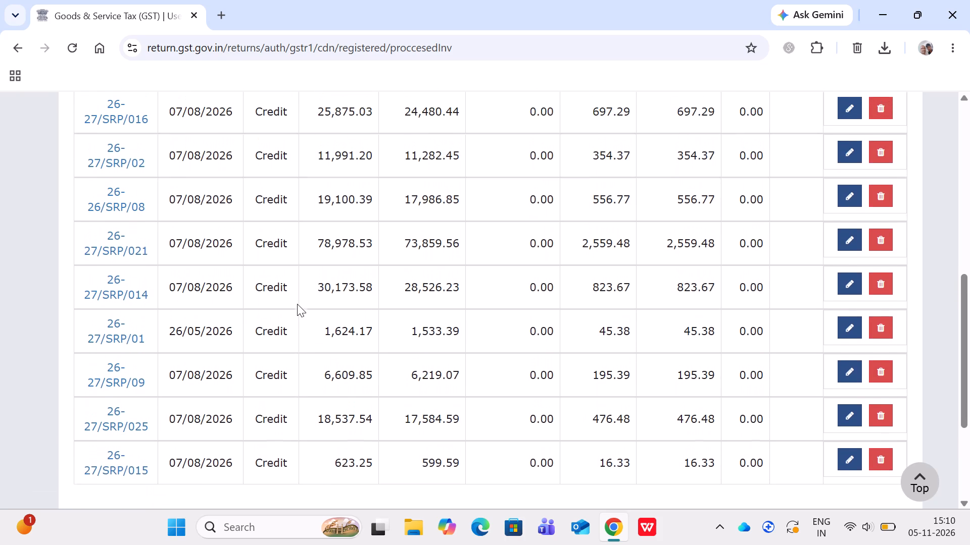
pyautogui.hscroll(-1, 297, 304)
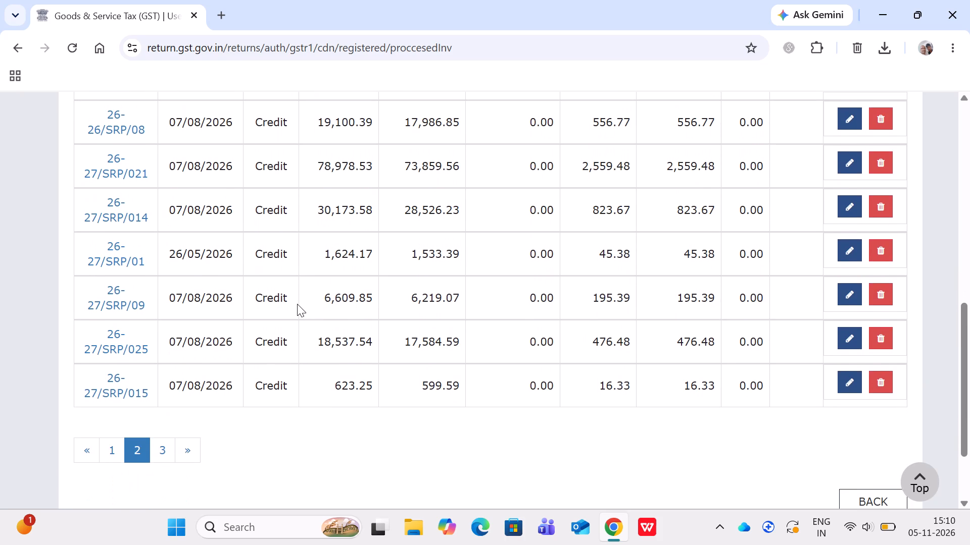
pyautogui.hscroll(-1, 297, 304)
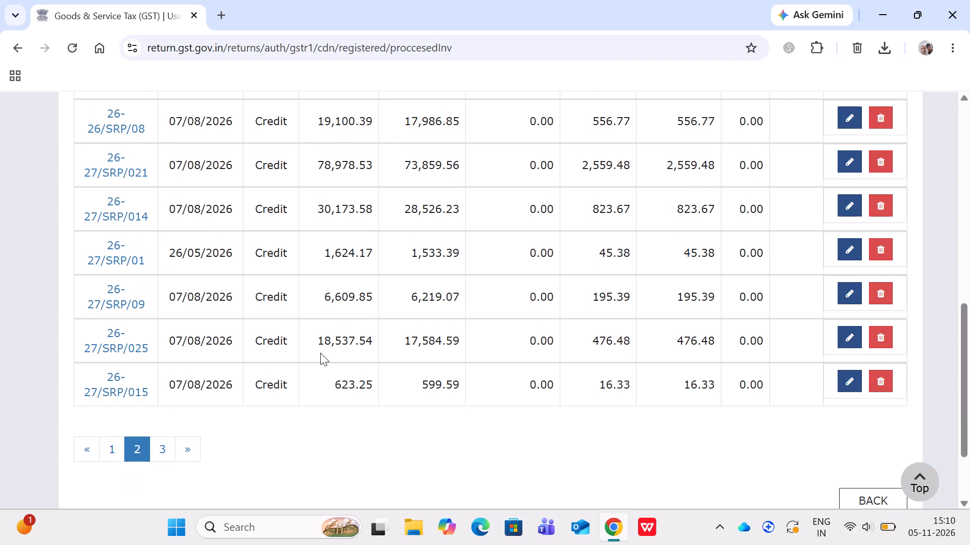
pyautogui.scroll(-2, 368, 366)
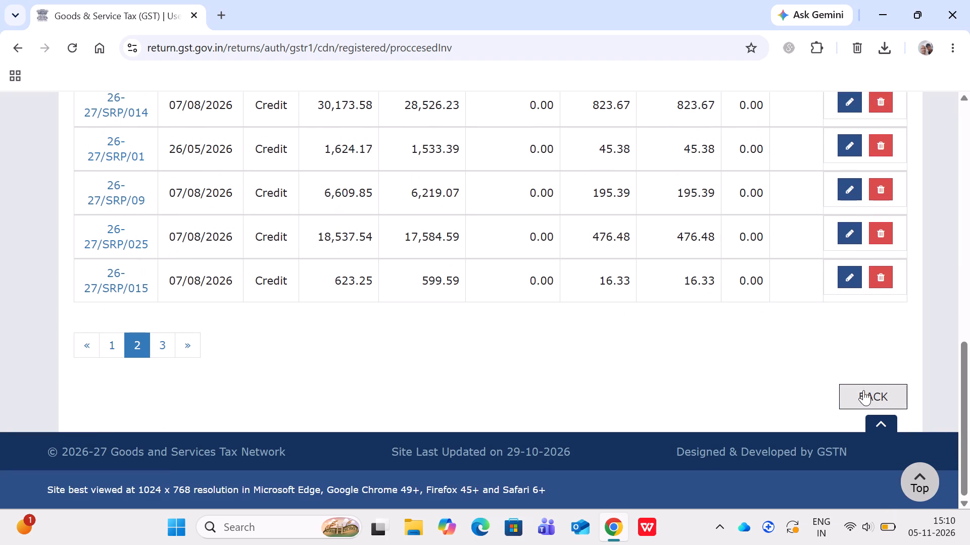
pyautogui.click(860, 392)
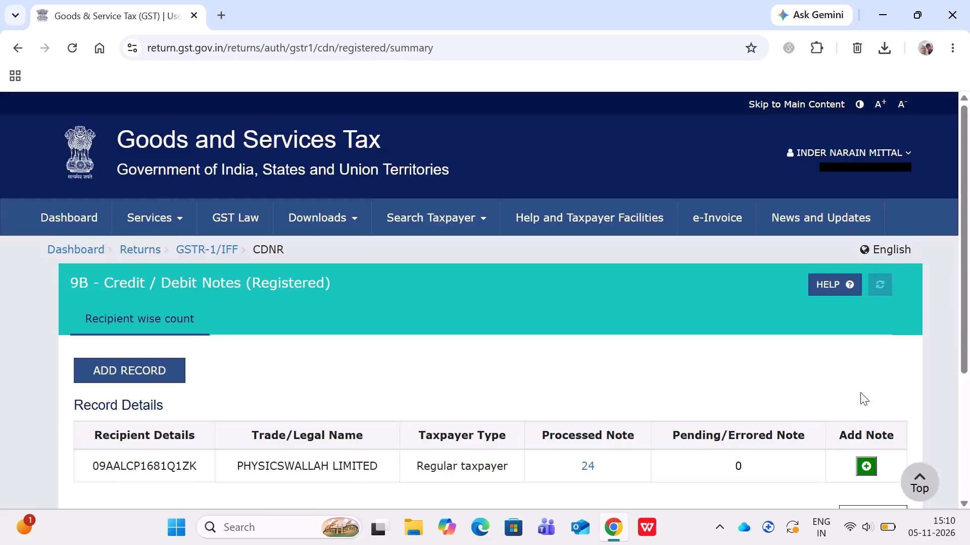
# Start another note for PHYSICSWALLAH LIMITED and enter 26-27/SRP/026 as the debit/credit note number.
pyautogui.scroll(-2, 557, 365)
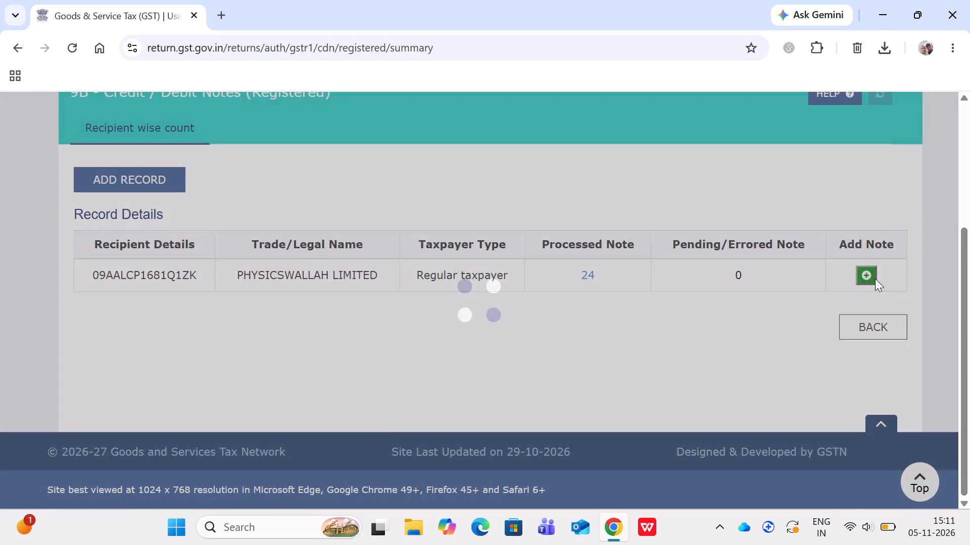
pyautogui.click(857, 281)
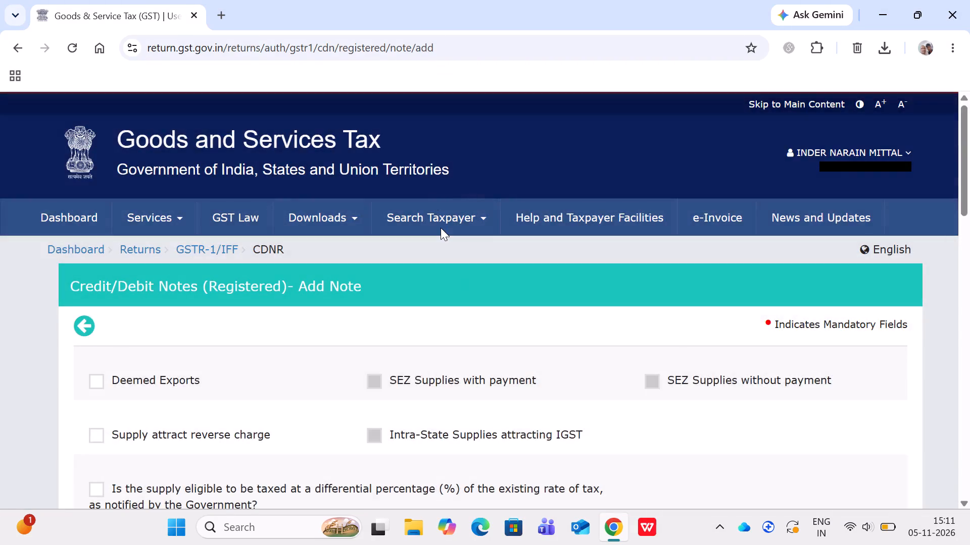
pyautogui.scroll(-3, 441, 228)
pyautogui.scroll(-1, 262, 249)
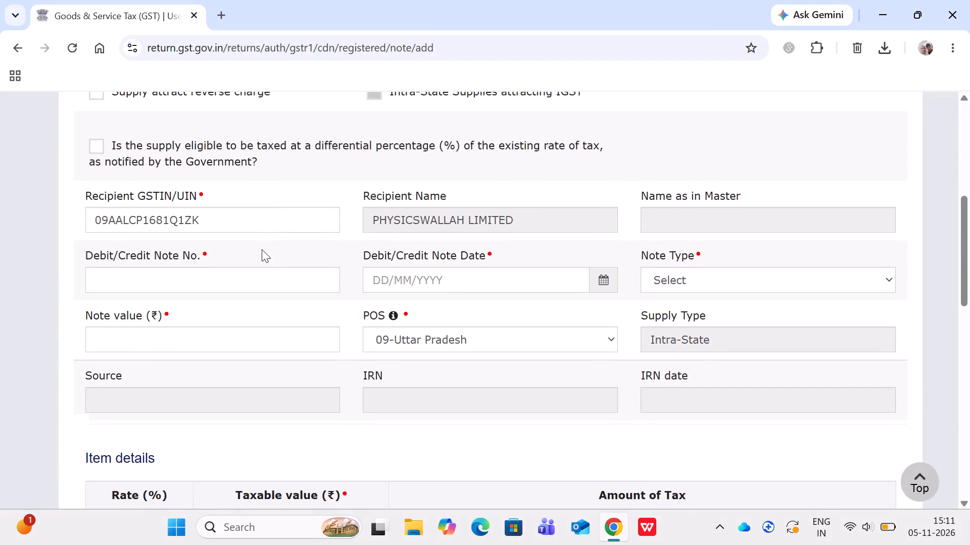
pyautogui.click(246, 279)
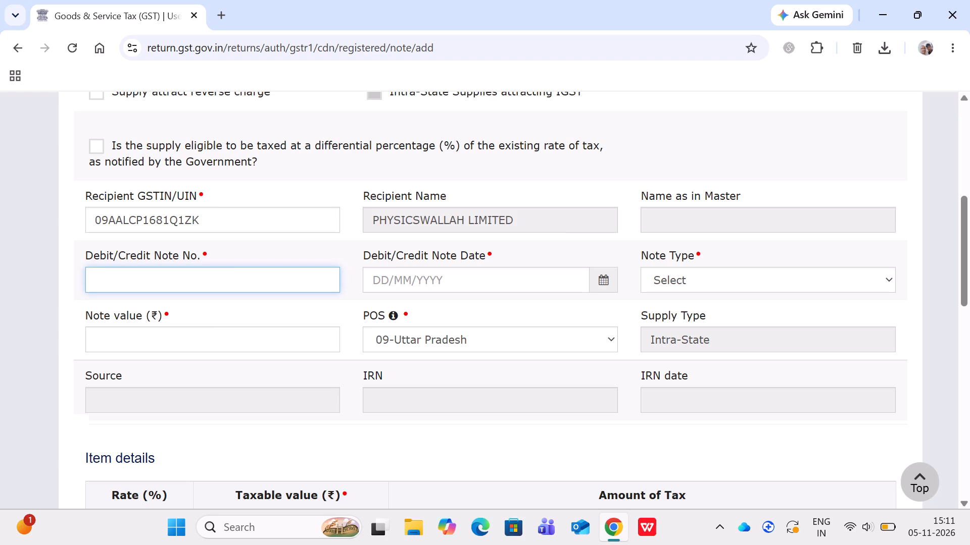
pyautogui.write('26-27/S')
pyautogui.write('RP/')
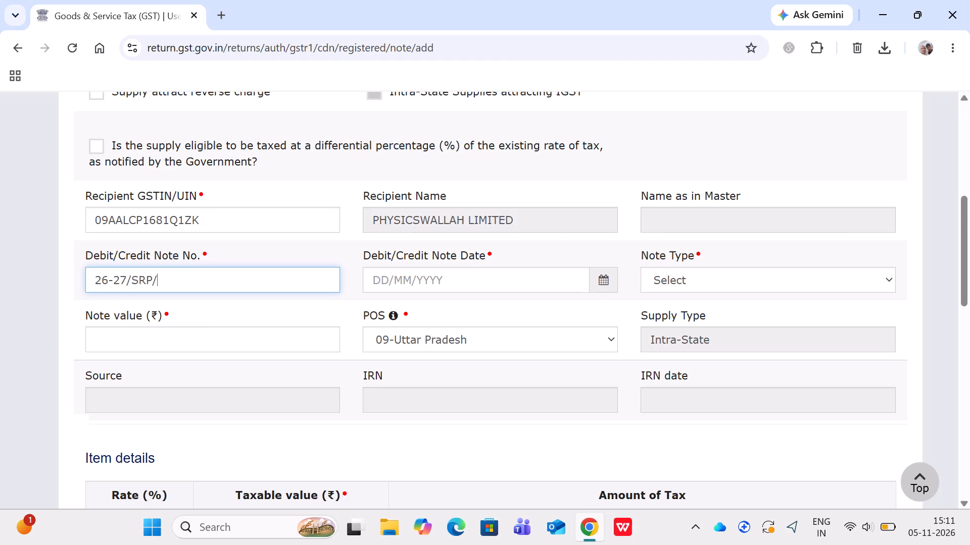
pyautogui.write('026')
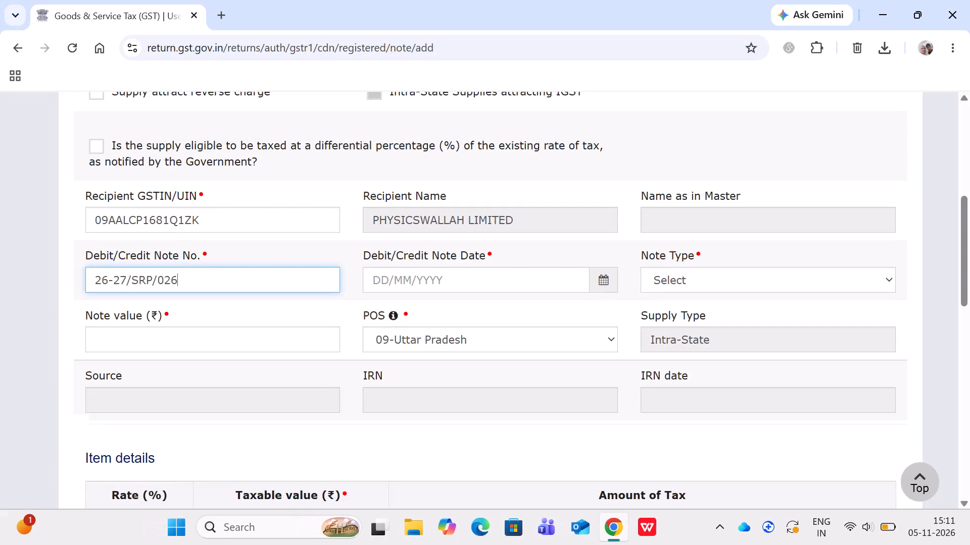
pyautogui.moveTo(219, 289); pyautogui.dragTo(71, 281)
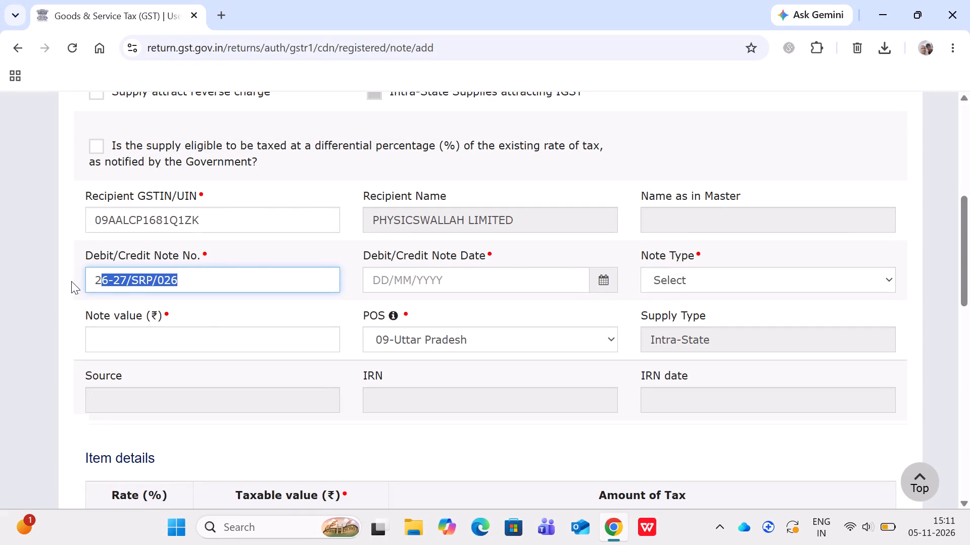
pyautogui.hotkey('ctrl', 'c')
# Set the note date to 07/08/2026, the note type to Credit and the note value to 255927.12.
pyautogui.click(406, 275)
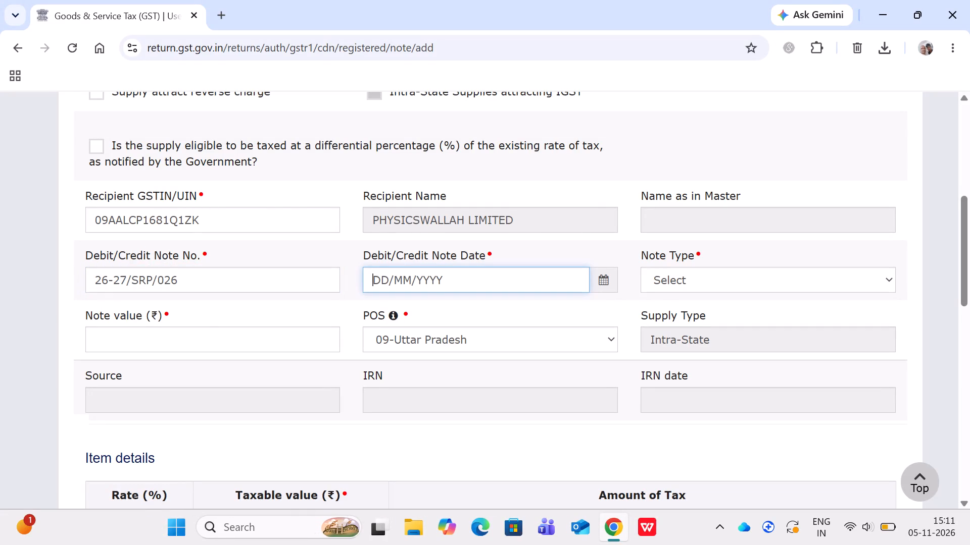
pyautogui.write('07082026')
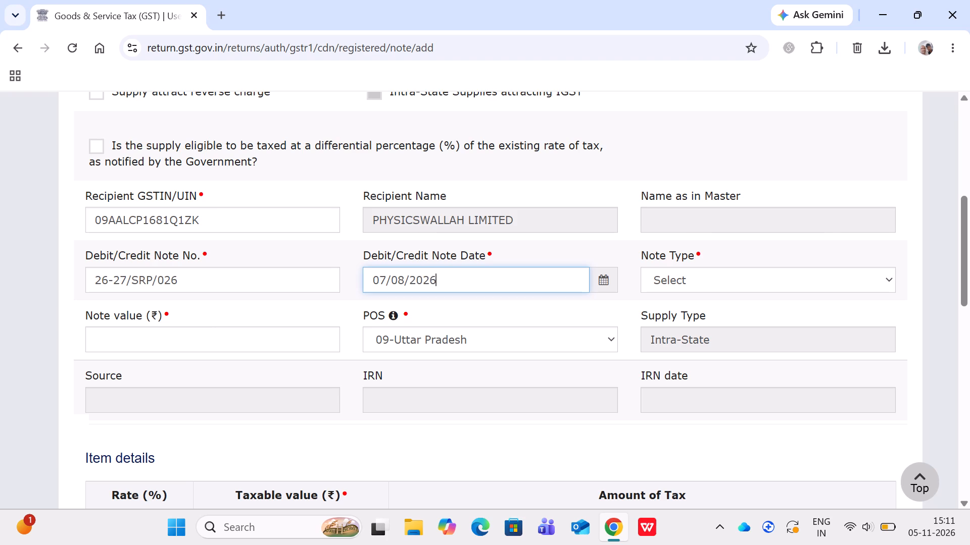
pyautogui.click(762, 280)
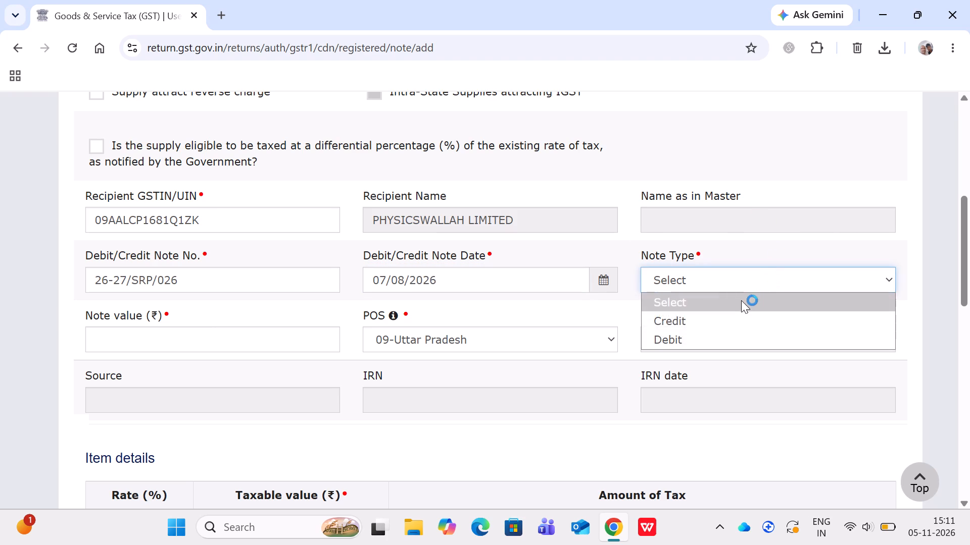
pyautogui.click(728, 321)
pyautogui.scroll(-1, 391, 331)
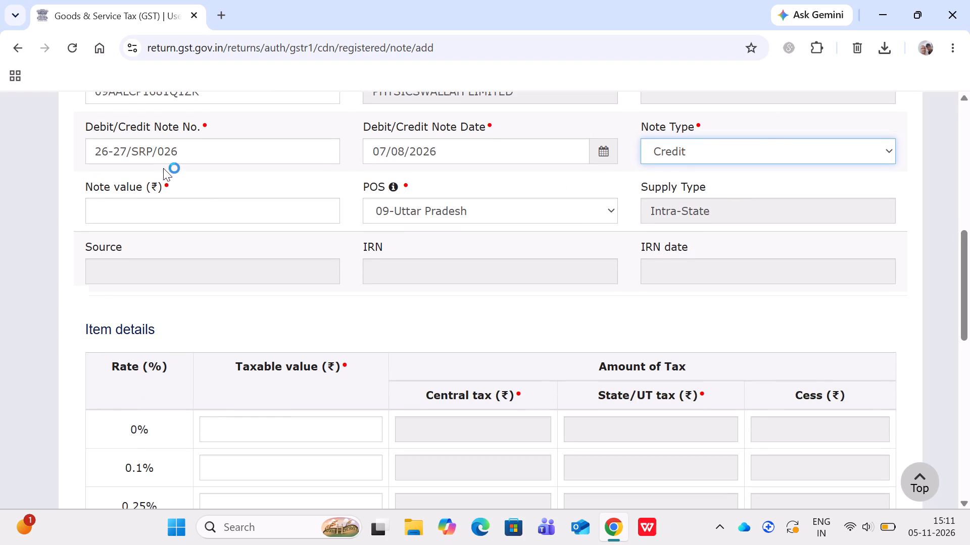
pyautogui.click(181, 205)
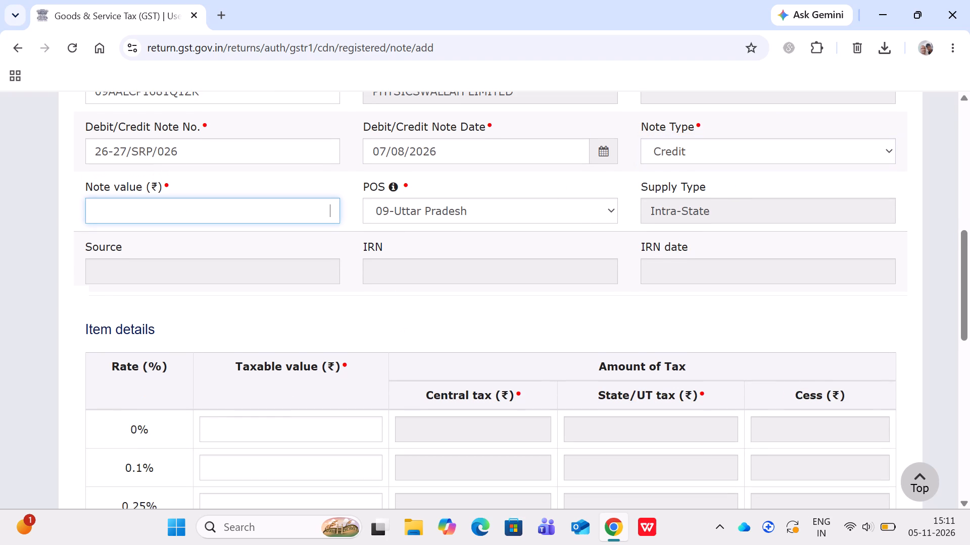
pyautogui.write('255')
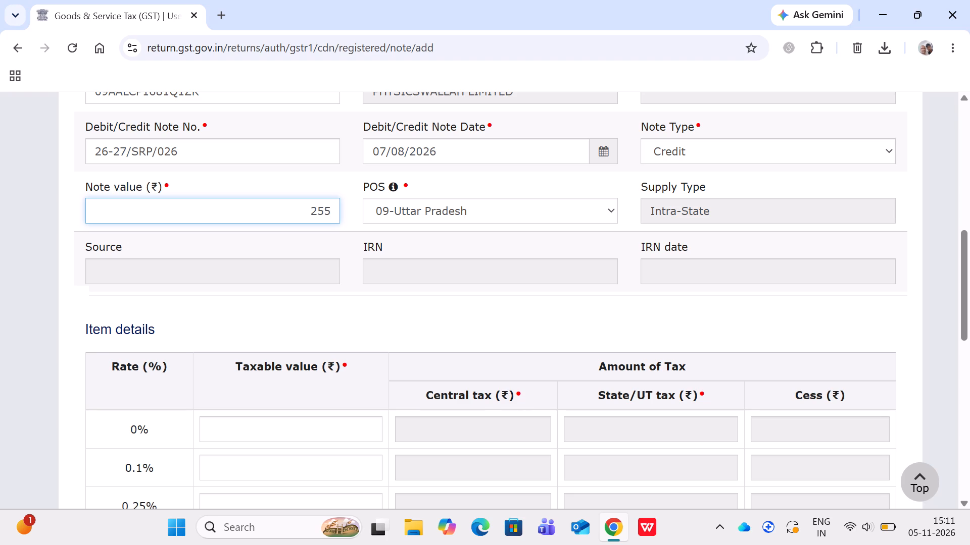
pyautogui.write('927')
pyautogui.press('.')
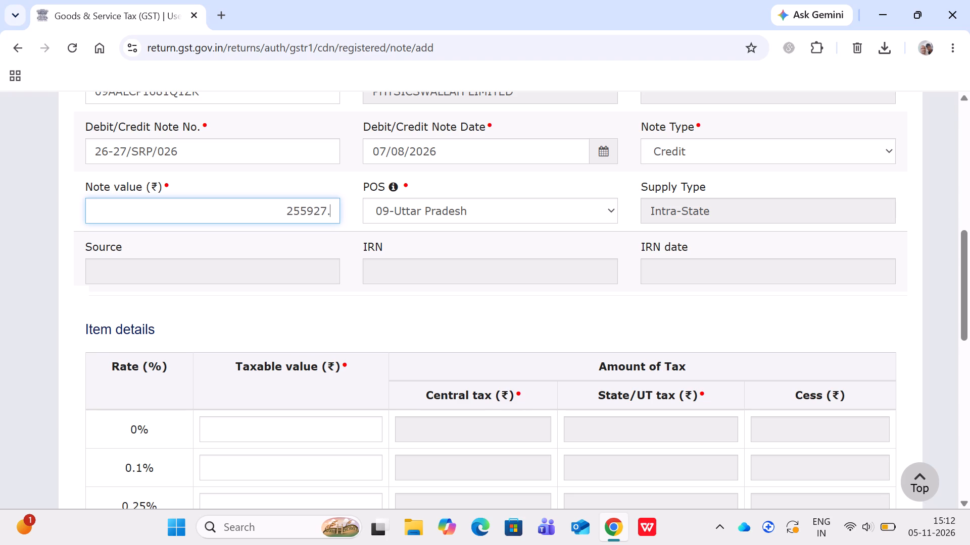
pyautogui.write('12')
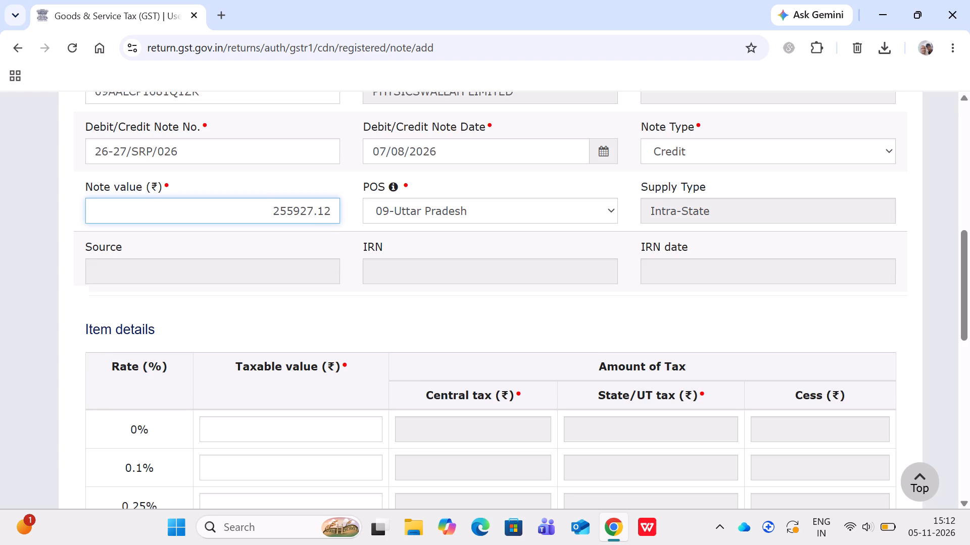
# Enter a taxable value of 223473.80 at the 5% rate in the item details of note 26-27/SRP/026.
pyautogui.scroll(-2, 181, 205)
pyautogui.scroll(1, 181, 205)
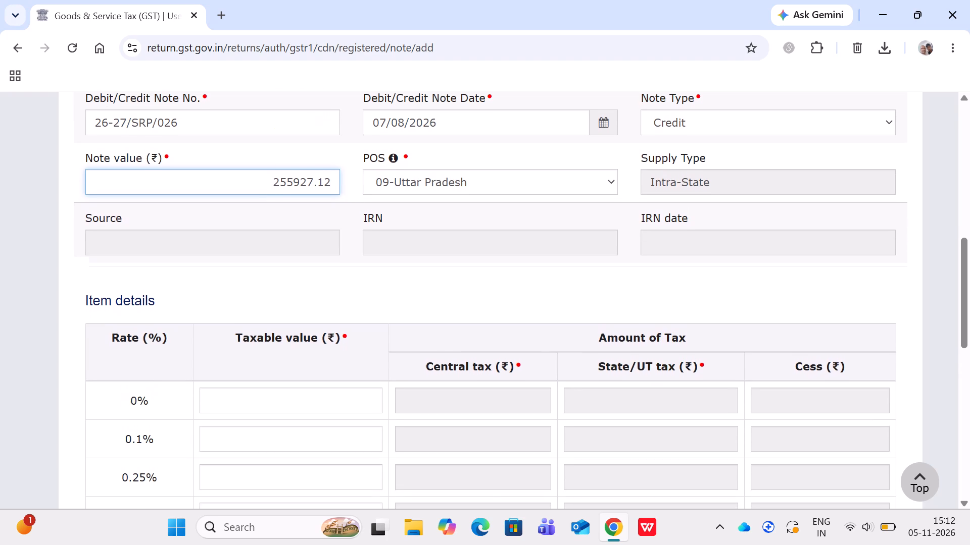
pyautogui.scroll(1, 181, 205)
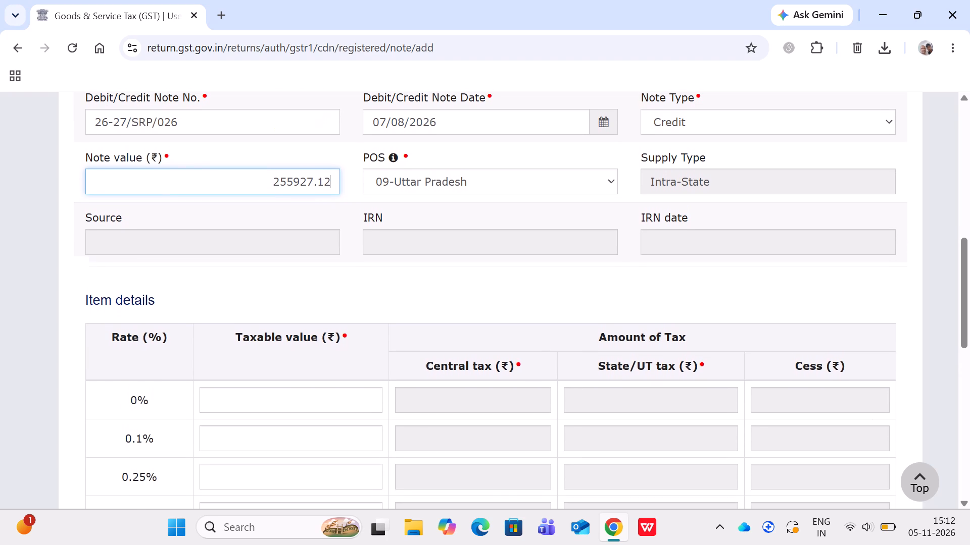
pyautogui.scroll(1, 181, 205)
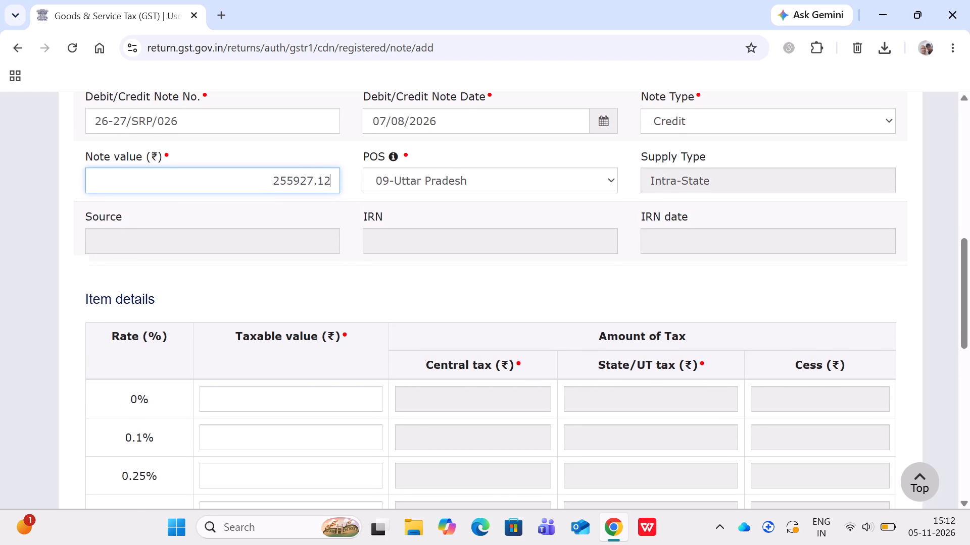
pyautogui.scroll(1, 181, 205)
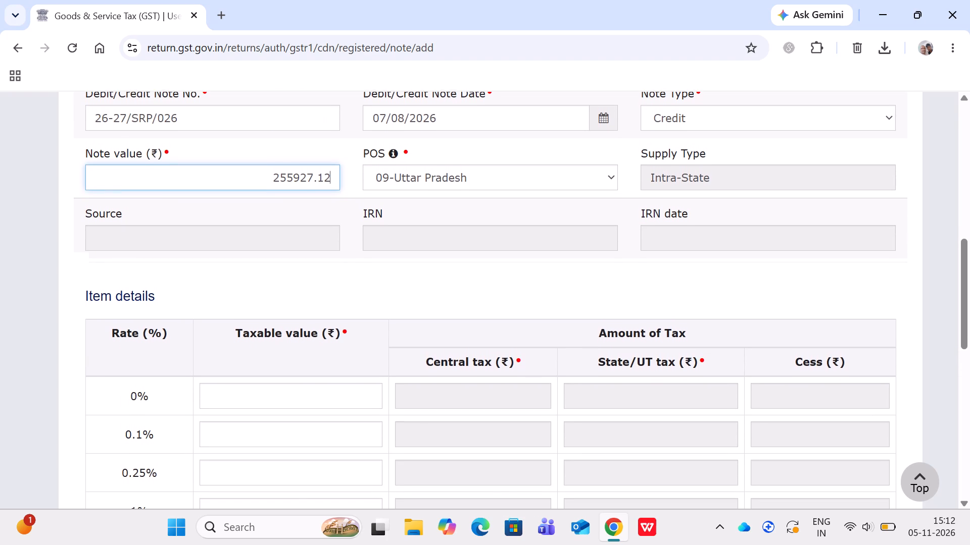
pyautogui.scroll(2, 181, 205)
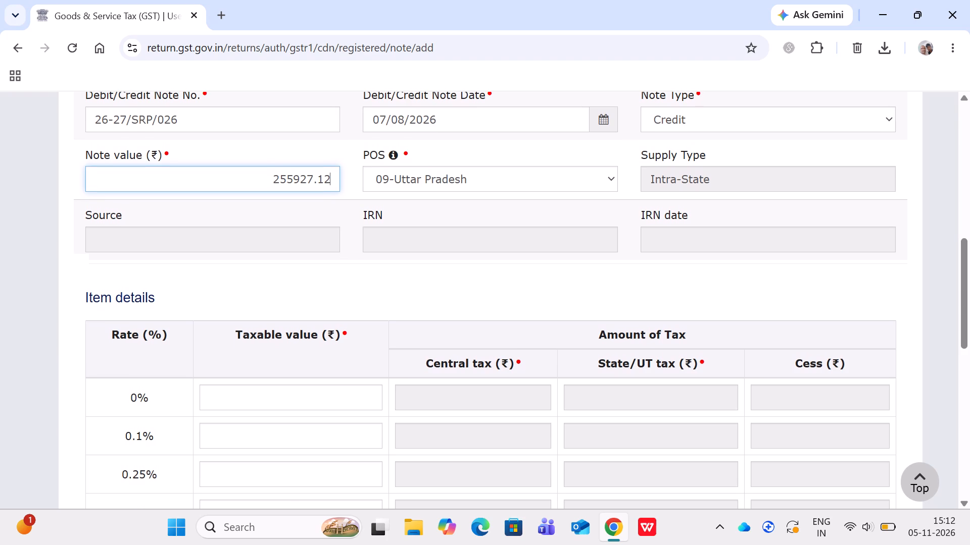
pyautogui.scroll(-3, 172, 149)
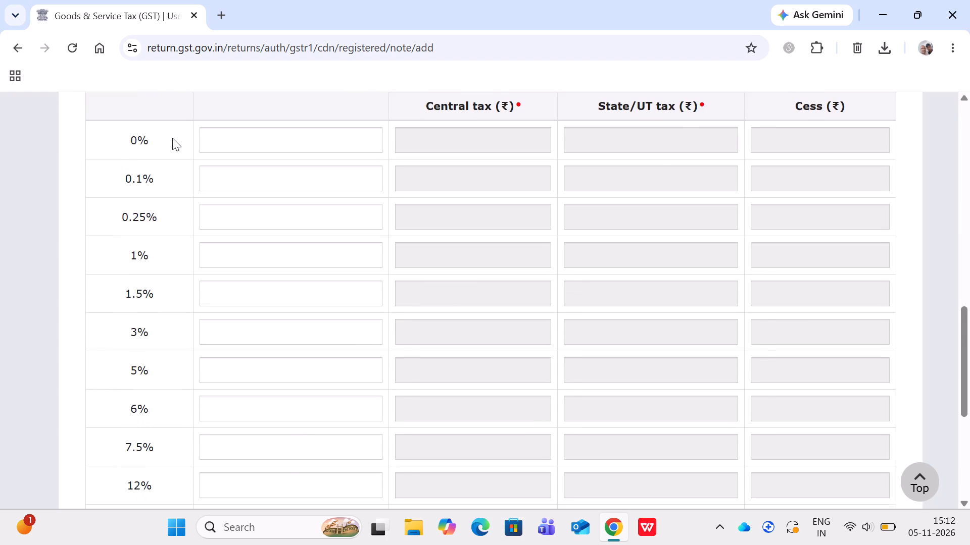
pyautogui.scroll(2, 172, 138)
pyautogui.scroll(-3, 209, 297)
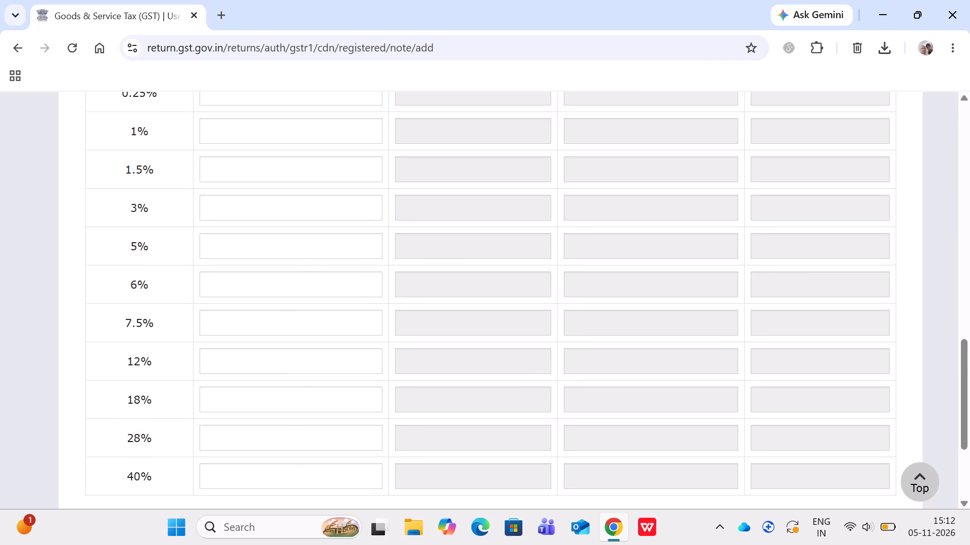
pyautogui.click(315, 235)
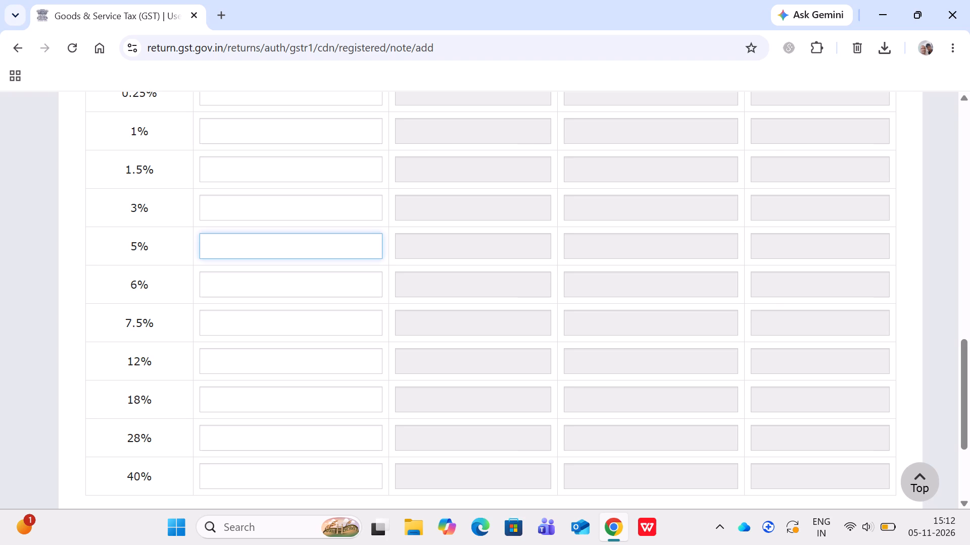
pyautogui.write('2233')
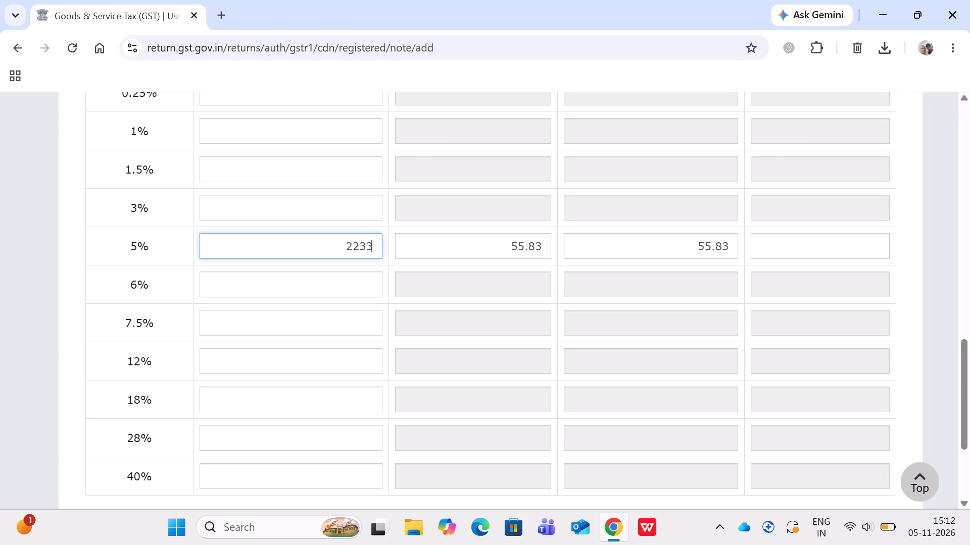
pyautogui.press('BackSpace')
pyautogui.press('4')
pyautogui.write('73')
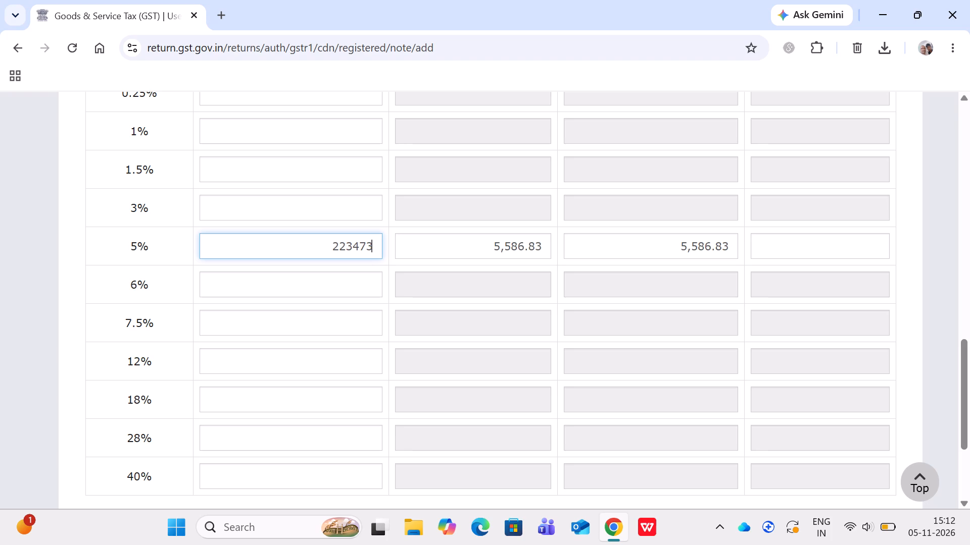
pyautogui.press('.')
pyautogui.write('80')
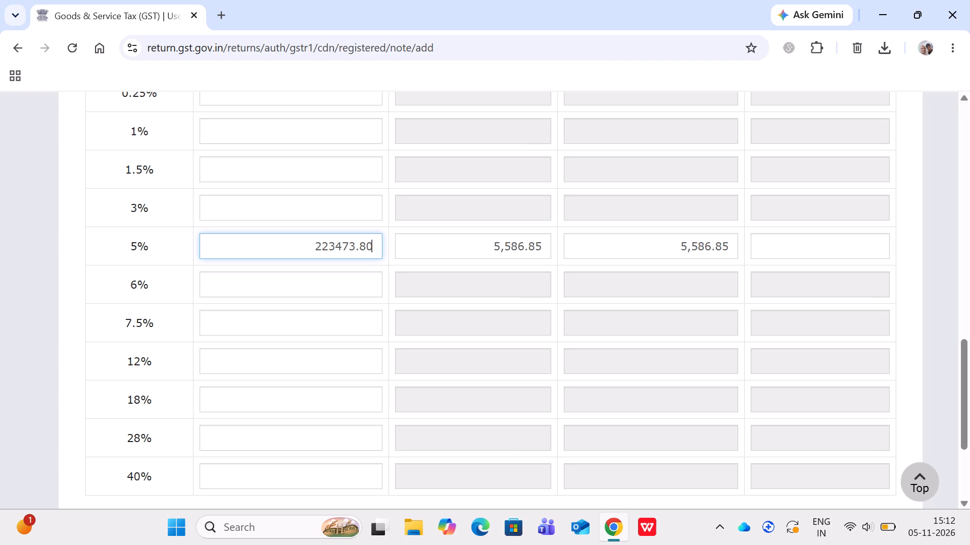
# Enter a taxable value of 18033.59 at the 18% rate and save credit note 26-27/SRP/026.
pyautogui.scroll(-1, 315, 241)
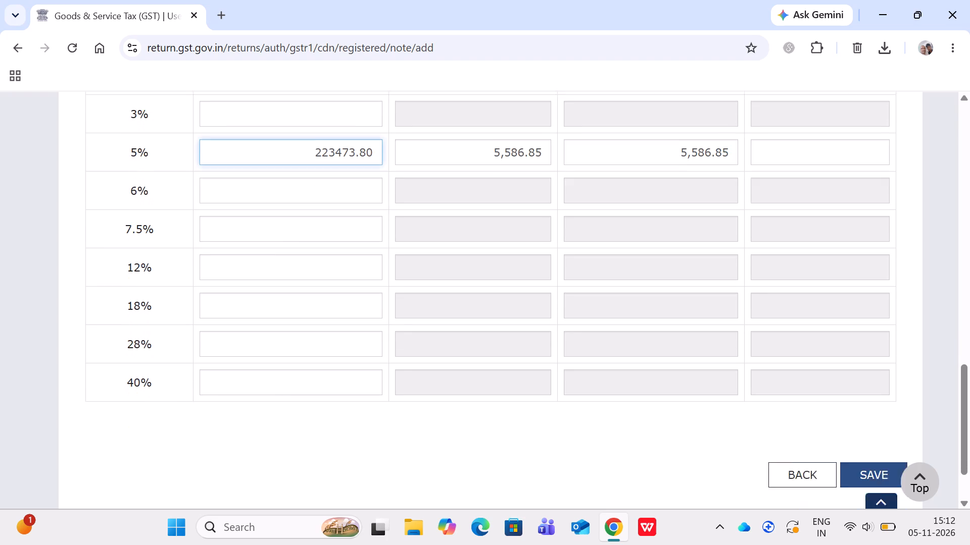
pyautogui.scroll(-1, 315, 241)
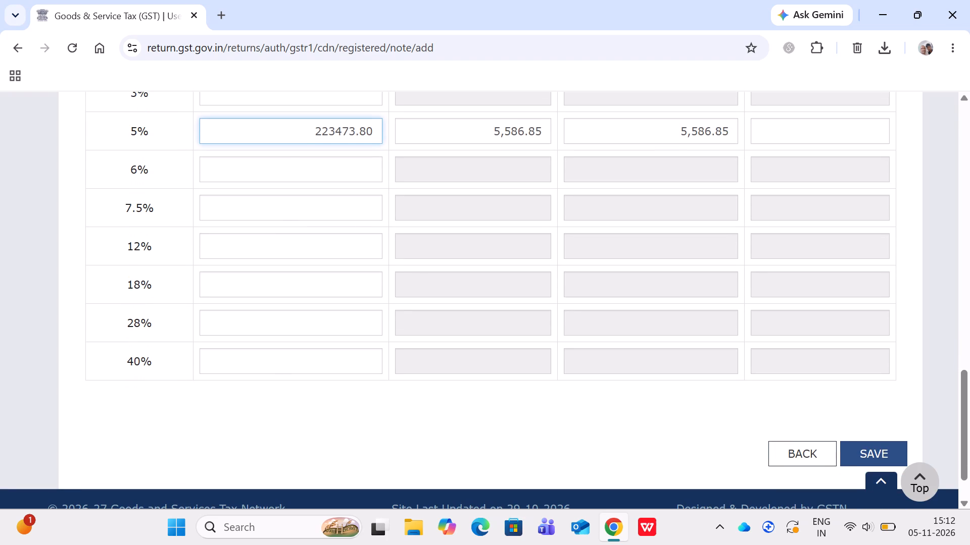
pyautogui.click(281, 288)
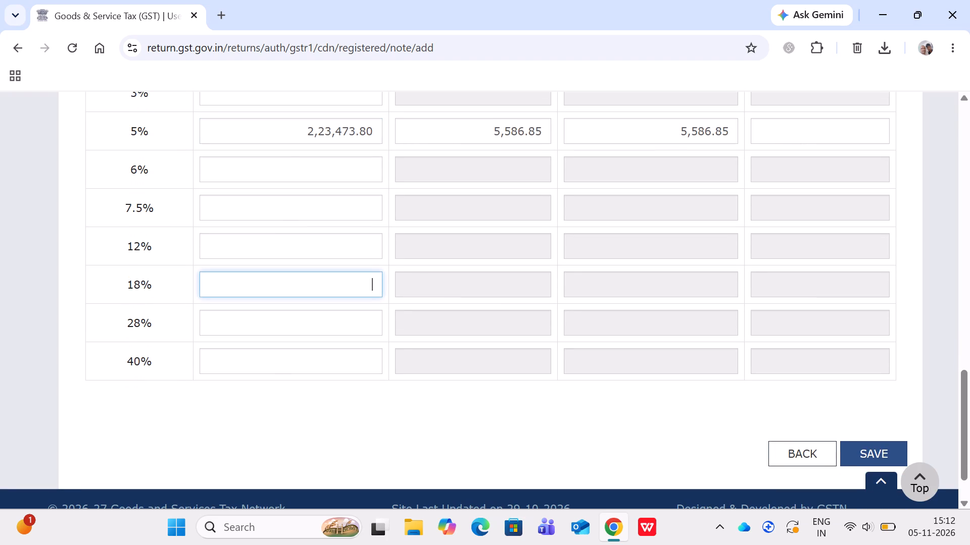
pyautogui.write('18')
pyautogui.press('0')
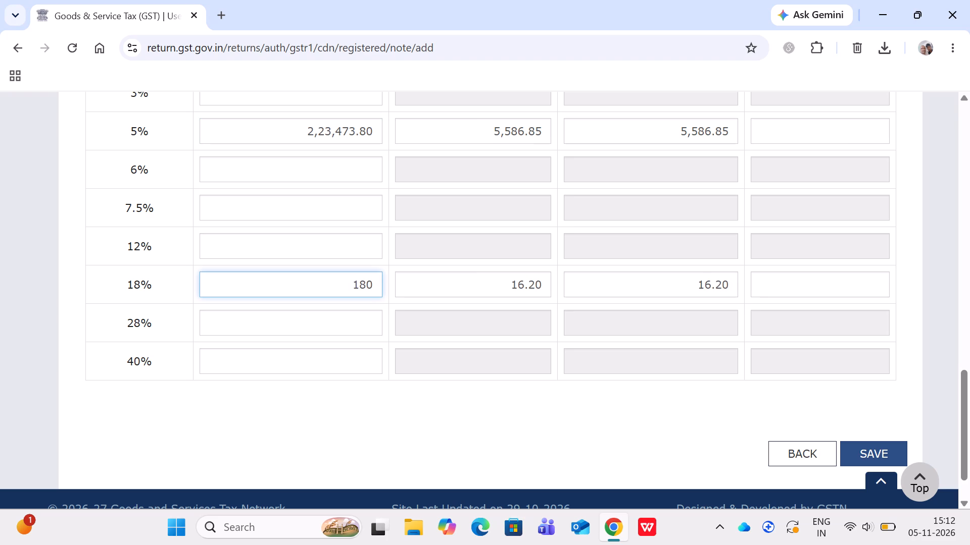
pyautogui.write('33.')
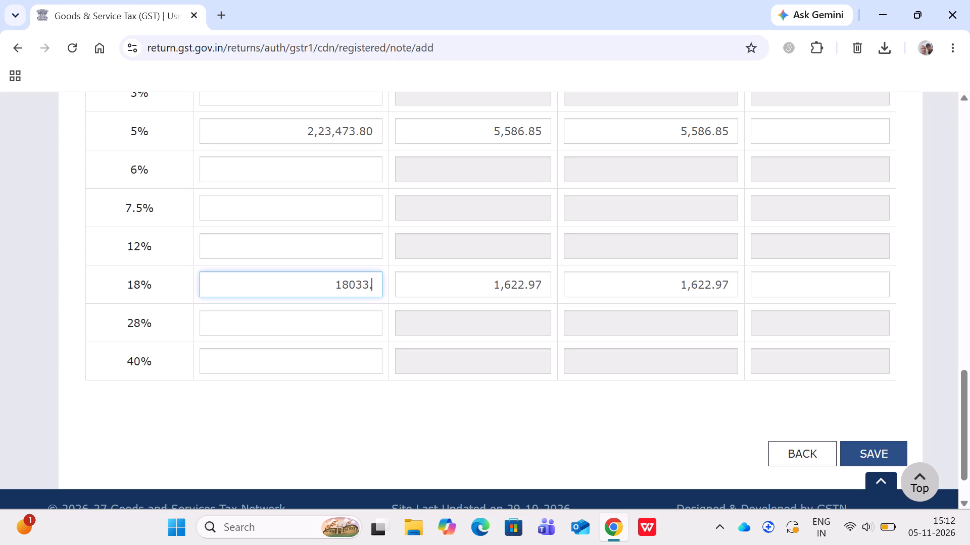
pyautogui.write('59')
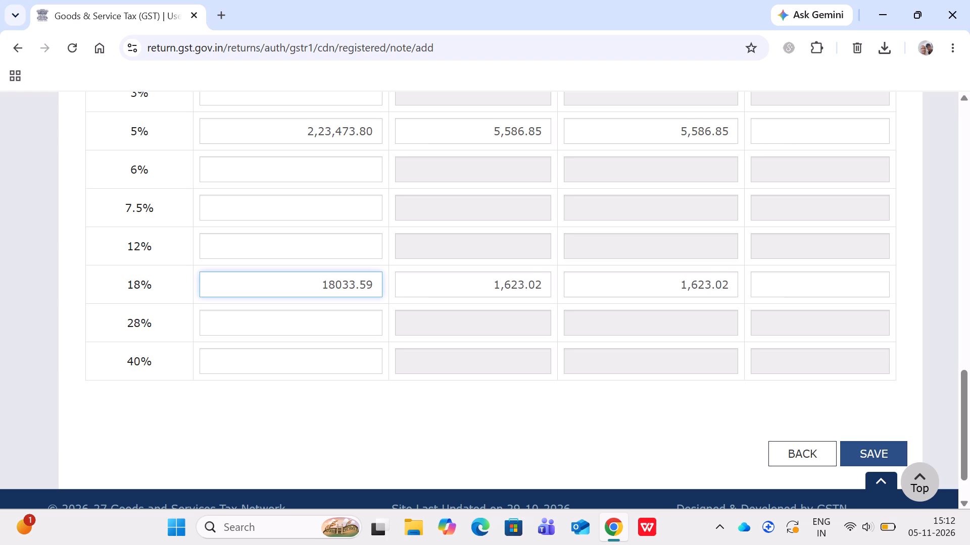
pyautogui.click(880, 448)
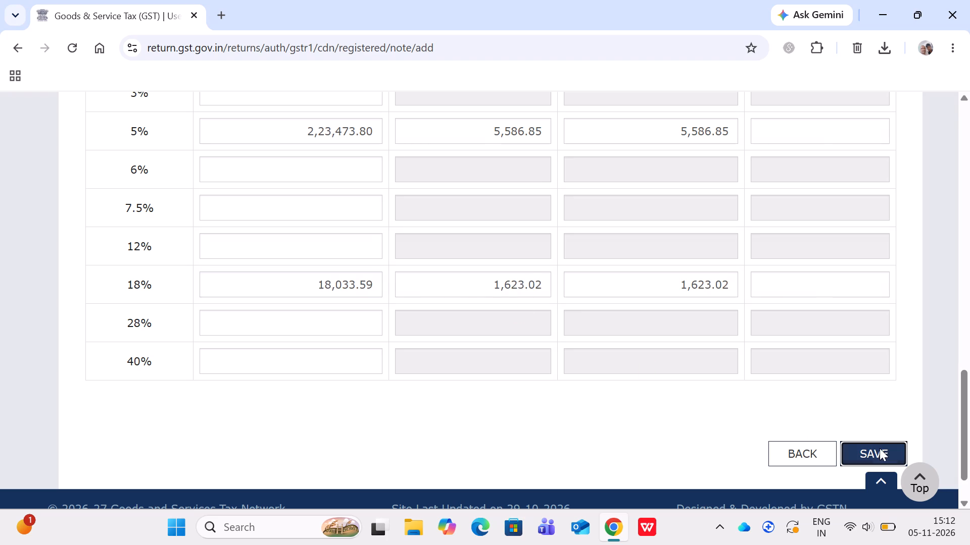
pyautogui.hscroll(-1, 518, 293)
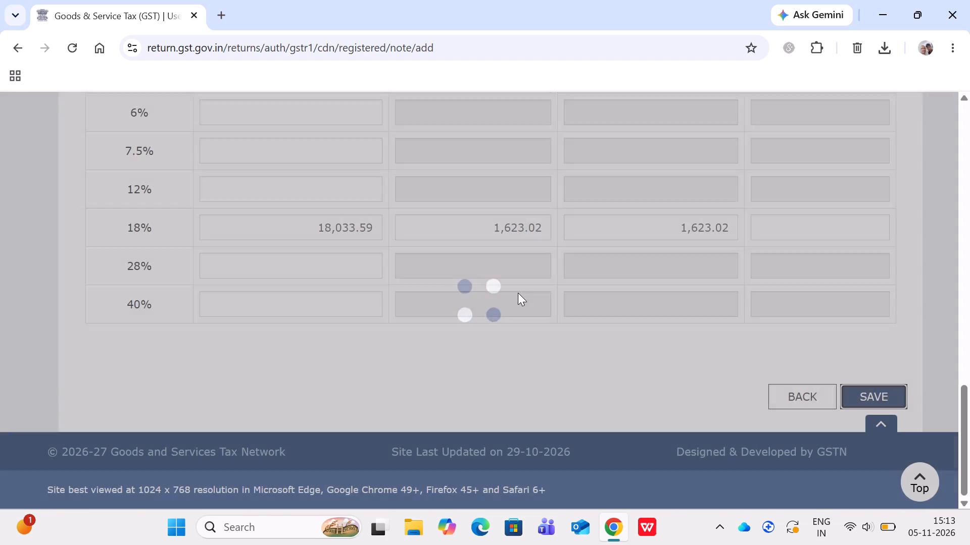
# Enter 26-27/SRP/027 as the debit/credit note number of the new note for PHYSICSWALLAH LIMITED.
pyautogui.scroll(-3, 392, 260)
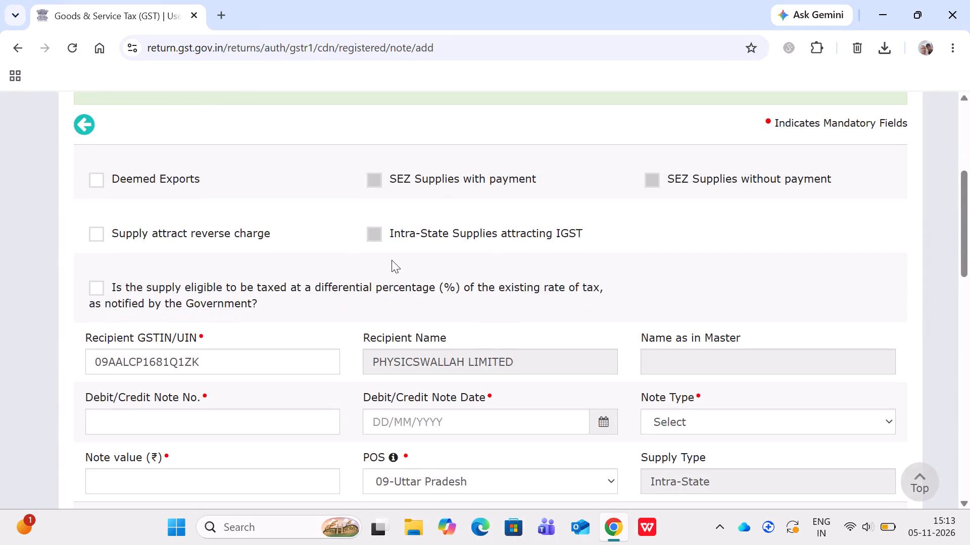
pyautogui.scroll(-1, 213, 332)
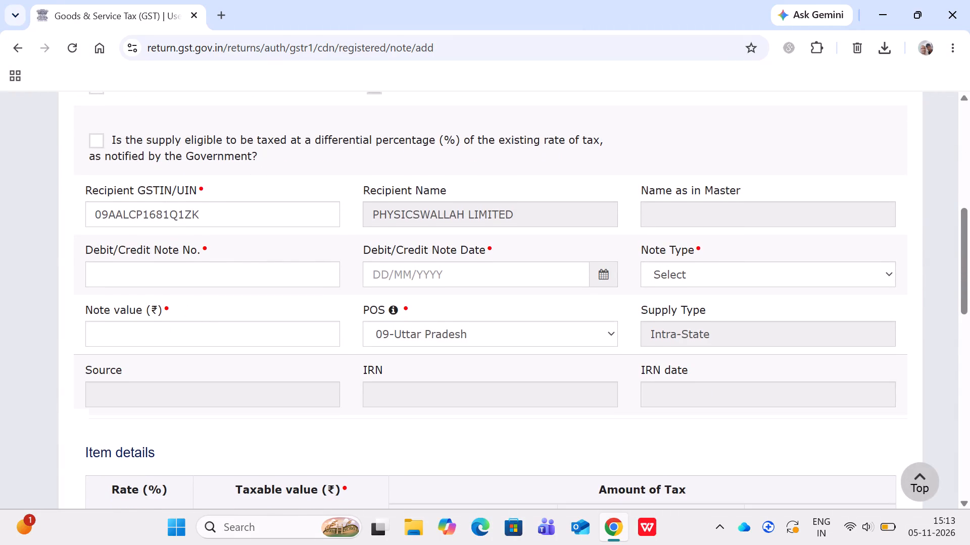
pyautogui.click(143, 272)
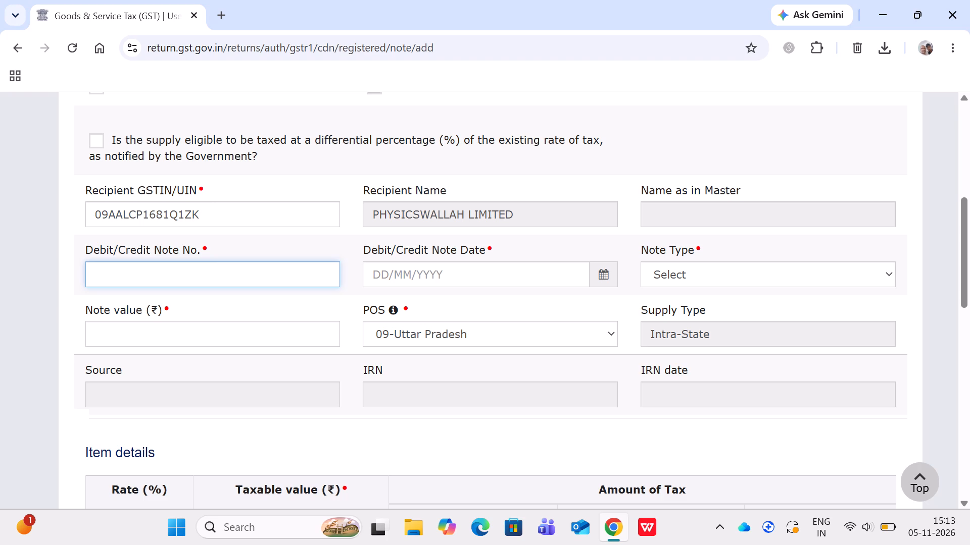
pyautogui.hotkey('ctrl', 'v')
pyautogui.press('BackSpace')
pyautogui.press('BackSpace')
pyautogui.write('27')
# Set the note date to 07/08/2026, the note type to Credit and the note value to 33372.88.
pyautogui.click(452, 281)
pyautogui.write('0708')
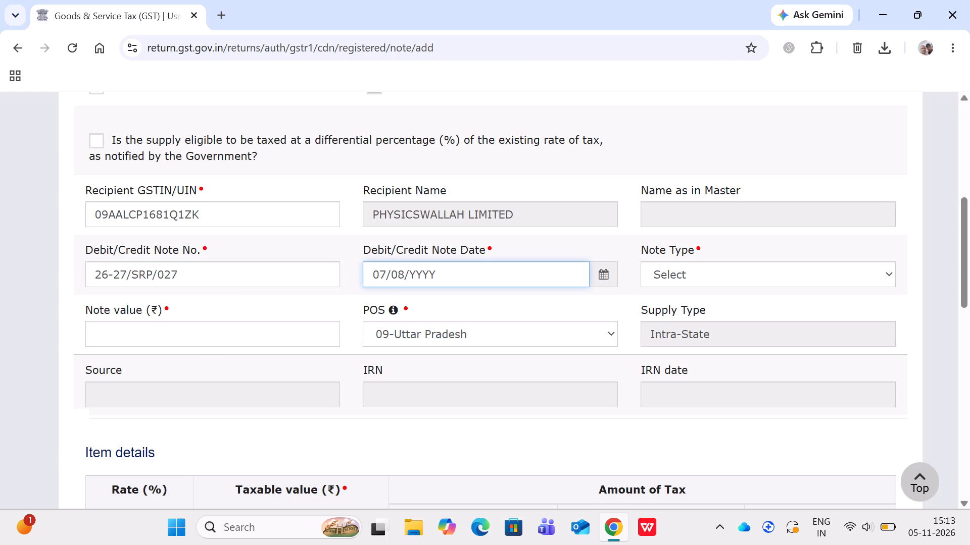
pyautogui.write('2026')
pyautogui.click(763, 275)
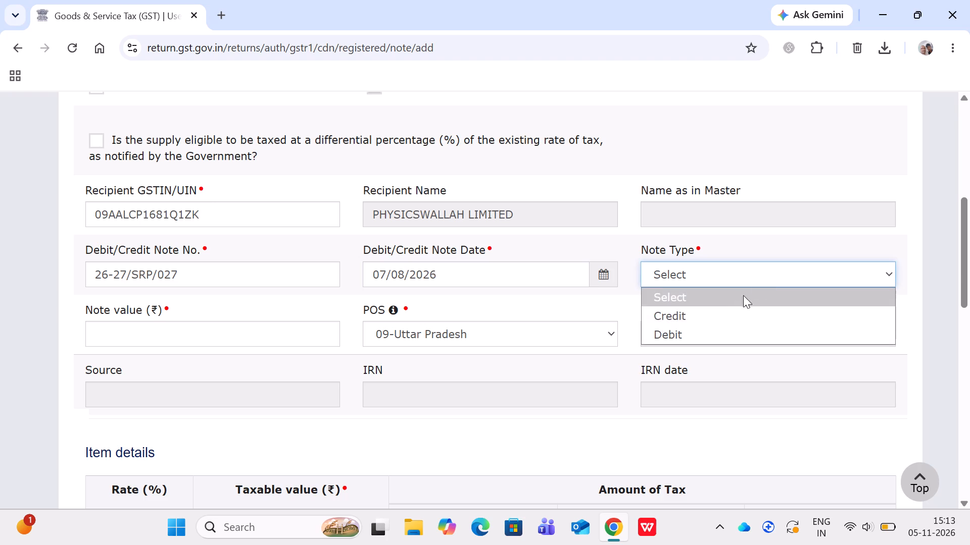
pyautogui.click(733, 312)
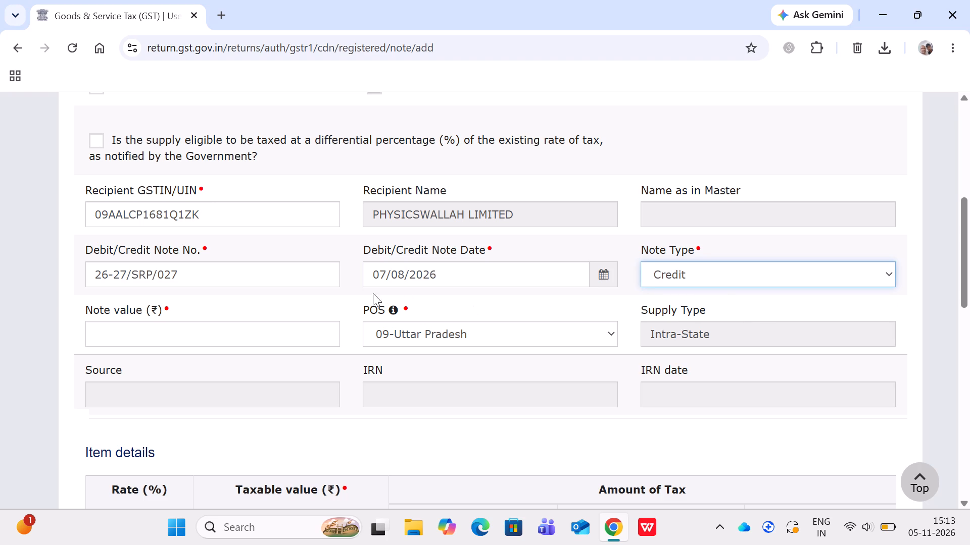
pyautogui.click(188, 346)
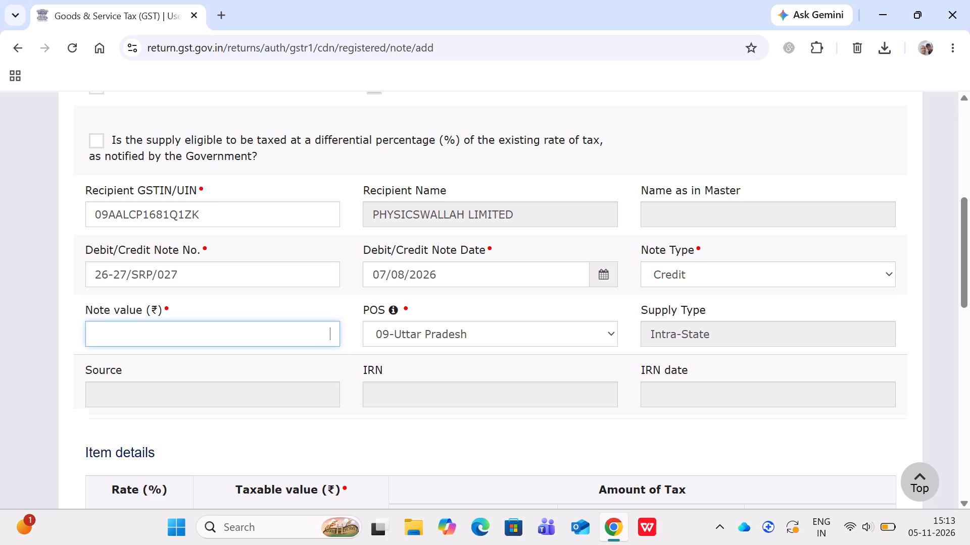
pyautogui.write('333')
pyautogui.write('72.')
pyautogui.write('88')
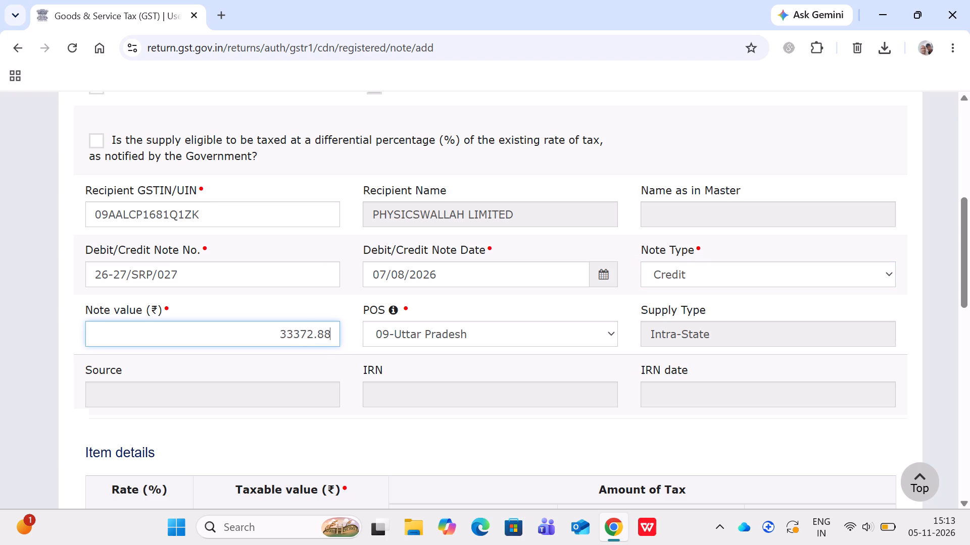
# Enter a taxable value of 29152 at the 5% rate in the item details of note 26-27/SRP/027.
pyautogui.scroll(-2, 188, 346)
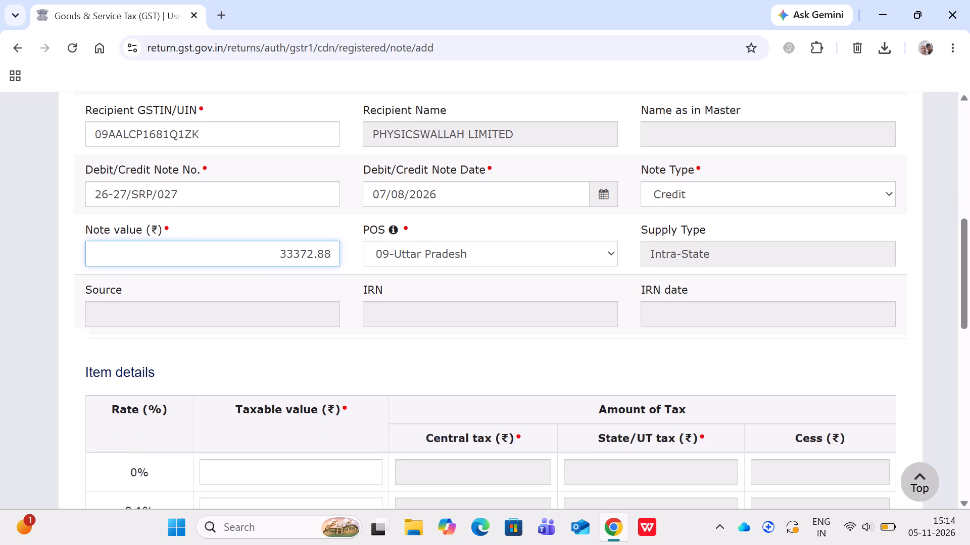
pyautogui.scroll(-6, 188, 346)
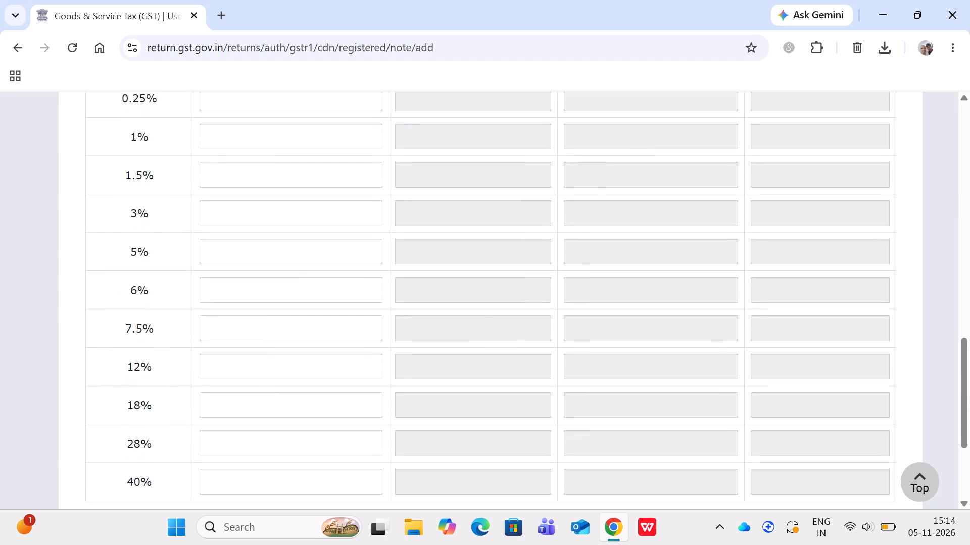
pyautogui.click(235, 259)
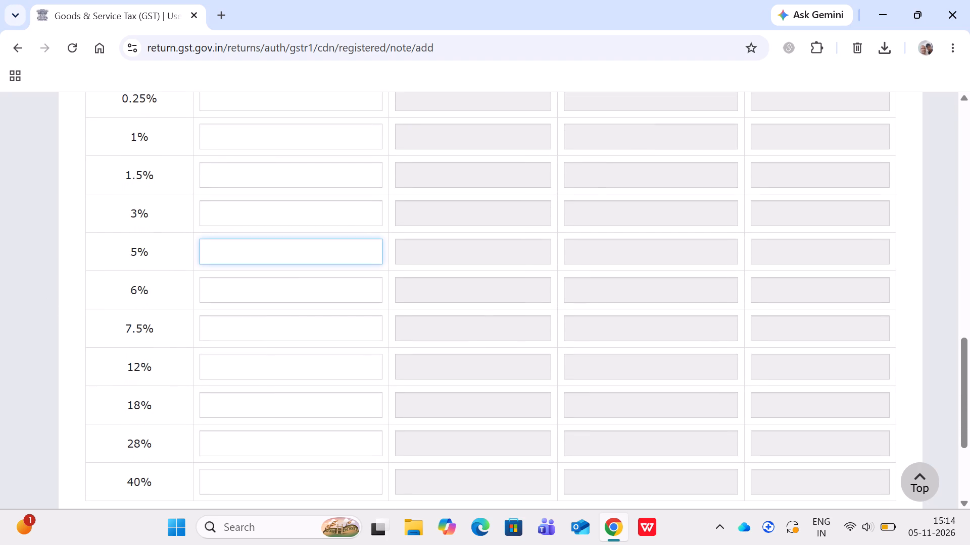
pyautogui.write('29')
pyautogui.write('152')
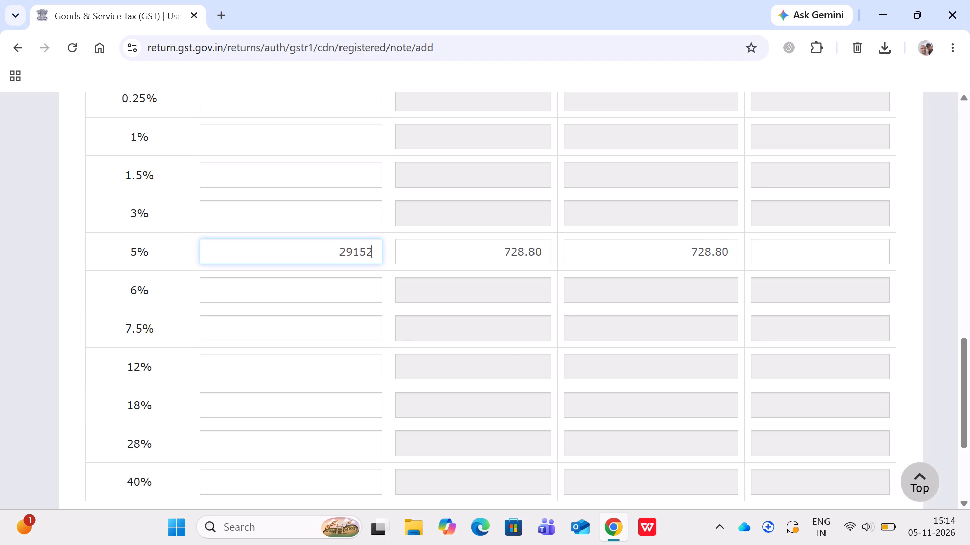
# Enter a taxable value of 2341.77 at the 18% rate and save credit note 26-27/SRP/027.
pyautogui.scroll(-2, 235, 259)
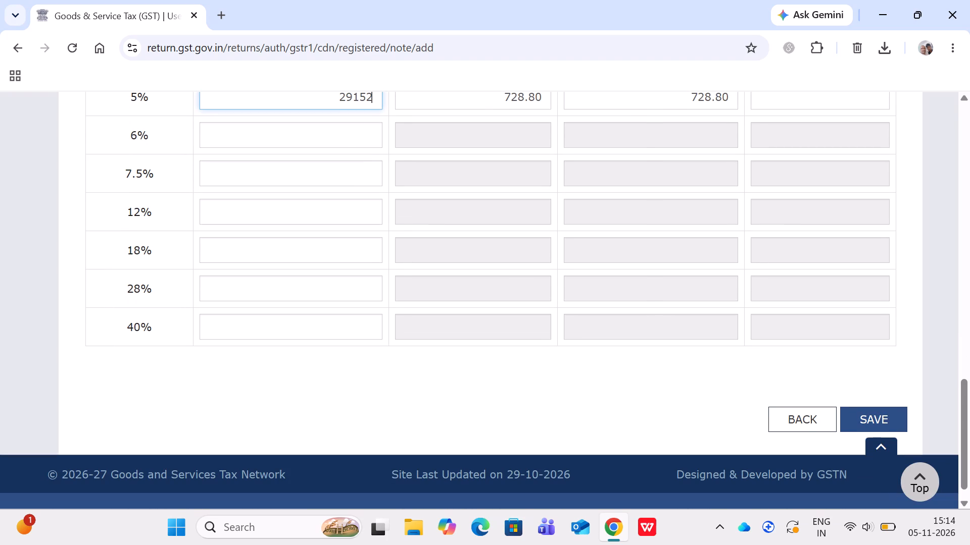
pyautogui.click(264, 248)
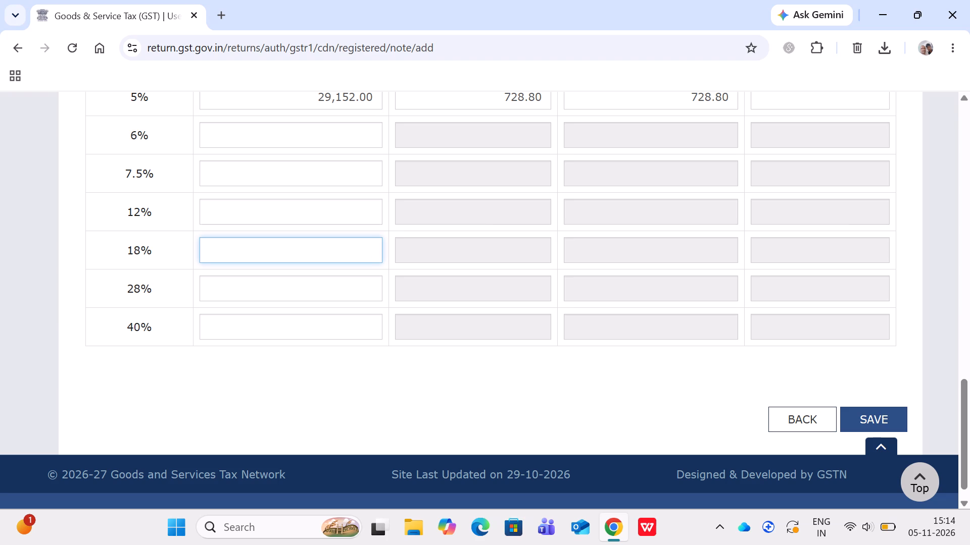
pyautogui.write('23')
pyautogui.write('41')
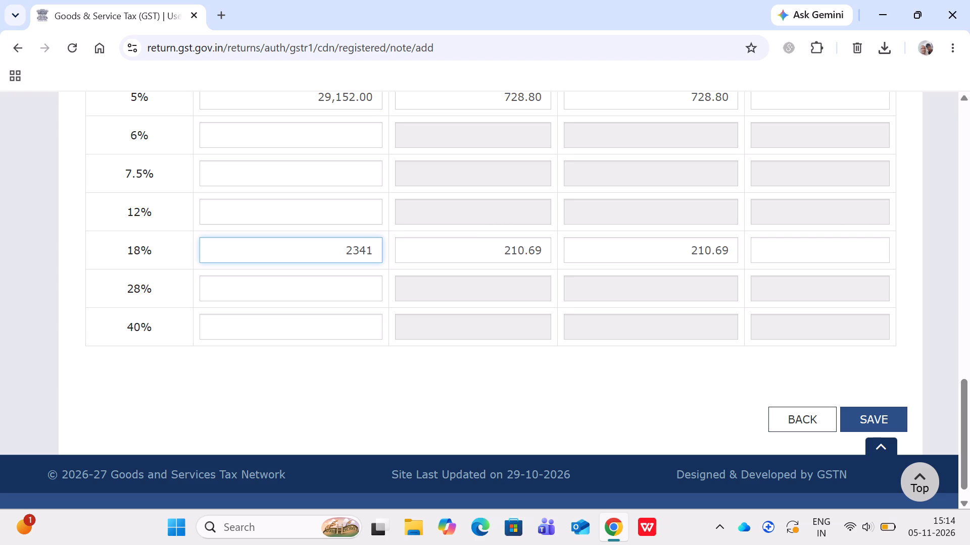
pyautogui.press('.')
pyautogui.write('77')
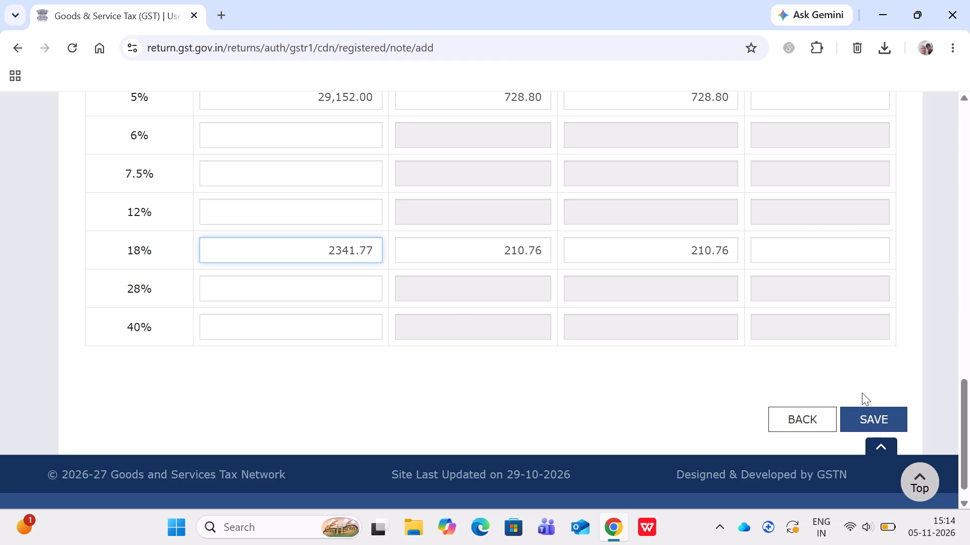
pyautogui.click(862, 408)
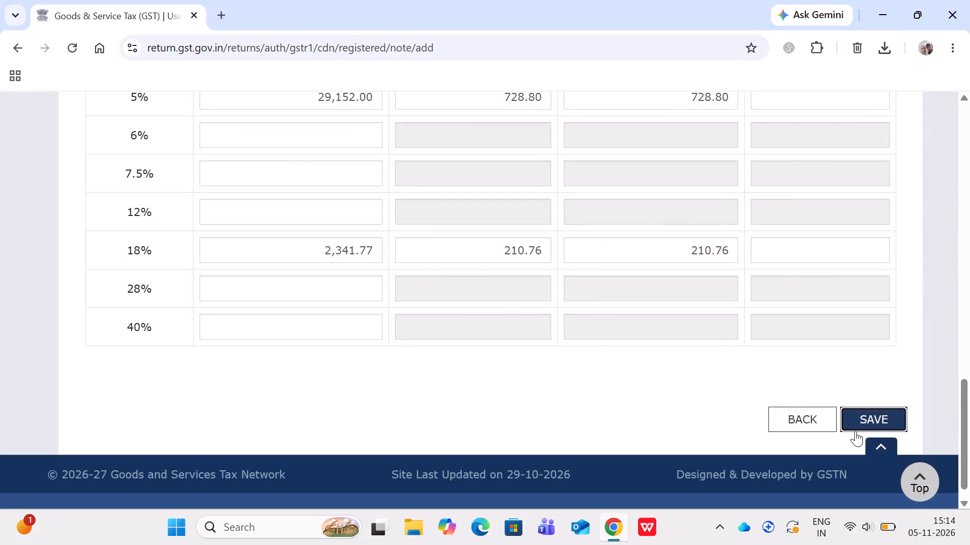
pyautogui.press('Return')
pyautogui.press('Return')
# Enter 26-27/SRP/028 as the debit/credit note number of the new note for PHYSICSWALLAH LIMITED.
pyautogui.scroll(-3, 501, 307)
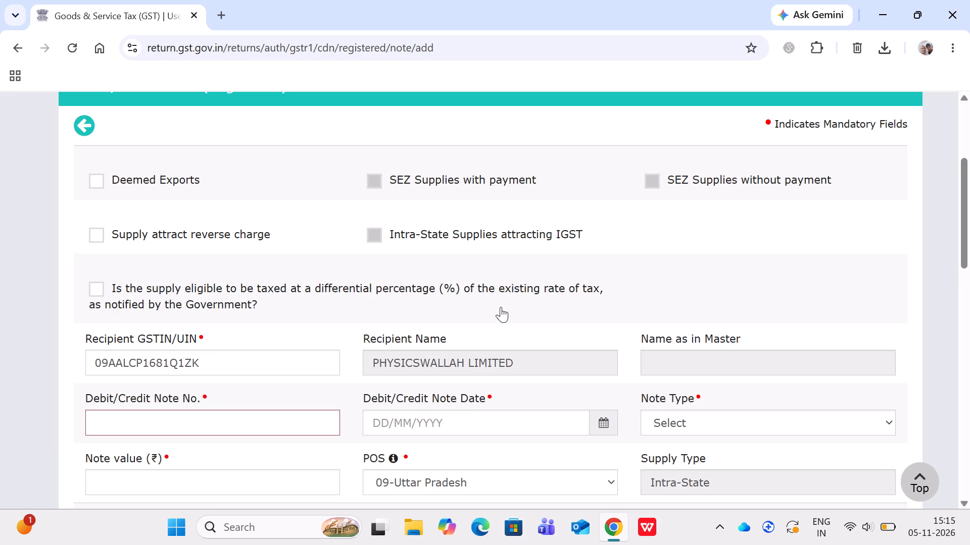
pyautogui.click(209, 420)
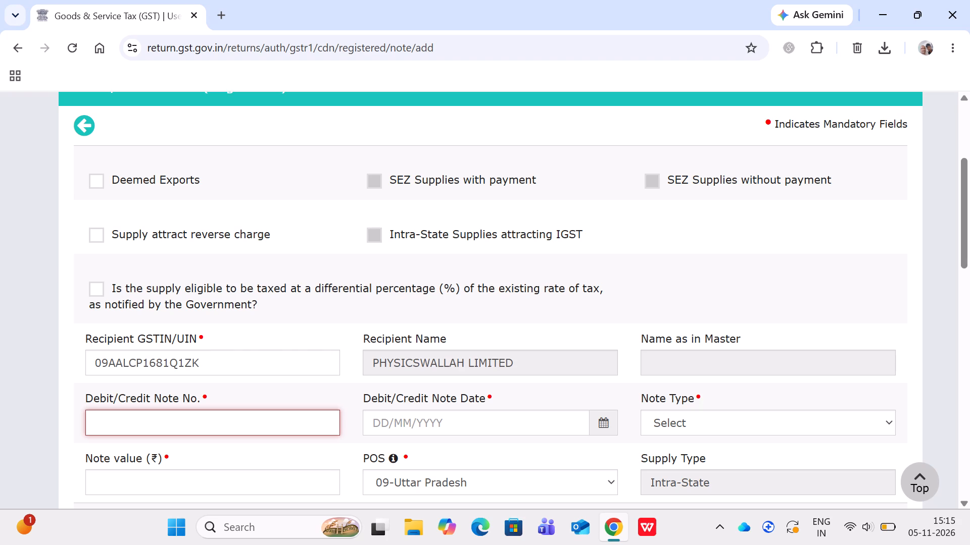
pyautogui.hotkey('ctrl', 'v')
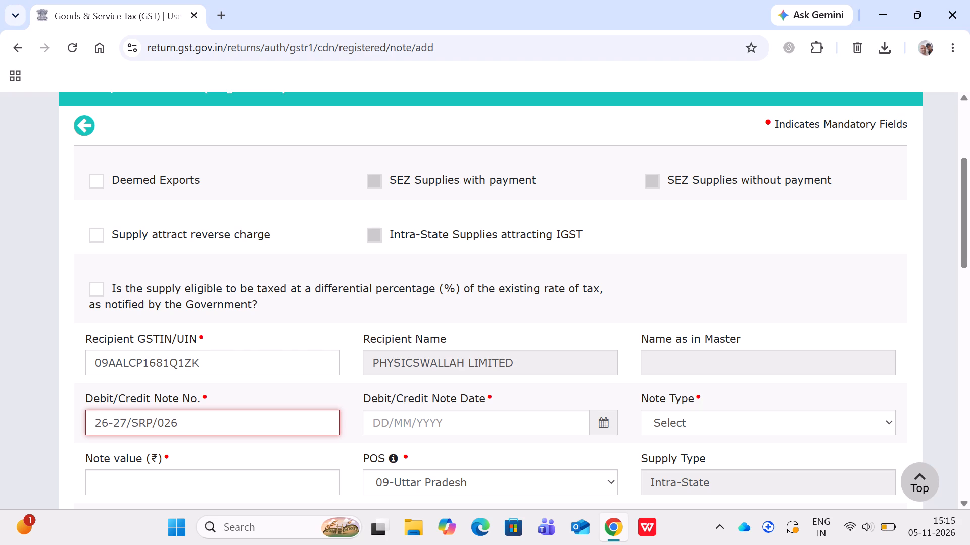
pyautogui.press('BackSpace')
pyautogui.press('BackSpace')
pyautogui.write('28')
# Set the note date to 07/08/2026, the note type to Credit and the note value to 42409.41.
pyautogui.scroll(-1, 418, 446)
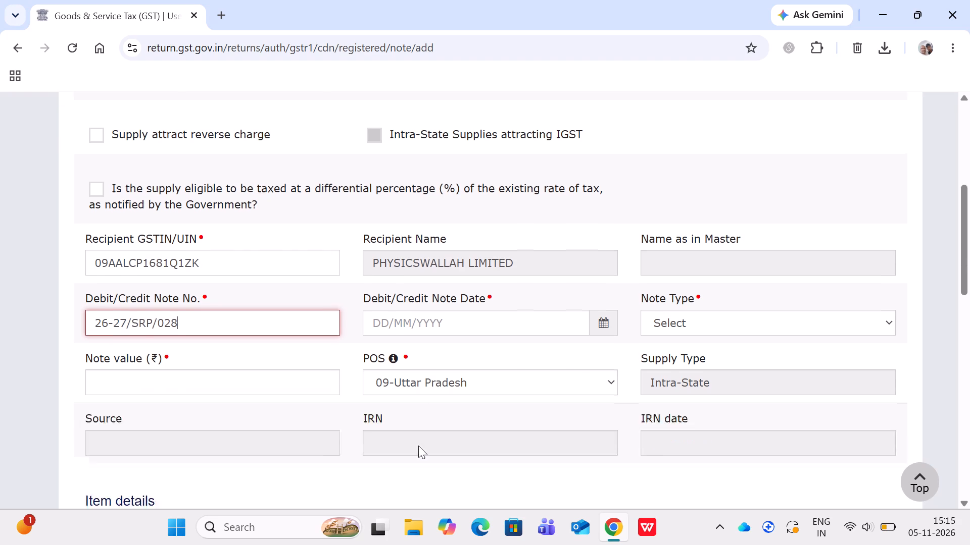
pyautogui.scroll(-2, 418, 446)
pyautogui.click(443, 165)
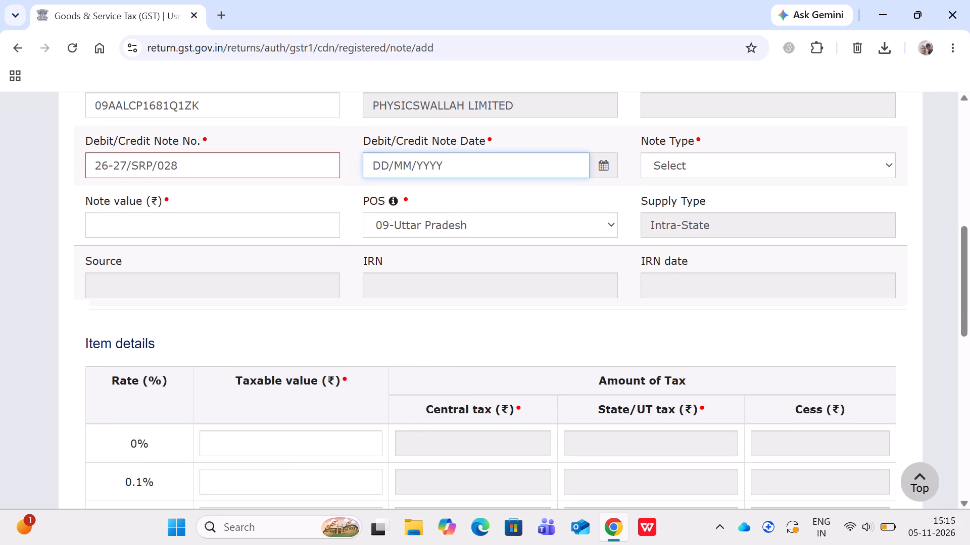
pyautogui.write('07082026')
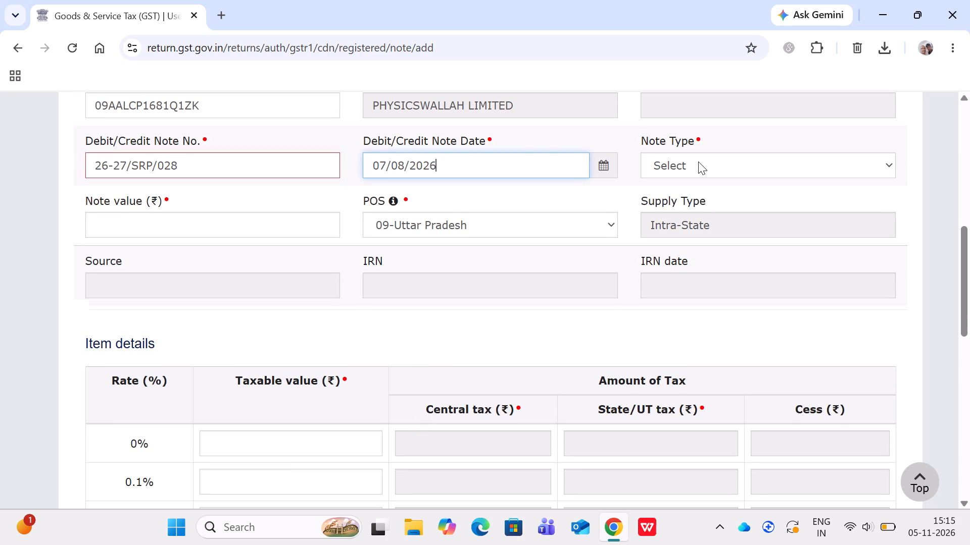
pyautogui.click(698, 161)
pyautogui.click(676, 203)
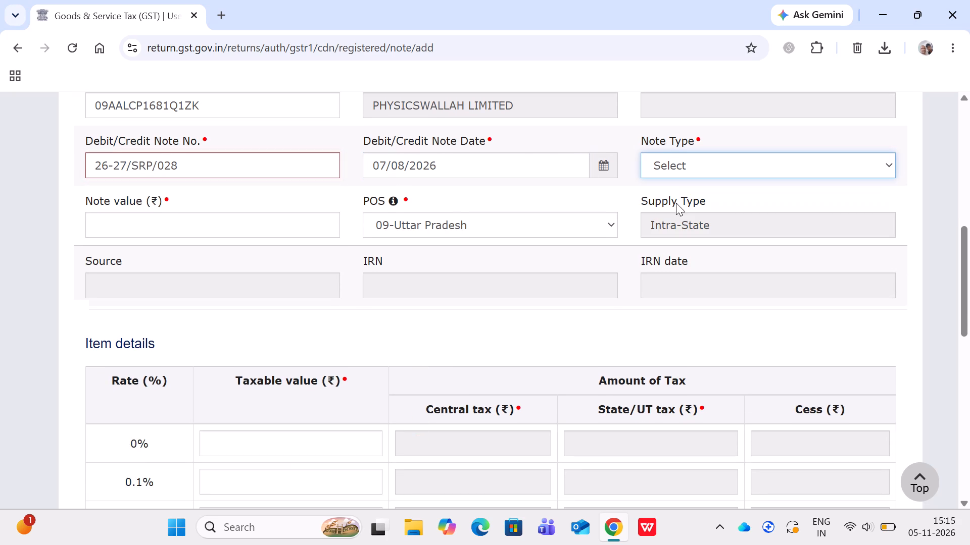
pyautogui.click(191, 217)
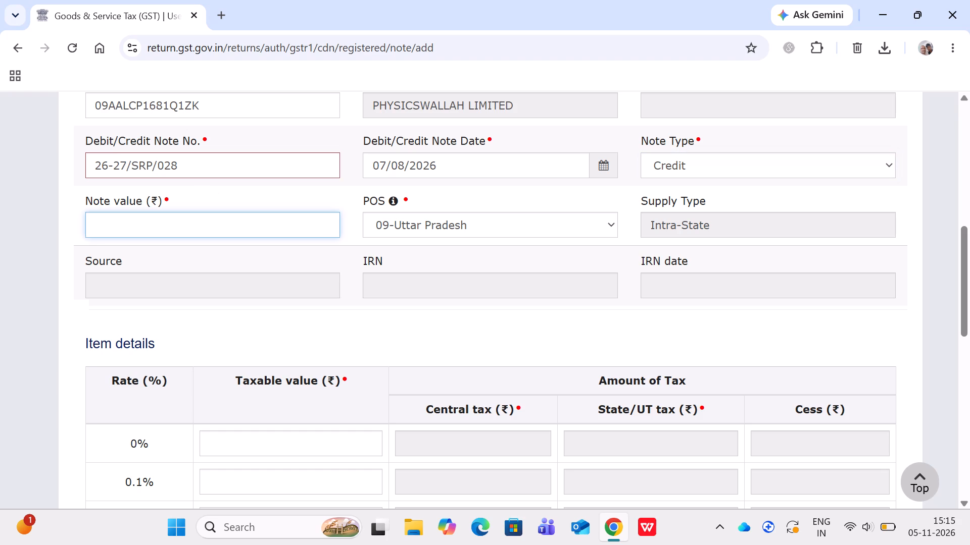
pyautogui.write('42')
pyautogui.press('4')
pyautogui.write('09')
pyautogui.press('.')
pyautogui.write('41')
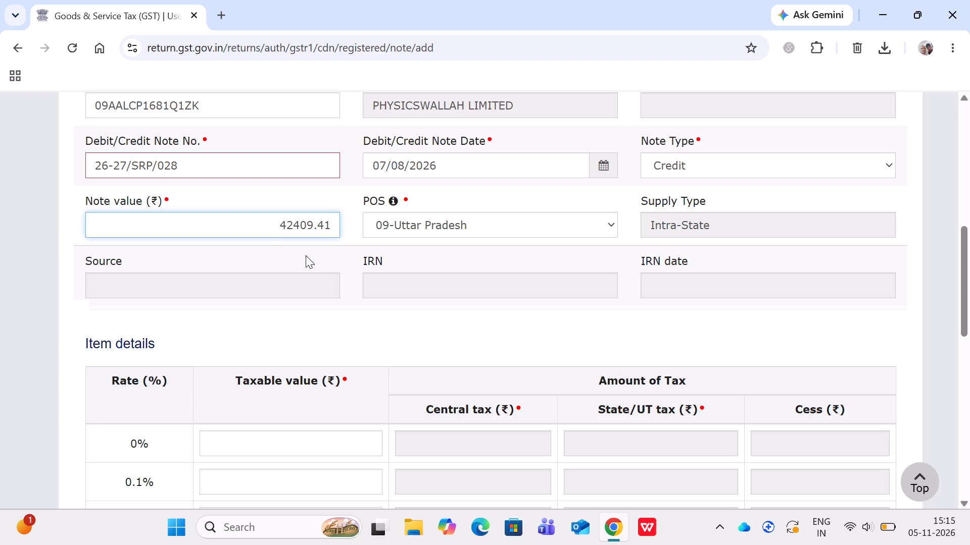
# Enter a taxable value of 36252 at the 5% rate in the item details of note 26-27/SRP/028.
pyautogui.scroll(-6, 306, 255)
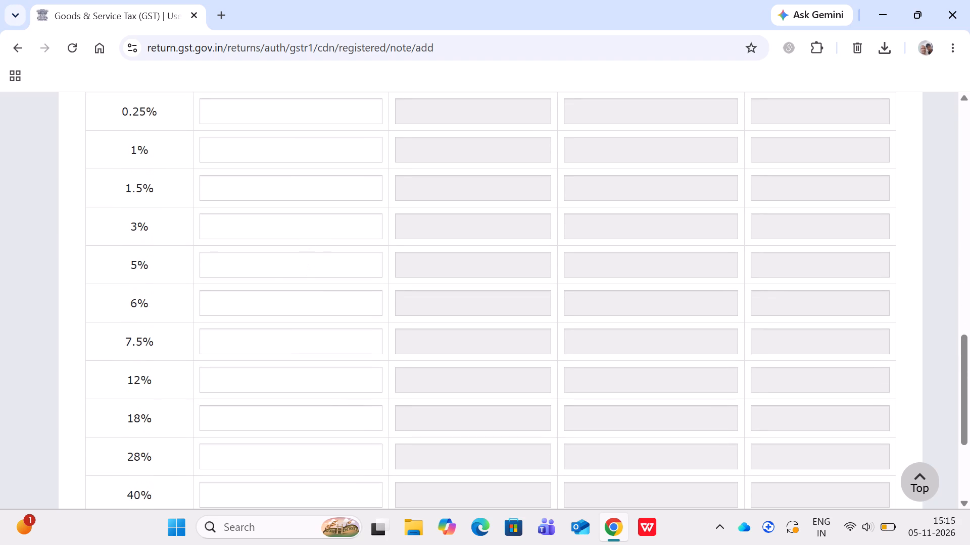
pyautogui.click(288, 265)
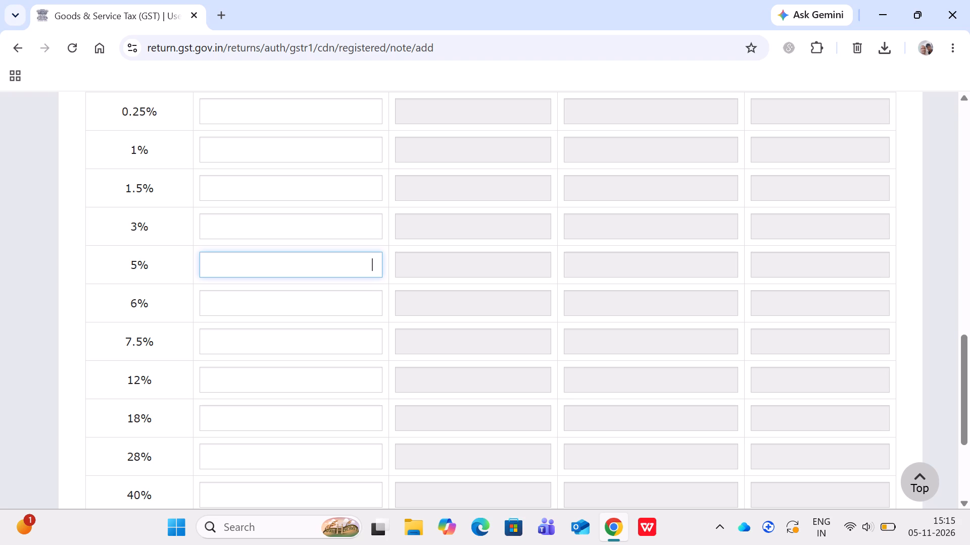
pyautogui.write('42')
pyautogui.press('BackSpace')
pyautogui.press('BackSpace')
pyautogui.press('BackSpace')
pyautogui.press('BackSpace')
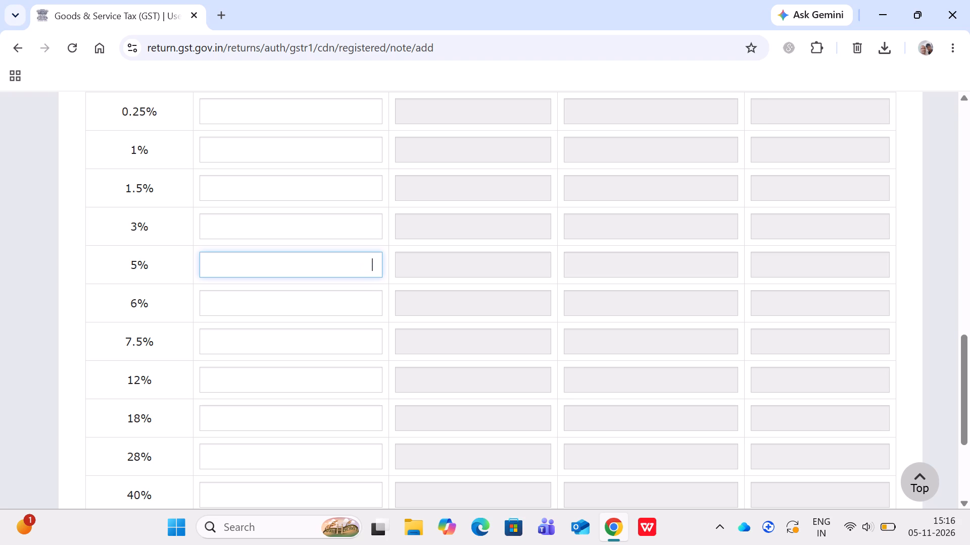
pyautogui.write('36')
pyautogui.write('252')
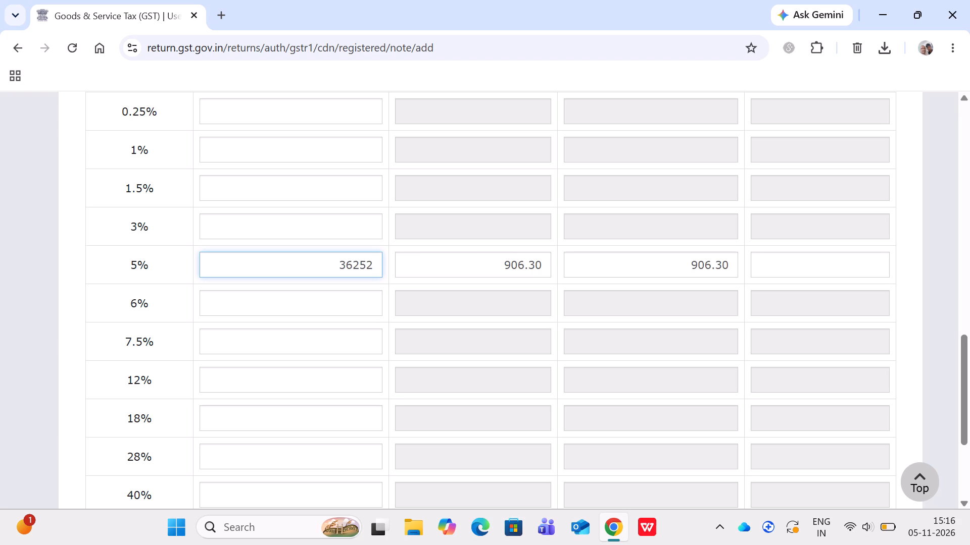
# Enter a taxable value of 3682.04 at the 18% rate and save credit note 26-27/SRP/028.
pyautogui.scroll(-2, 288, 265)
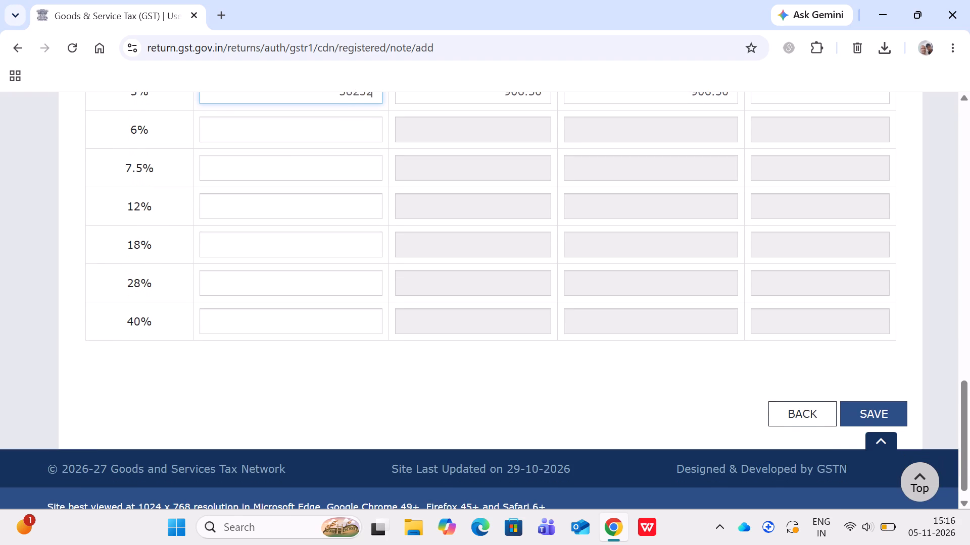
pyautogui.click(247, 241)
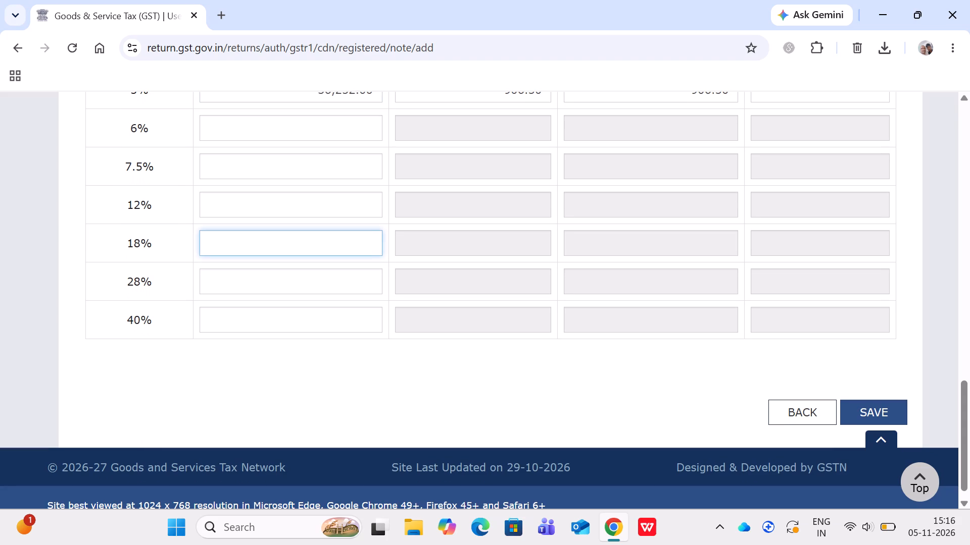
pyautogui.write('36')
pyautogui.press('8')
pyautogui.press('2')
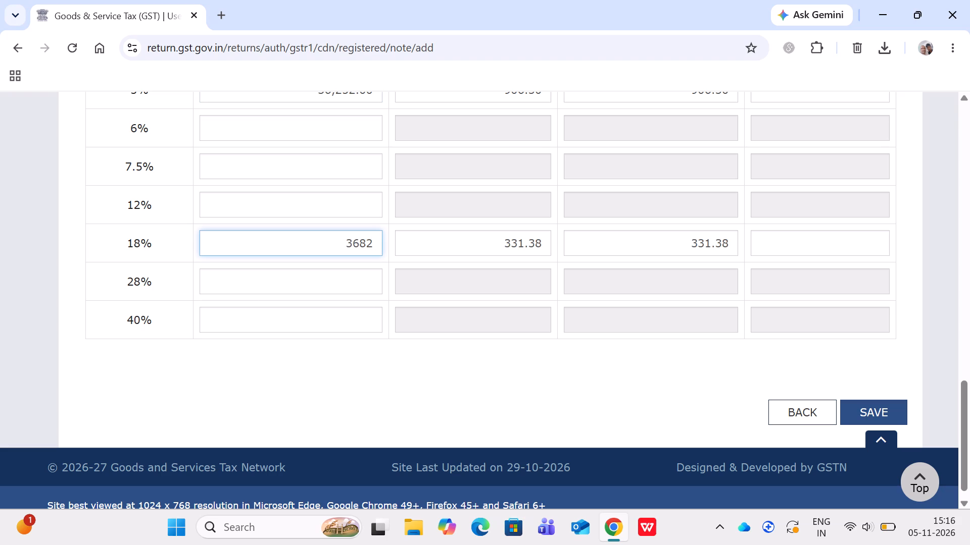
pyautogui.write('.04')
pyautogui.click(872, 405)
# Enter 26-27/SRP/029 as the debit/credit note number of the new note for PHYSICSWALLAH LIMITED.
pyautogui.scroll(-1, 616, 342)
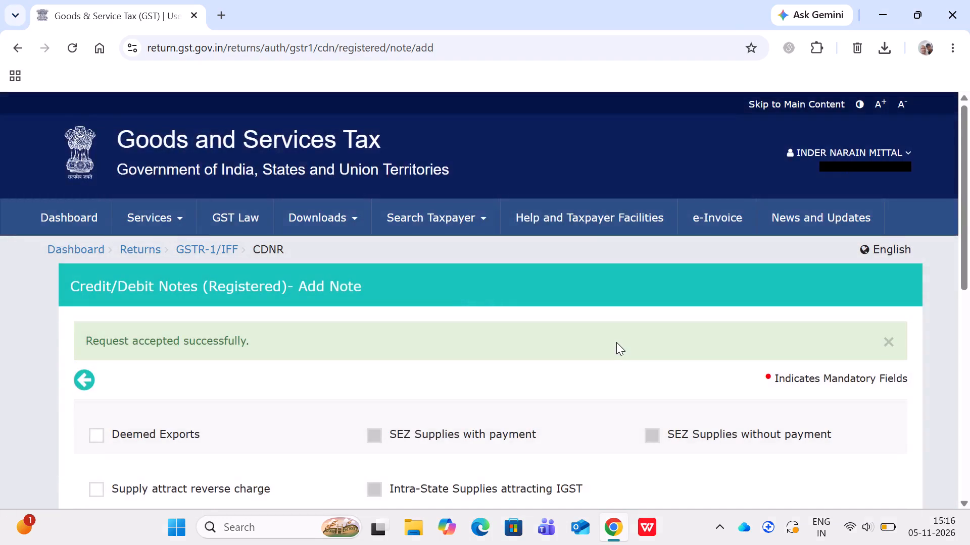
pyautogui.scroll(-2, 616, 342)
pyautogui.scroll(-1, 214, 356)
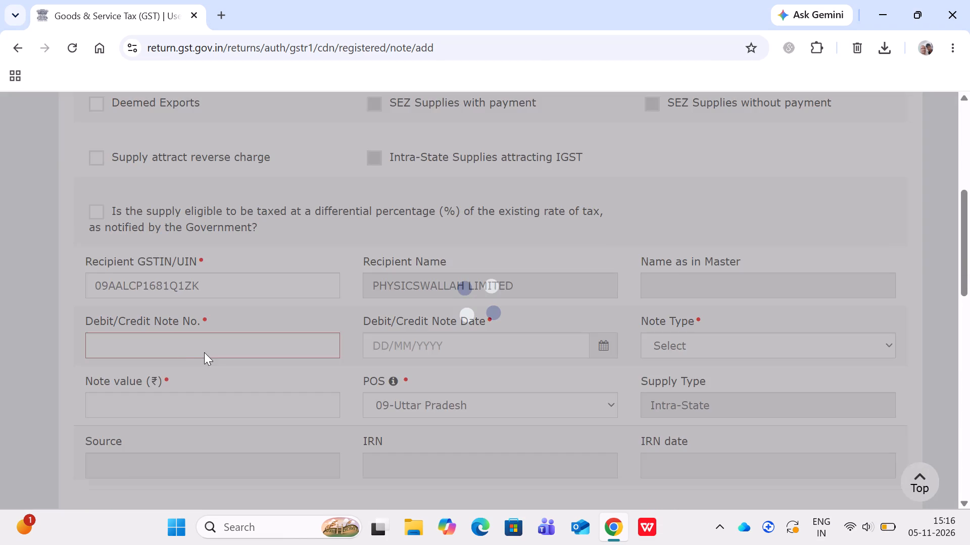
pyautogui.click(178, 344)
pyautogui.click(178, 344)
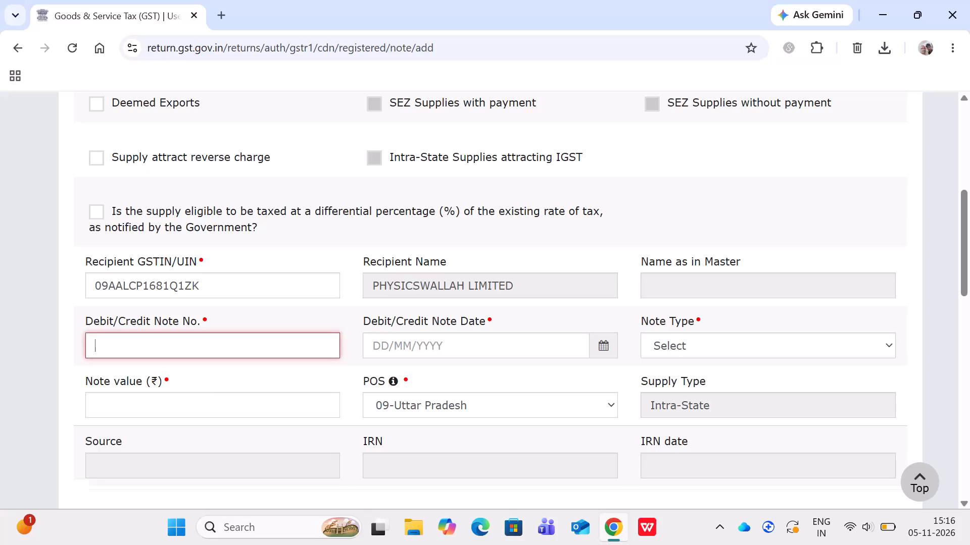
pyautogui.hotkey('ctrl', 'c')
pyautogui.hotkey('ctrl', 'v')
pyautogui.press('BackSpace')
pyautogui.press('BackSpace')
pyautogui.press('BackSpace')
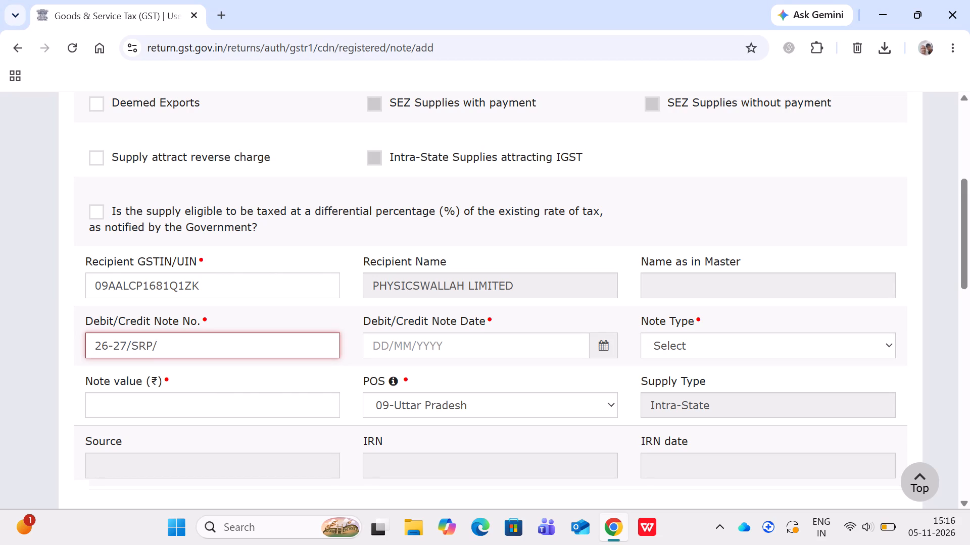
pyautogui.write('029')
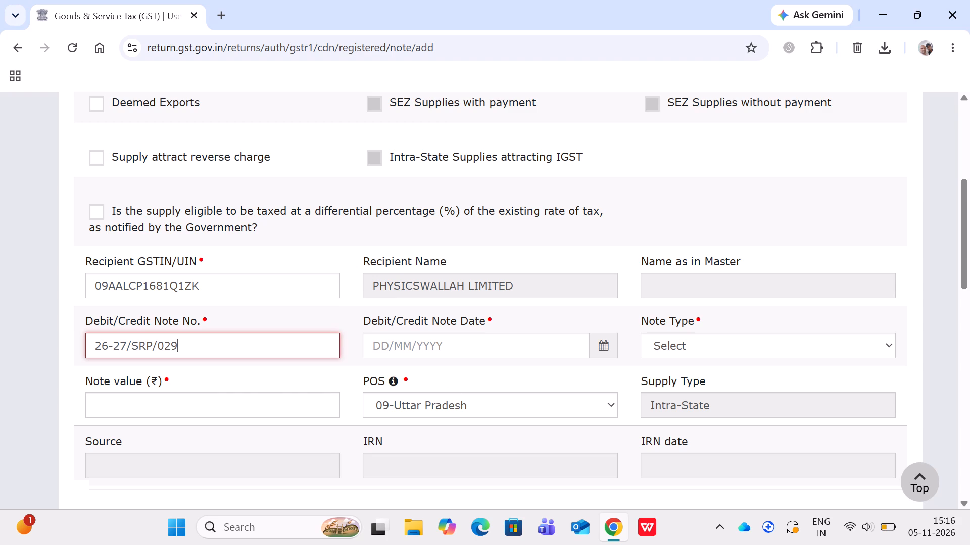
# Set the note date to 07/08/2026, the note type to Credit and the note value to 72171.99.
pyautogui.click(452, 351)
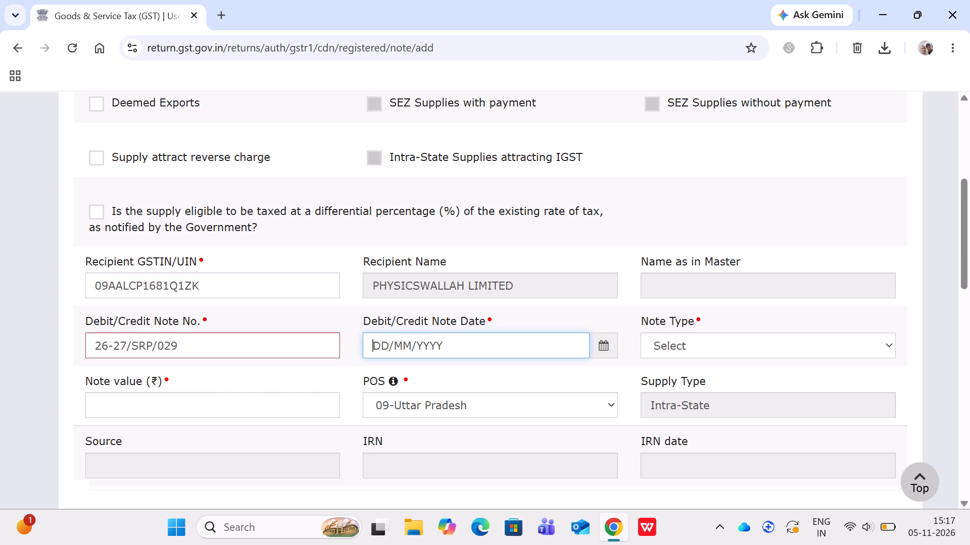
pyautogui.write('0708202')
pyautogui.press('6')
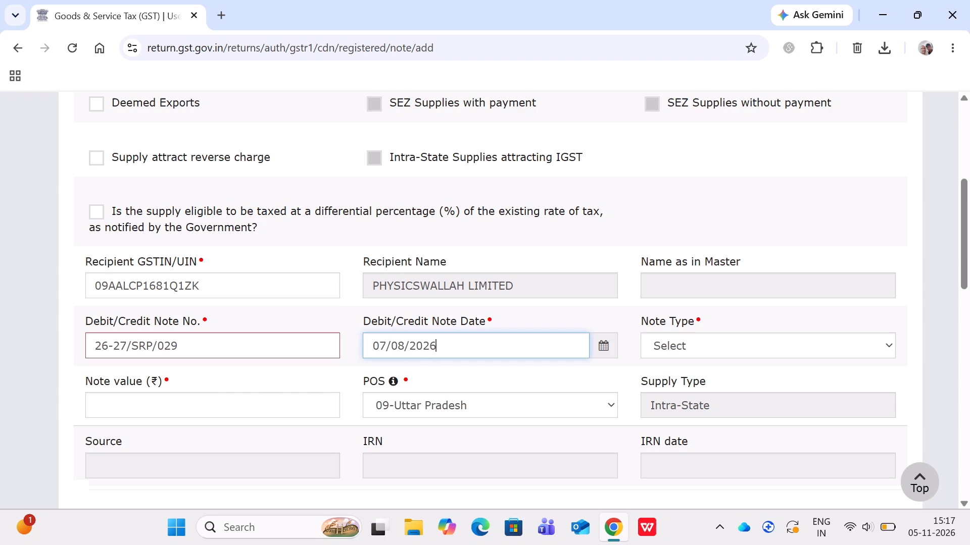
pyautogui.click(728, 334)
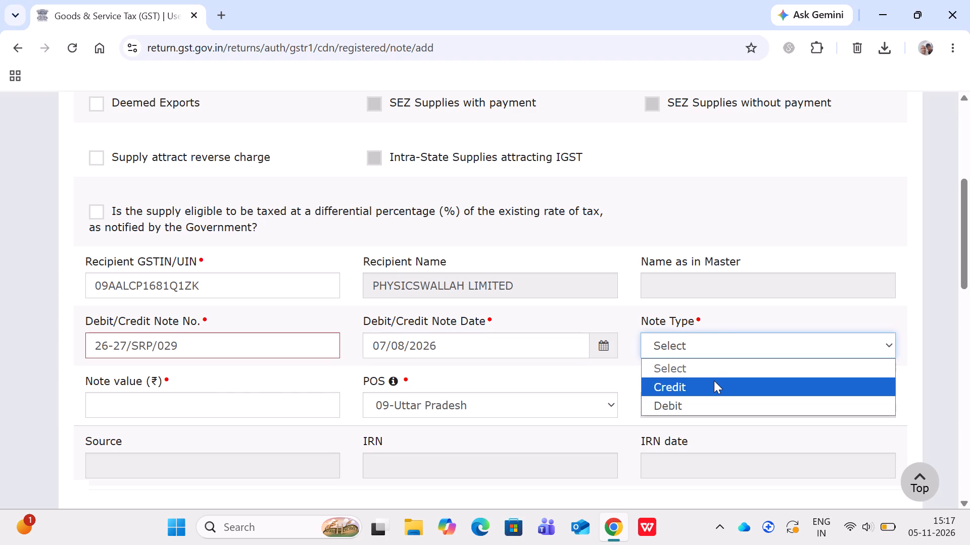
pyautogui.click(714, 380)
pyautogui.click(182, 396)
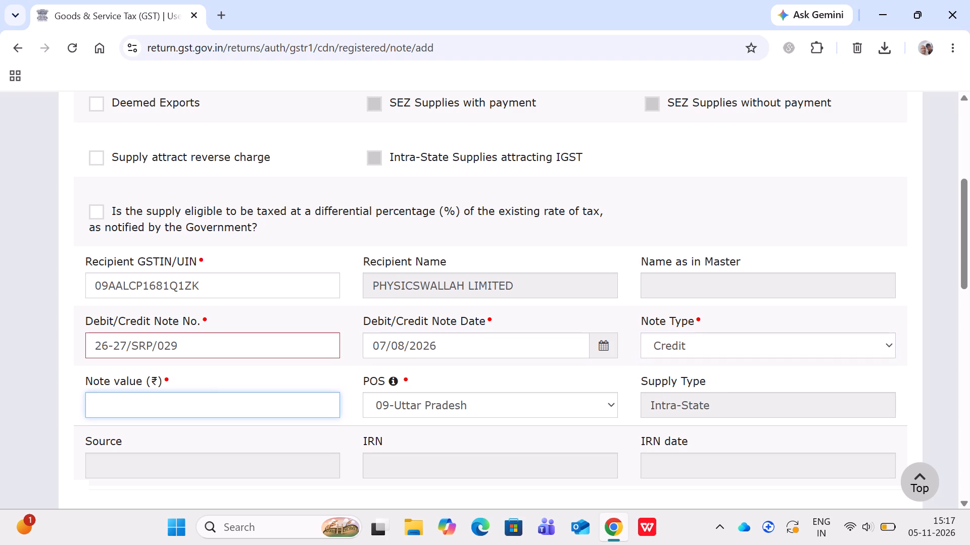
pyautogui.write('72')
pyautogui.write('171')
pyautogui.write('.99')
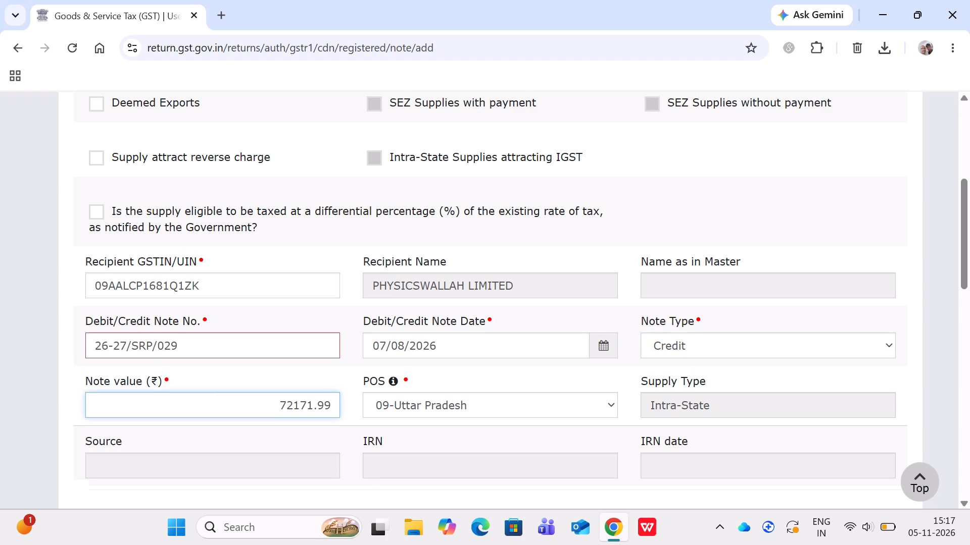
# Enter a taxable value of 66729.21 at the 5% rate in the item details of note 26-27/SRP/029.
pyautogui.scroll(-6, 360, 416)
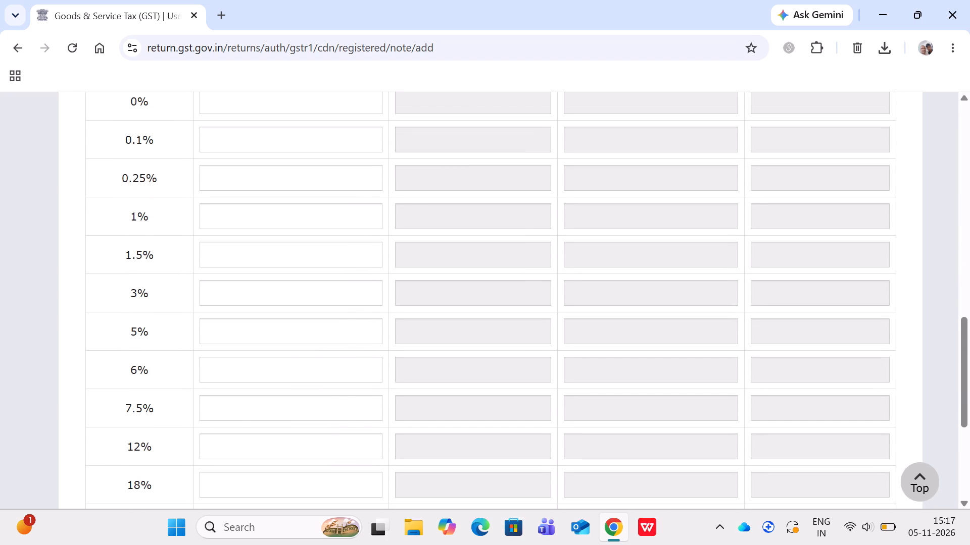
pyautogui.click(310, 322)
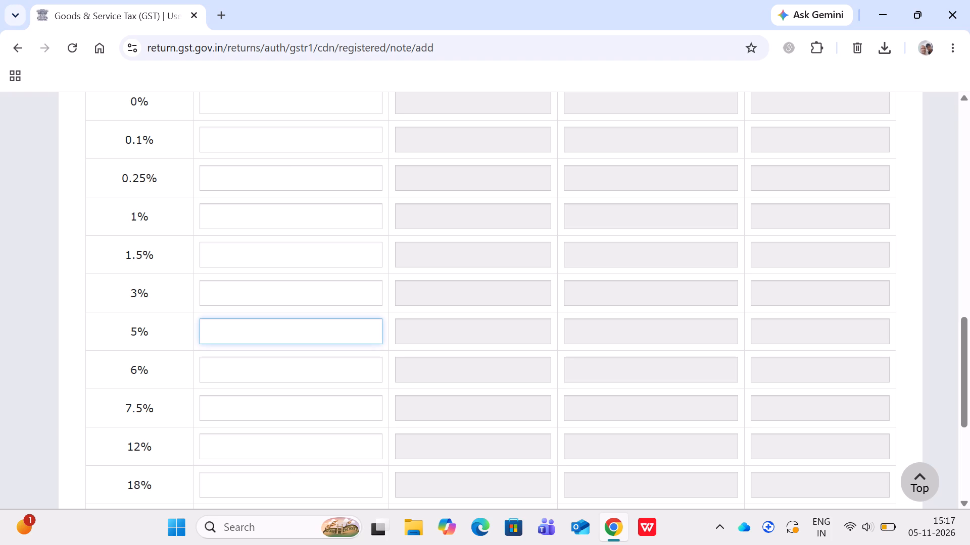
pyautogui.click(310, 322)
pyautogui.write('66')
pyautogui.press('7')
pyautogui.write('29')
pyautogui.press('.')
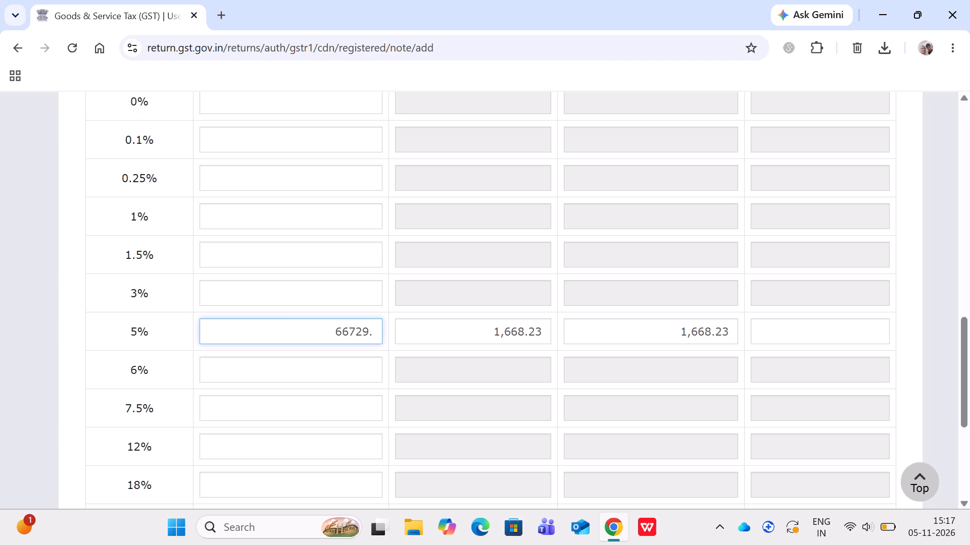
pyautogui.write('21')
# Enter a taxable value of 1785.01 at the 18% rate and save credit note 26-27/SRP/029.
pyautogui.scroll(-2, 310, 322)
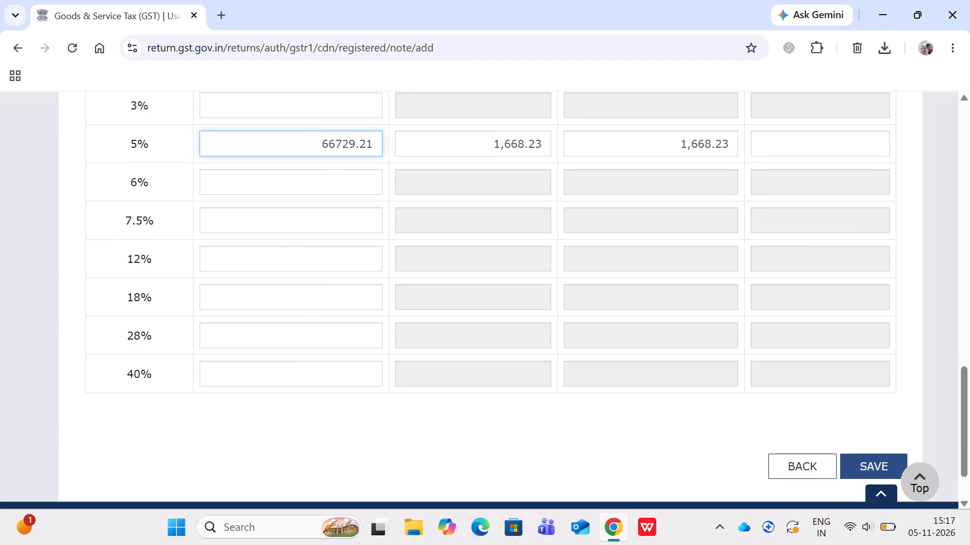
pyautogui.click(318, 291)
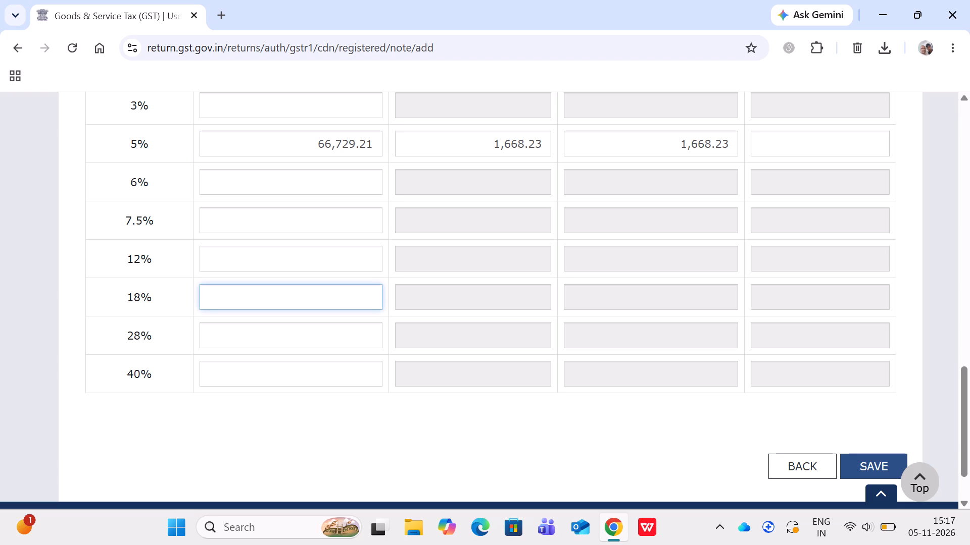
pyautogui.write('17')
pyautogui.press('8')
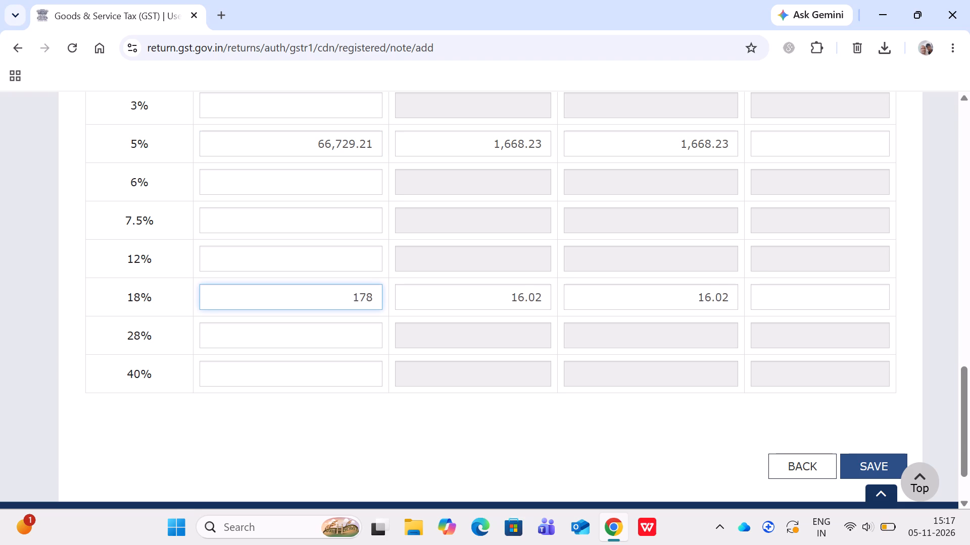
pyautogui.write('5.')
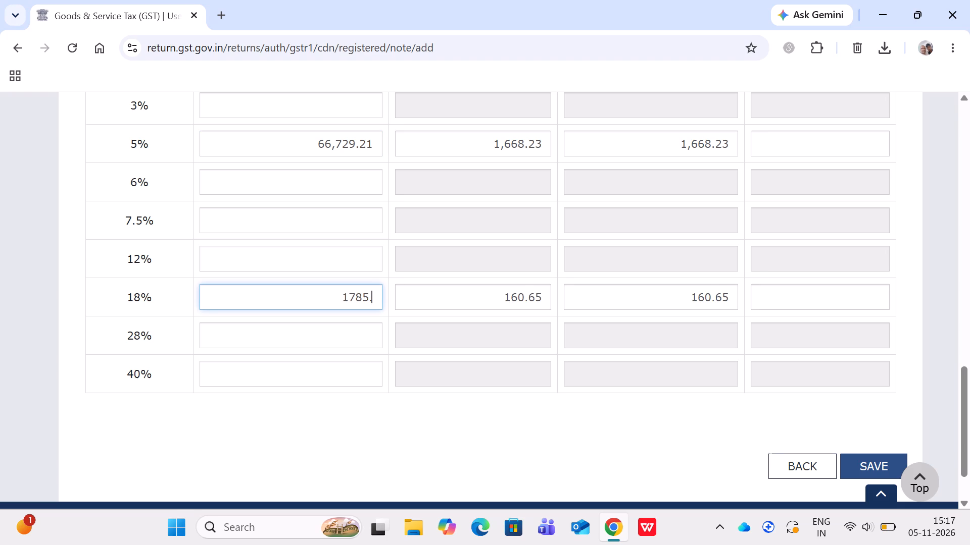
pyautogui.write('01')
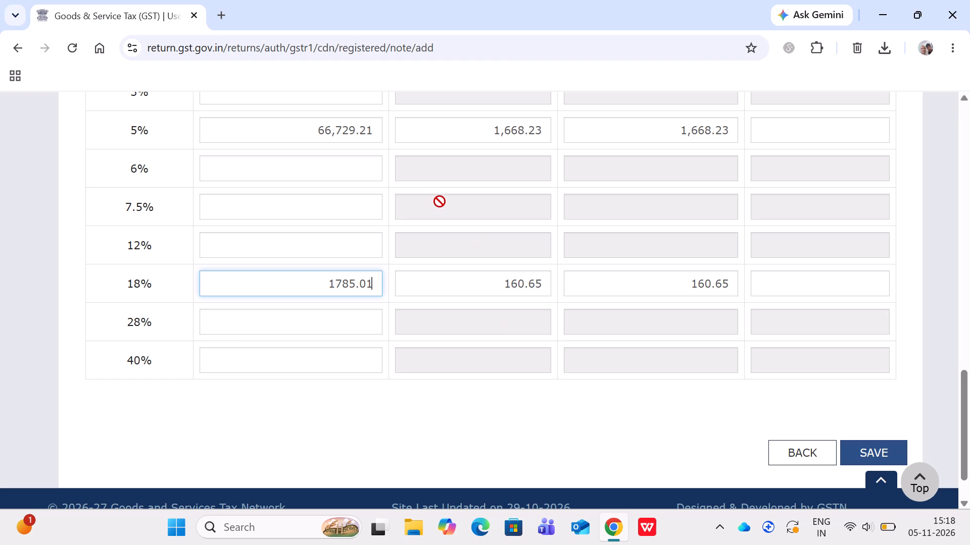
pyautogui.scroll(2, 440, 201)
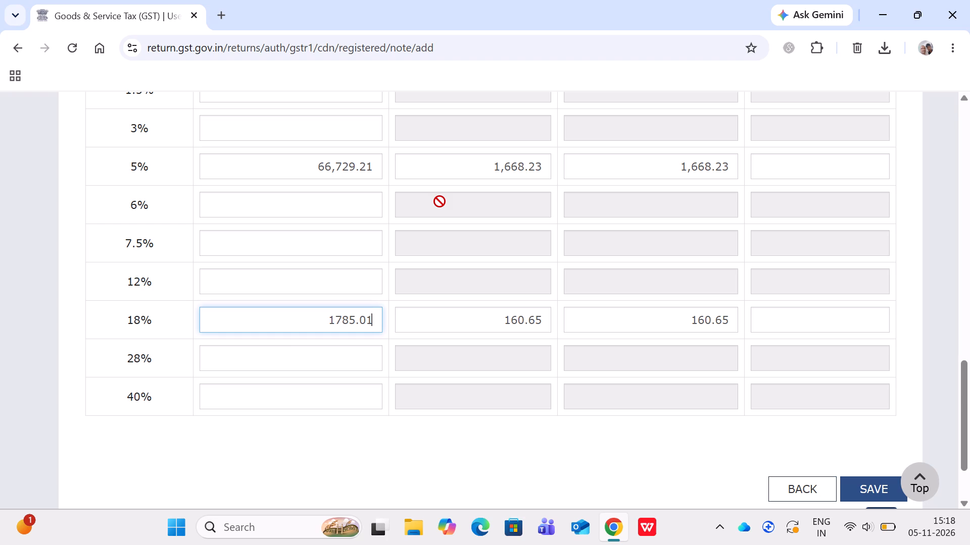
pyautogui.scroll(-1, 601, 244)
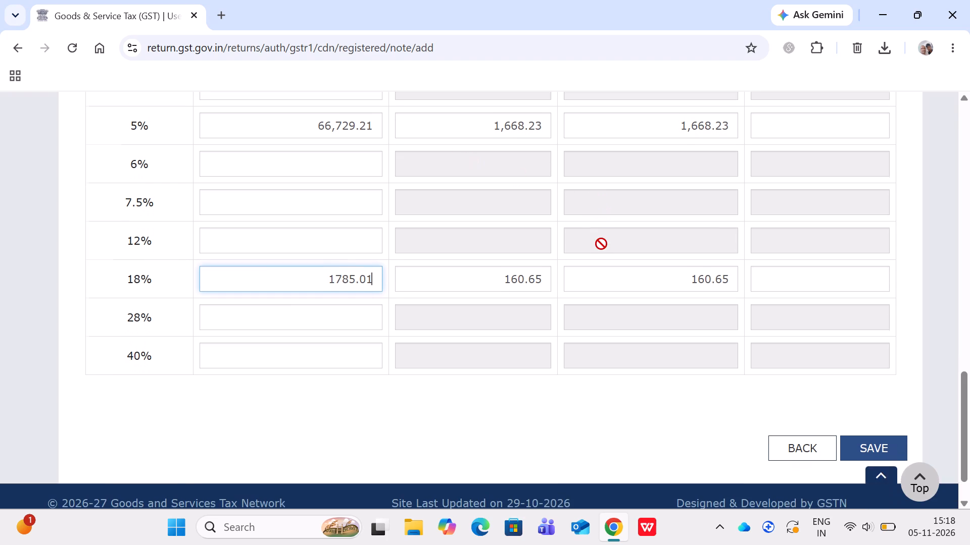
pyautogui.scroll(-1, 601, 244)
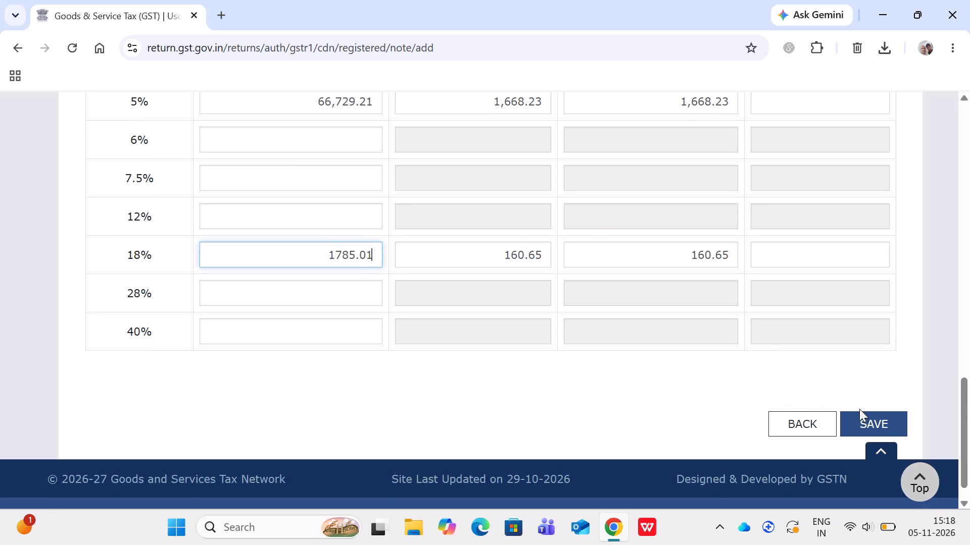
pyautogui.click(869, 418)
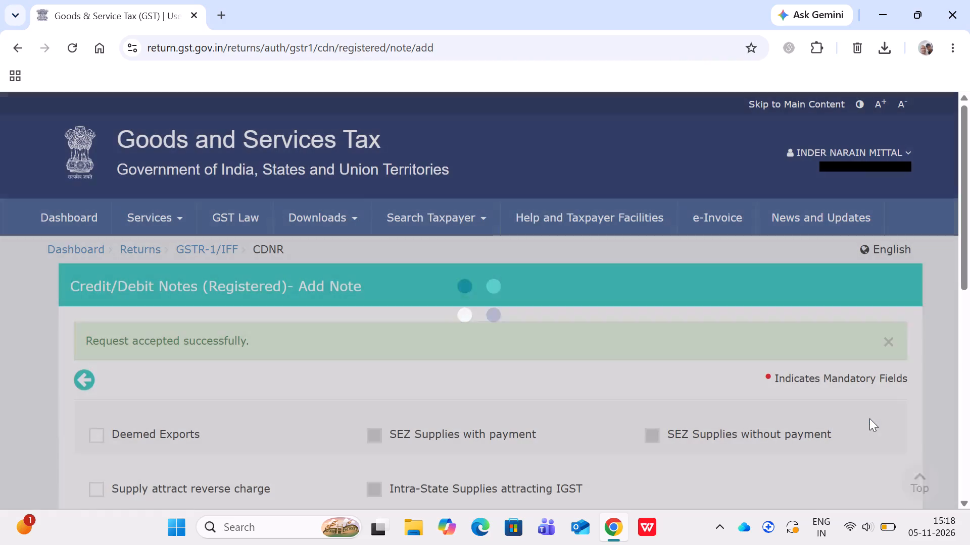
# Enter 26-27/SRP/030 as the debit/credit note number of the new note for PHYSICSWALLAH LIMITED.
pyautogui.scroll(-3, 869, 418)
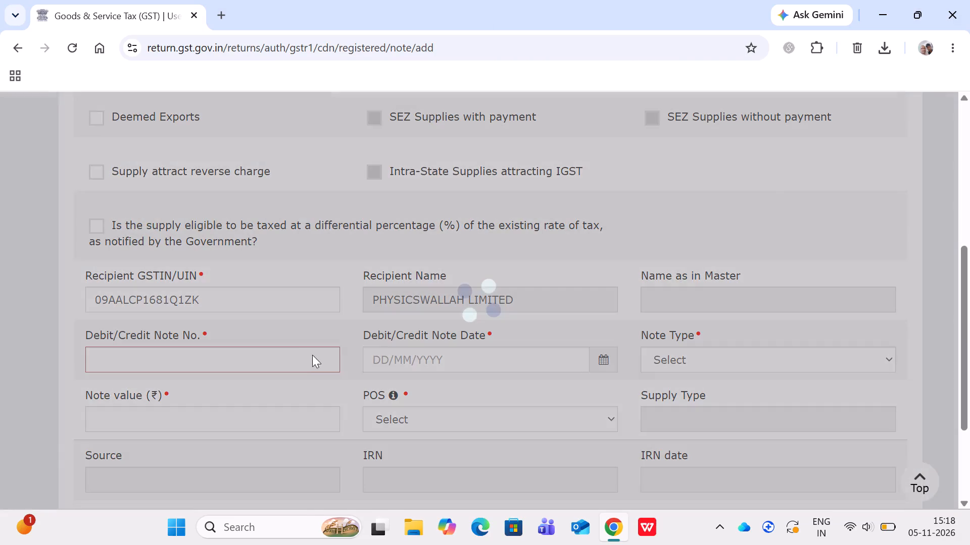
pyautogui.click(248, 349)
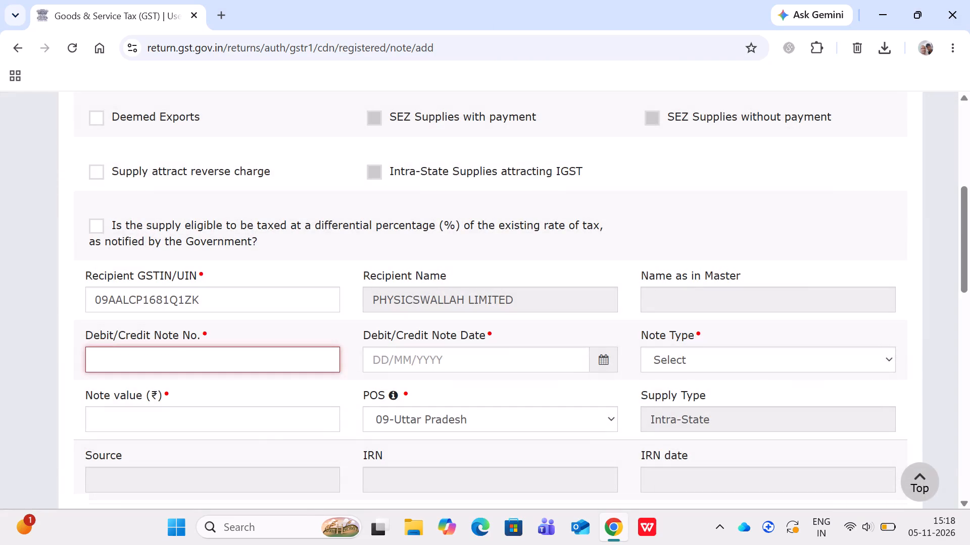
pyautogui.hotkey('ctrl', 'v')
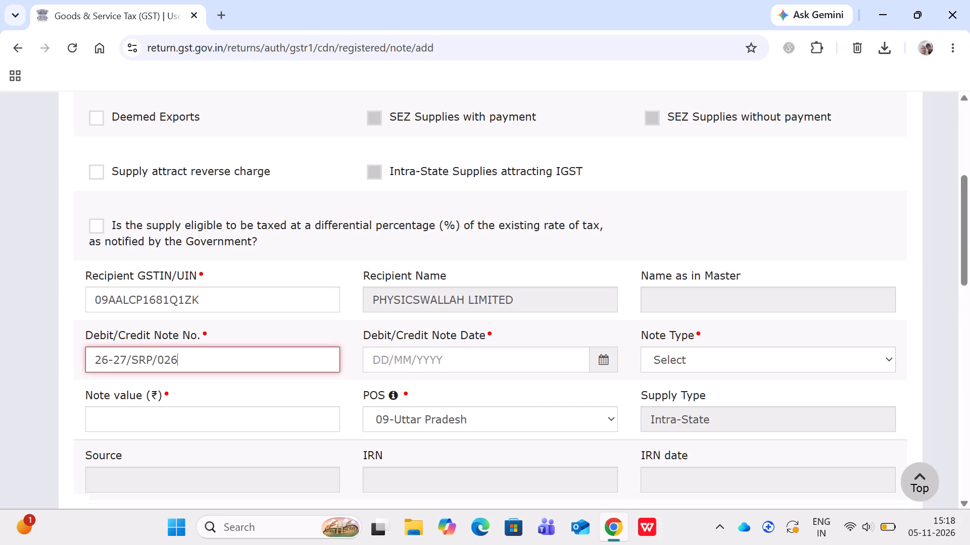
pyautogui.press('BackSpace')
pyautogui.press('BackSpace')
pyautogui.write('30')
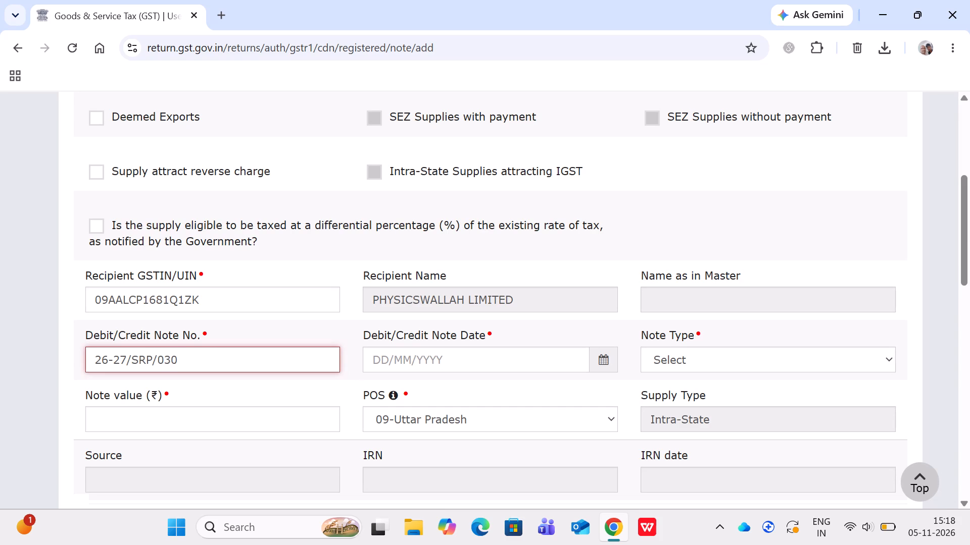
# Set the note date to 07/08/2026, the note type to Credit and the note value to 59736.69.
pyautogui.click(414, 362)
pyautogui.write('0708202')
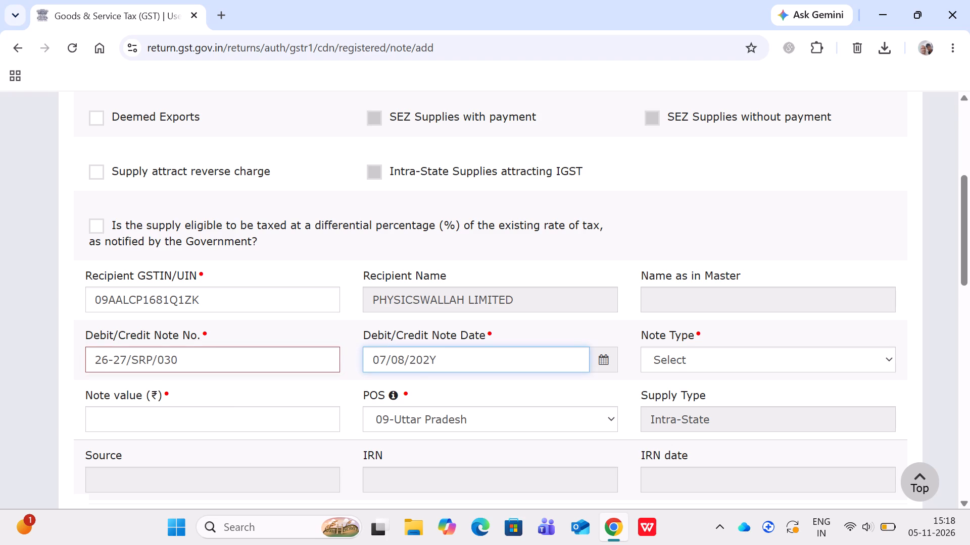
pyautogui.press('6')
pyautogui.click(717, 355)
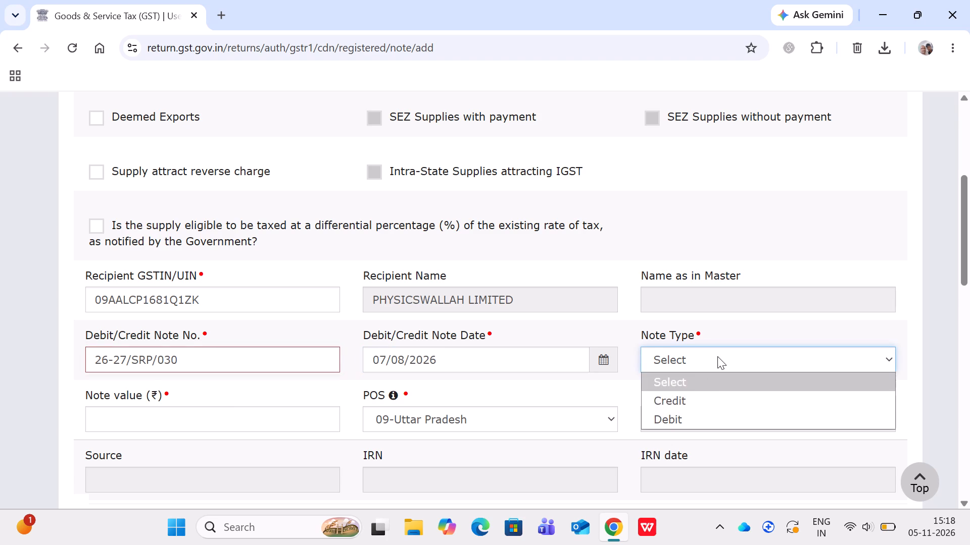
pyautogui.click(699, 396)
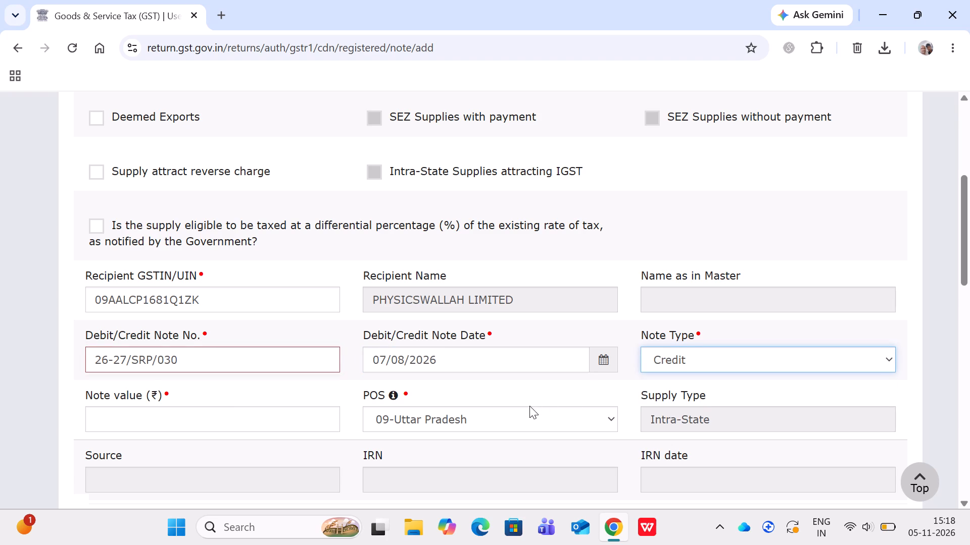
pyautogui.click(218, 418)
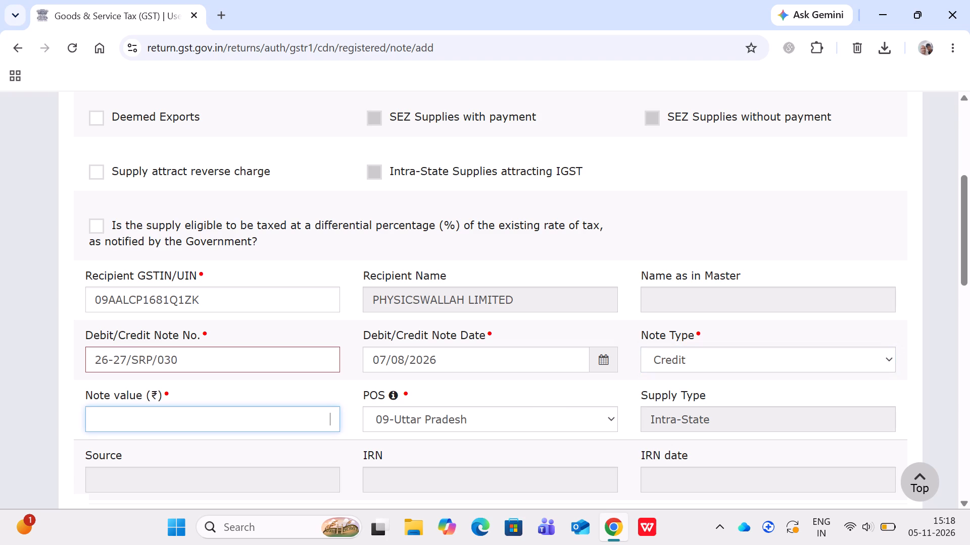
pyautogui.write('59')
pyautogui.write('73')
pyautogui.write('6.')
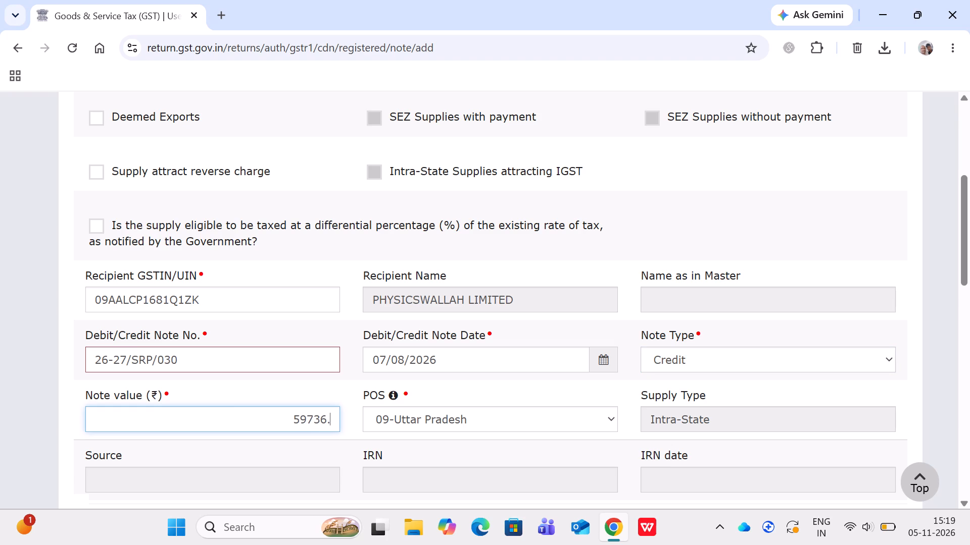
pyautogui.write('69')
# Enter a taxable value of 54730 at the 5% rate in the item details of note 26-27/SRP/030.
pyautogui.scroll(-6, 218, 418)
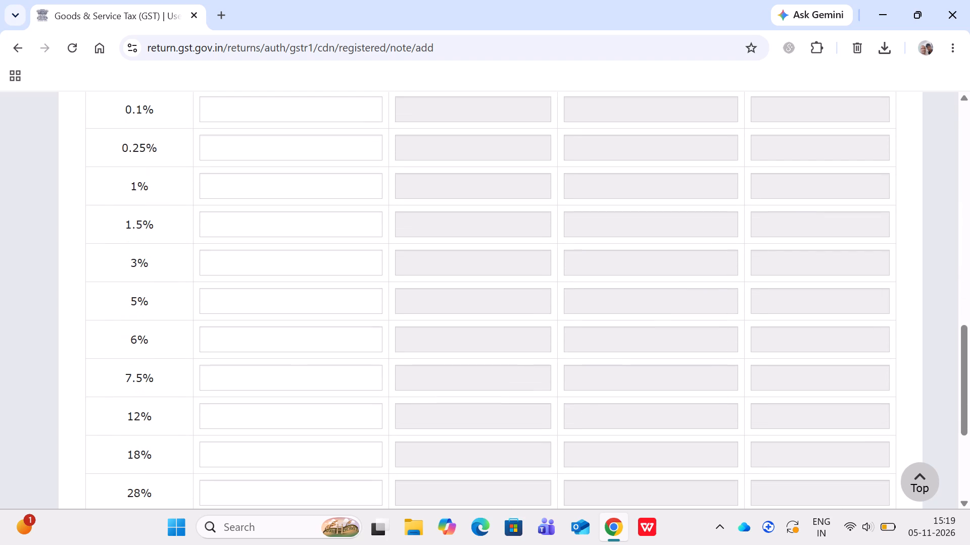
pyautogui.click(299, 297)
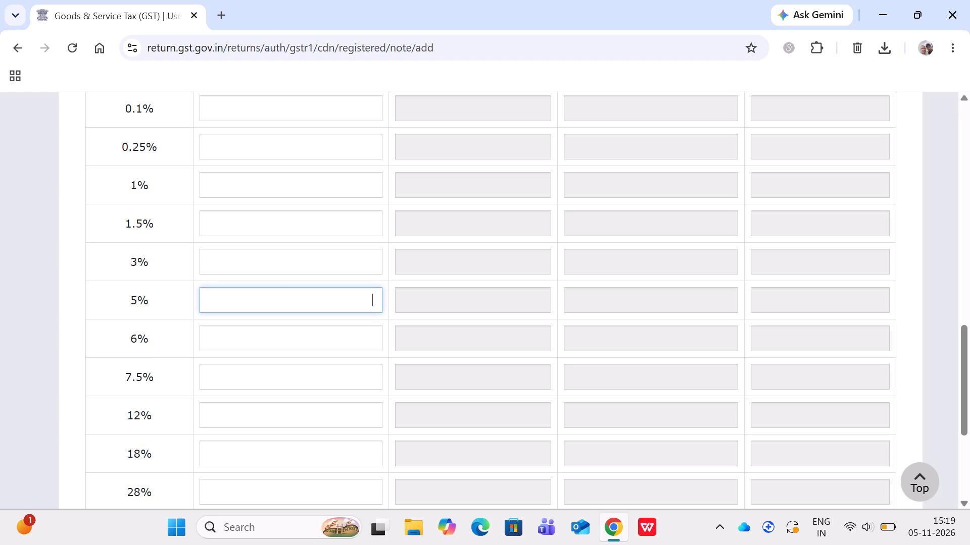
pyautogui.write('54')
pyautogui.write('73')
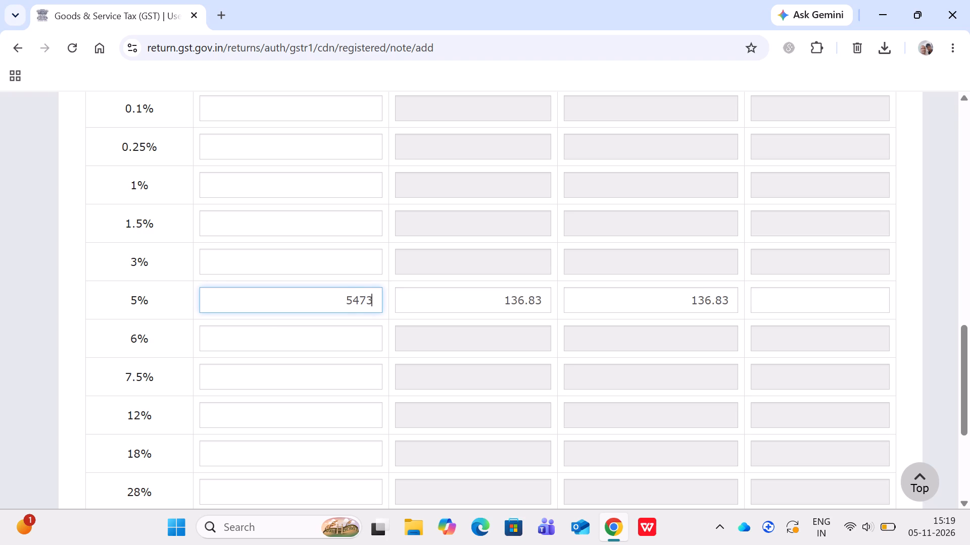
pyautogui.write('0.')
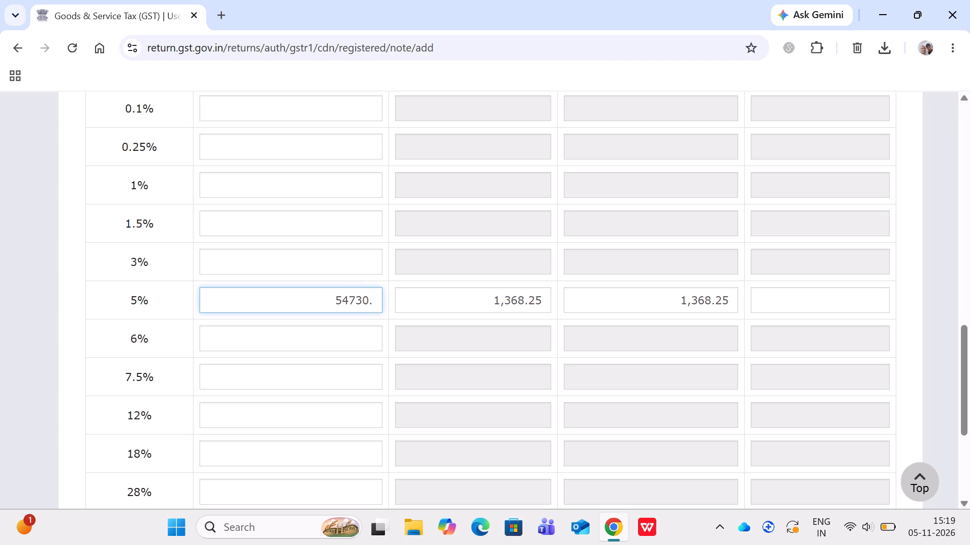
# Enter a taxable value of 1923.89 at the 18% rate and save credit note 26-27/SRP/030.
pyautogui.scroll(-2, 299, 297)
pyautogui.click(247, 286)
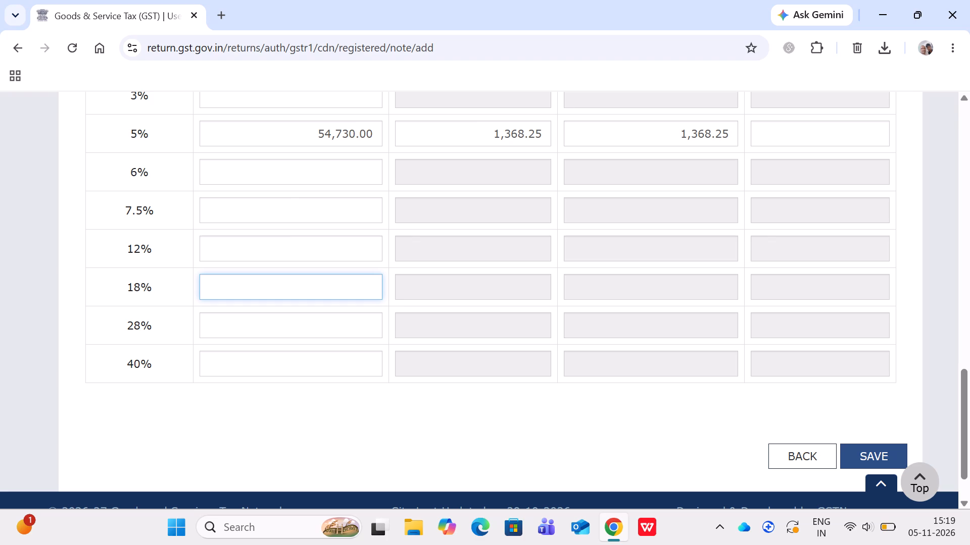
pyautogui.write('19')
pyautogui.write('23')
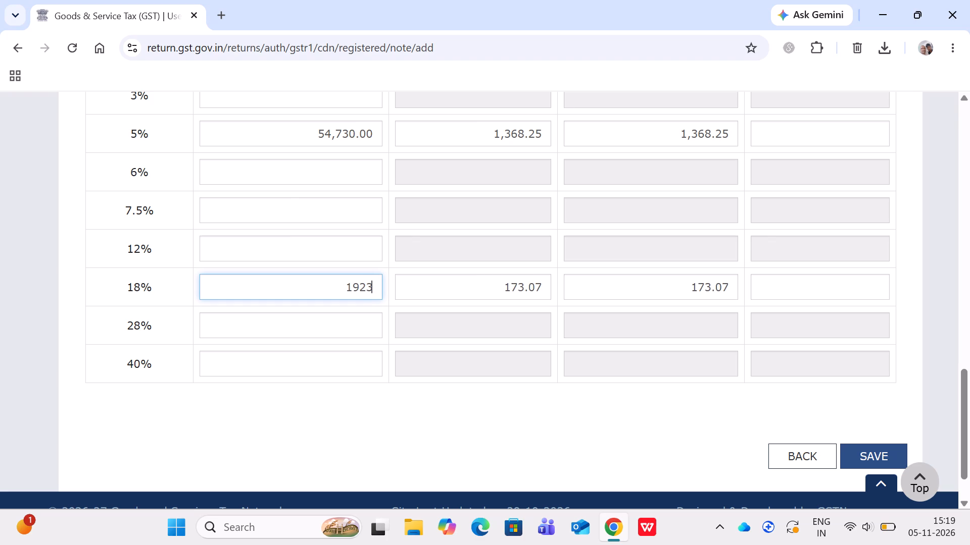
pyautogui.write('.89')
pyautogui.scroll(-1, 247, 286)
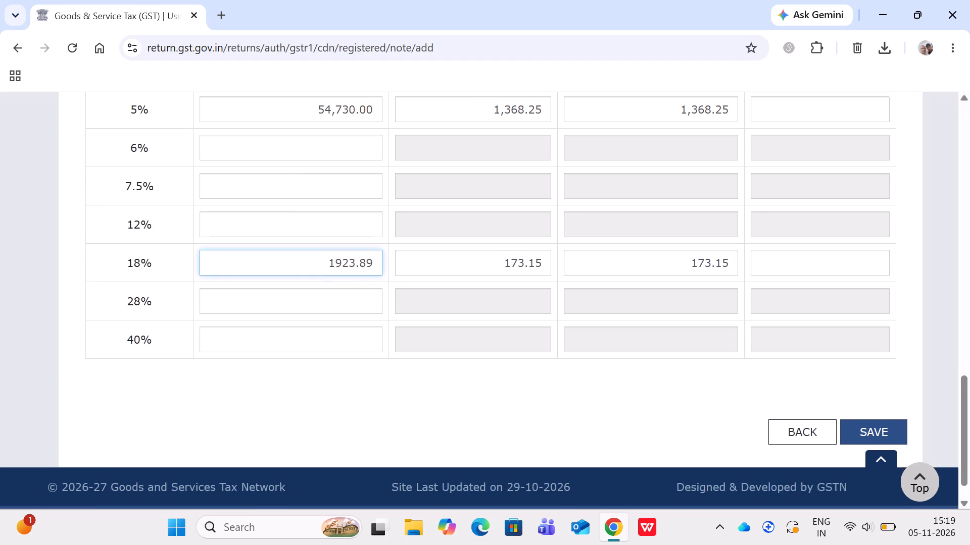
pyautogui.scroll(-2, 247, 286)
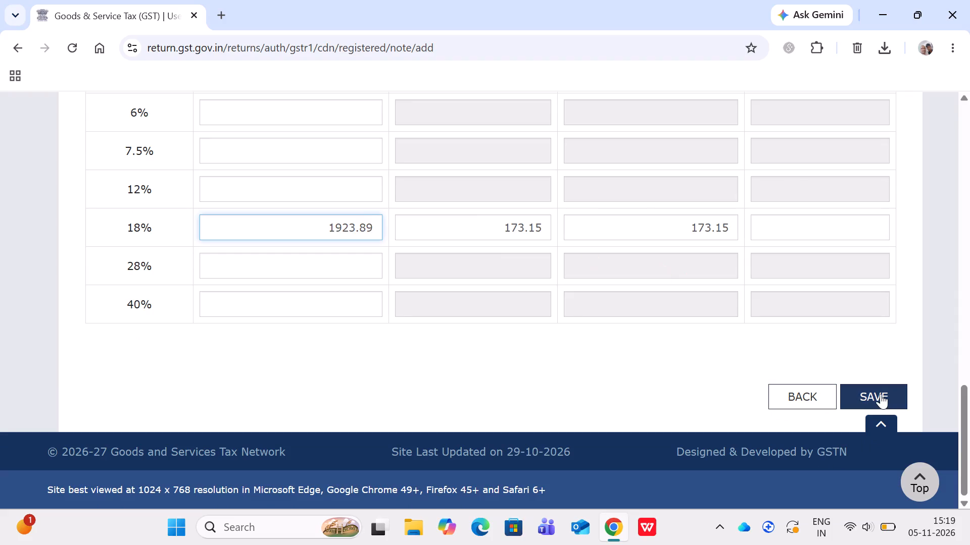
pyautogui.click(881, 394)
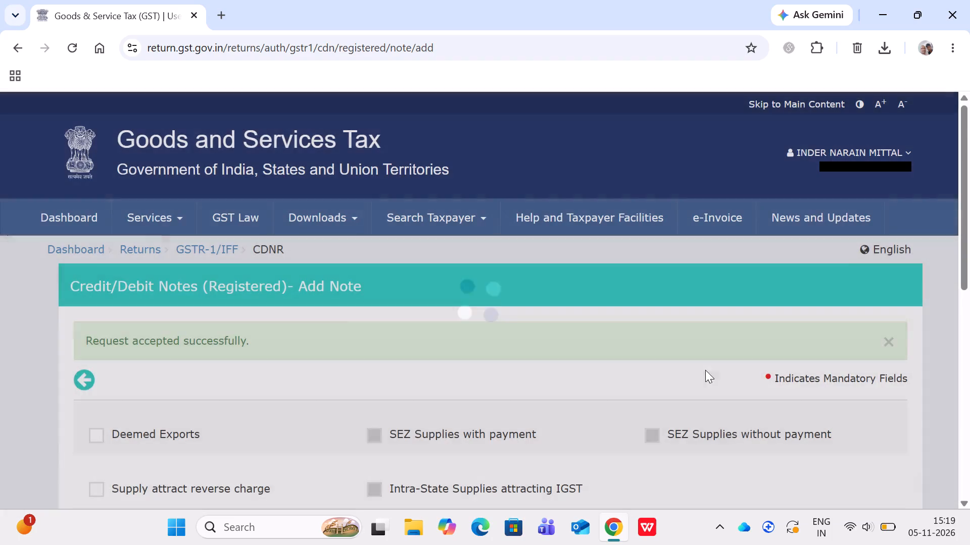
# Enter 26-27/SRP/031 as the debit/credit note number of the new note for PHYSICSWALLAH LIMITED.
pyautogui.scroll(-2, 350, 326)
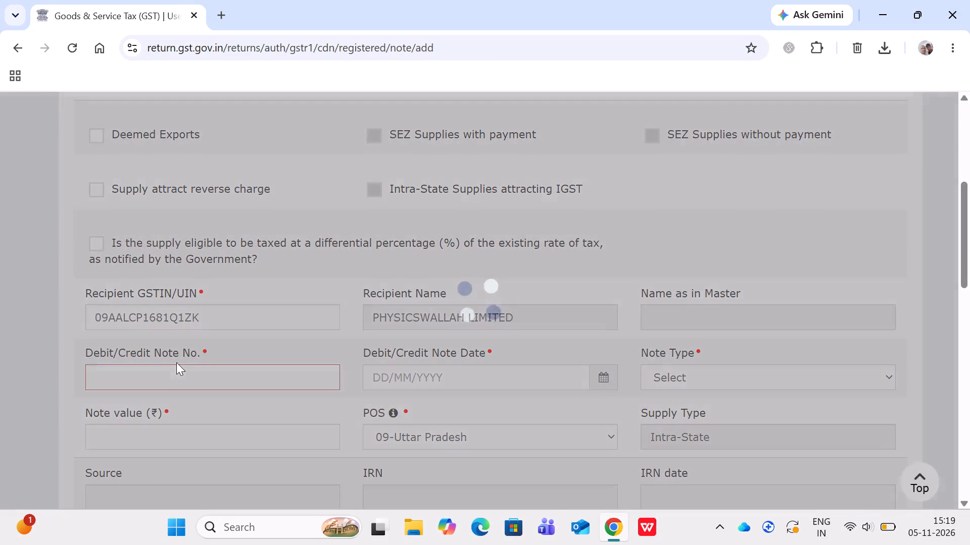
pyautogui.click(176, 369)
pyautogui.hotkey('ctrl', 'v')
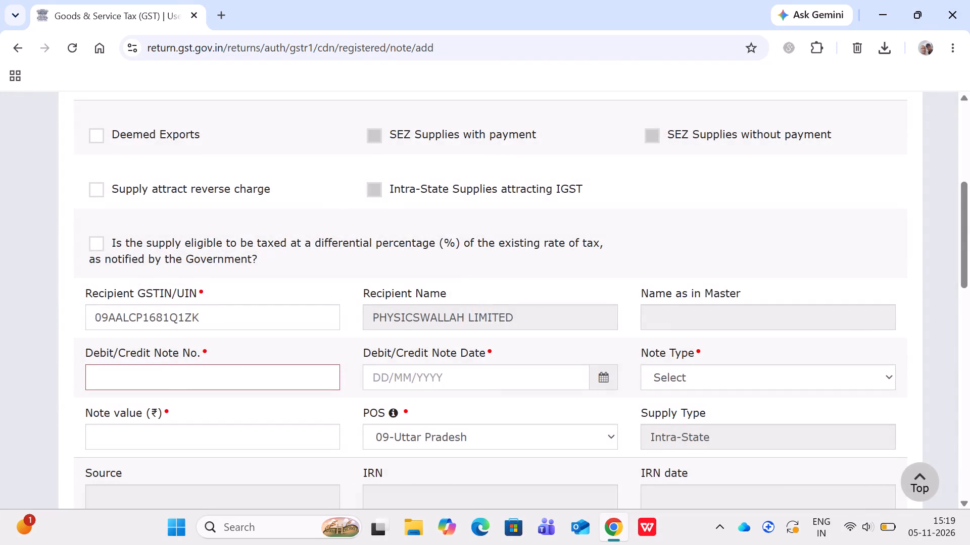
pyautogui.hotkey('ctrl', 'v')
pyautogui.click(172, 388)
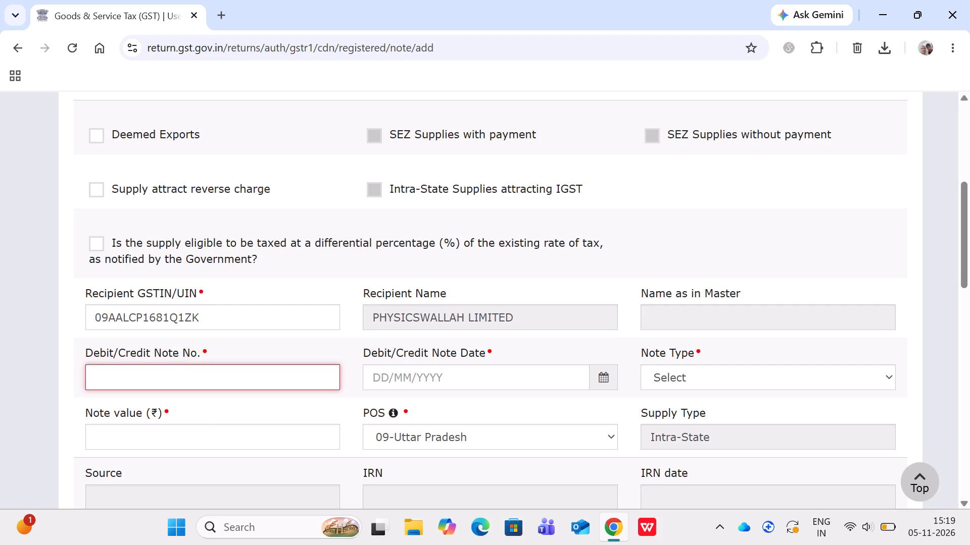
pyautogui.hotkey('ctrl', 'v')
pyautogui.press('BackSpace')
pyautogui.press('BackSpace')
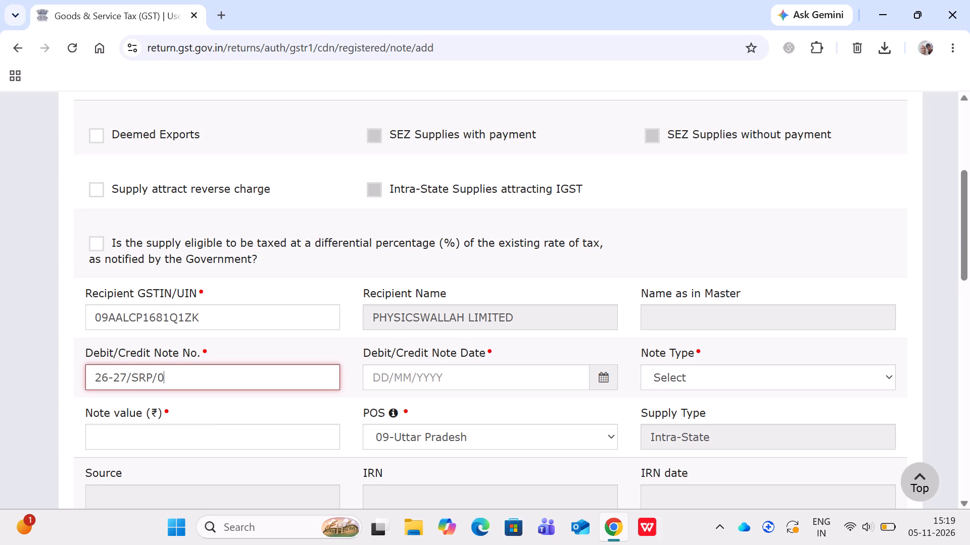
pyautogui.write('31')
# Set the date of note 26-27/SRP/031 to 07/08/2026, the note type to Credit and the note value to 44154.42.
pyautogui.scroll(-3, 497, 371)
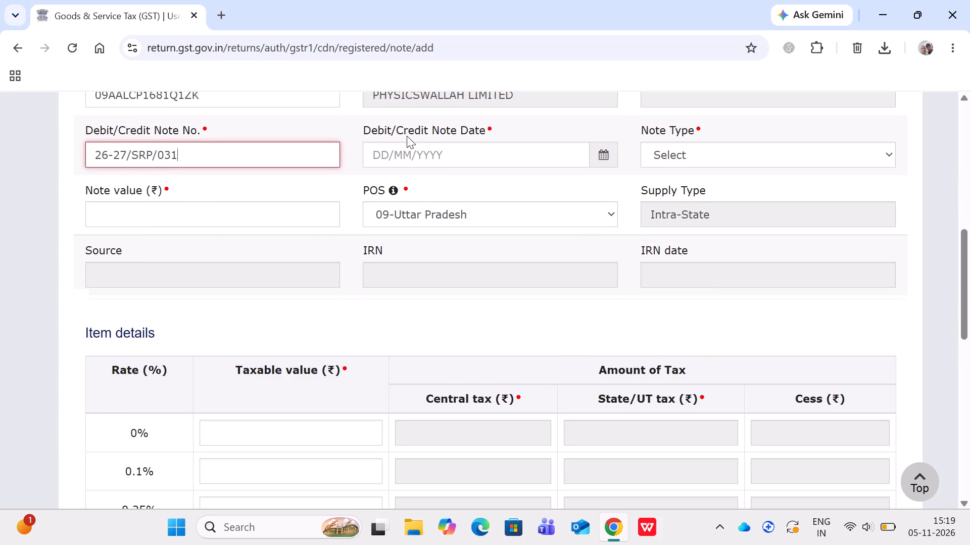
pyautogui.click(407, 149)
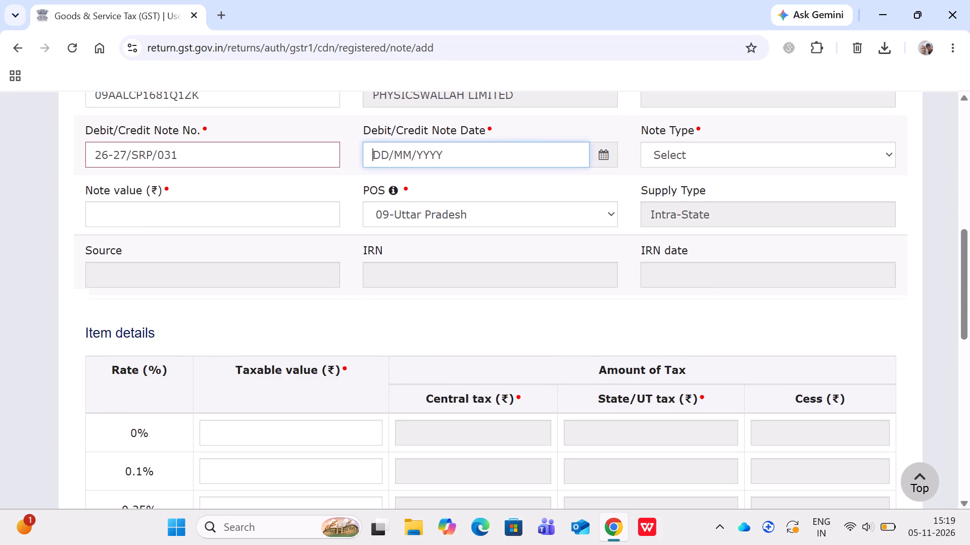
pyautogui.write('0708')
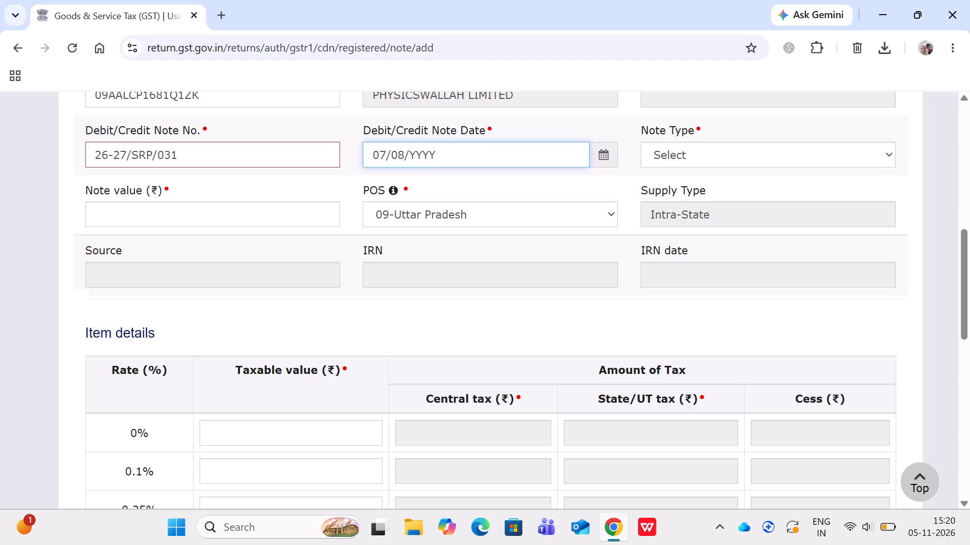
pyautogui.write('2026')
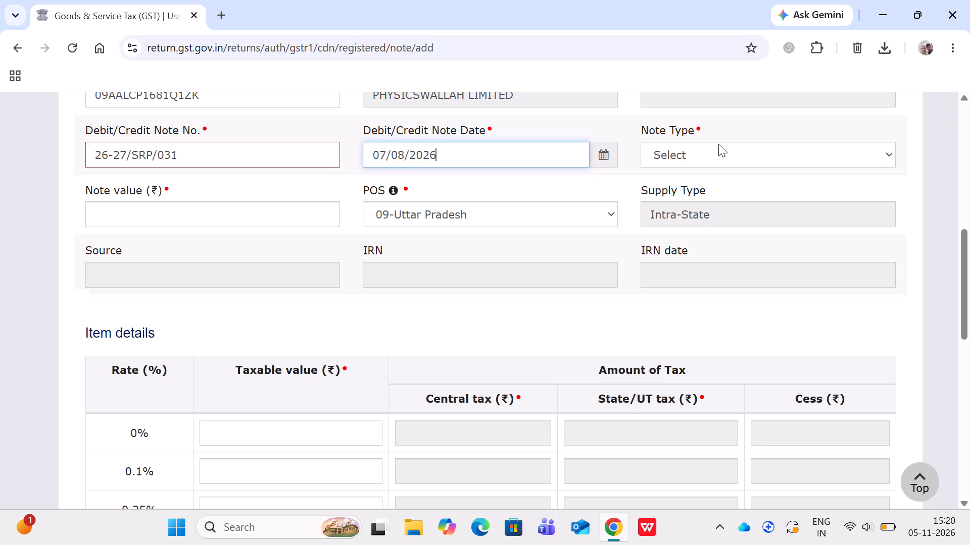
pyautogui.click(718, 144)
pyautogui.click(703, 196)
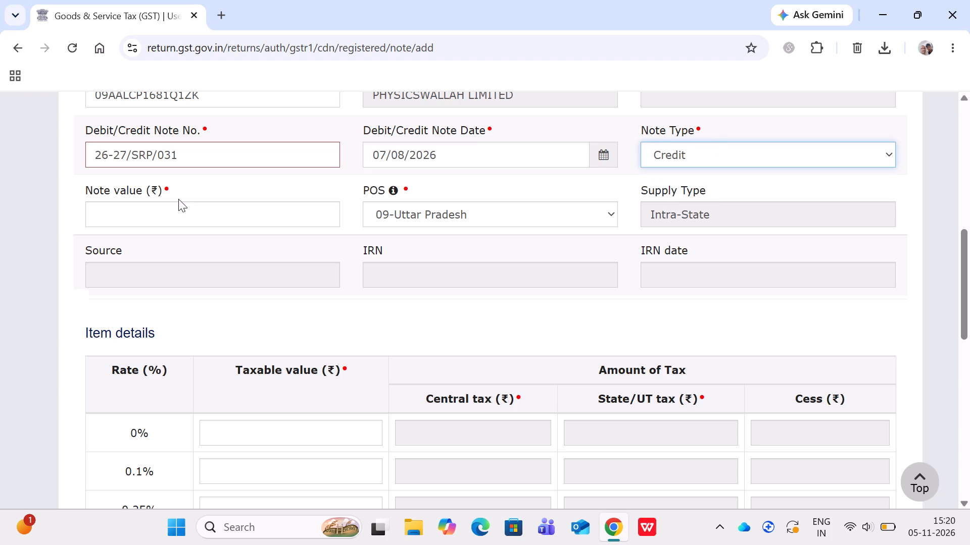
pyautogui.click(183, 210)
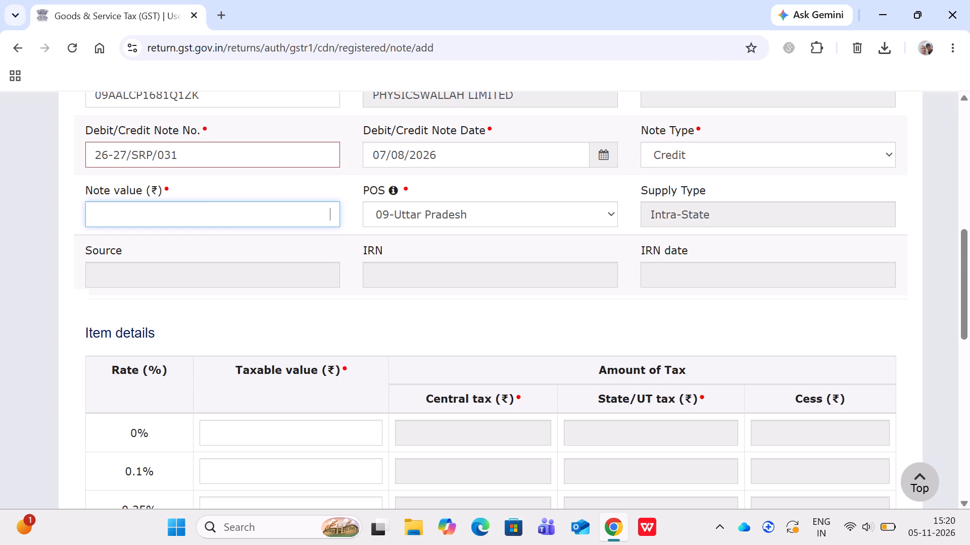
pyautogui.write('44')
pyautogui.press('1')
pyautogui.write('54')
pyautogui.press('.')
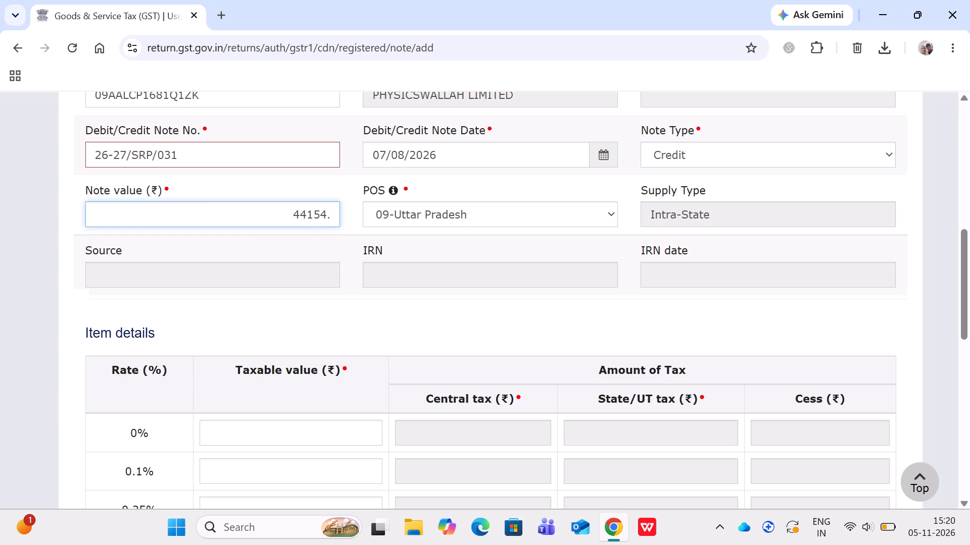
pyautogui.write('42')
# Enter a taxable value of 40494 at the 5% rate in the item details of note 26-27/SRP/031.
pyautogui.scroll(-7, 467, 296)
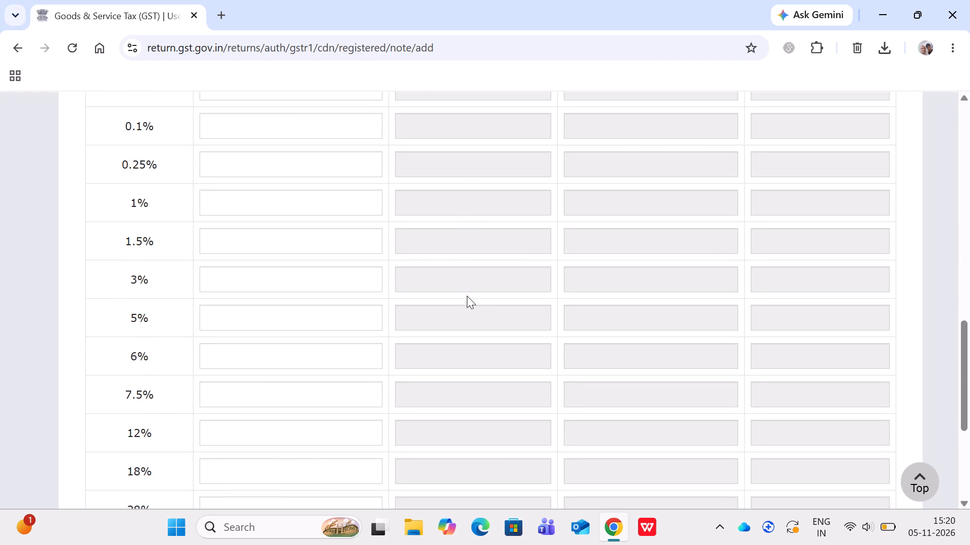
pyautogui.click(263, 325)
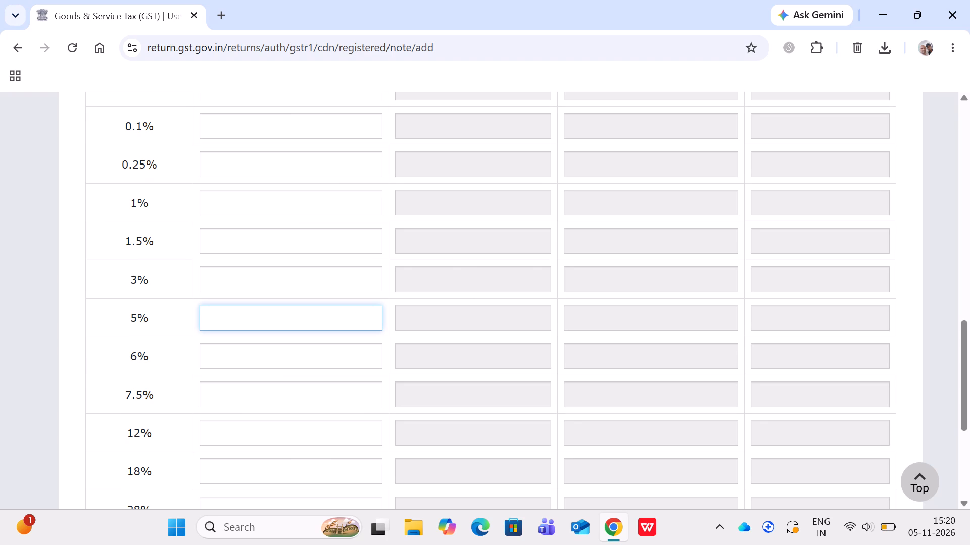
pyautogui.write('4049')
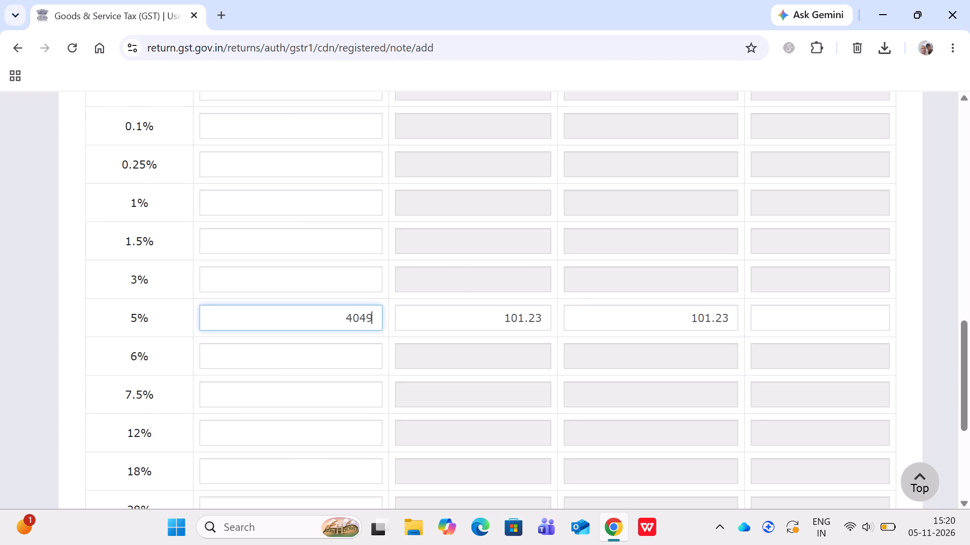
pyautogui.press('4')
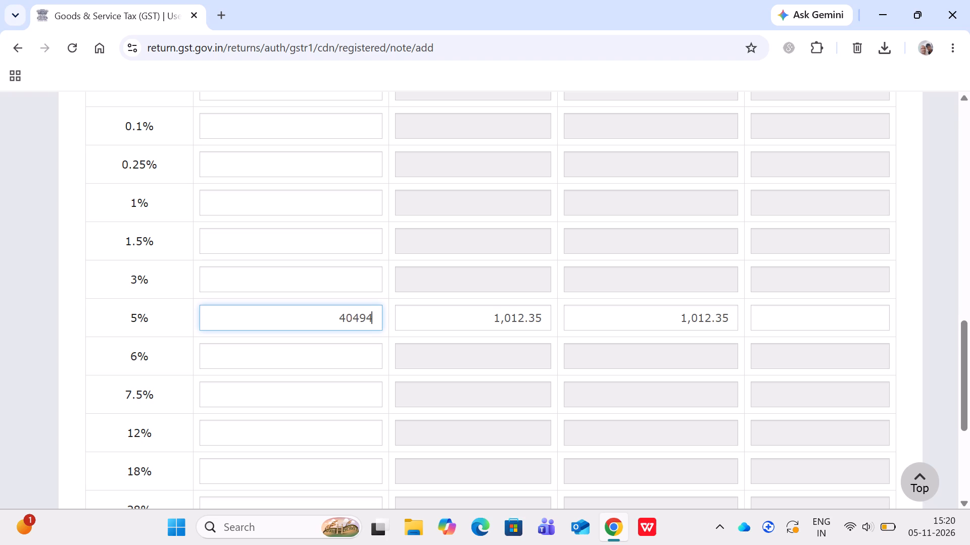
# Enter a taxable value of 1386.21 at the 18% rate and save credit note 26-27/SRP/031.
pyautogui.scroll(-3, 263, 325)
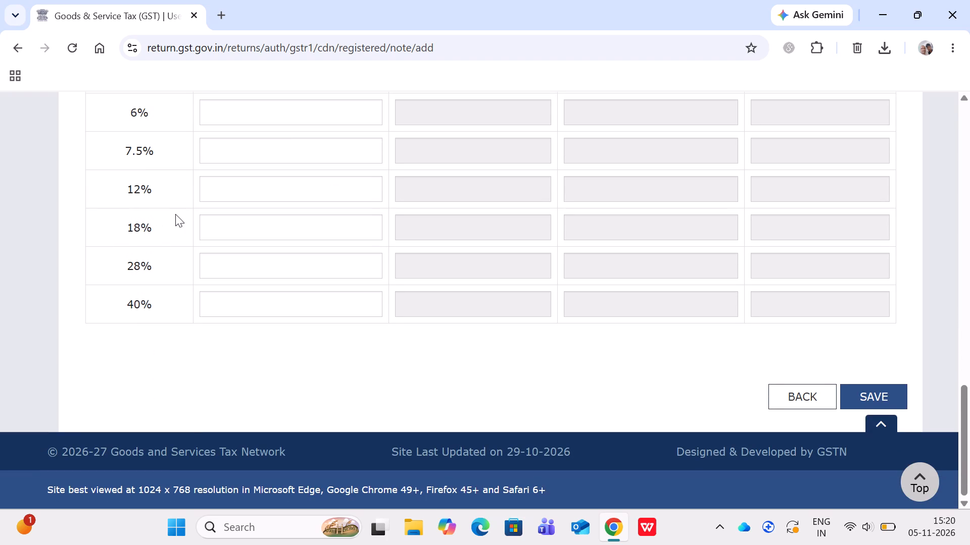
pyautogui.click(276, 240)
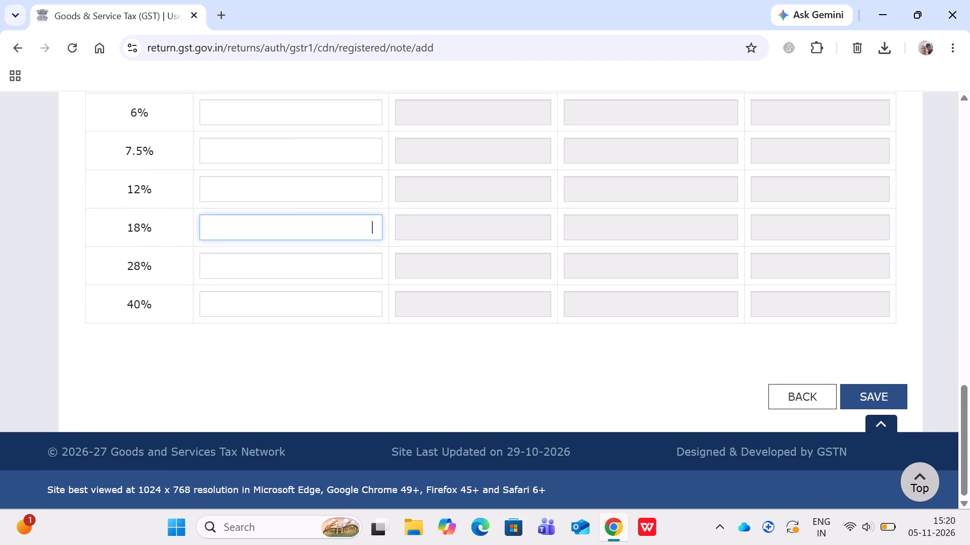
pyautogui.write('13')
pyautogui.write('86.')
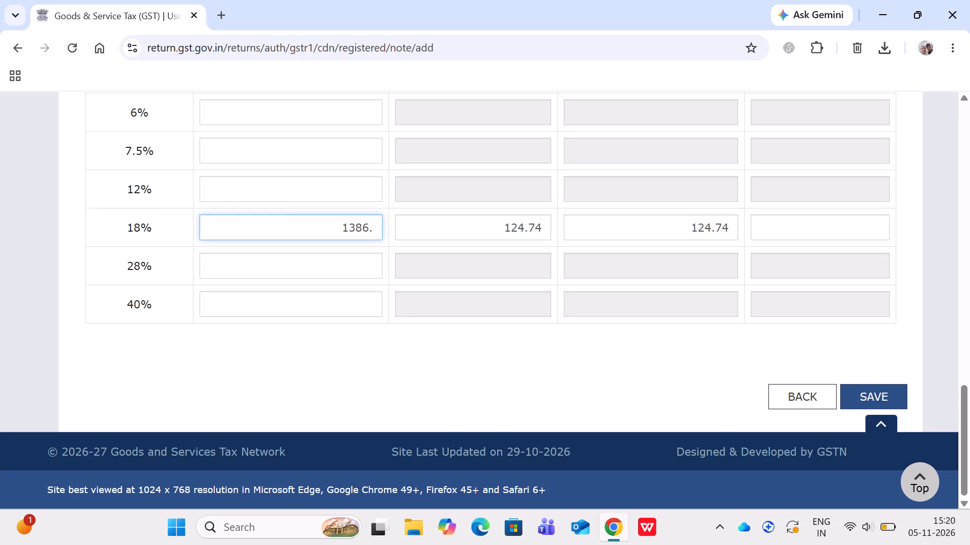
pyautogui.write('21')
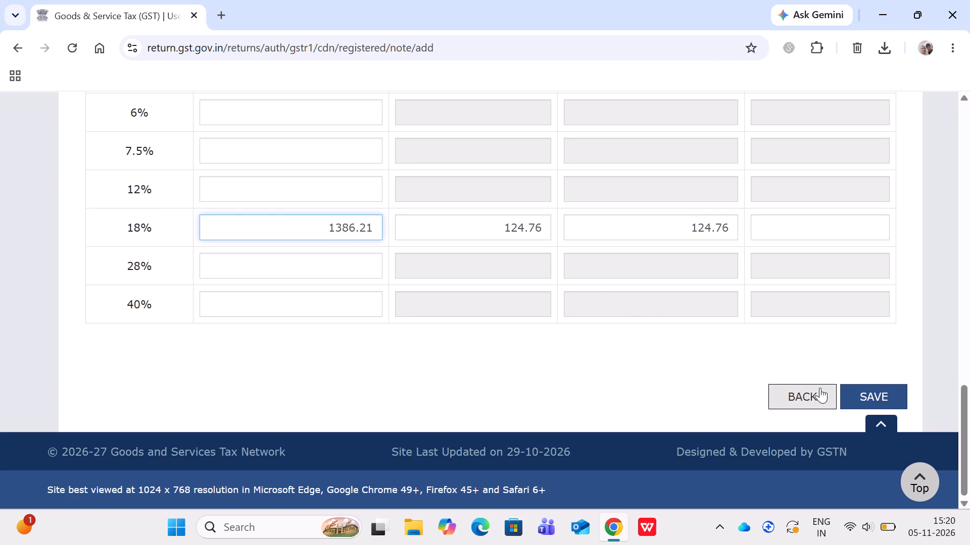
pyautogui.click(877, 390)
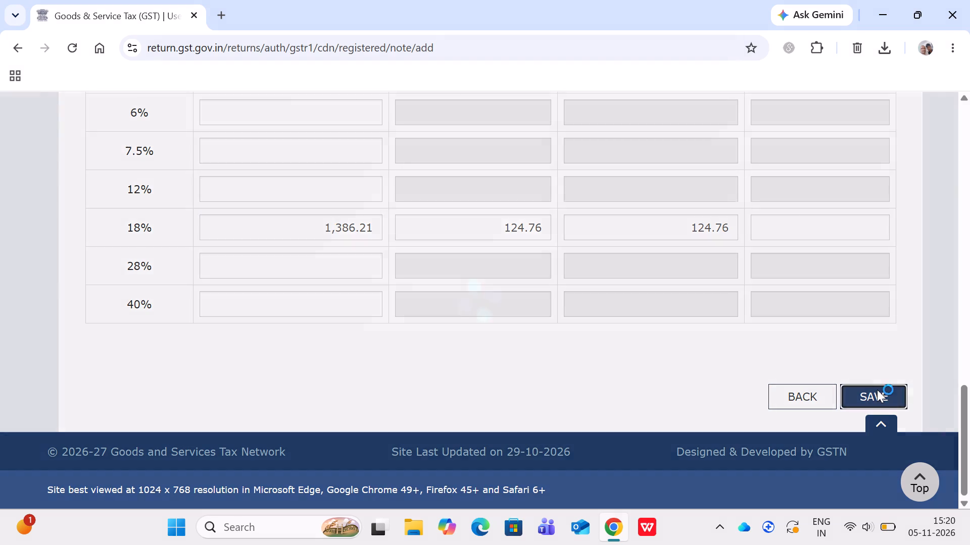
# Fill in the debit/credit note number of the new note for PHYSICSWALLAH LIMITED with the copied number 26-27/SRP/026.
pyautogui.scroll(-3, 497, 261)
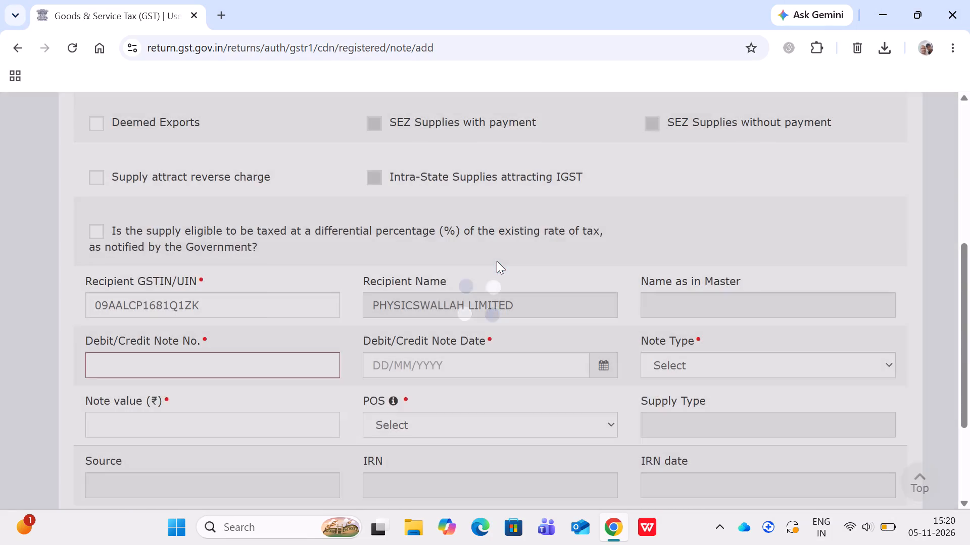
pyautogui.scroll(-2, 497, 261)
pyautogui.click(161, 239)
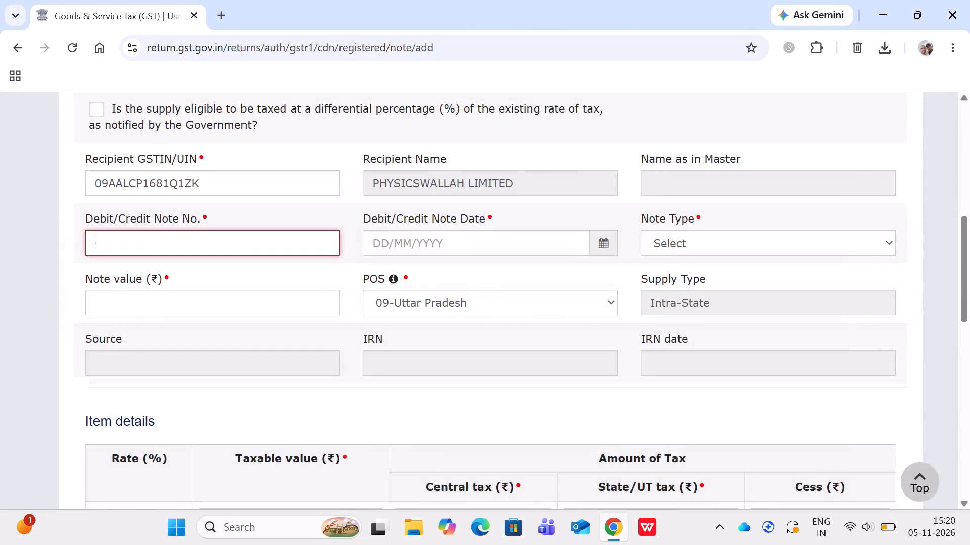
pyautogui.hotkey('ctrl', 'v')
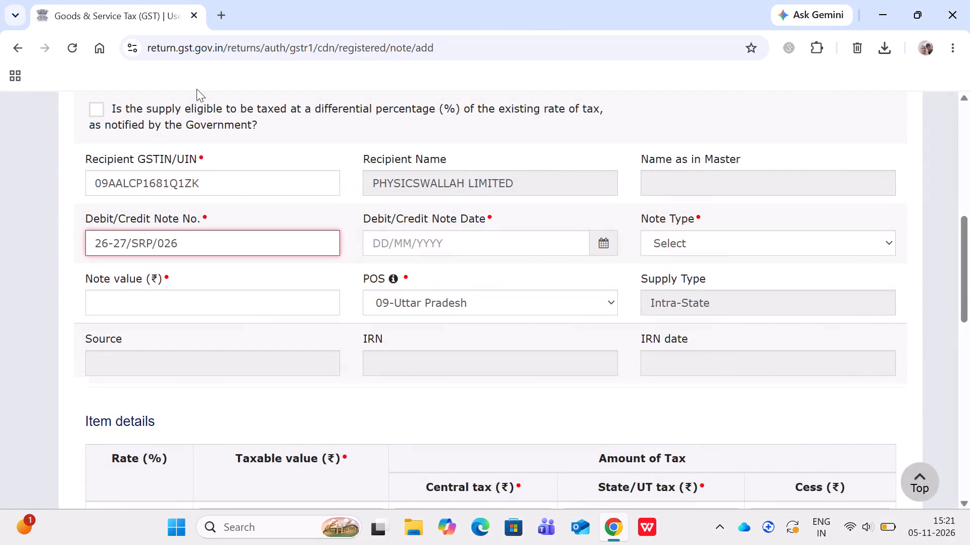
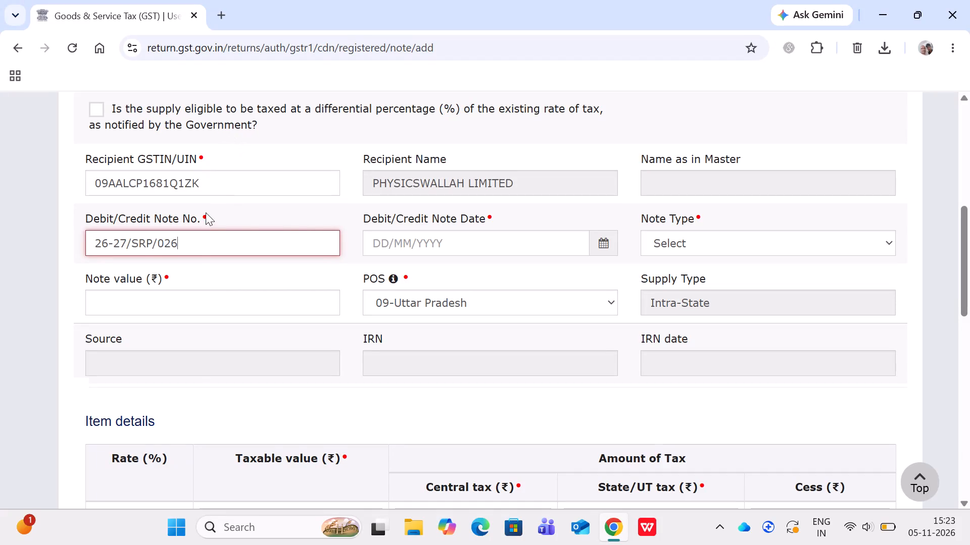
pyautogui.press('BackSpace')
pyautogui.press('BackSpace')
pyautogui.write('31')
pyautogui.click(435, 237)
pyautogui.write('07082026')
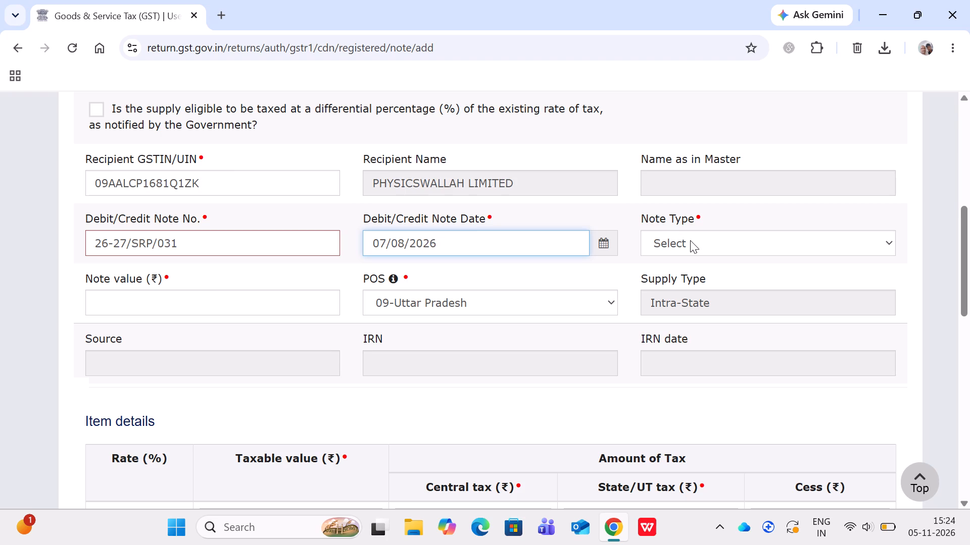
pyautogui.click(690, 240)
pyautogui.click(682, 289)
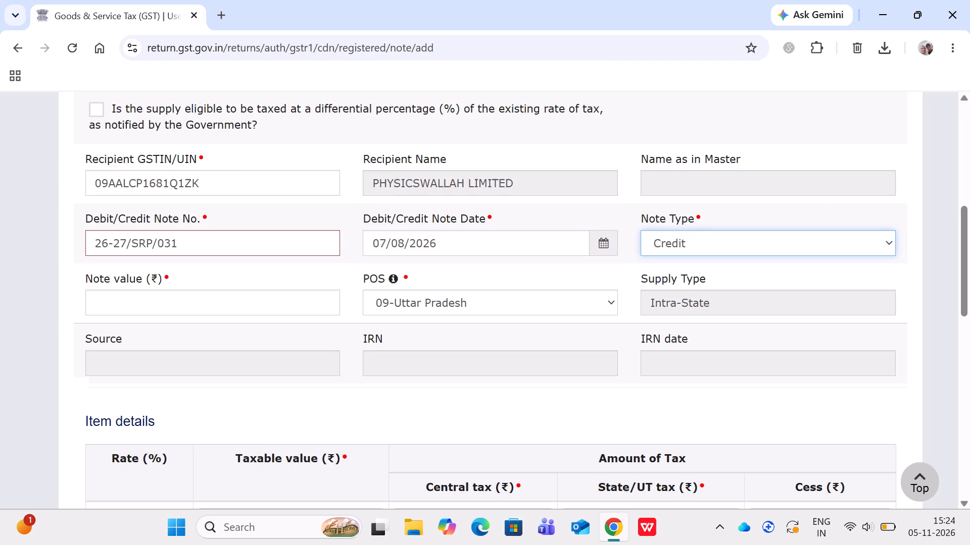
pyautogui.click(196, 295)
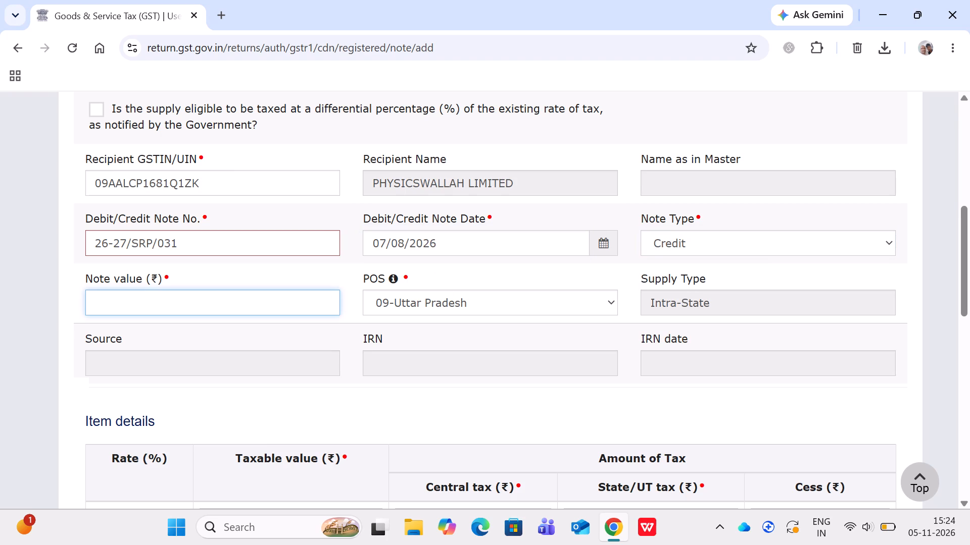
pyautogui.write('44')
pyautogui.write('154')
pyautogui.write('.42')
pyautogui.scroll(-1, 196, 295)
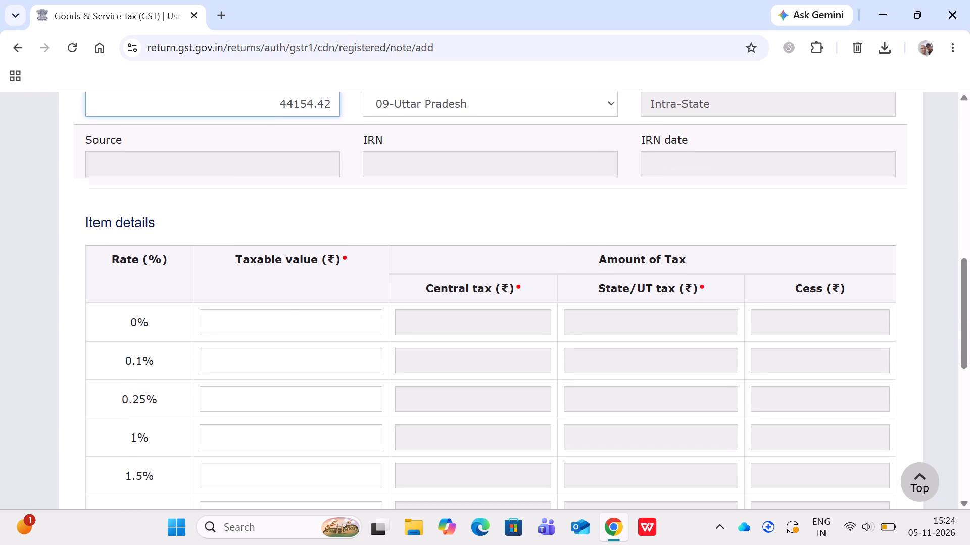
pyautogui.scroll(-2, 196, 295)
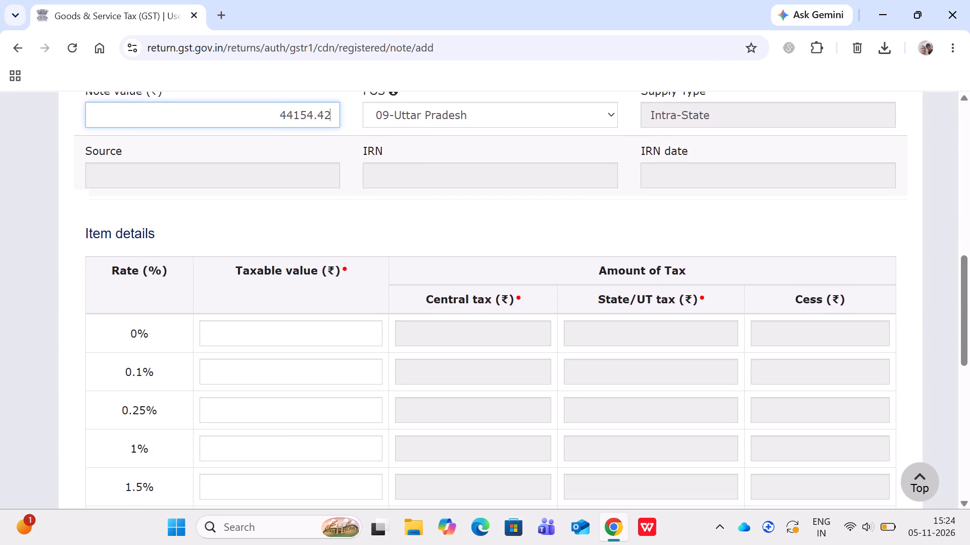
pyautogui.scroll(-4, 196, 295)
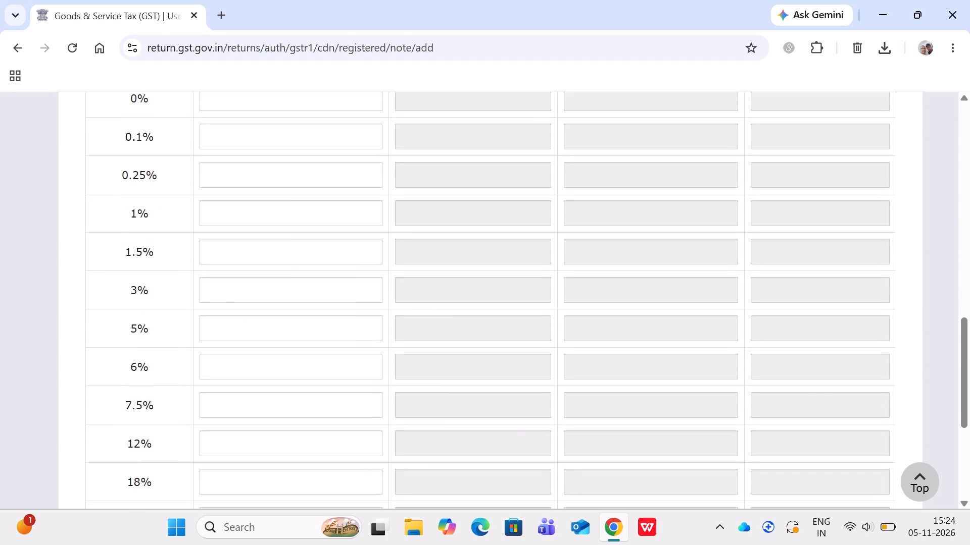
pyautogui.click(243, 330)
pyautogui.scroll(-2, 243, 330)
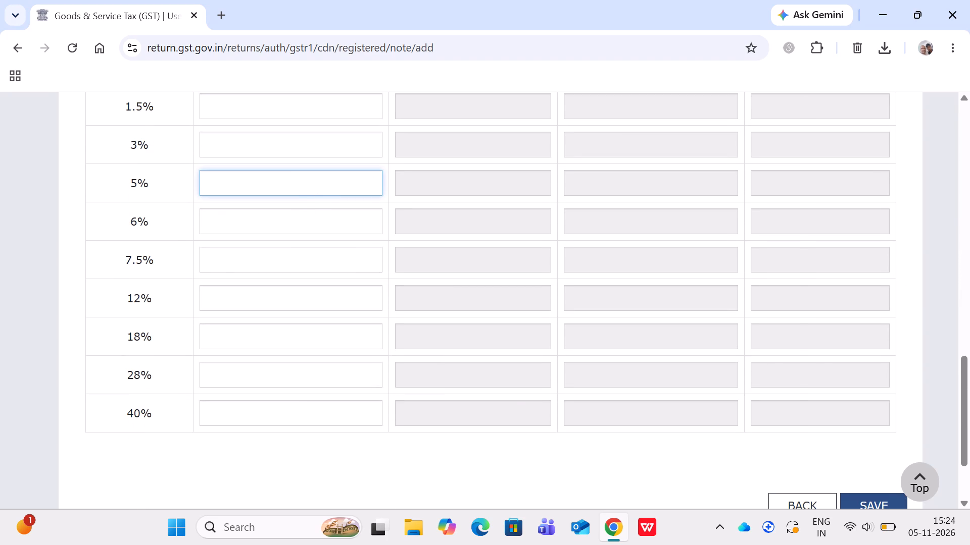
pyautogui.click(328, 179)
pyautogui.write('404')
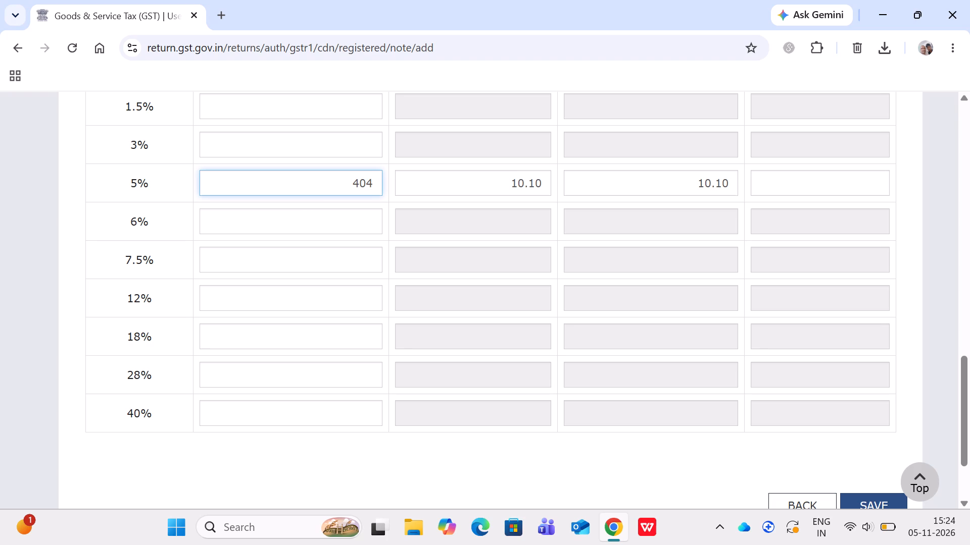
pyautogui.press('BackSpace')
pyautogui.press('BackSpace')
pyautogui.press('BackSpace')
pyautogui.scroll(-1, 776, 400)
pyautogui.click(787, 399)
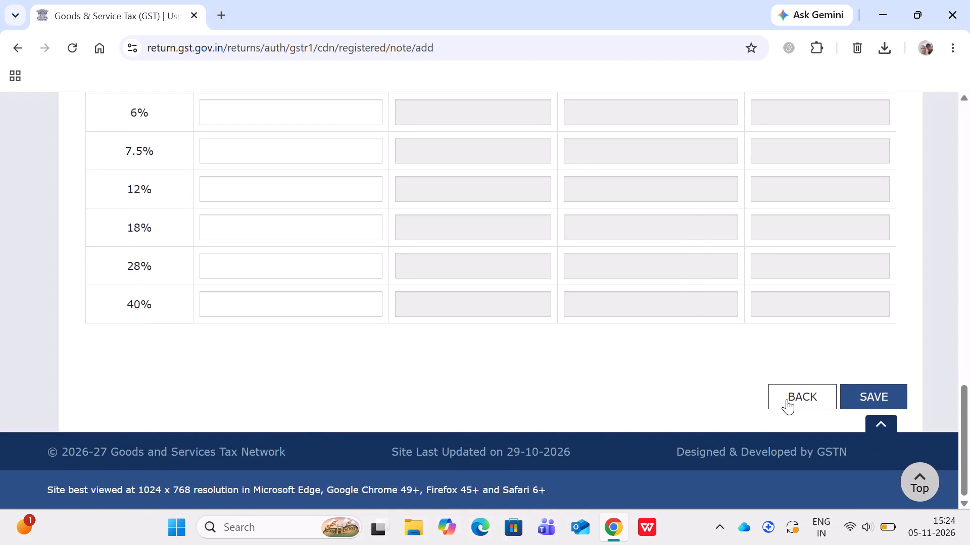
# Review PHYSICSWALLAH LIMITED's processed notes across all three pages to check which credit note numbers are already recorded.
pyautogui.scroll(-1, 212, 329)
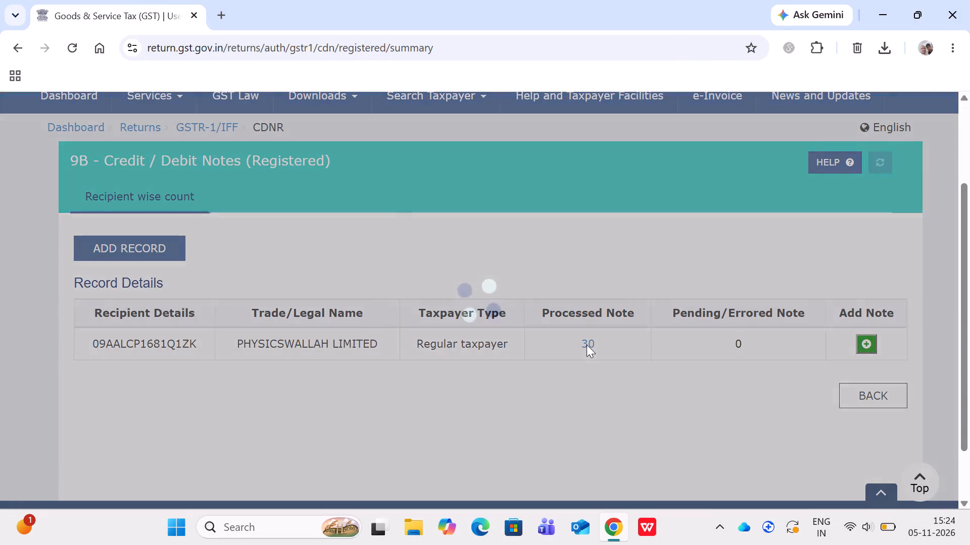
pyautogui.click(586, 345)
pyautogui.click(586, 345)
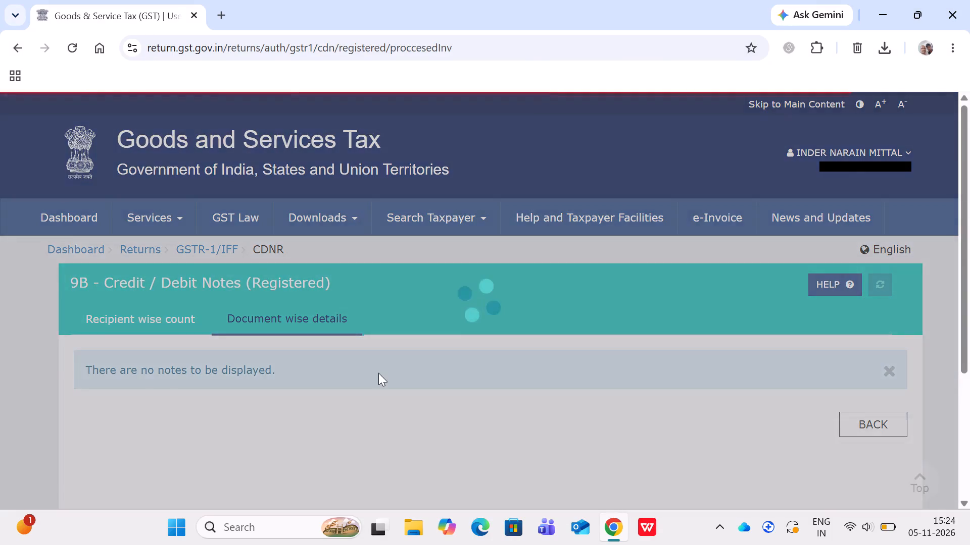
pyautogui.scroll(-4, 376, 373)
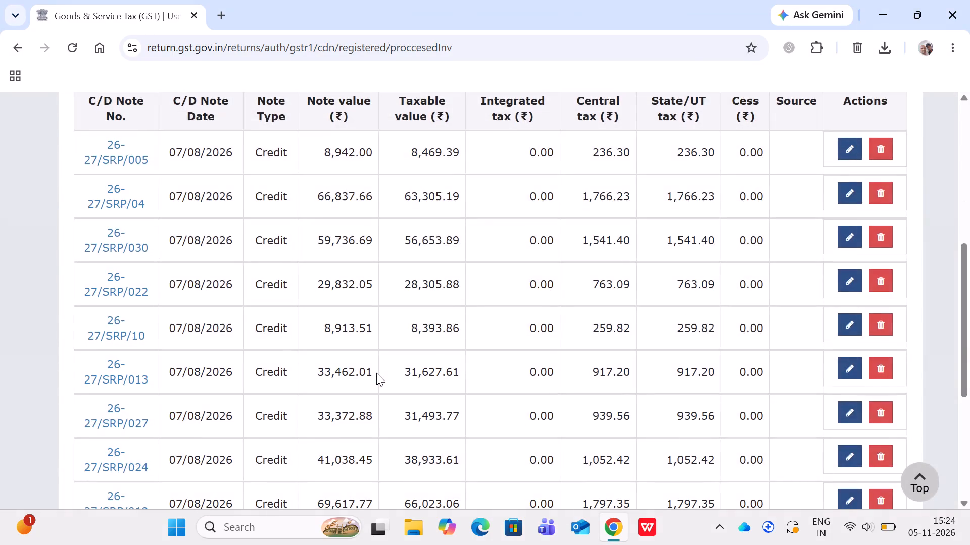
pyautogui.scroll(-1, 376, 373)
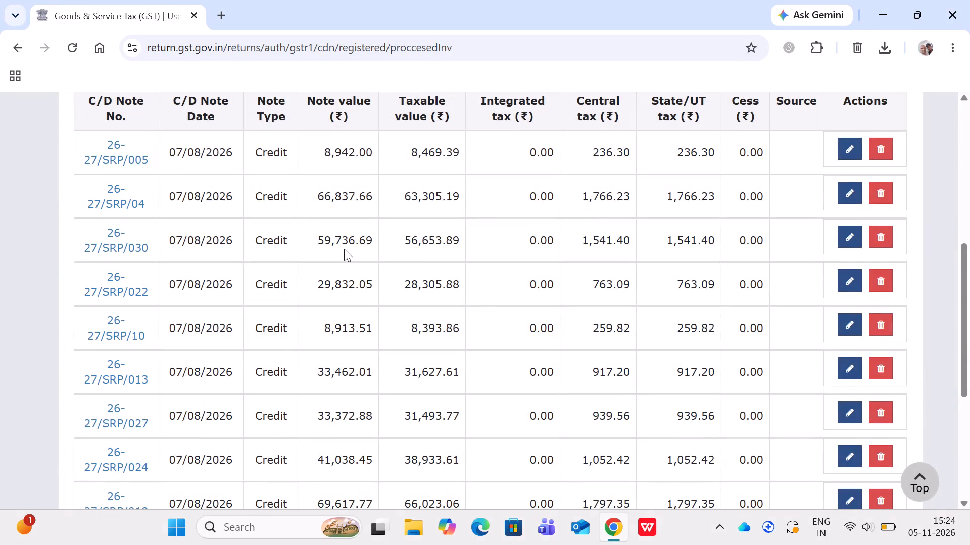
pyautogui.scroll(-2, 344, 249)
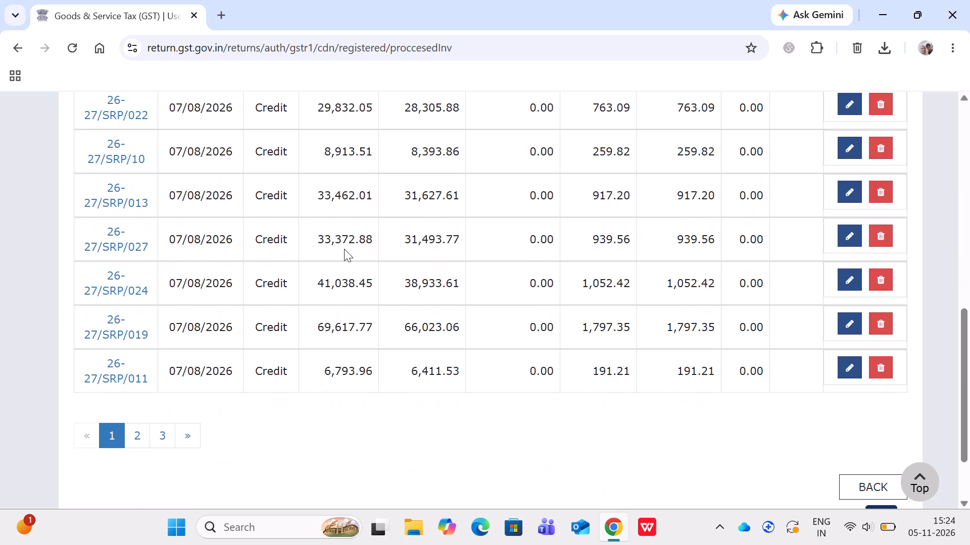
pyautogui.click(149, 436)
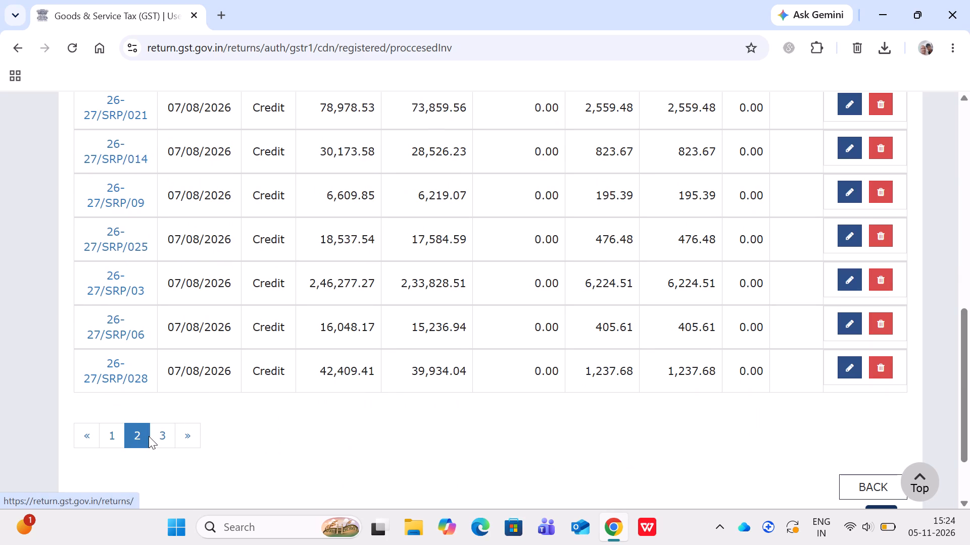
pyautogui.scroll(2, 211, 232)
pyautogui.scroll(2, 200, 294)
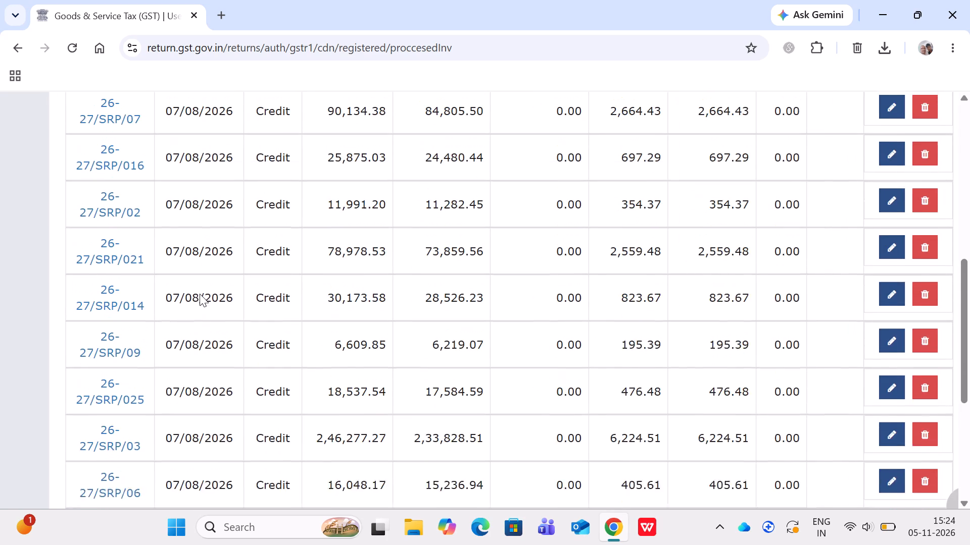
pyautogui.scroll(3, 200, 294)
pyautogui.scroll(-3, 200, 294)
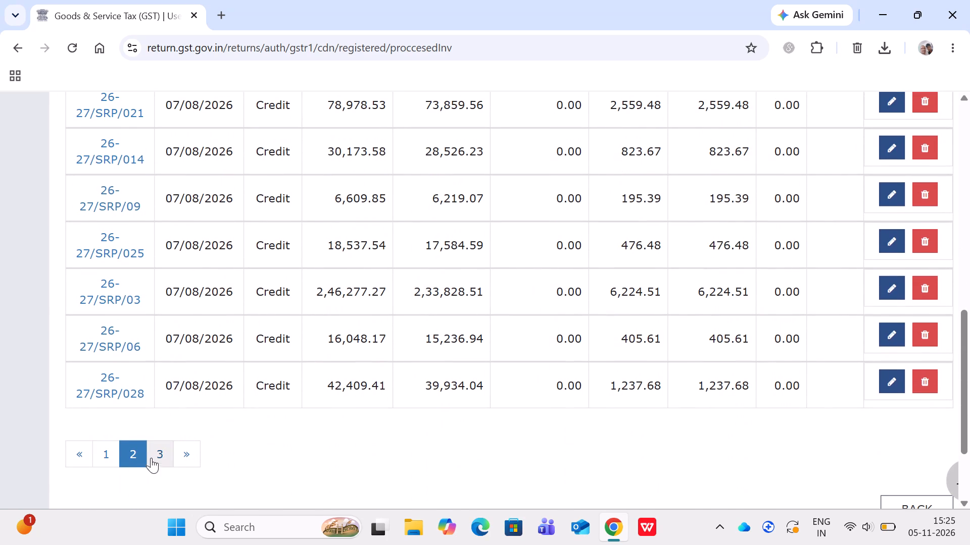
pyautogui.click(151, 464)
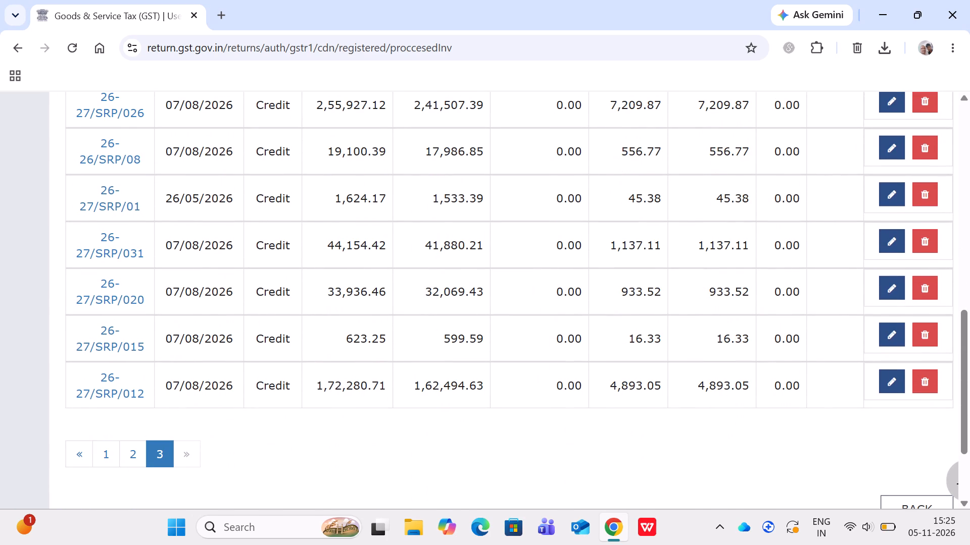
pyautogui.scroll(-1, 360, 247)
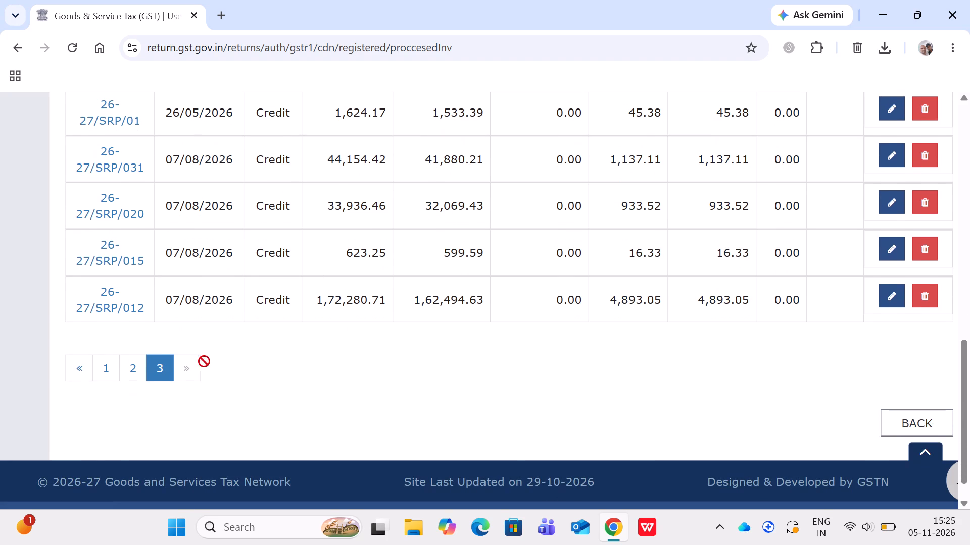
pyautogui.click(899, 414)
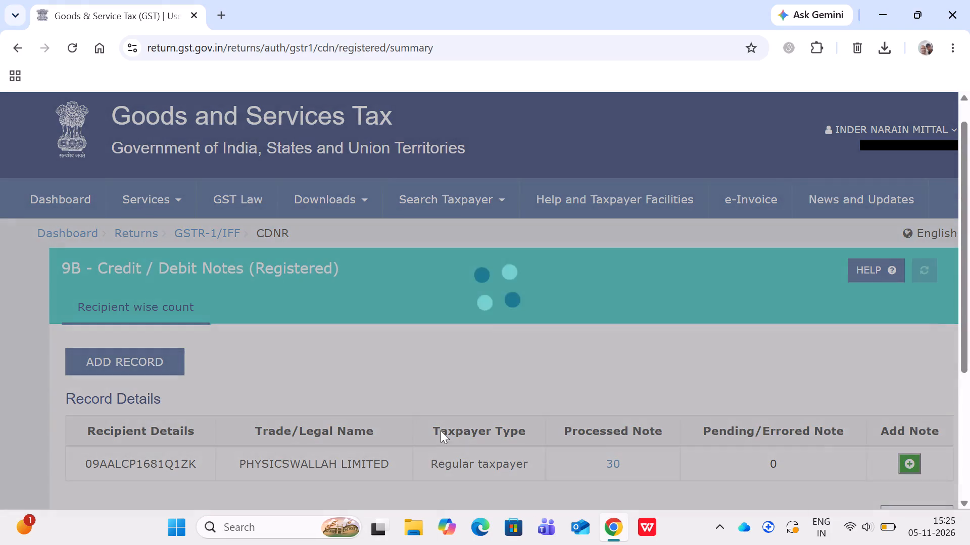
# Add a new note for PHYSICSWALLAH LIMITED with debit/credit note number 26-27/SRP/032.
pyautogui.scroll(-2, 440, 430)
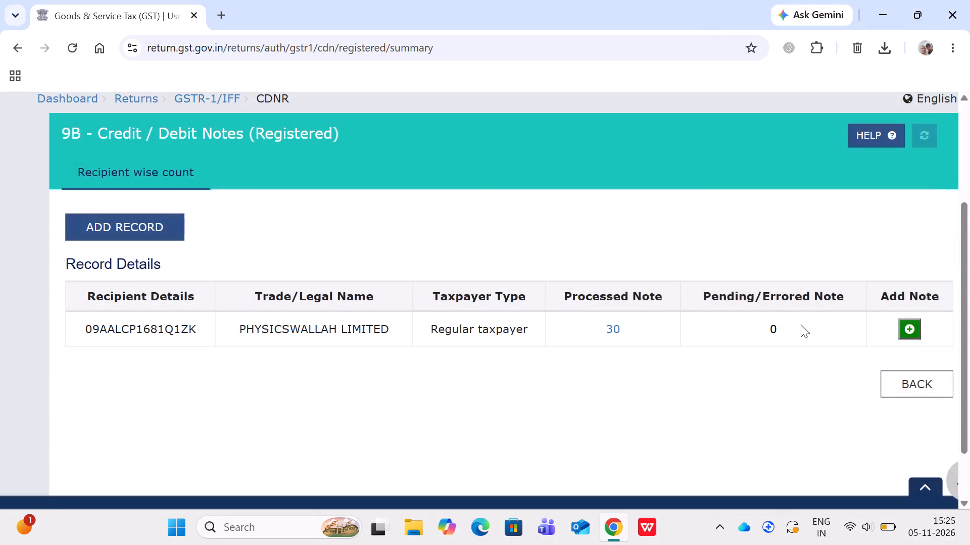
pyautogui.click(913, 334)
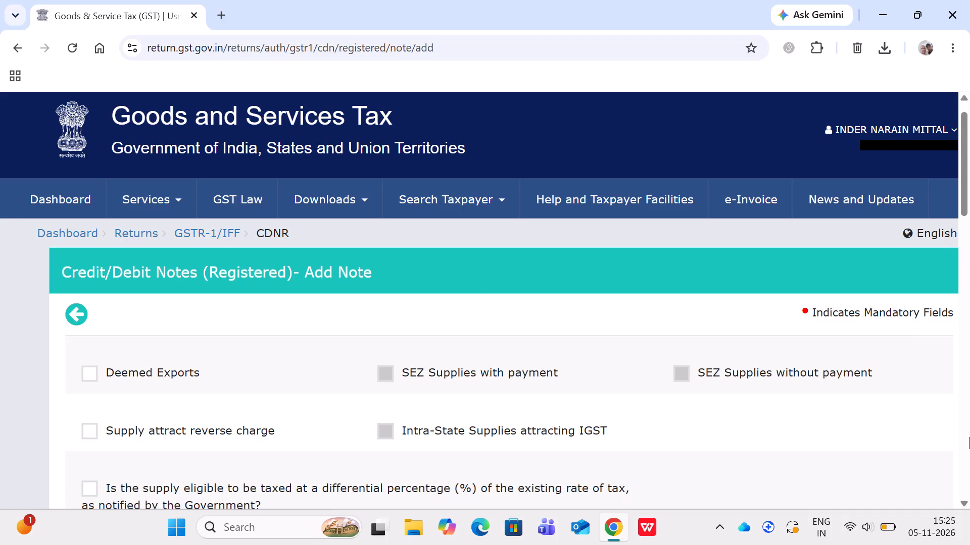
pyautogui.scroll(-3, 420, 342)
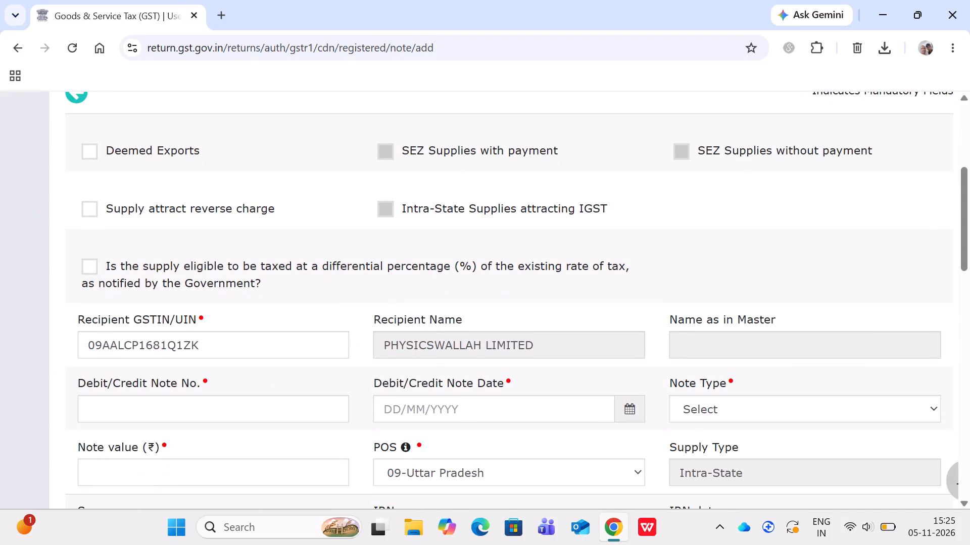
pyautogui.click(199, 408)
pyautogui.hotkey('ctrl', 'v')
pyautogui.press('BackSpace')
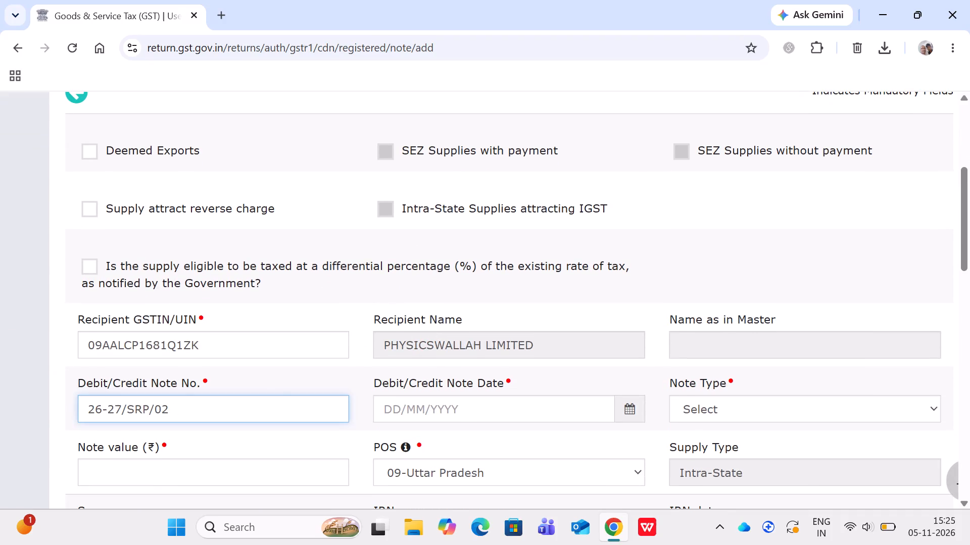
pyautogui.press('BackSpace')
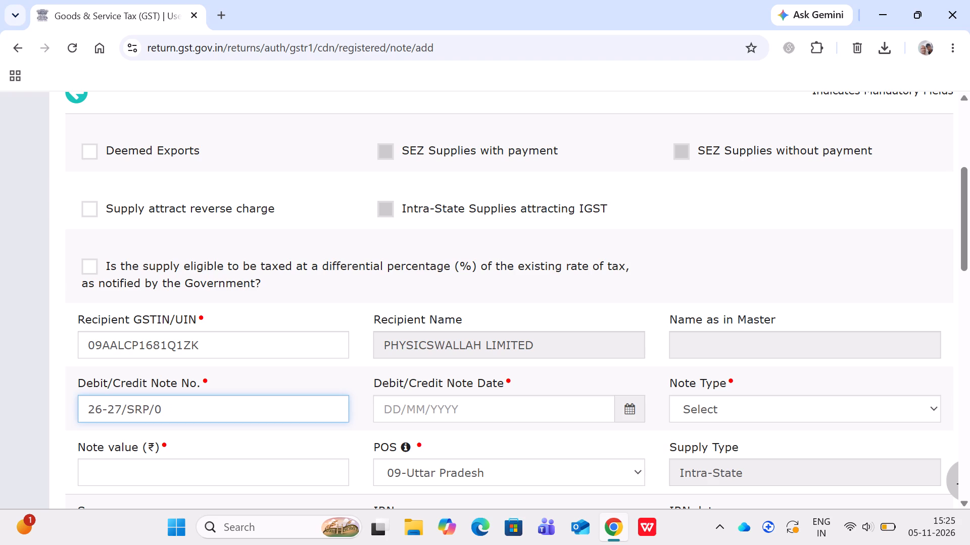
pyautogui.write('32')
# Set the date of note 26-27/SRP/032 to 07/08/2026, the note type to Credit and the note value to 77931.
pyautogui.click(413, 407)
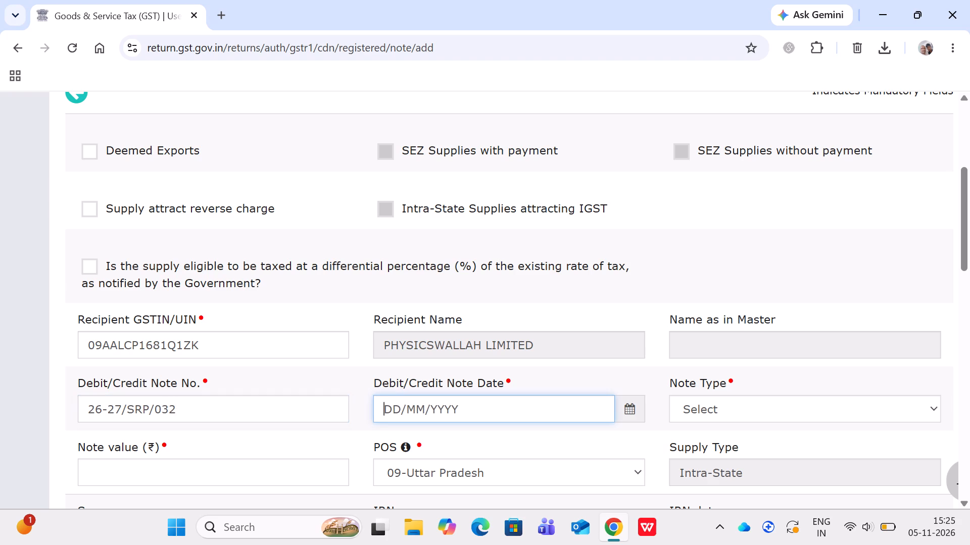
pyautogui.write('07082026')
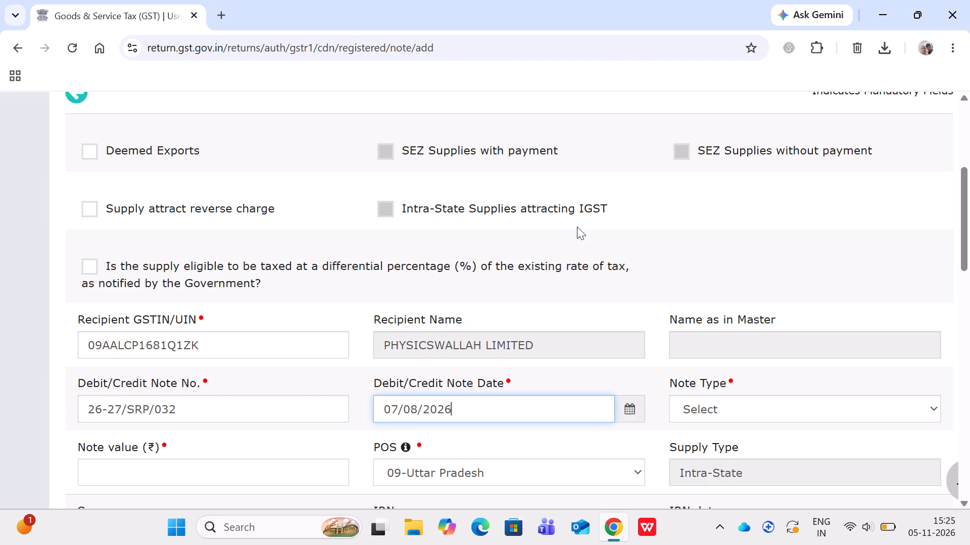
pyautogui.scroll(-2, 577, 227)
pyautogui.click(759, 230)
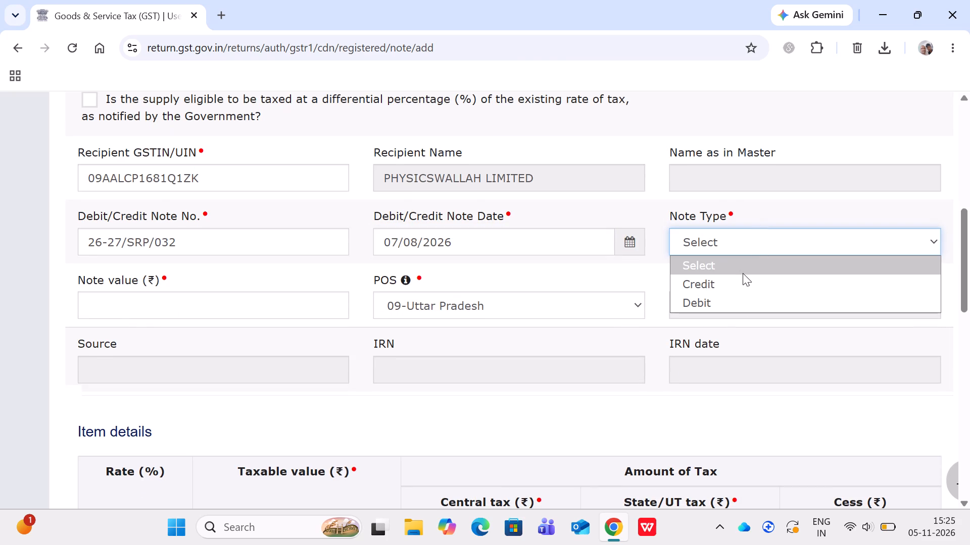
pyautogui.click(742, 280)
pyautogui.click(178, 298)
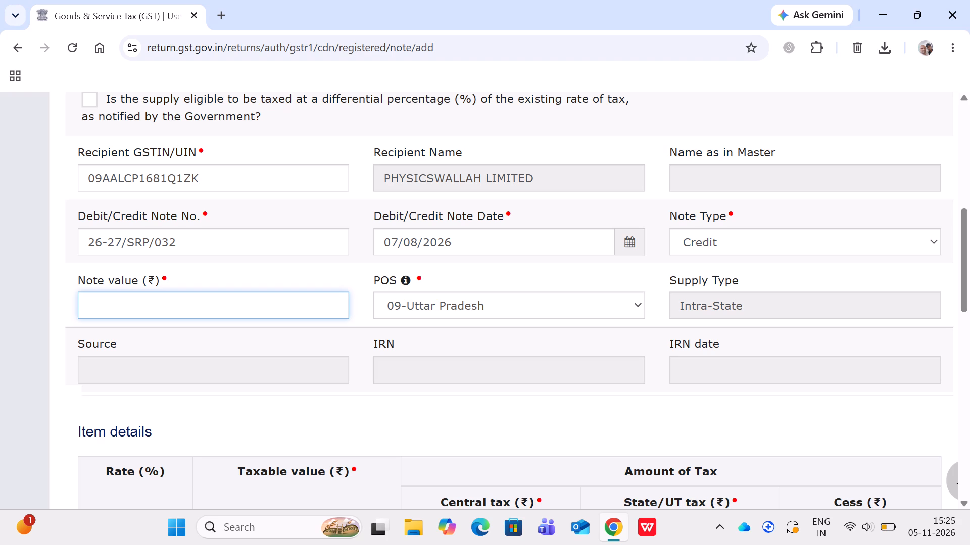
pyautogui.write('77931')
# Complete the note value of credit note 26-27/SRP/032 as 77931.55.
pyautogui.scroll(-1, 178, 298)
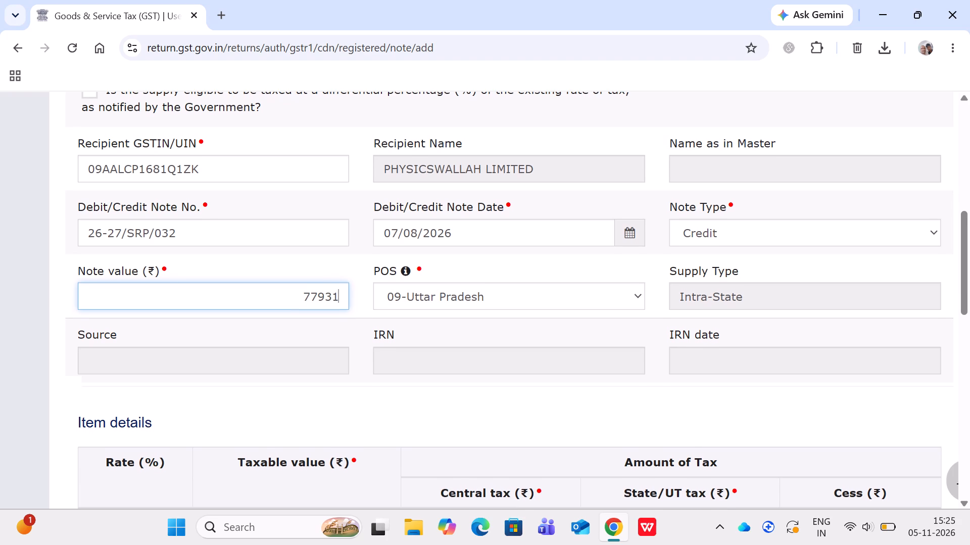
pyautogui.scroll(-1, 178, 298)
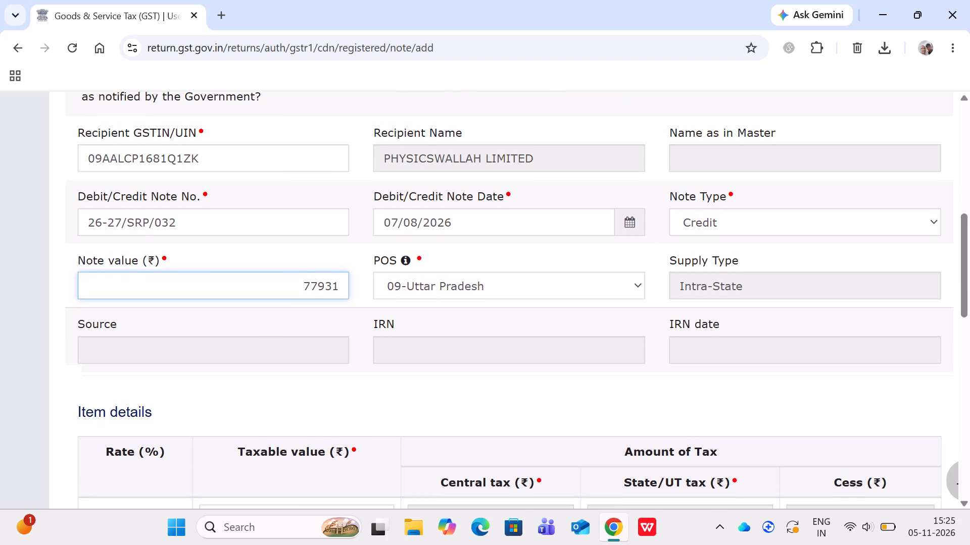
pyautogui.scroll(-1, 178, 298)
pyautogui.press('.')
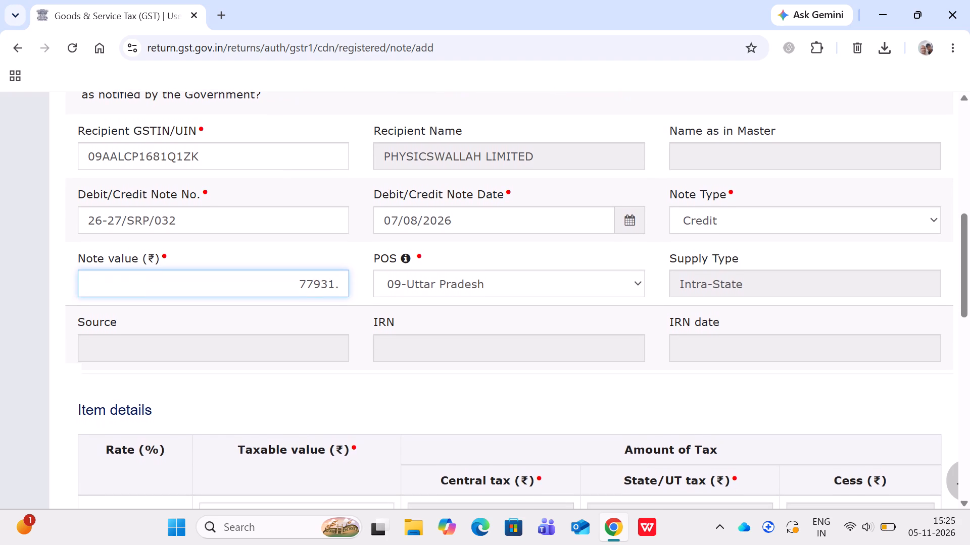
pyautogui.write('55')
# Enter a taxable value of 71312 at the 5% rate in the item details of note 26-27/SRP/032.
pyautogui.scroll(-1, 178, 298)
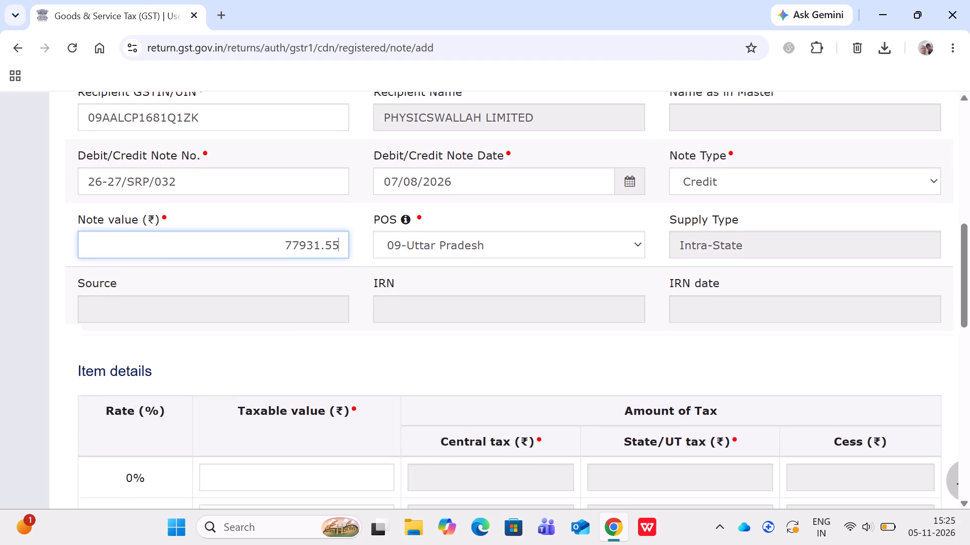
pyautogui.scroll(-2, 178, 298)
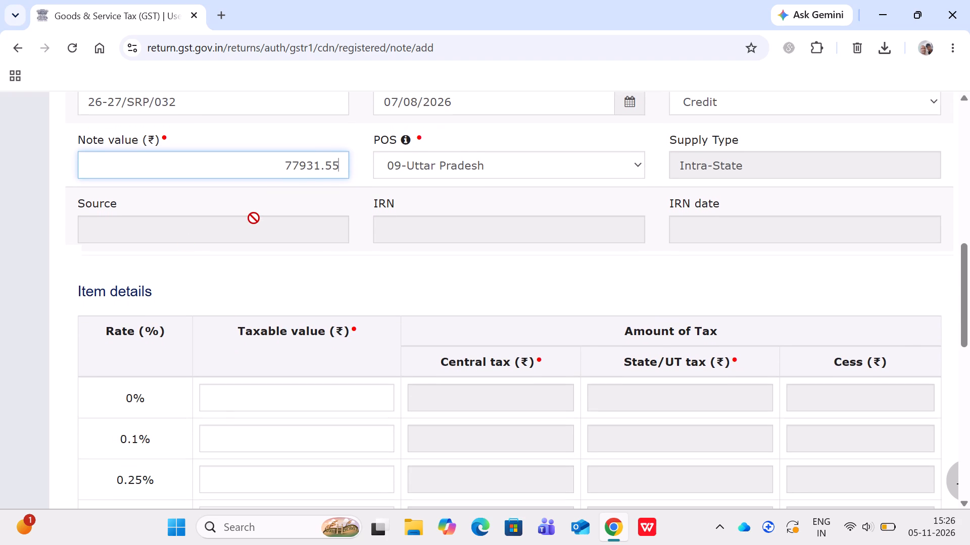
pyautogui.scroll(-2, 349, 200)
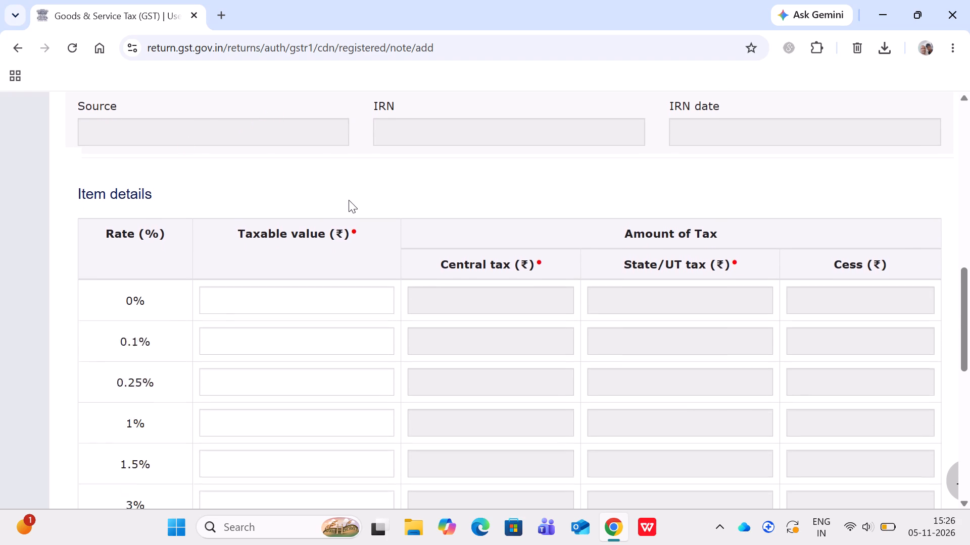
pyautogui.scroll(-3, 349, 200)
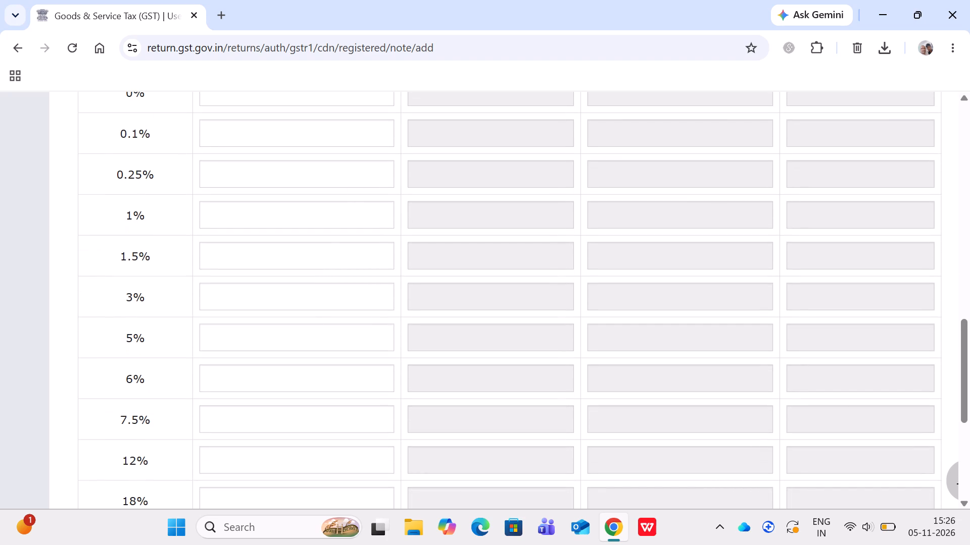
pyautogui.click(319, 335)
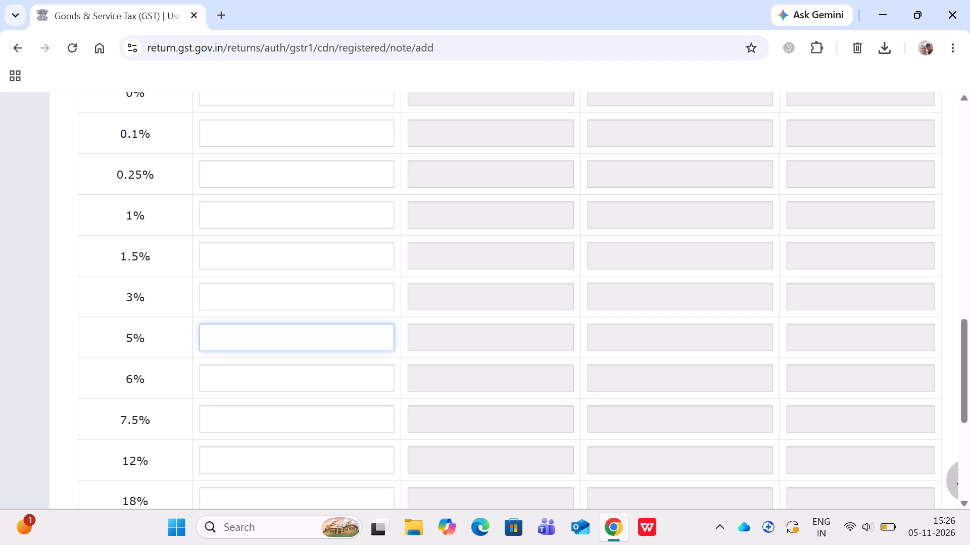
pyautogui.write('71')
pyautogui.write('312')
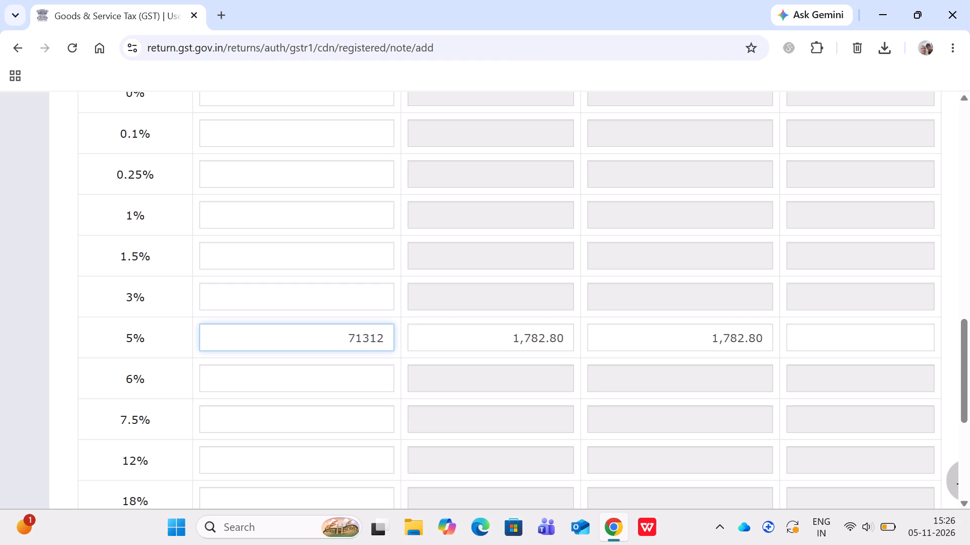
# Enter a taxable value of 2588.10 at the 18% rate and save note 26-27/SRP/032.
pyautogui.scroll(-3, 319, 335)
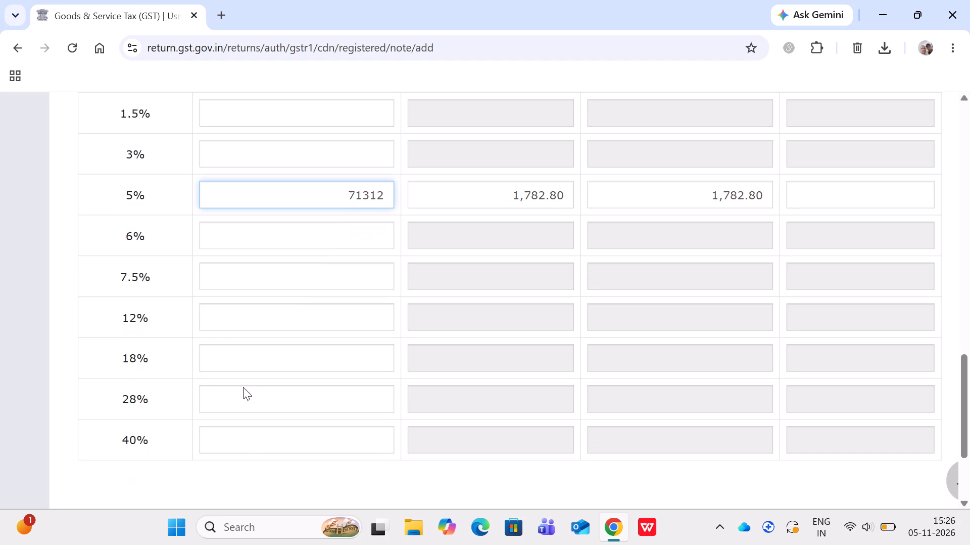
pyautogui.click(293, 346)
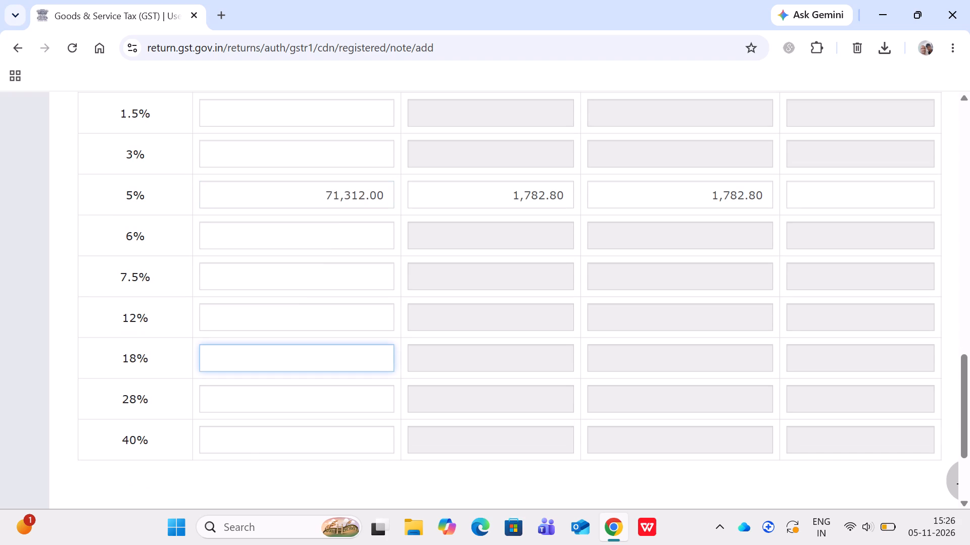
pyautogui.write('2588')
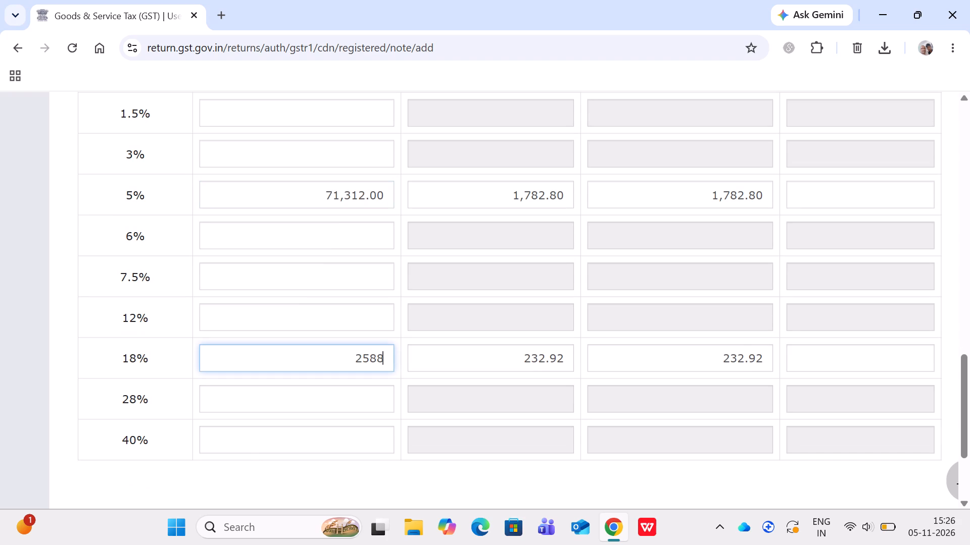
pyautogui.write('.10')
pyautogui.scroll(-2, 352, 333)
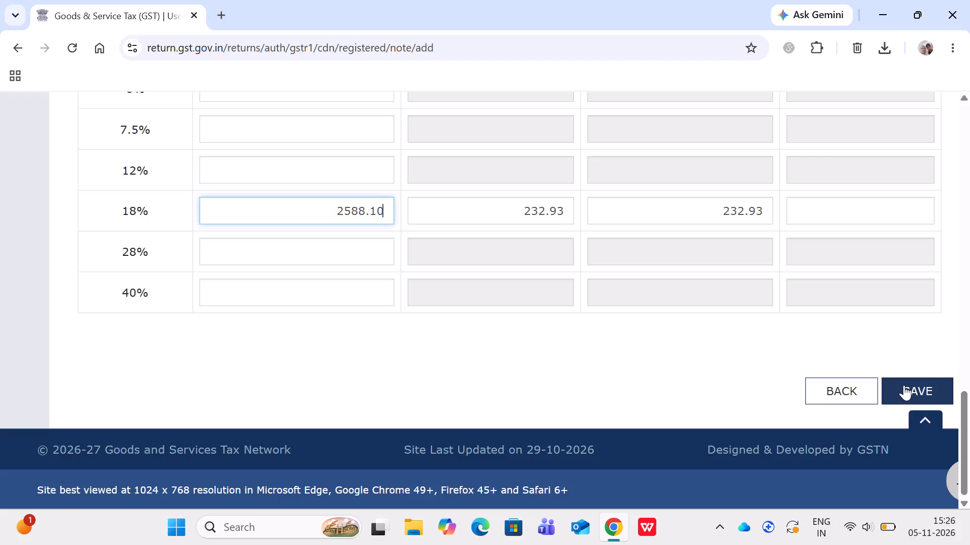
pyautogui.click(904, 385)
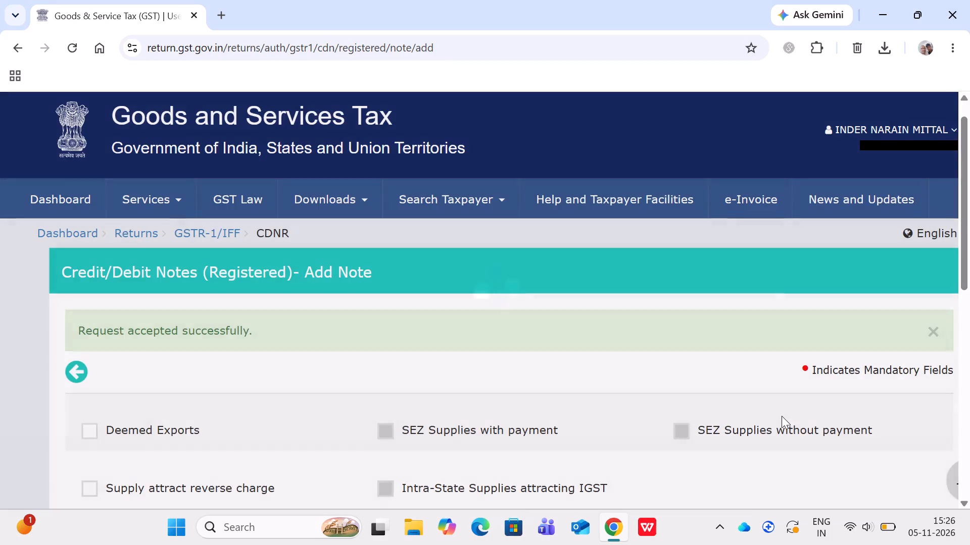
# Fill in debit/credit note number 26-27/SRP/033 for the next new PHYSICSWALLAH LIMITED note.
pyautogui.scroll(-4, 273, 331)
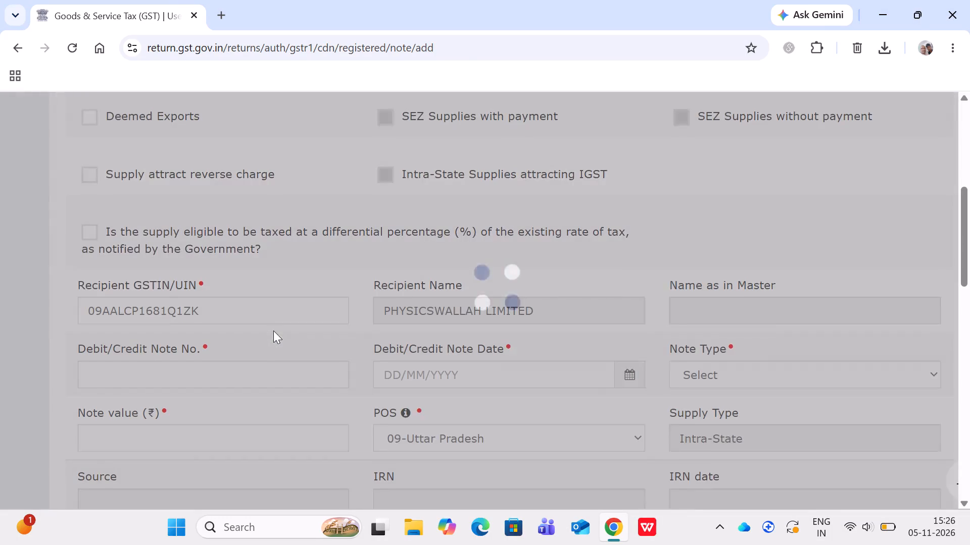
pyautogui.click(191, 376)
pyautogui.hotkey('ctrl', 'v')
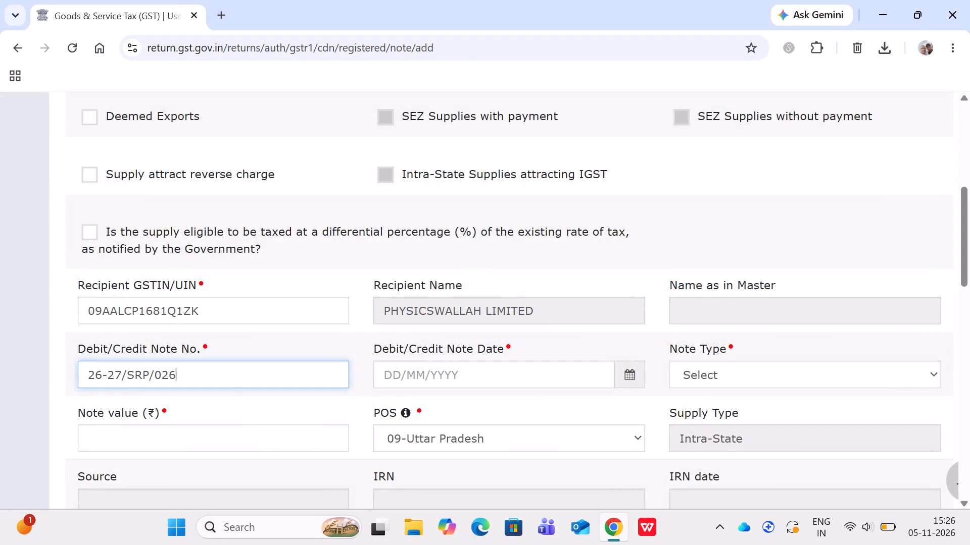
pyautogui.press('BackSpace')
pyautogui.press('BackSpace')
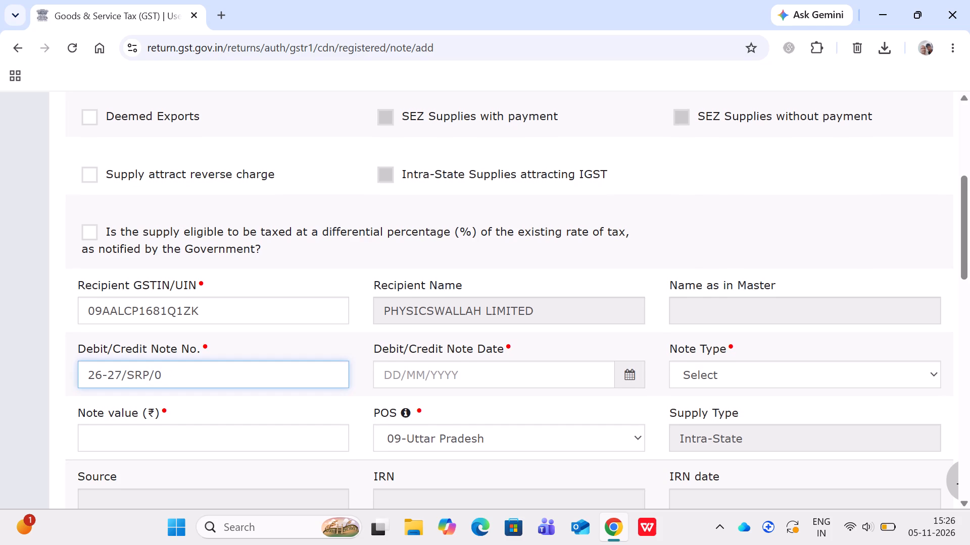
pyautogui.write('33')
# Set the date of note 26-27/SRP/033 to 07/08/2026, the note type to Credit and the note value to 42471.66.
pyautogui.click(400, 374)
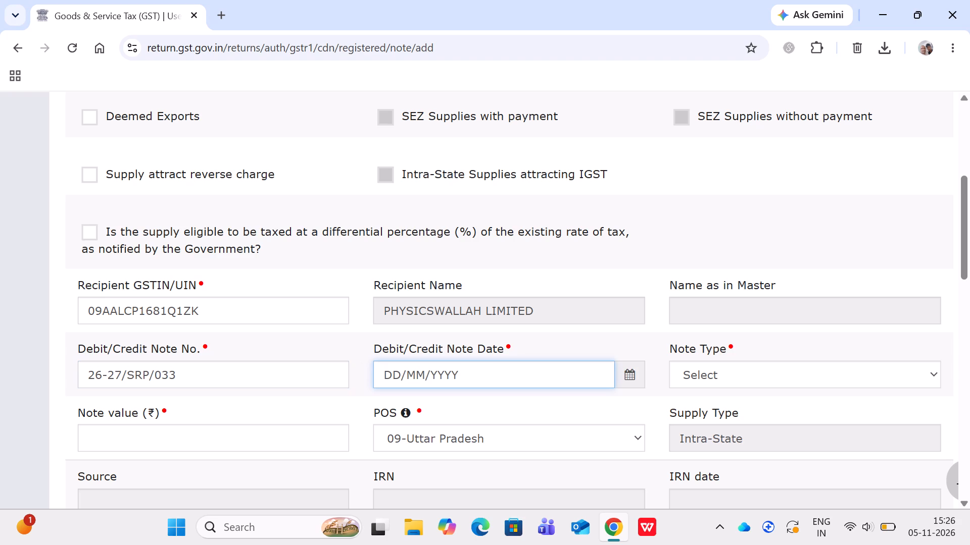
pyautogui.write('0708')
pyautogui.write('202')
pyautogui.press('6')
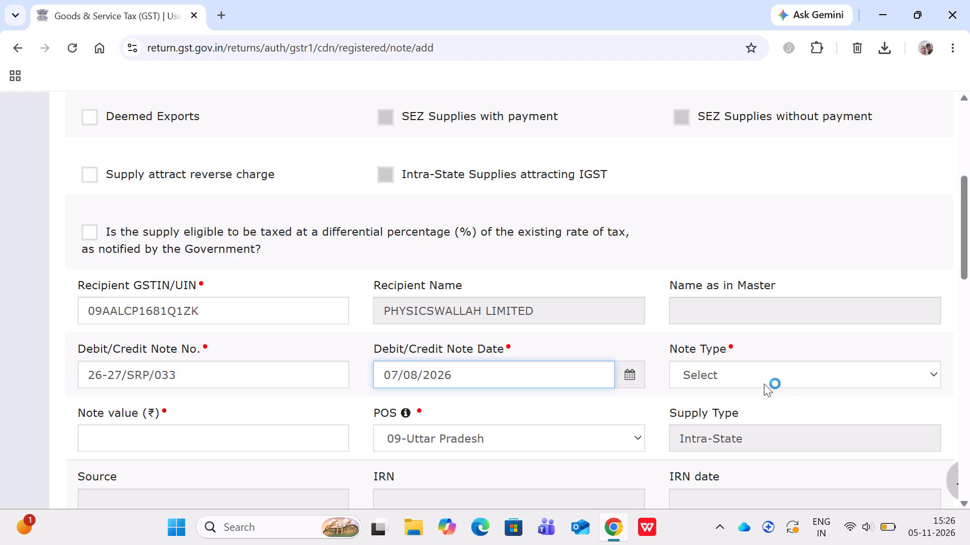
pyautogui.click(764, 384)
pyautogui.click(741, 419)
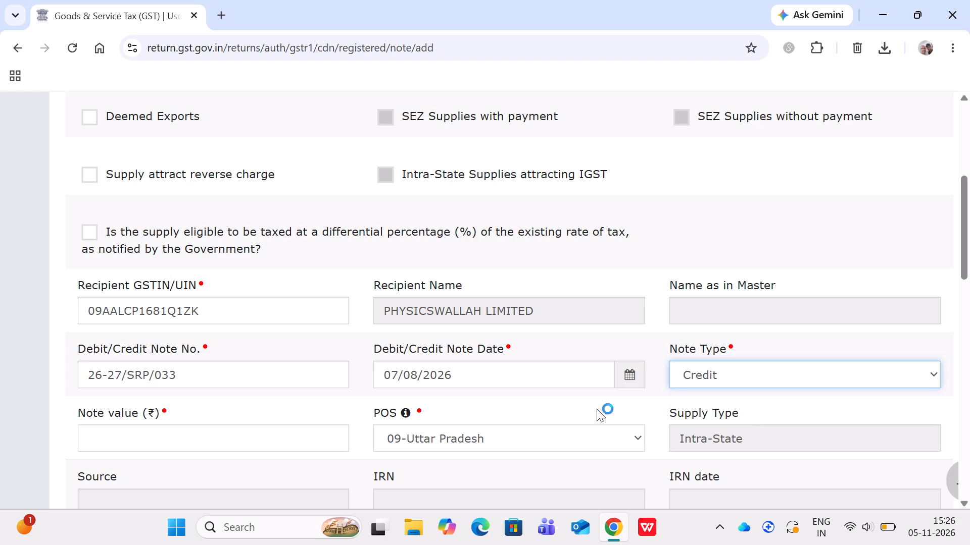
pyautogui.click(214, 445)
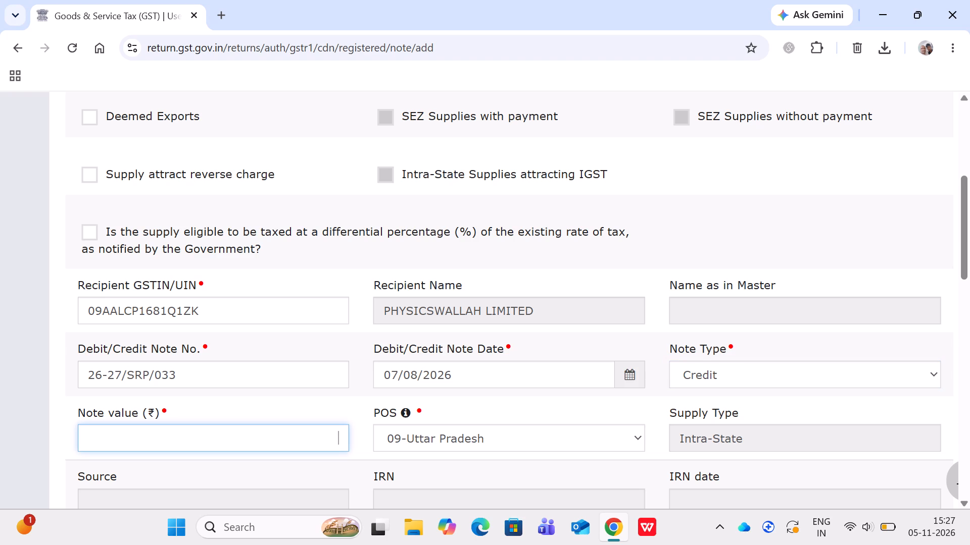
pyautogui.write('42')
pyautogui.write('471')
pyautogui.write('.66')
# Enter a taxable value of 38998 at the 5% rate in the item details of note 26-27/SRP/033.
pyautogui.scroll(-4, 414, 348)
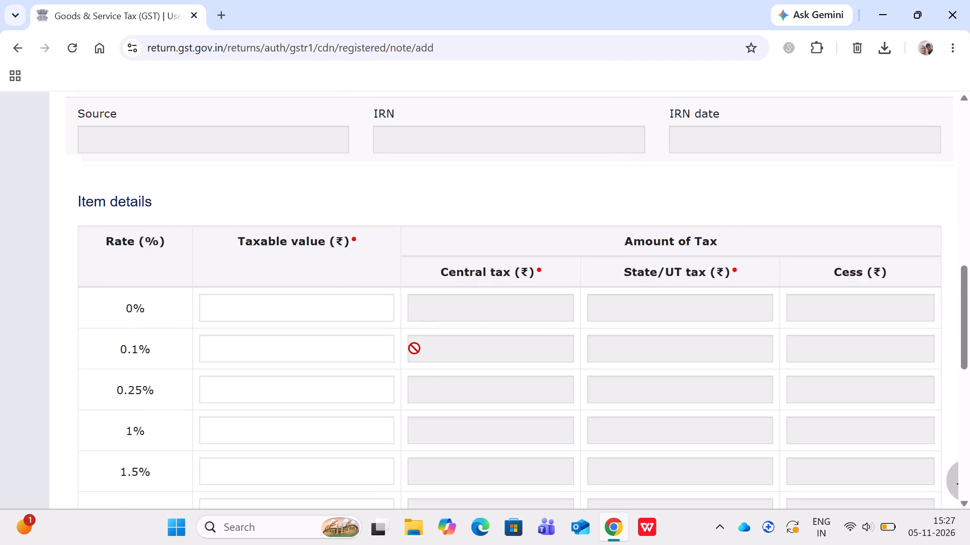
pyautogui.scroll(1, 414, 348)
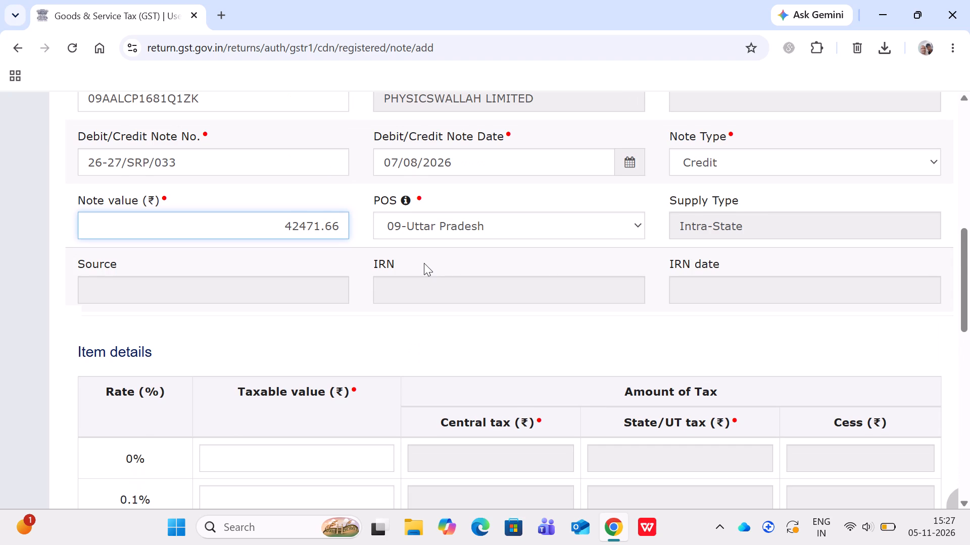
pyautogui.scroll(-4, 424, 263)
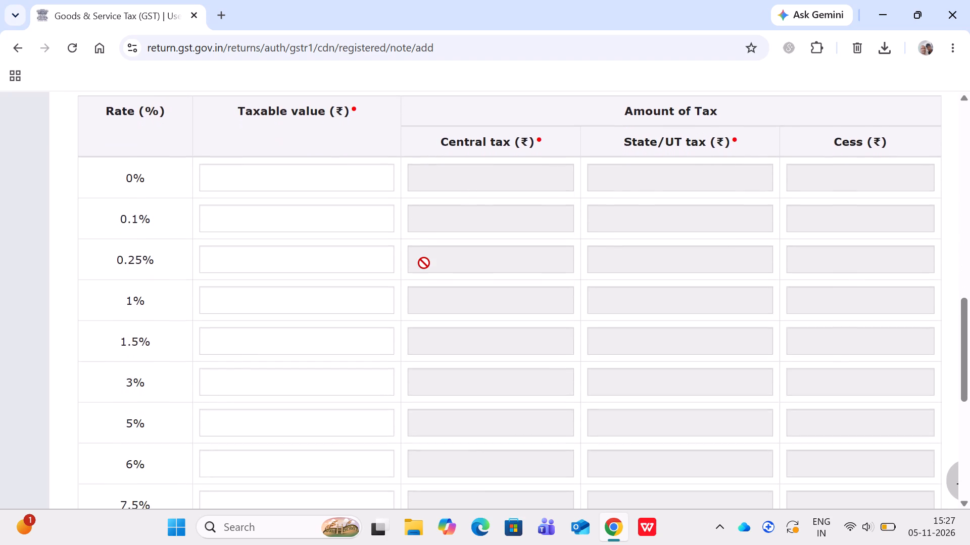
pyautogui.scroll(-2, 424, 263)
pyautogui.click(247, 340)
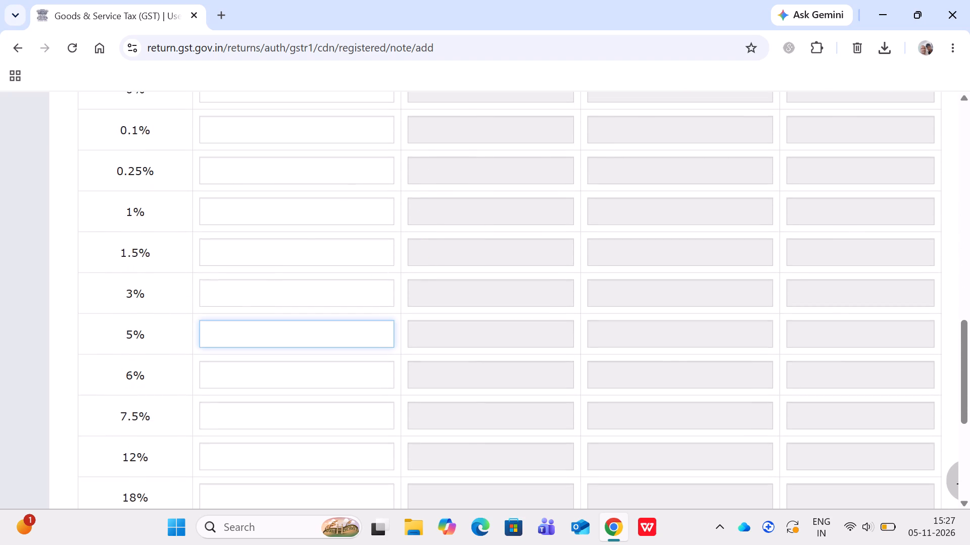
pyautogui.write('38')
pyautogui.write('99')
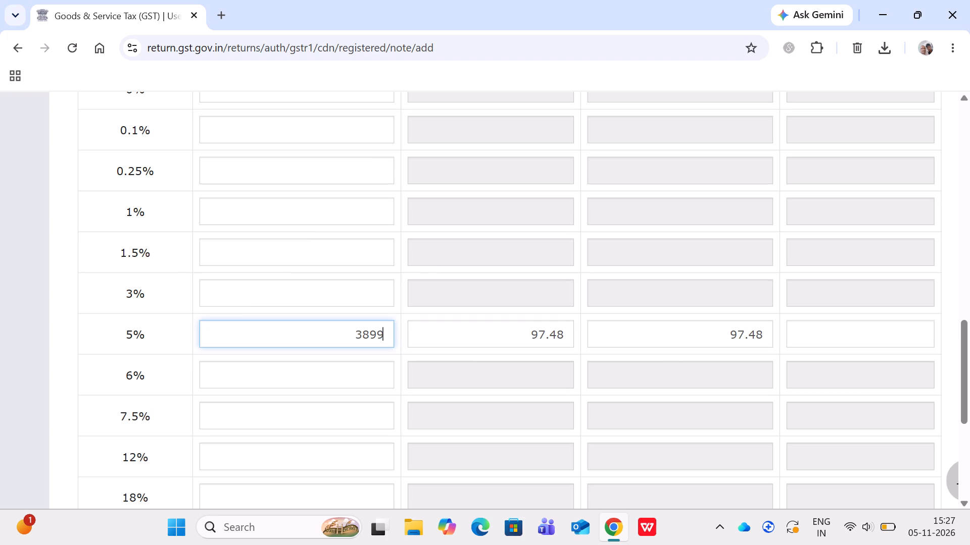
pyautogui.press('8')
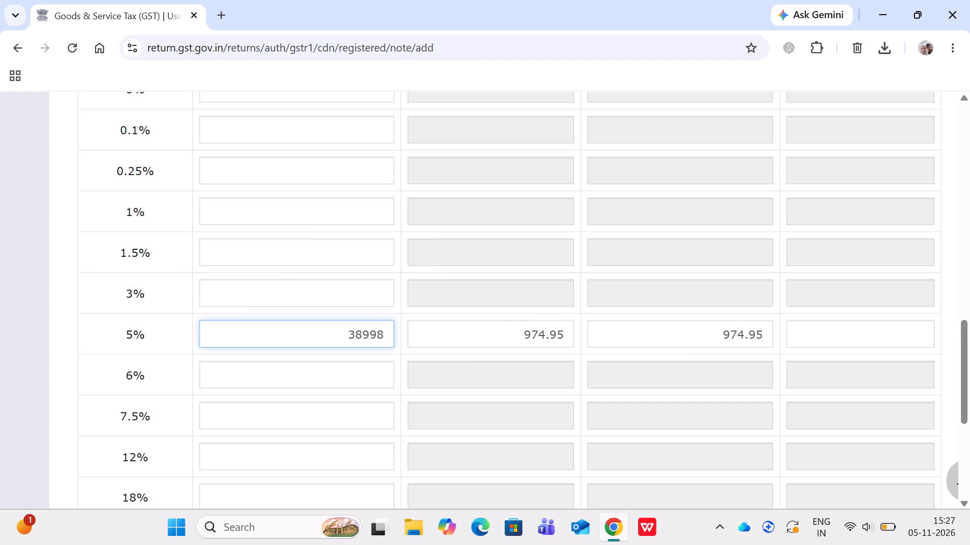
# Enter a taxable value of 1291.32 at the 18% rate and save note 26-27/SRP/033.
pyautogui.scroll(-2, 344, 287)
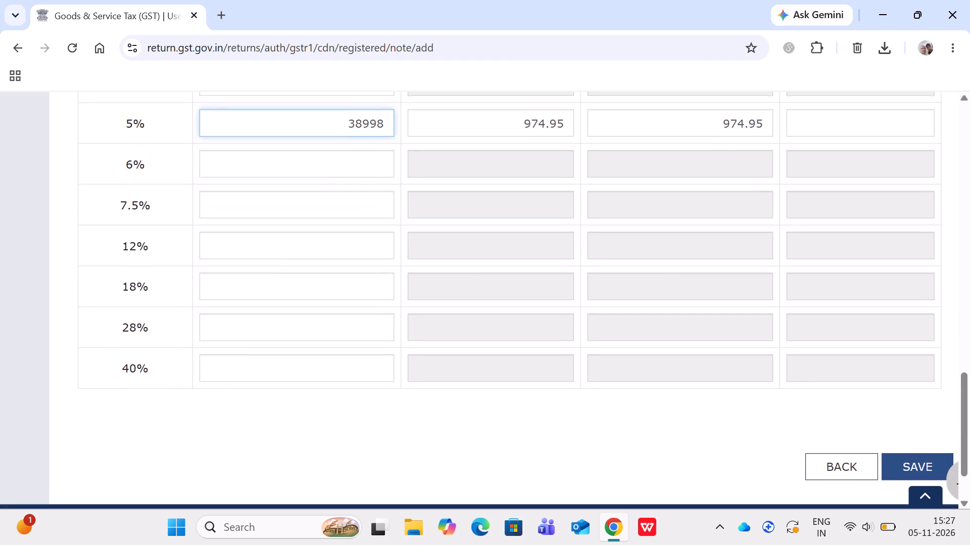
pyautogui.scroll(-1, 344, 287)
pyautogui.click(344, 287)
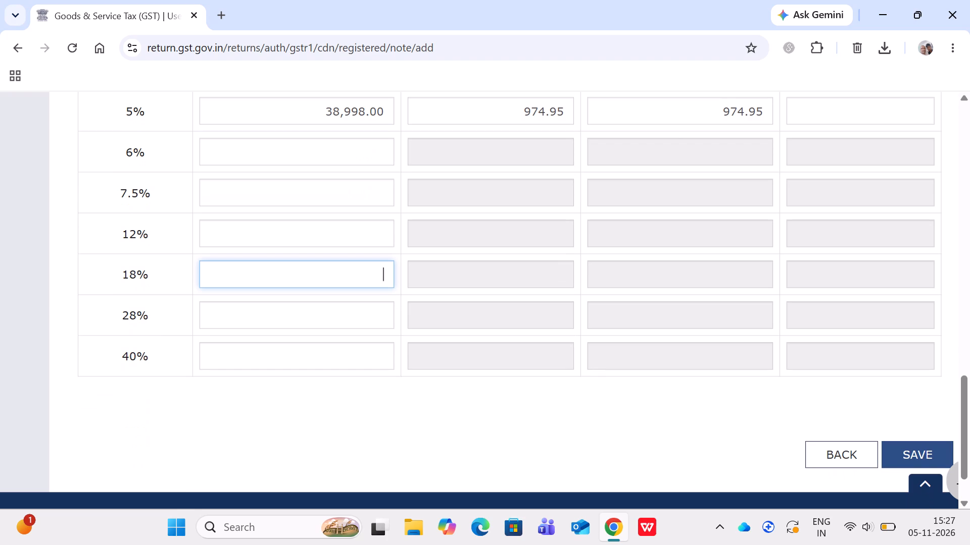
pyautogui.press('1')
pyautogui.press('2')
pyautogui.write('91')
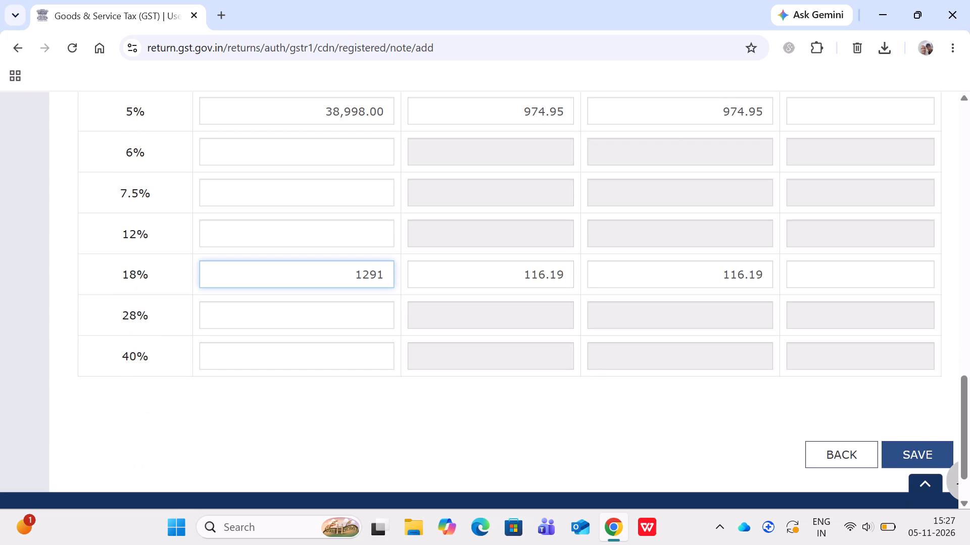
pyautogui.write('.32')
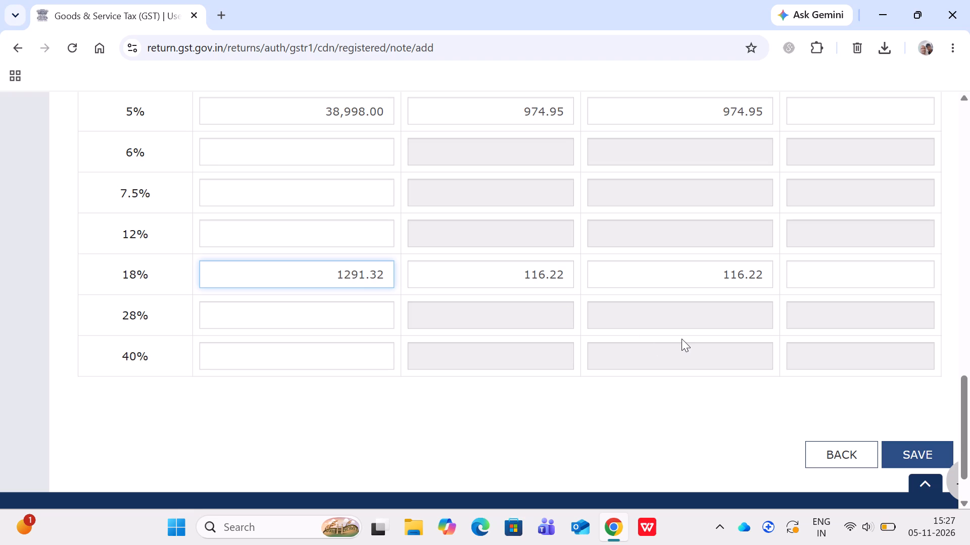
pyautogui.click(899, 447)
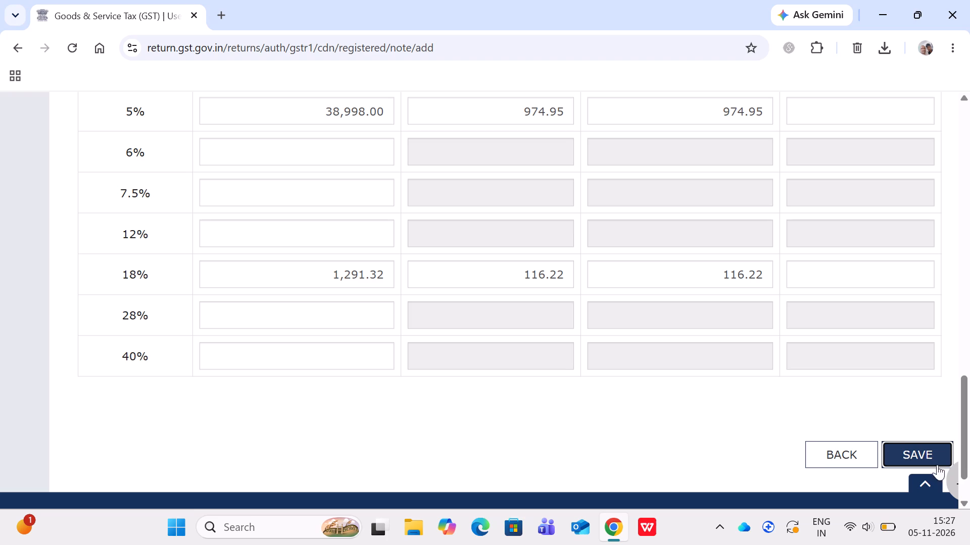
pyautogui.press('Return')
pyautogui.click(902, 454)
pyautogui.press('Return')
pyautogui.press('Return')
pyautogui.press('Return')
pyautogui.press('Return')
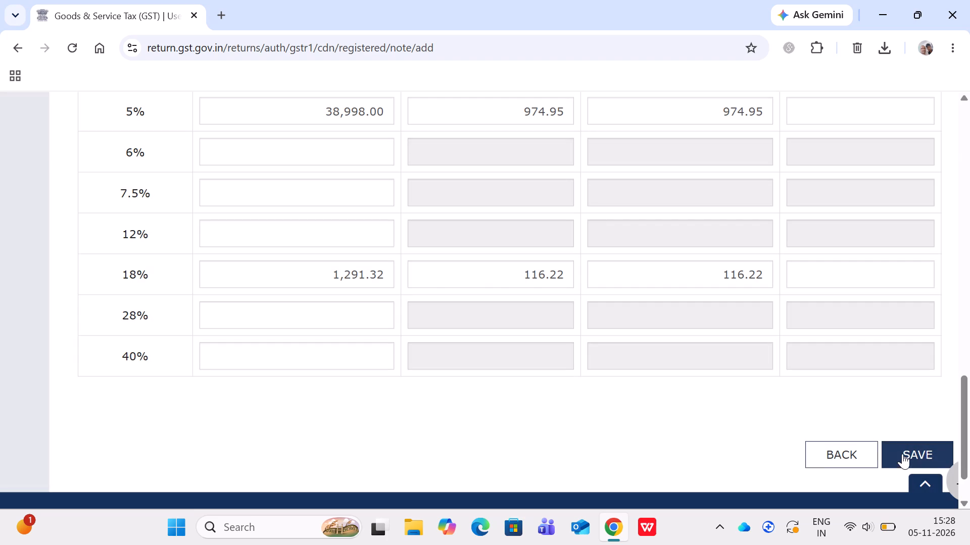
pyautogui.click(902, 454)
pyautogui.click(902, 454)
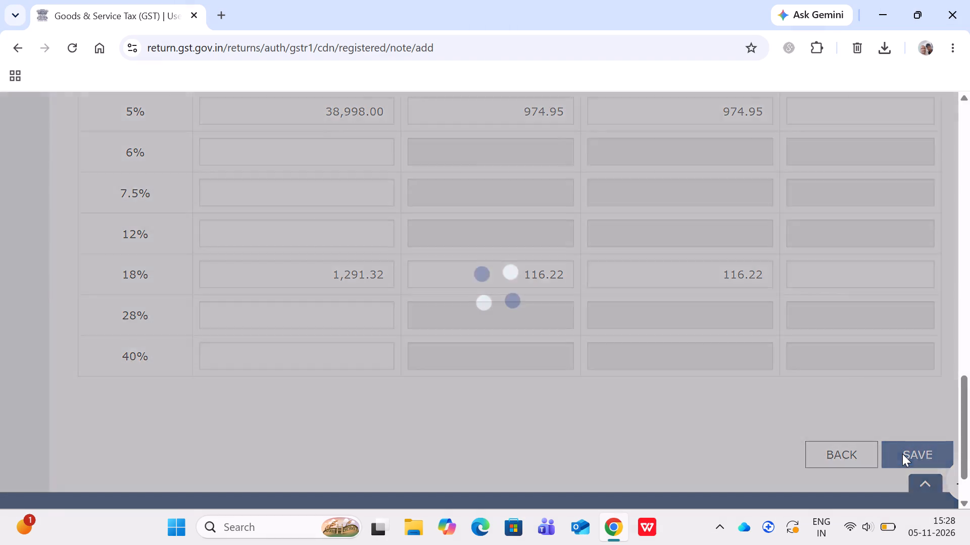
# Fill in debit/credit note number 26-27/SRP/034 for the next new PHYSICSWALLAH LIMITED note.
pyautogui.scroll(-3, 204, 430)
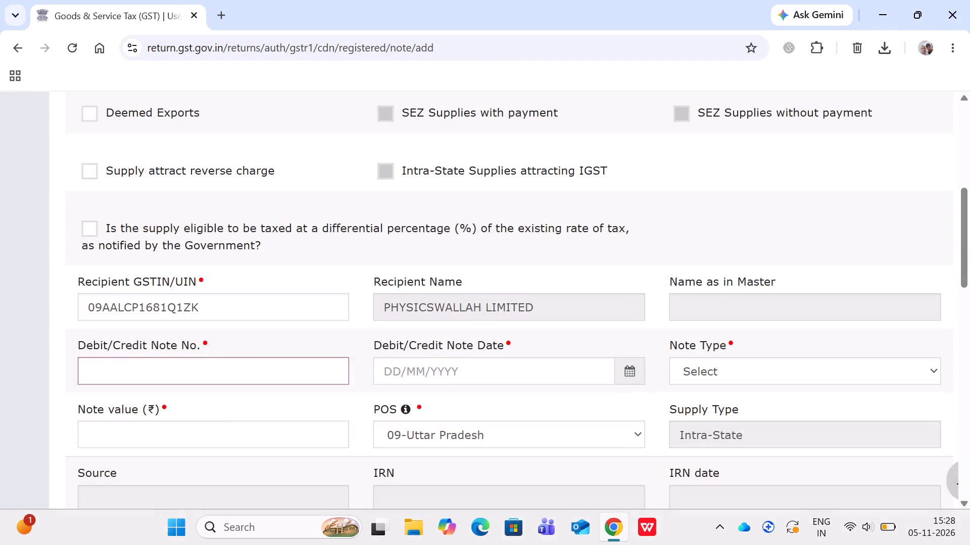
pyautogui.click(188, 379)
pyautogui.hotkey('ctrl', 'v')
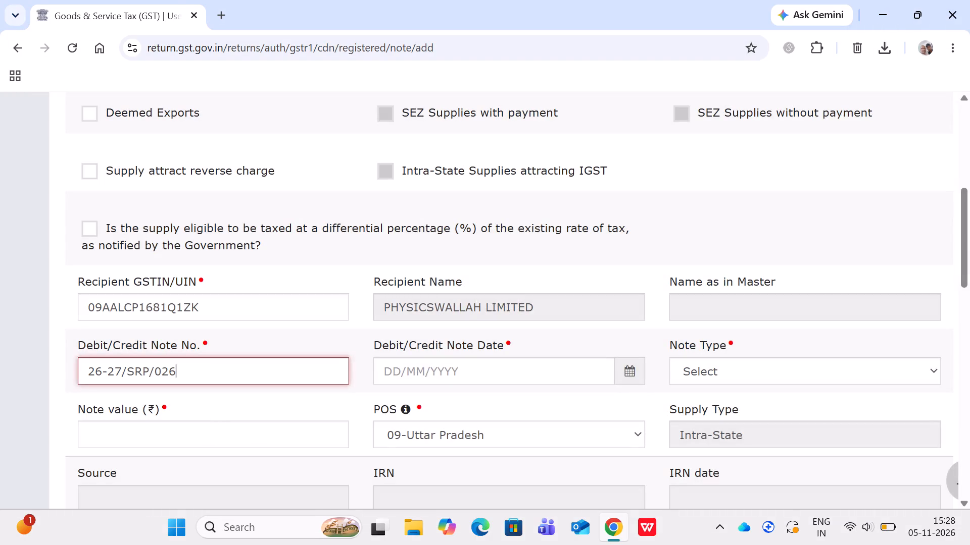
pyautogui.press('BackSpace')
pyautogui.press('BackSpace')
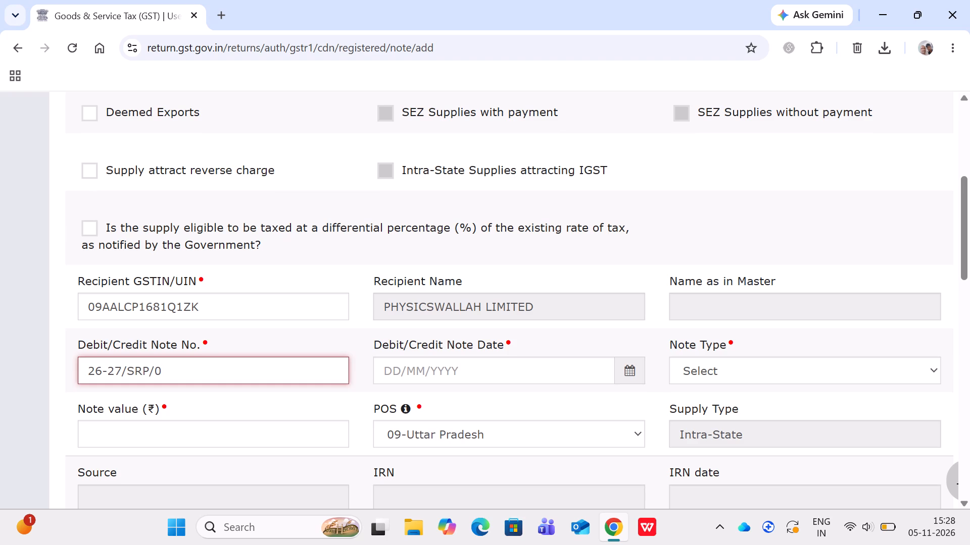
pyautogui.write('34')
# Set the date of note 26-27/SRP/034 to 07/08/2026, the note type to Credit and the note value to 33909.20.
pyautogui.click(427, 368)
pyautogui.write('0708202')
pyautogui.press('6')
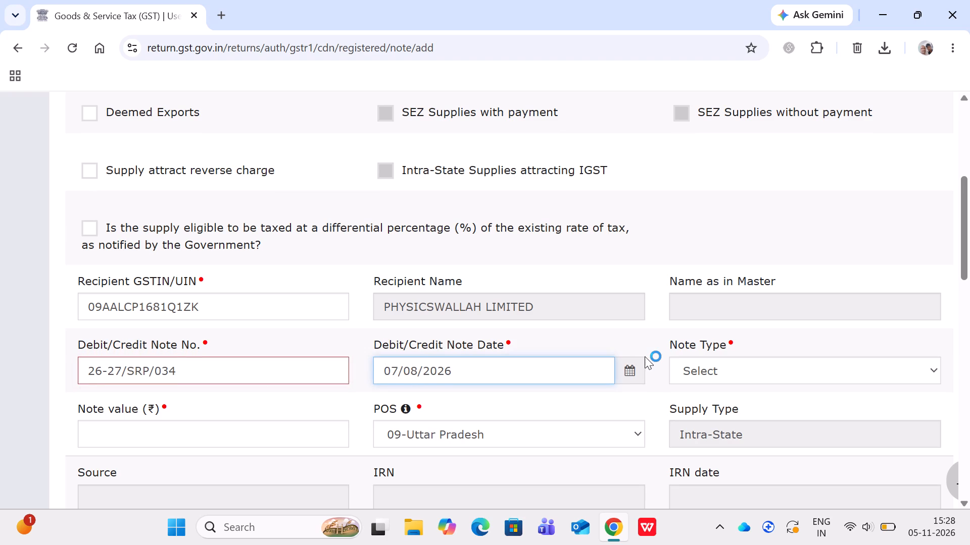
pyautogui.scroll(-3, 645, 356)
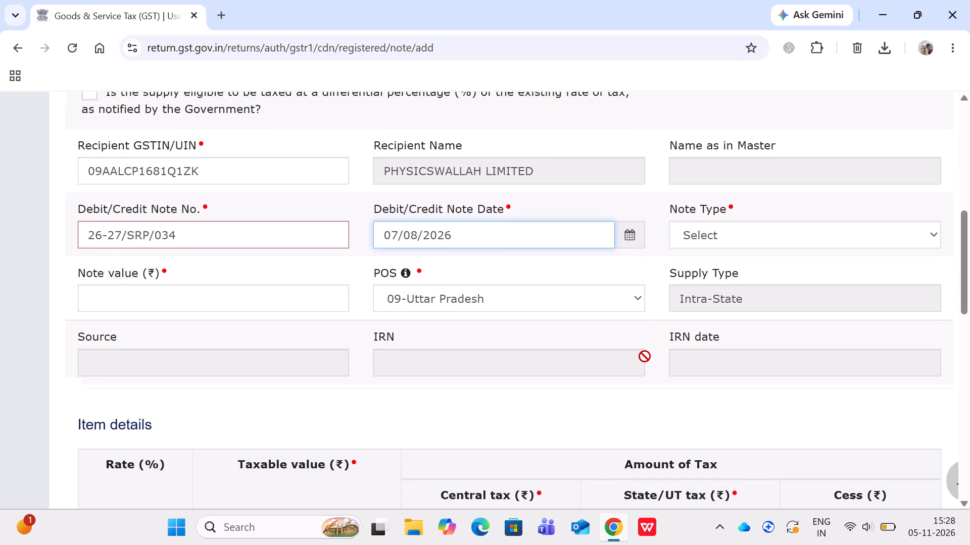
pyautogui.click(764, 236)
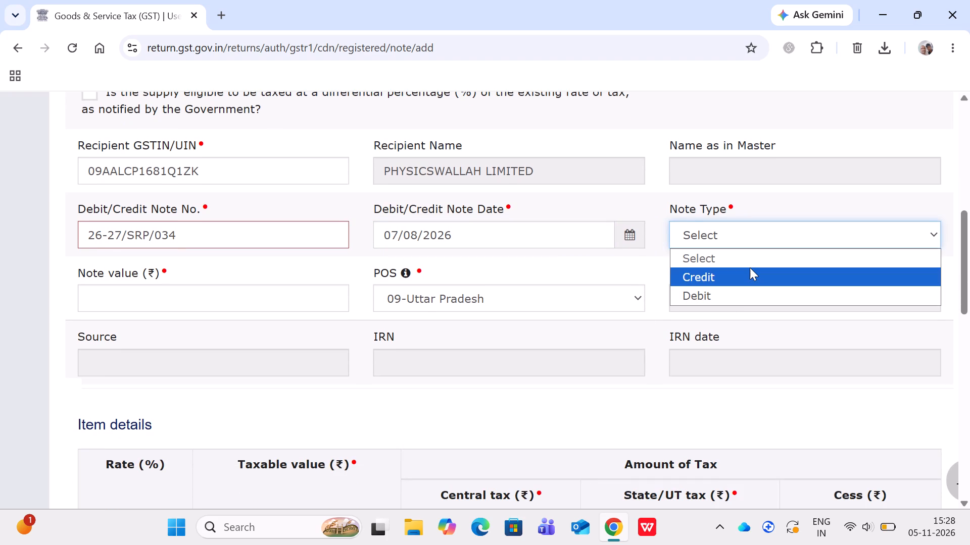
pyautogui.click(750, 267)
pyautogui.click(233, 298)
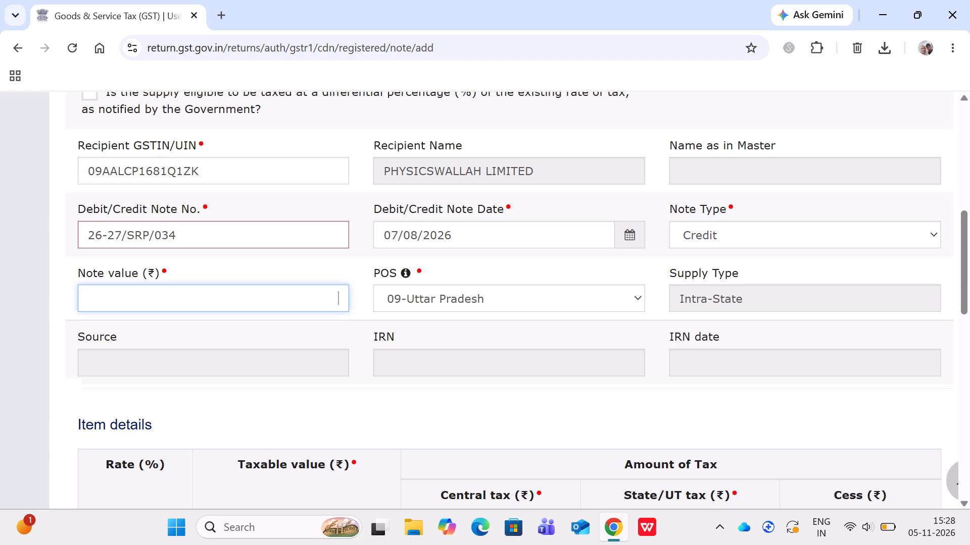
pyautogui.write('33')
pyautogui.write('909')
pyautogui.write('.20')
# Correct the note value of note 26-27/SRP/034 to 33909.70.
pyautogui.scroll(-1, 233, 298)
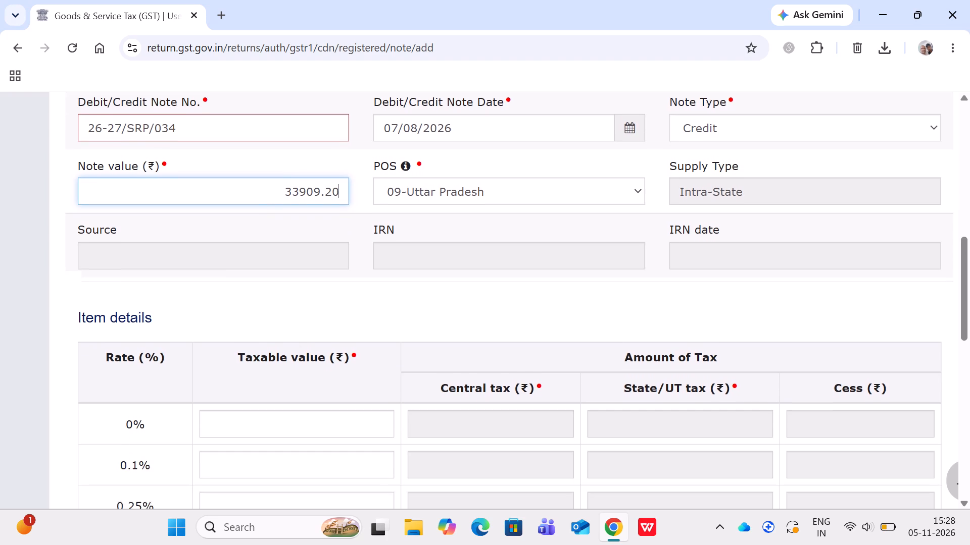
pyautogui.scroll(-2, 233, 298)
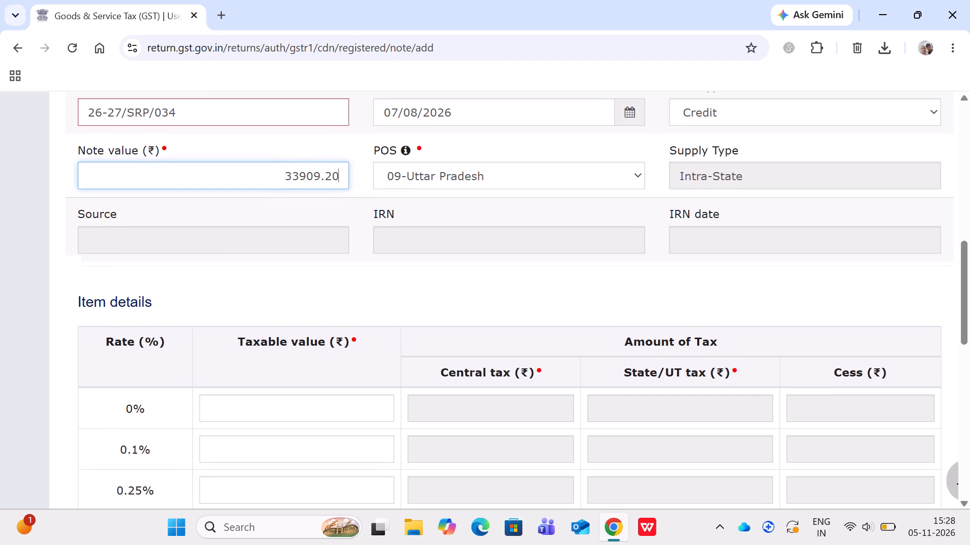
pyautogui.scroll(-4, 233, 298)
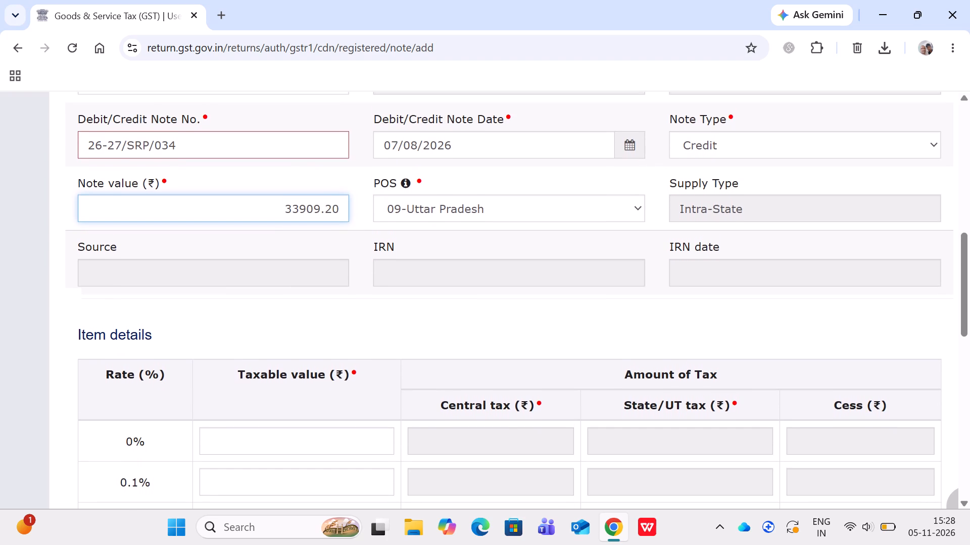
pyautogui.click(335, 211)
pyautogui.press('BackSpace')
pyautogui.press('7')
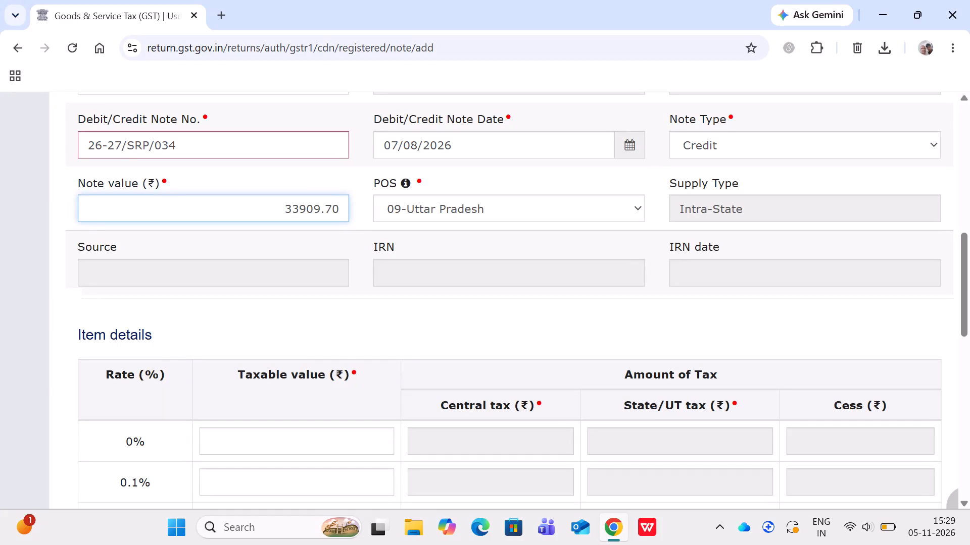
pyautogui.press('Right')
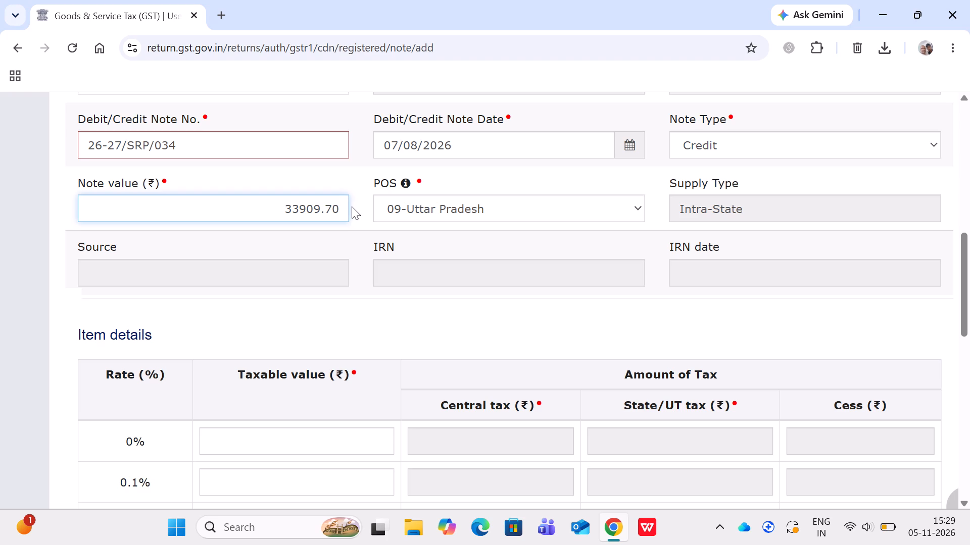
pyautogui.press('Return')
# Enter a taxable value of 31199.20 at the 5% rate for note 26-27/SRP/034.
pyautogui.scroll(-1, 290, 249)
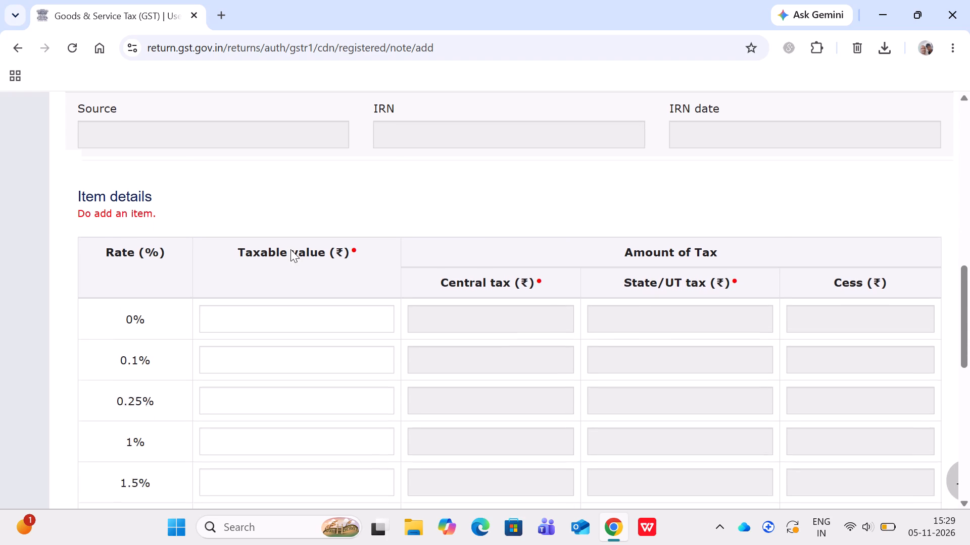
pyautogui.scroll(-3, 290, 249)
pyautogui.click(269, 256)
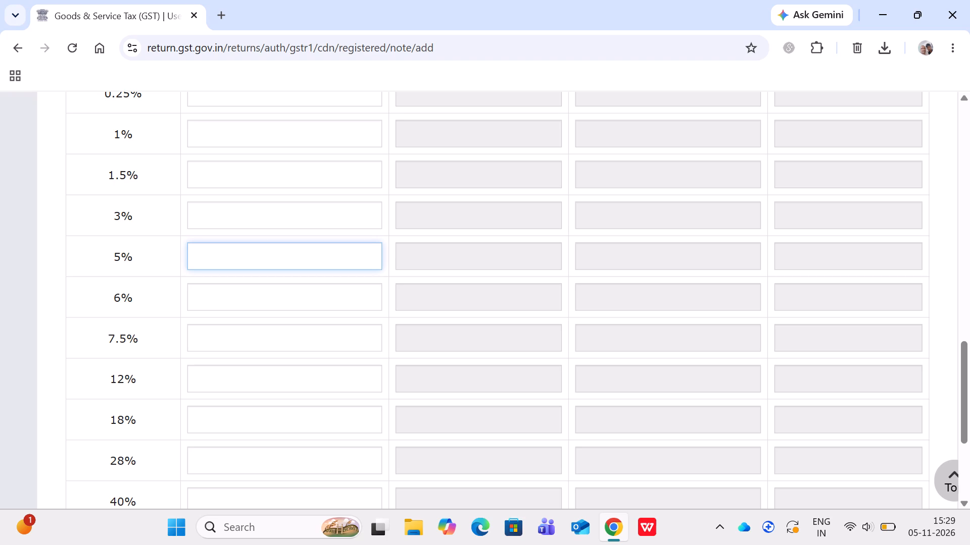
pyautogui.write('311')
pyautogui.write('99')
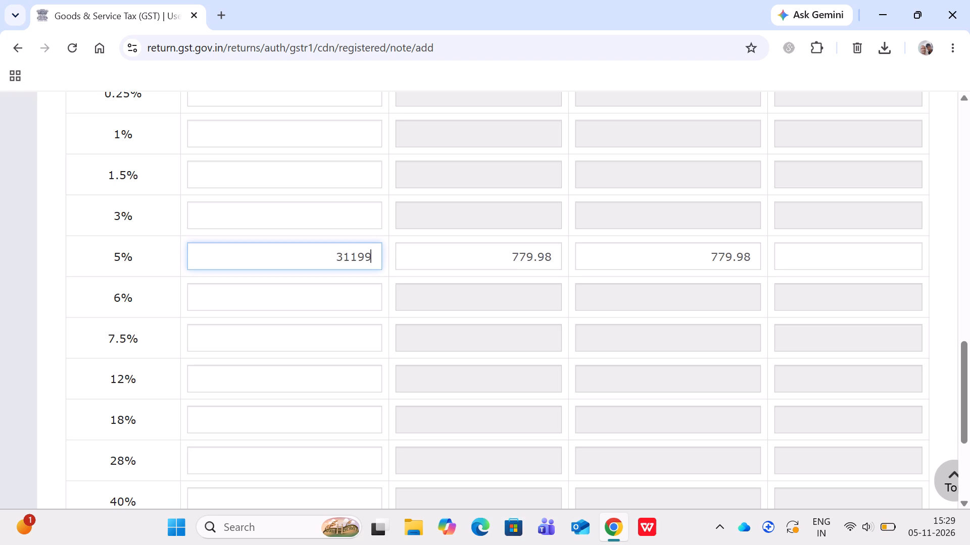
pyautogui.write('.20')
# Enter a taxable value of 975.03 at the 18% rate and save note 26-27/SRP/034.
pyautogui.scroll(2, 298, 199)
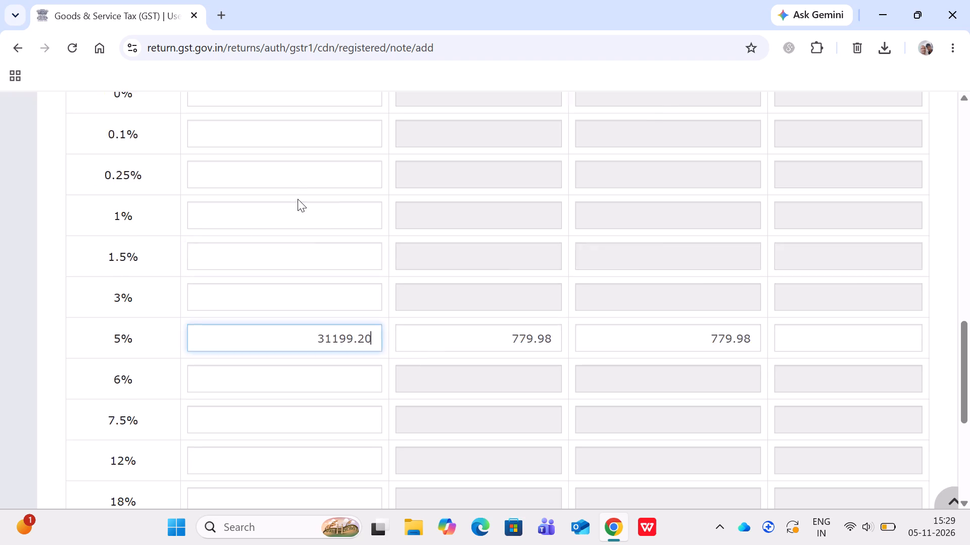
pyautogui.scroll(1, 298, 199)
pyautogui.scroll(-3, 298, 199)
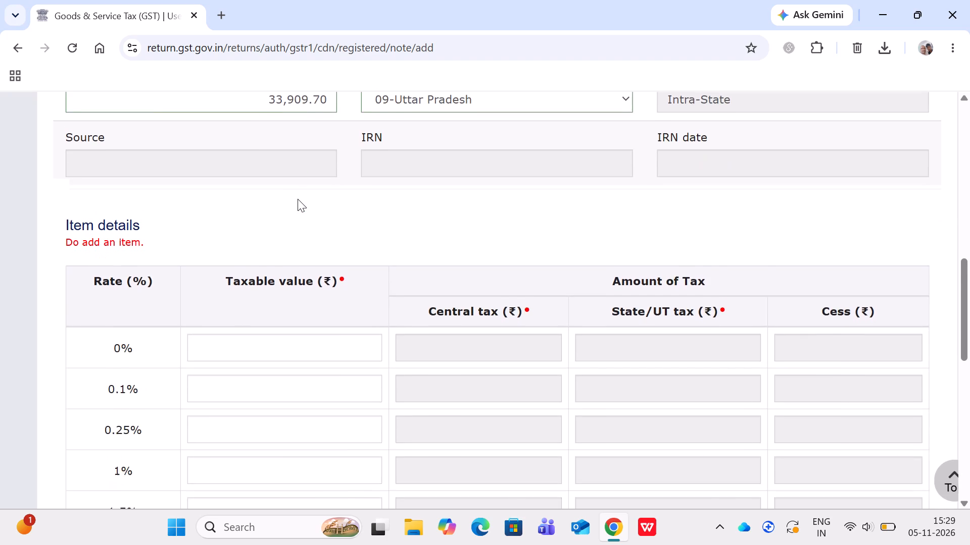
pyautogui.scroll(-2, 298, 199)
pyautogui.scroll(6, 298, 199)
pyautogui.scroll(-1, 298, 199)
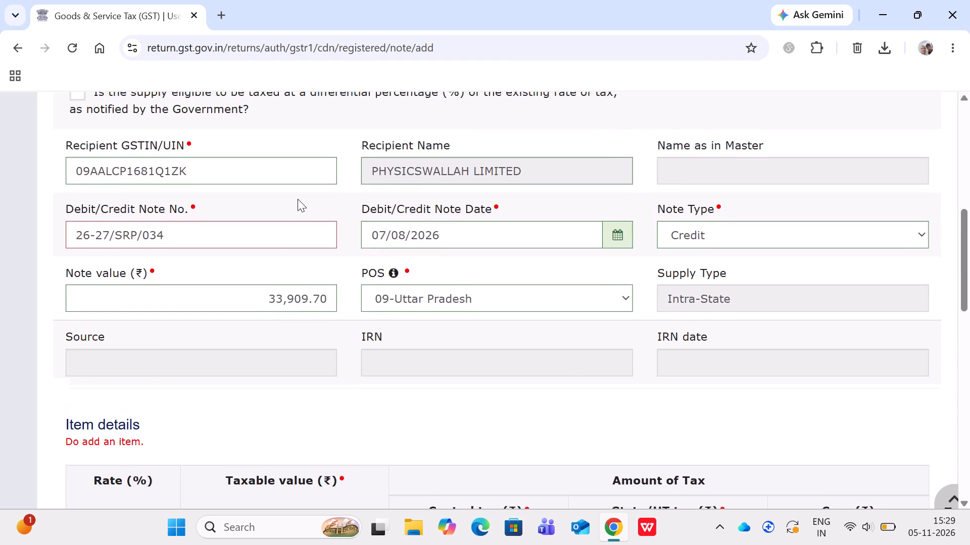
pyautogui.scroll(-5, 298, 199)
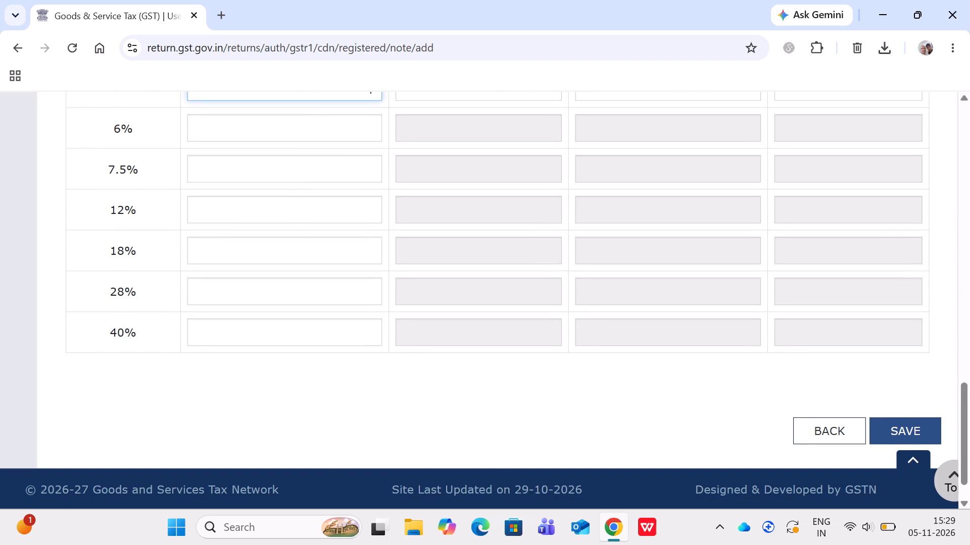
pyautogui.click(296, 241)
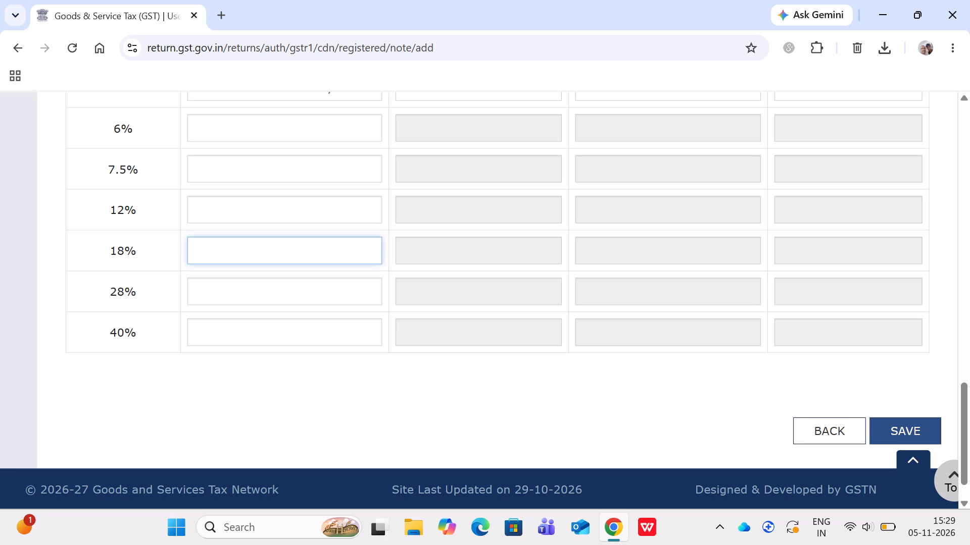
pyautogui.write('97')
pyautogui.press('5')
pyautogui.write('.03')
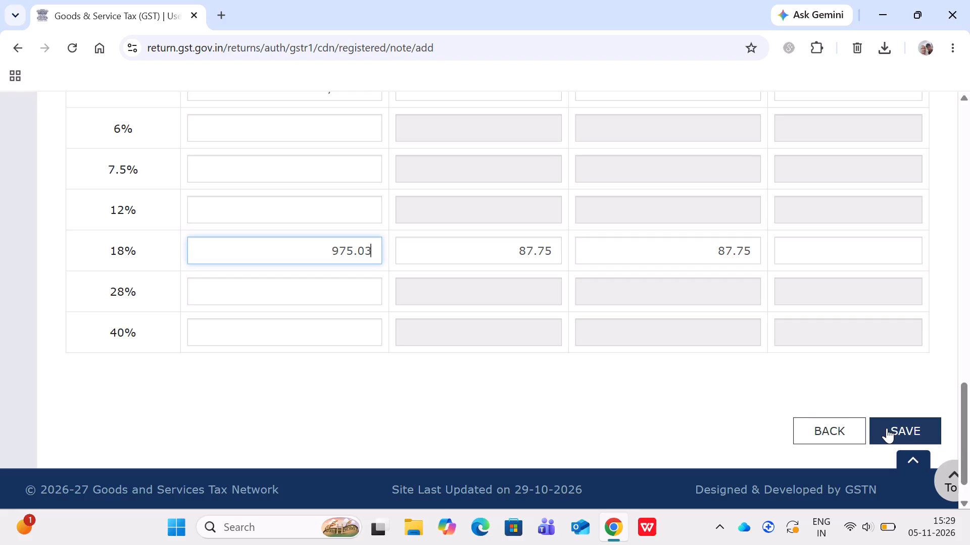
pyautogui.click(887, 428)
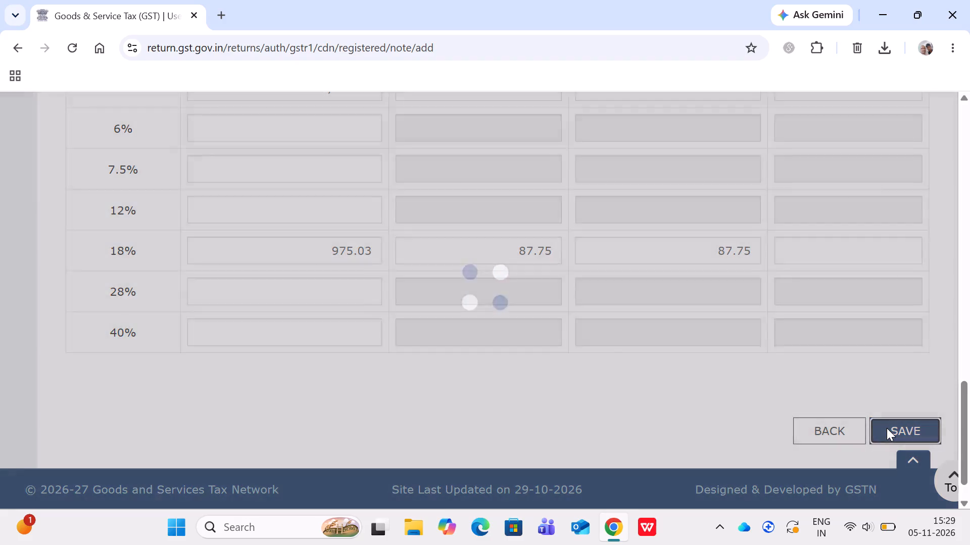
pyautogui.press('Return')
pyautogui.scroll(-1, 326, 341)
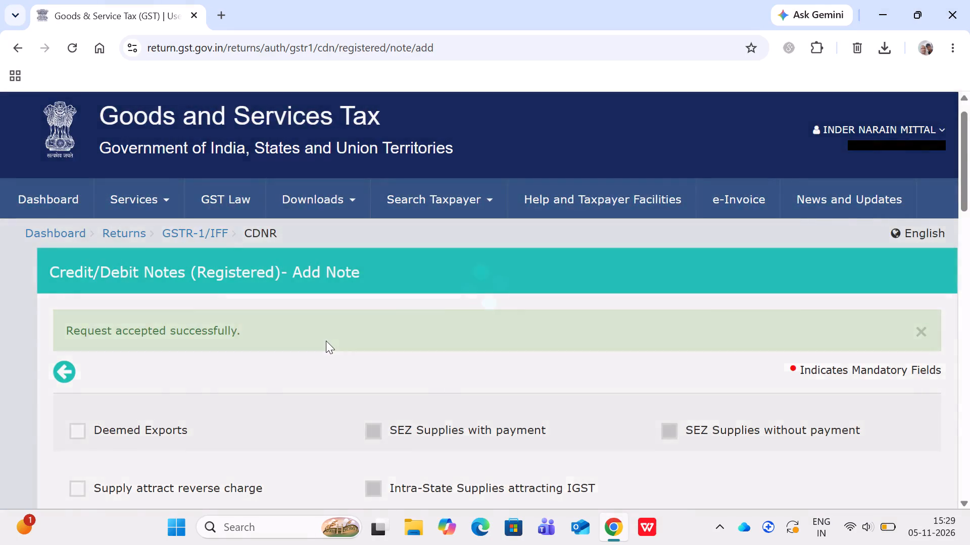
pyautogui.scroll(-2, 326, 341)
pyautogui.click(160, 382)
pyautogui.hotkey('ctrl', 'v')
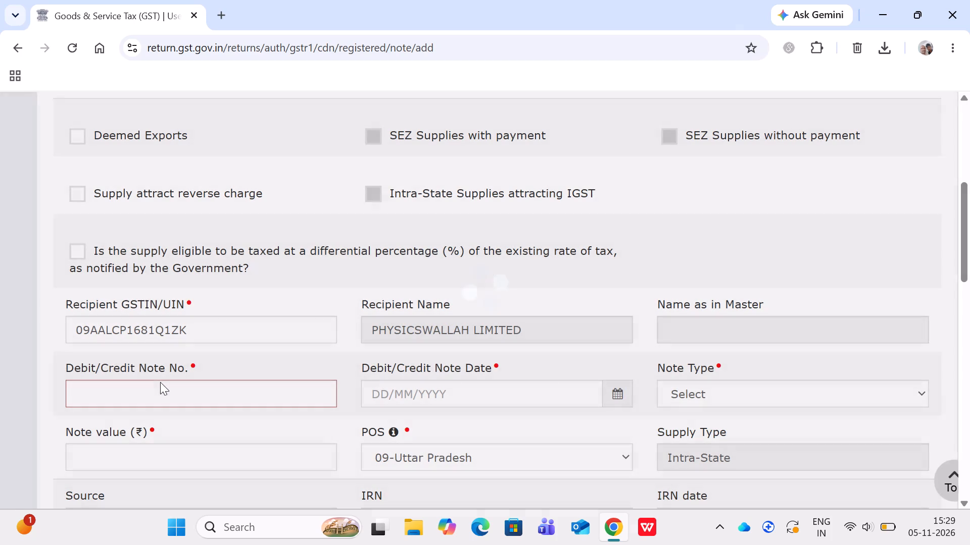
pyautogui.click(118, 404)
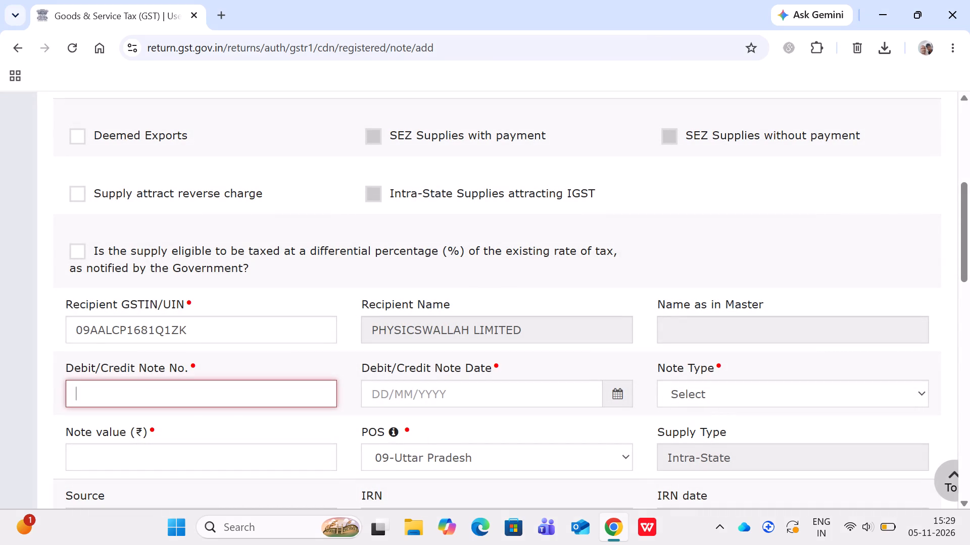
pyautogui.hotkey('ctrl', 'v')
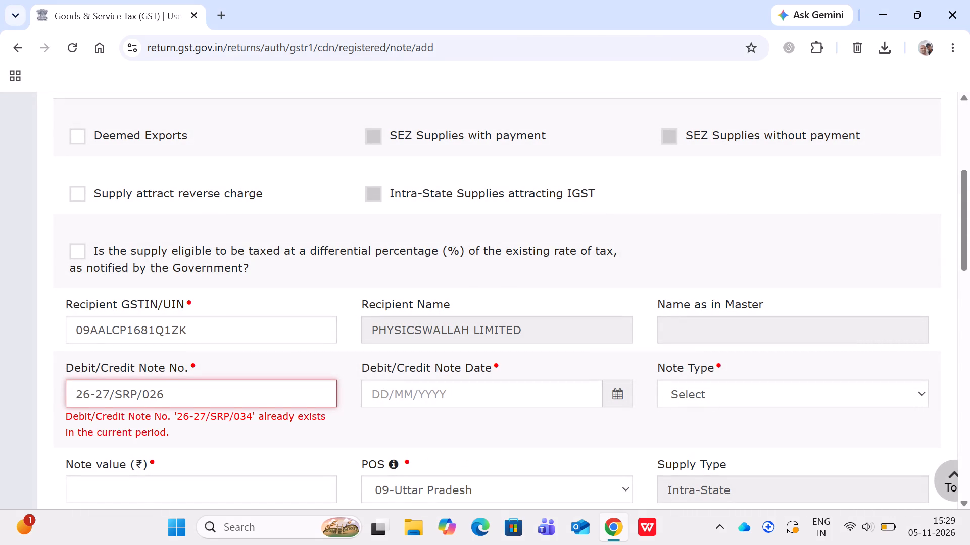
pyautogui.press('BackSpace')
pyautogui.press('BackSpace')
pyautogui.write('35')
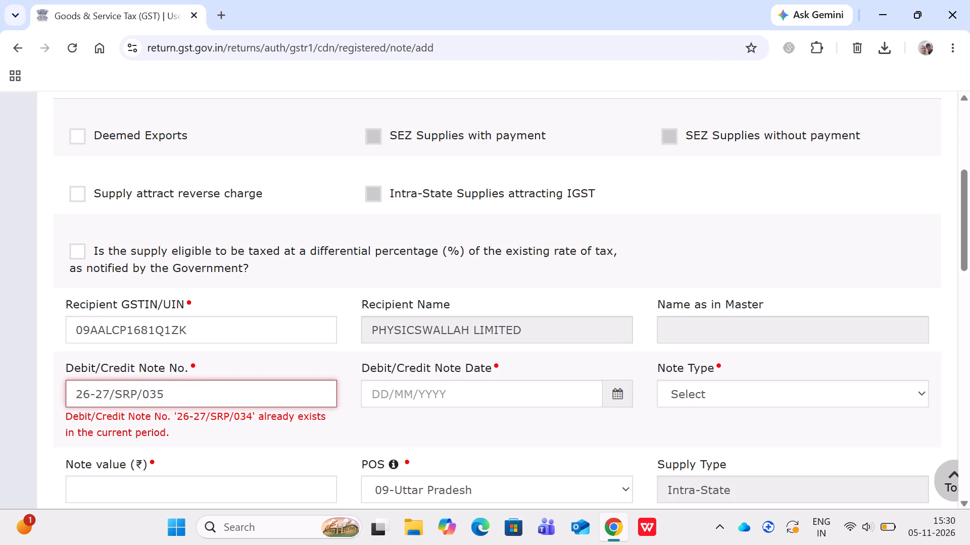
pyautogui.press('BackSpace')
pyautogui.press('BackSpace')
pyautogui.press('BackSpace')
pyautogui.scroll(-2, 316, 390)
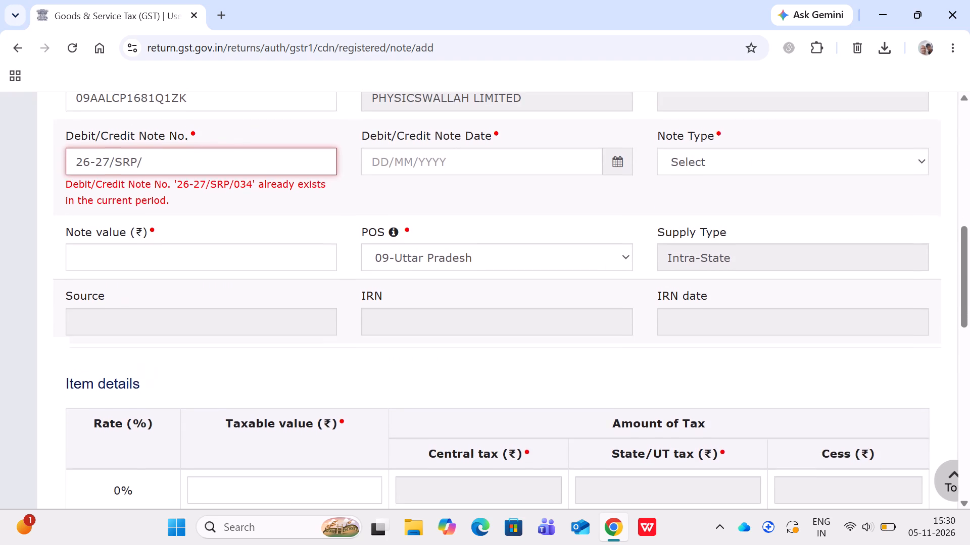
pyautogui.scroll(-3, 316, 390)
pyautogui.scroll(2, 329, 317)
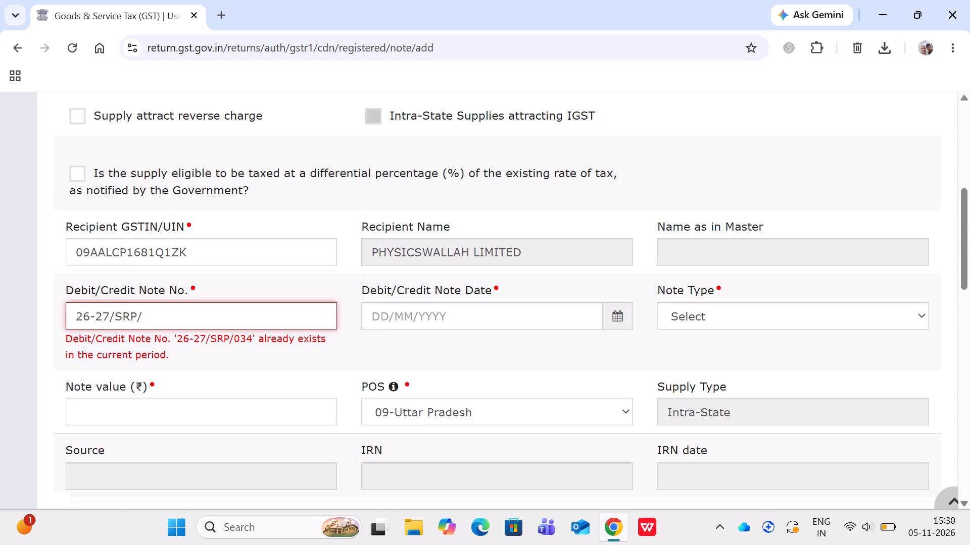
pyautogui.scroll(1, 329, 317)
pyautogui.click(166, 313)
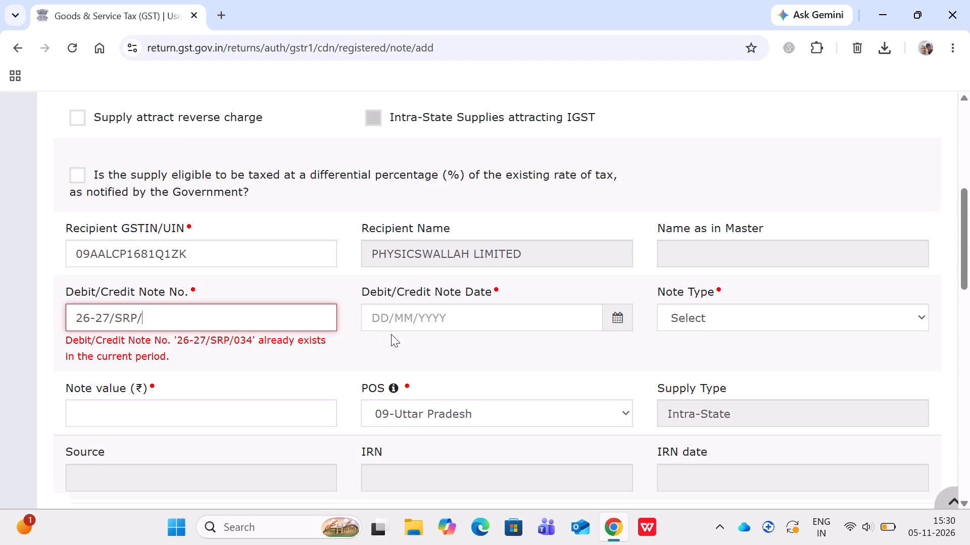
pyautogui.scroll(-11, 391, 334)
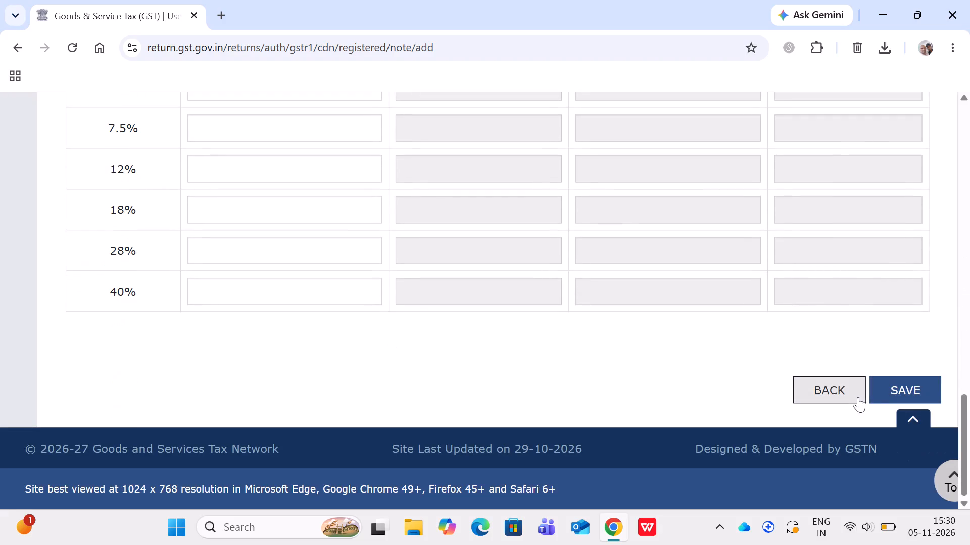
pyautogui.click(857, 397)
# Review the processed credit notes of PHYSICSWALLAH LIMITED on all four pages and return to the recipient-wise summary.
pyautogui.scroll(-3, 375, 366)
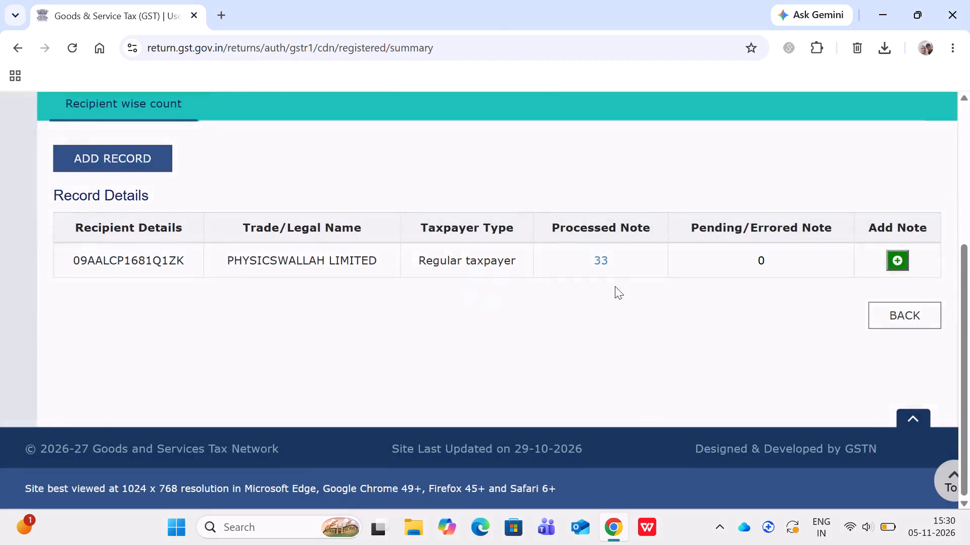
pyautogui.click(601, 258)
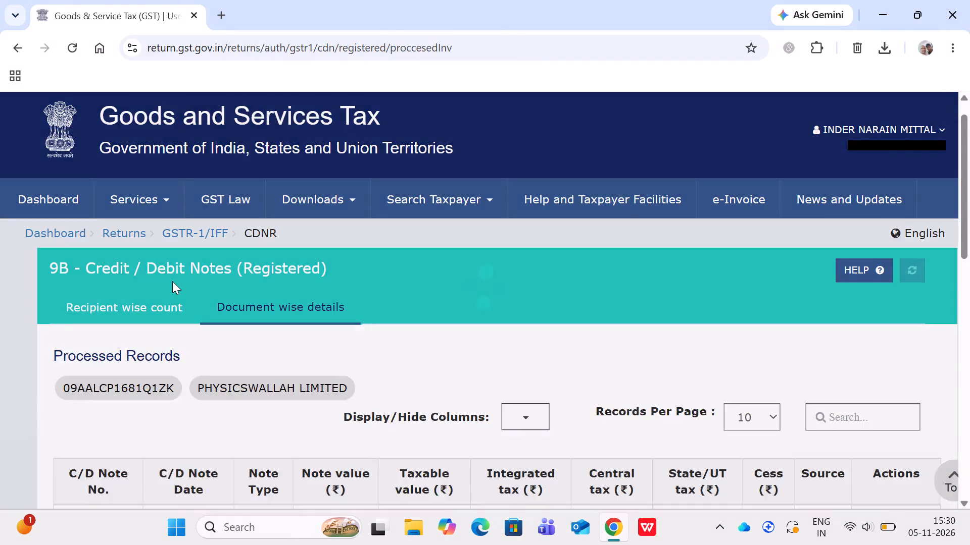
pyautogui.scroll(-5, 72, 320)
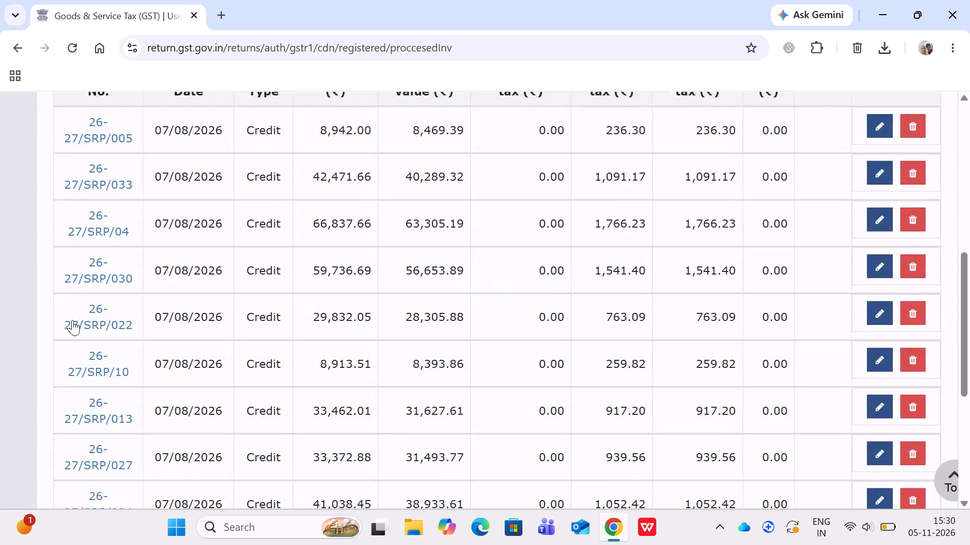
pyautogui.scroll(-2, 72, 320)
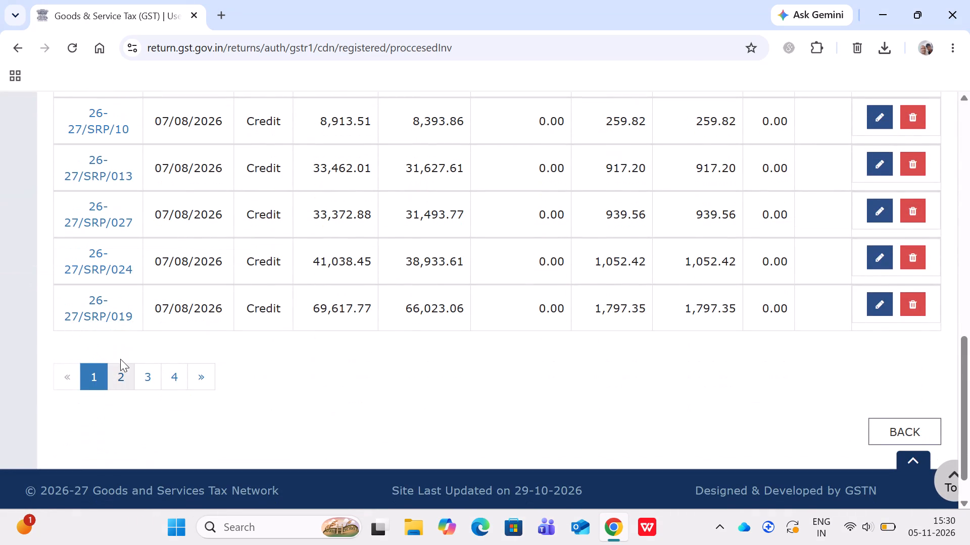
pyautogui.click(121, 377)
pyautogui.scroll(2, 172, 208)
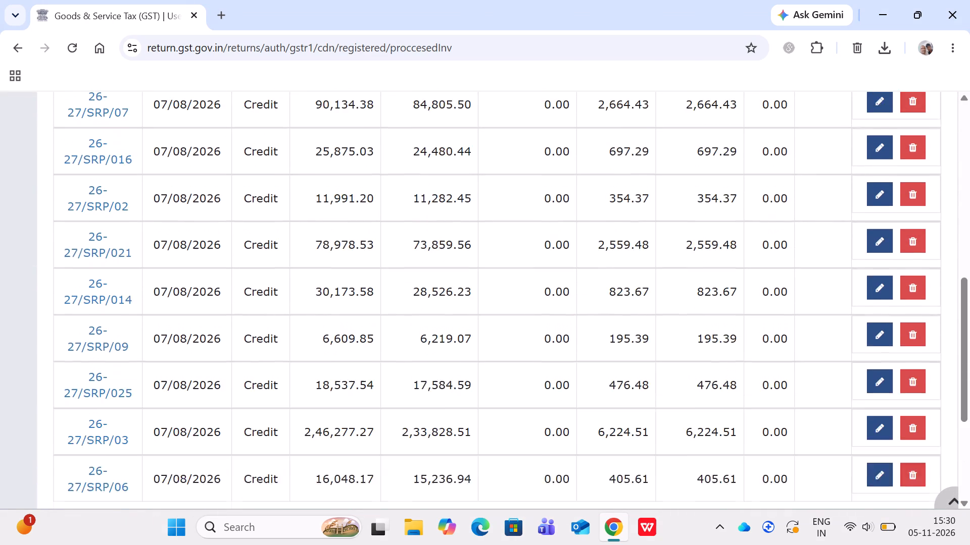
pyautogui.scroll(2, 172, 208)
pyautogui.scroll(-3, 169, 192)
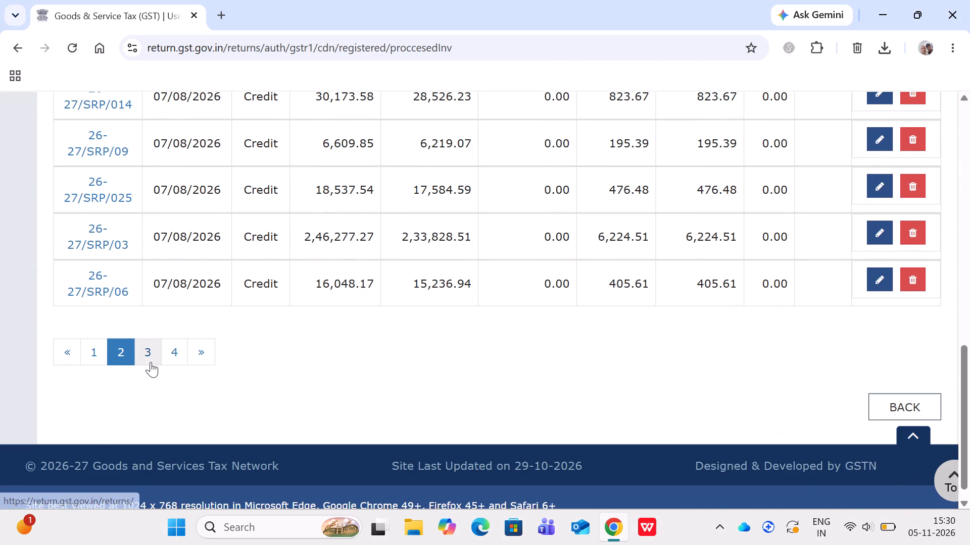
pyautogui.click(151, 362)
pyautogui.scroll(2, 156, 325)
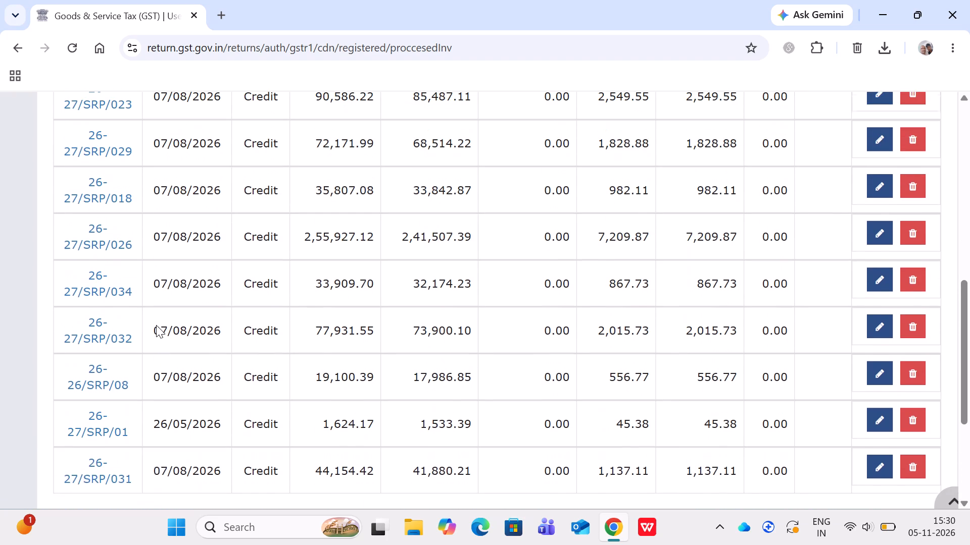
pyautogui.scroll(1, 156, 325)
pyautogui.scroll(-1, 156, 325)
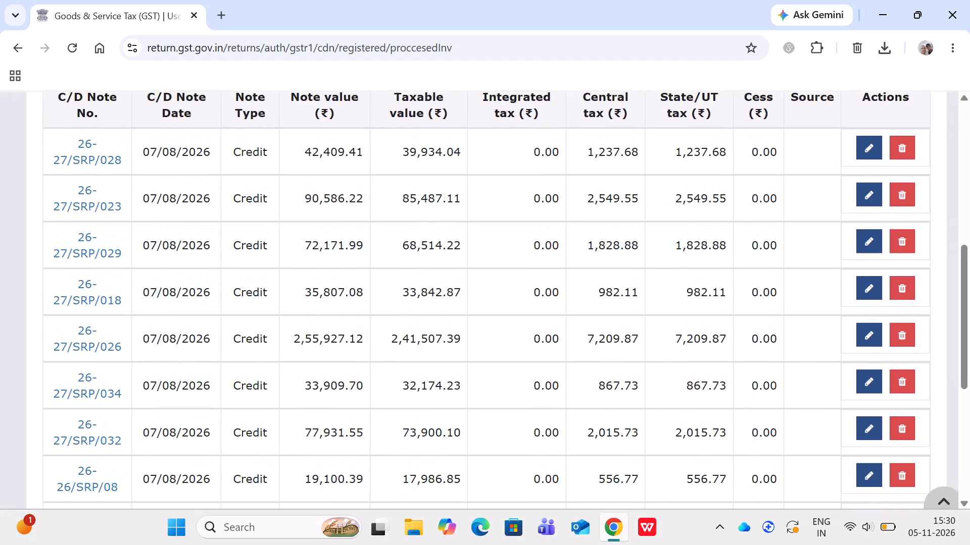
pyautogui.scroll(-1, 156, 325)
pyautogui.click(154, 386)
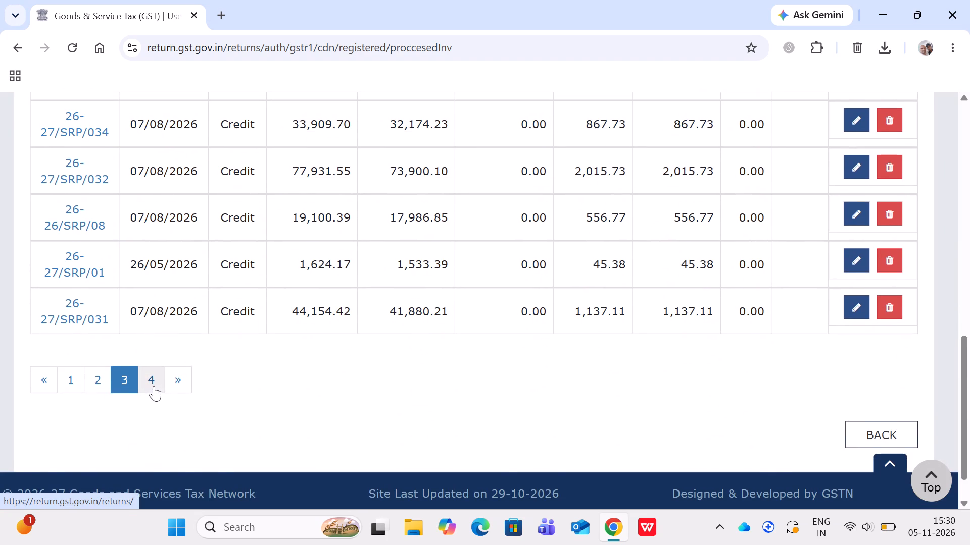
pyautogui.scroll(1, 163, 257)
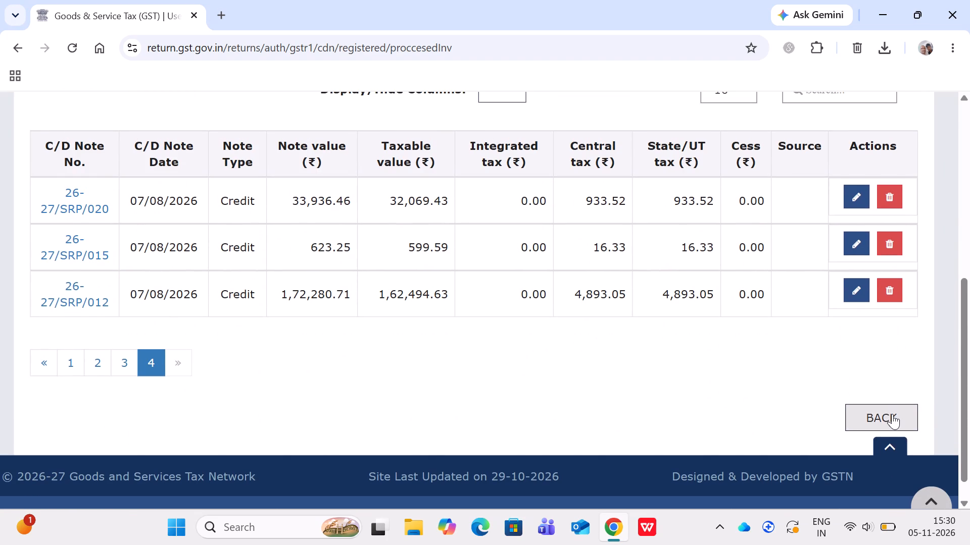
pyautogui.click(892, 414)
pyautogui.scroll(-1, 709, 422)
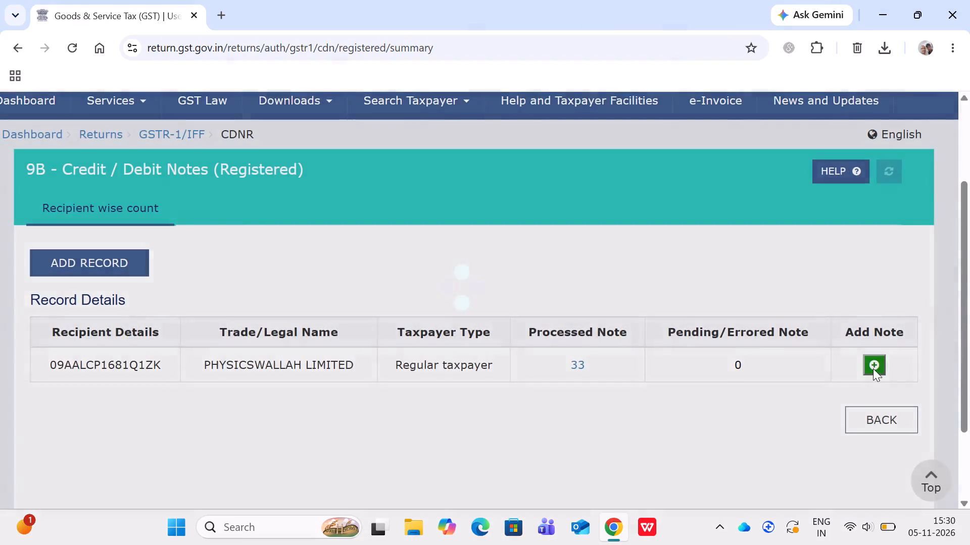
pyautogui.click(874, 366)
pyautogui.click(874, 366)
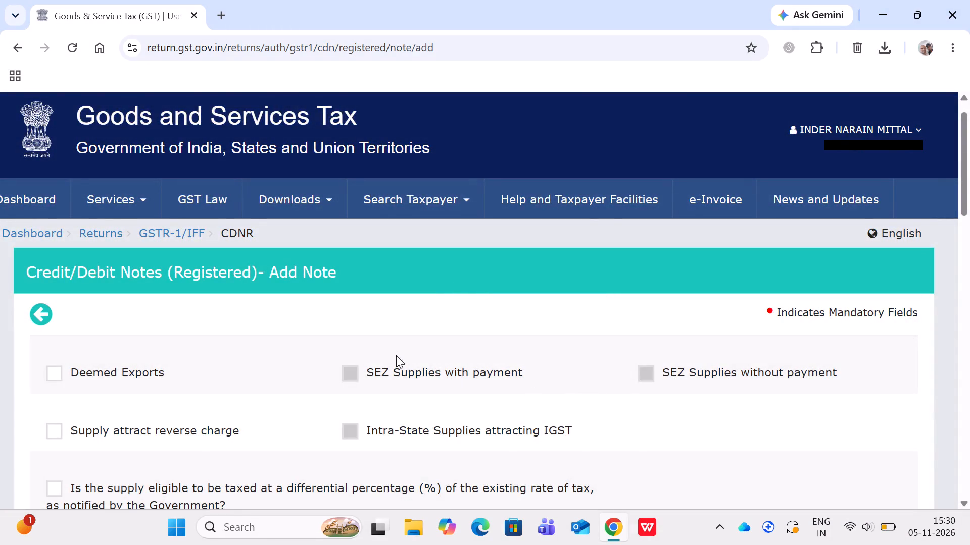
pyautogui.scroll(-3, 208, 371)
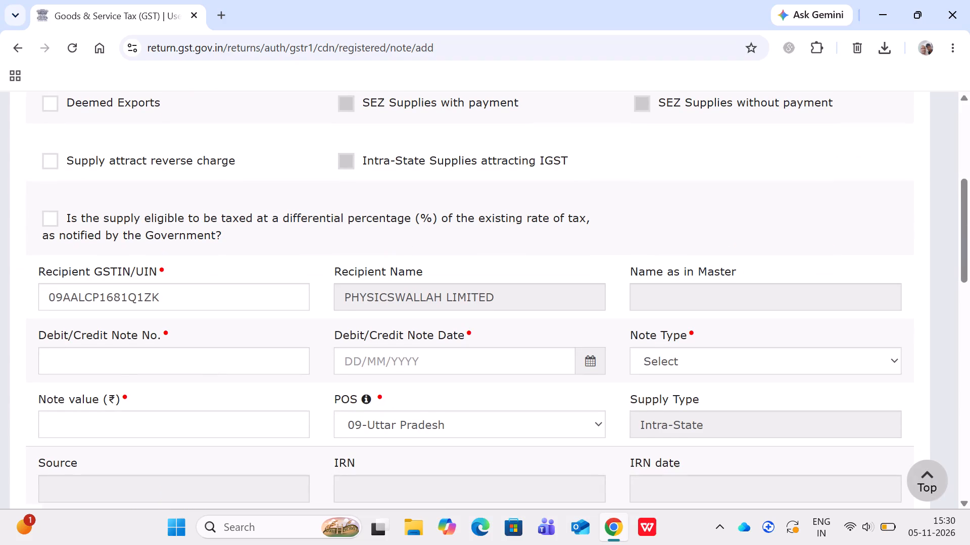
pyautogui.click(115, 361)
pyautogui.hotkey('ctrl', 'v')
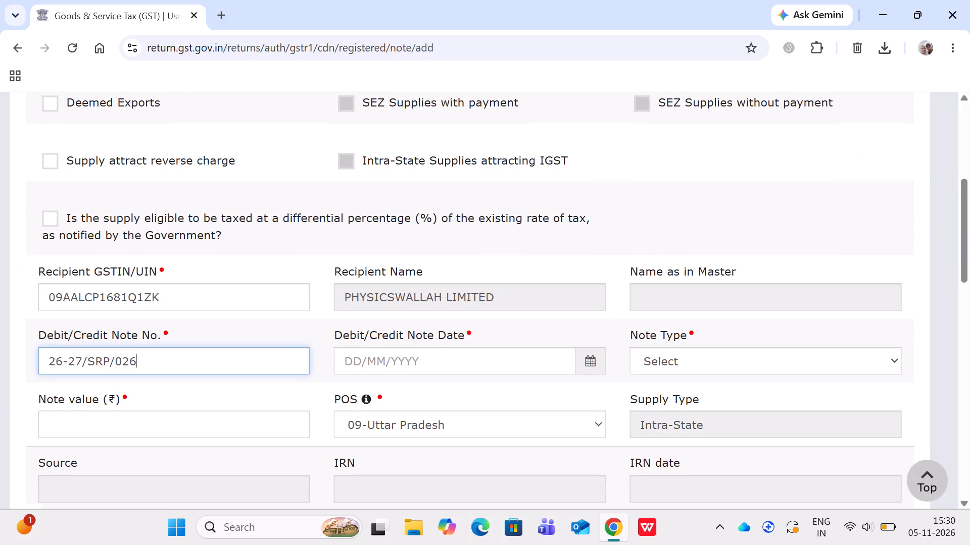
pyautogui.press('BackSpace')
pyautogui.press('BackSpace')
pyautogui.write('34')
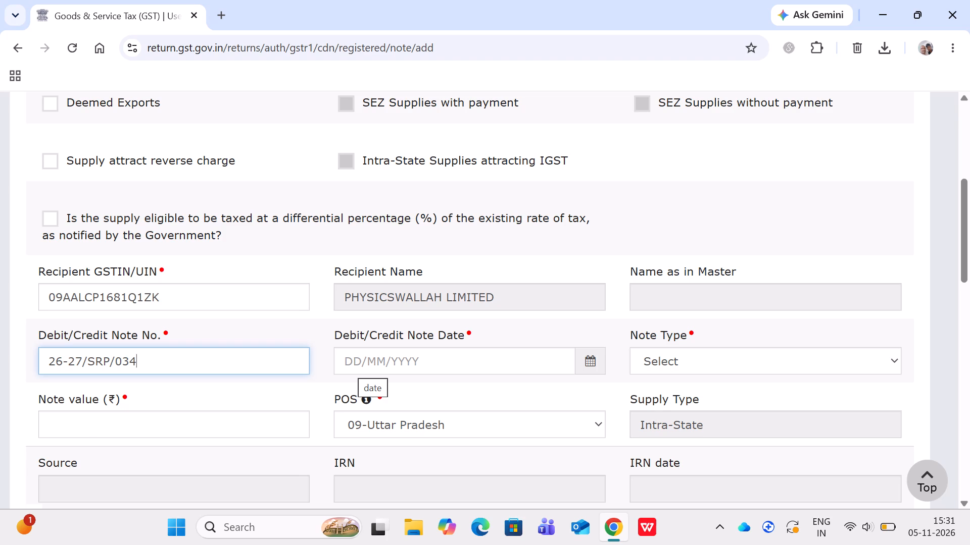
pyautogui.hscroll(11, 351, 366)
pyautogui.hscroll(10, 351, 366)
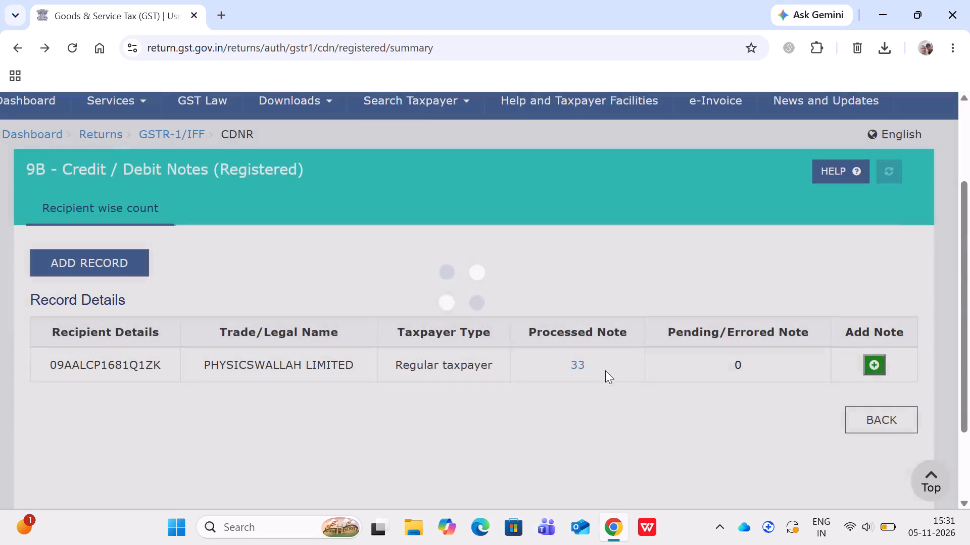
# Examine the processed credit notes of PHYSICSWALLAH LIMITED through page three and return to the recipient-wise summary.
pyautogui.click(568, 357)
pyautogui.click(577, 366)
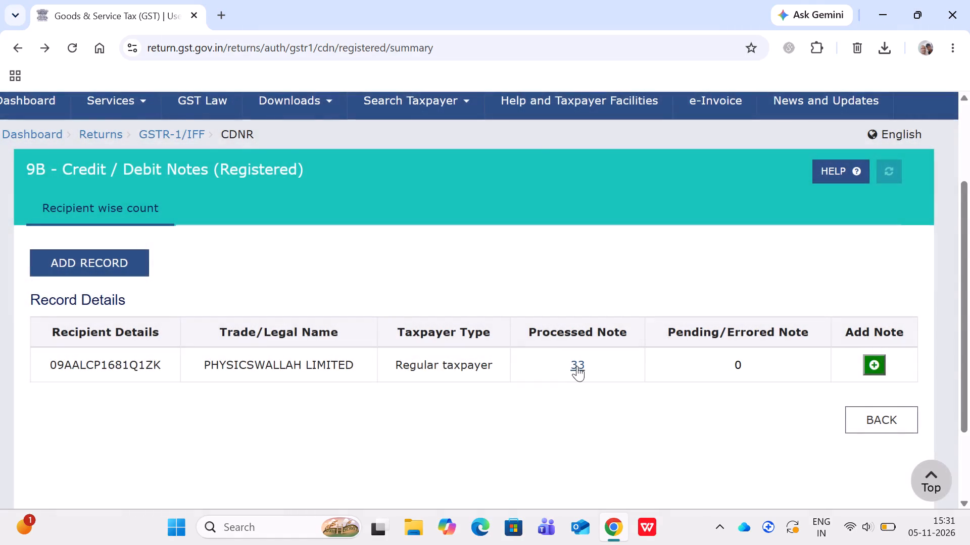
pyautogui.scroll(-6, 48, 341)
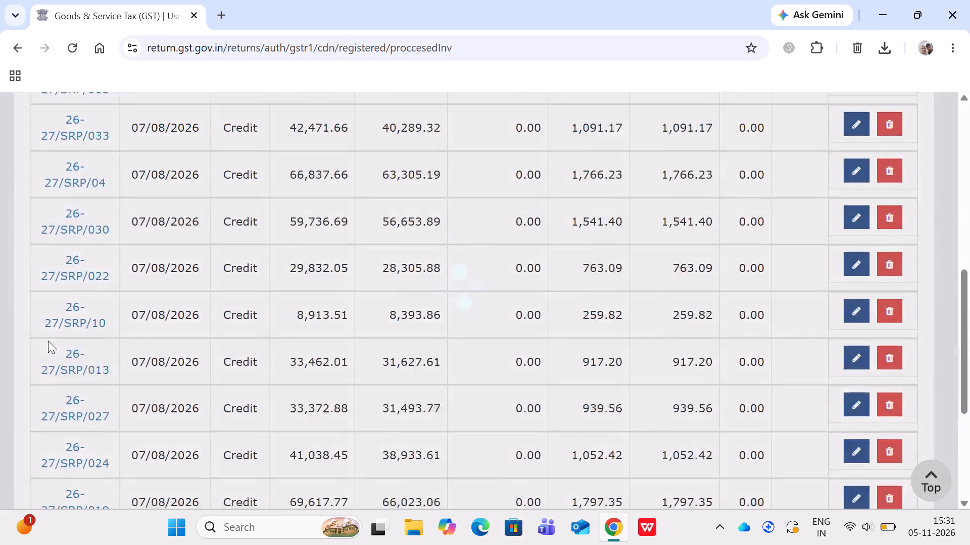
pyautogui.scroll(-3, 48, 341)
pyautogui.click(100, 392)
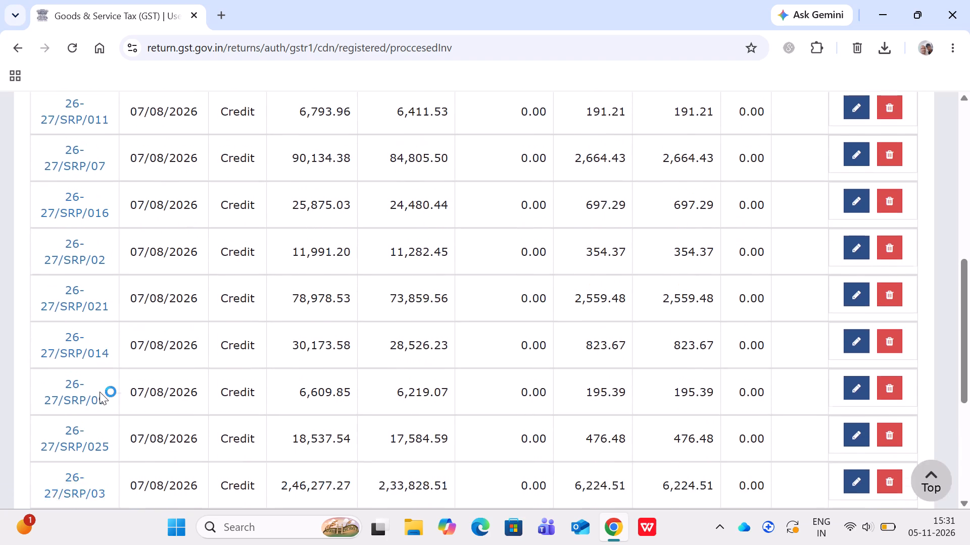
pyautogui.click(122, 339)
pyautogui.scroll(1, 122, 339)
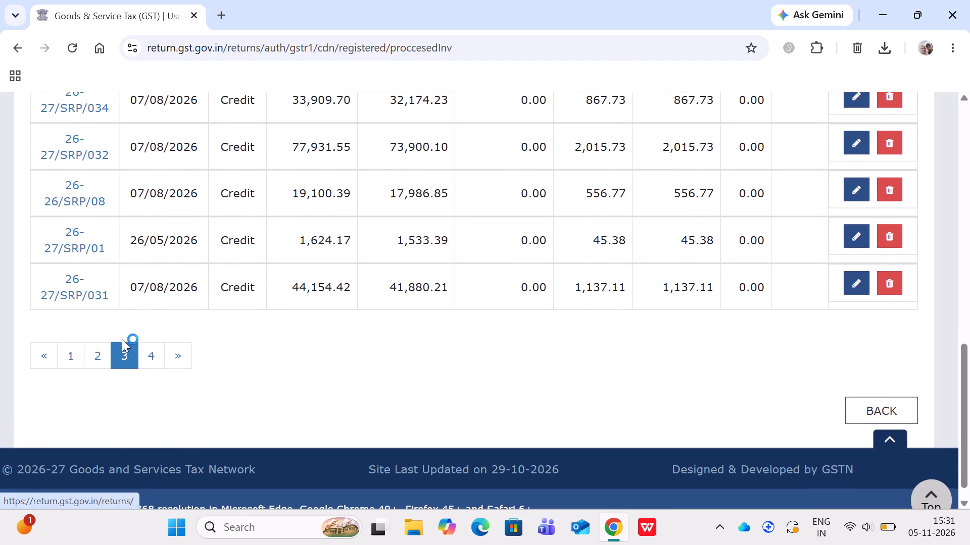
pyautogui.scroll(2, 122, 339)
pyautogui.scroll(-1, 839, 352)
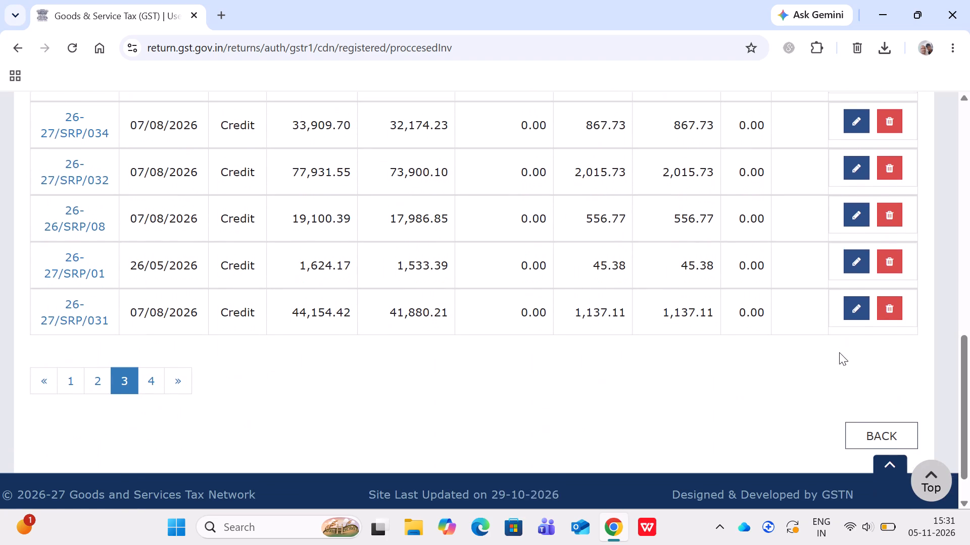
pyautogui.scroll(-1, 839, 352)
pyautogui.click(875, 440)
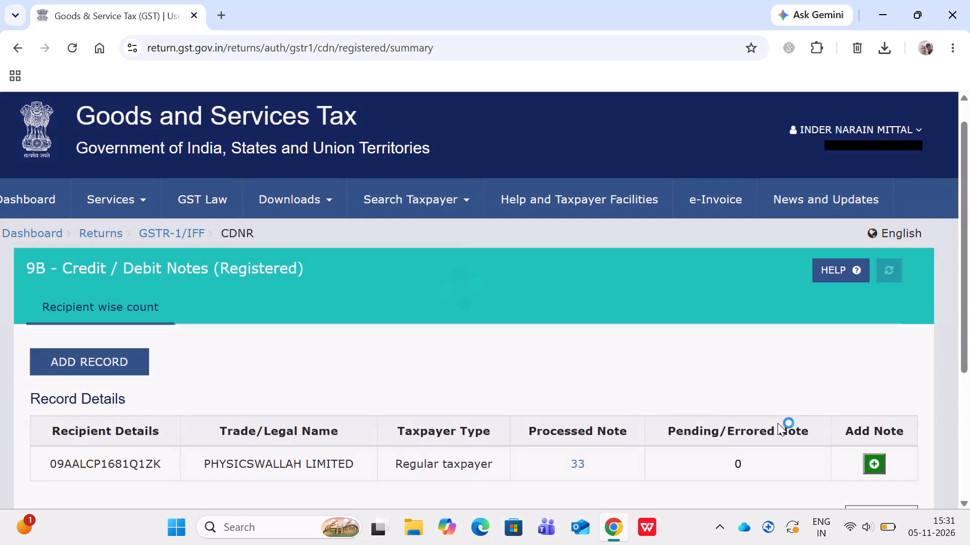
# Recheck the third and first pages of PHYSICSWALLAH LIMITED's processed credit notes and return to the recipient-wise summary.
pyautogui.click(583, 463)
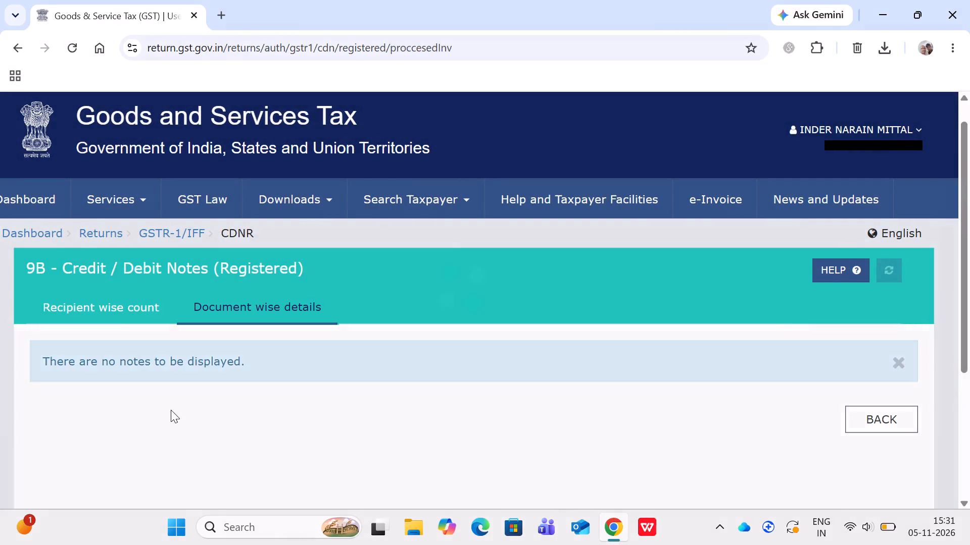
pyautogui.scroll(-5, 169, 410)
pyautogui.click(169, 410)
pyautogui.scroll(-3, 169, 410)
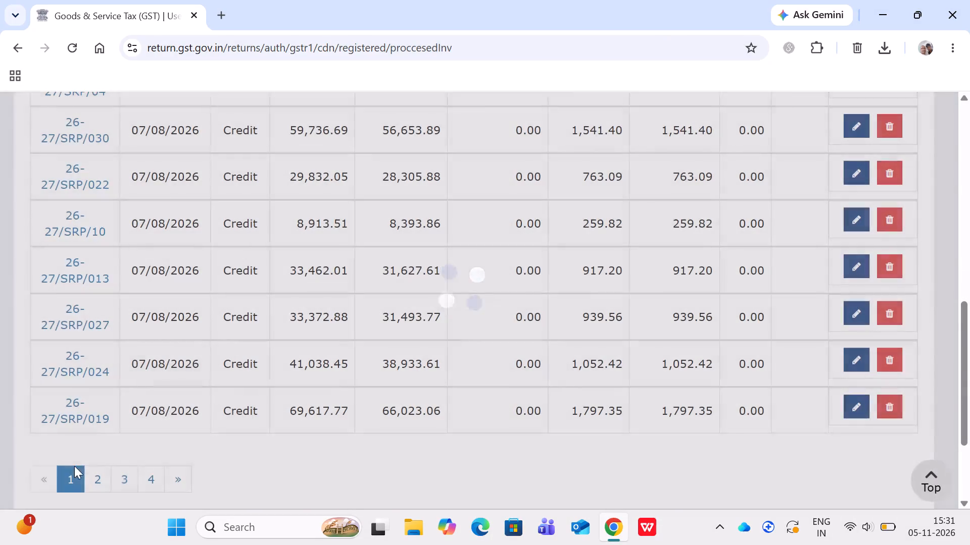
pyautogui.click(119, 474)
pyautogui.scroll(1, 177, 232)
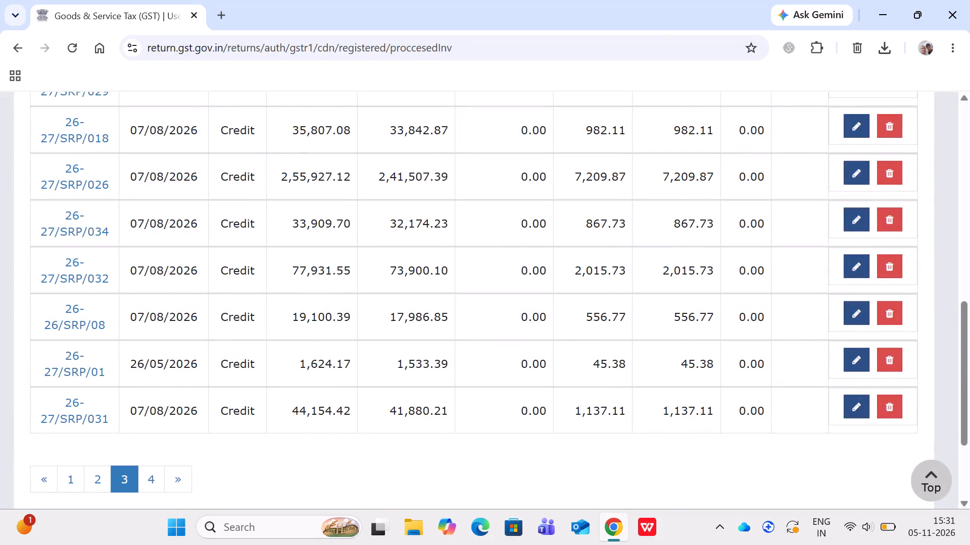
pyautogui.scroll(1, 170, 275)
pyautogui.hscroll(3, 168, 284)
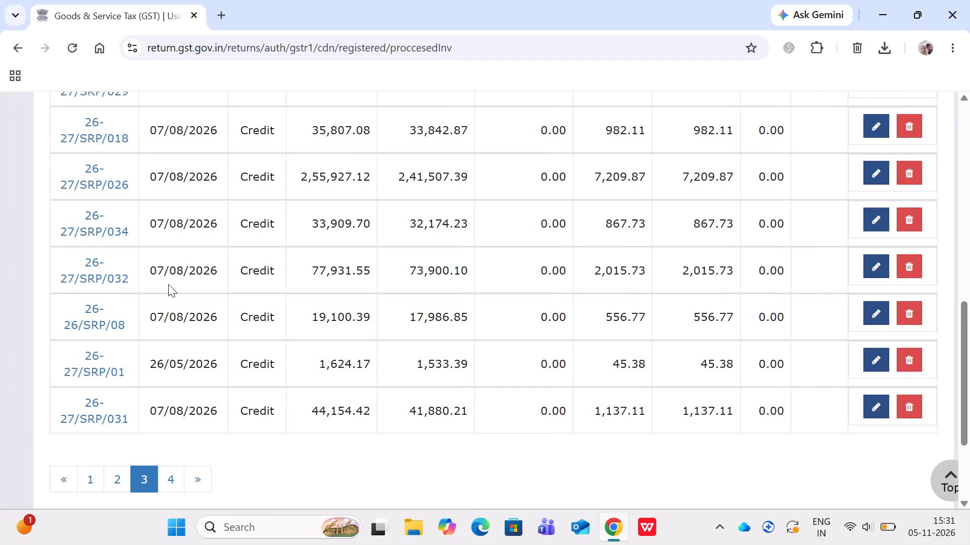
pyautogui.hscroll(7, 168, 284)
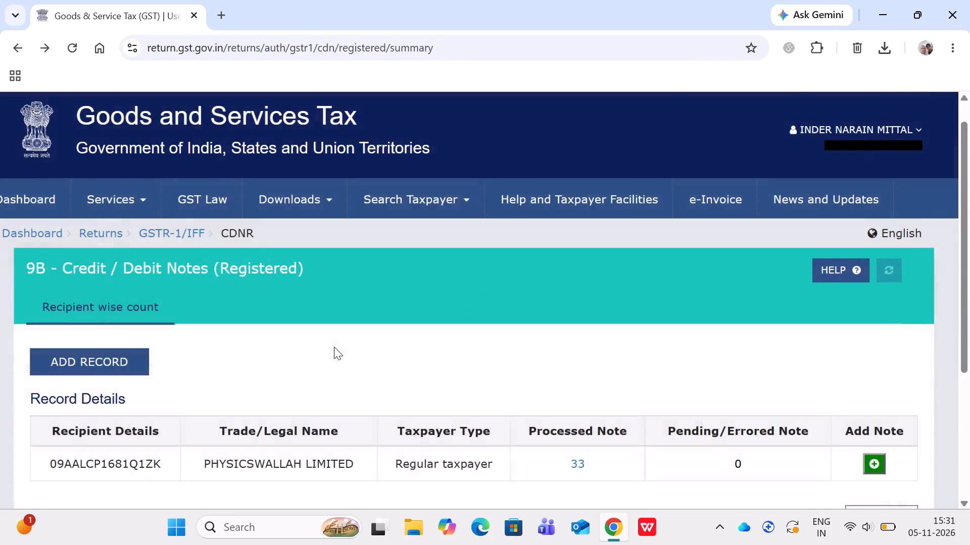
pyautogui.scroll(-2, 334, 347)
pyautogui.click(574, 339)
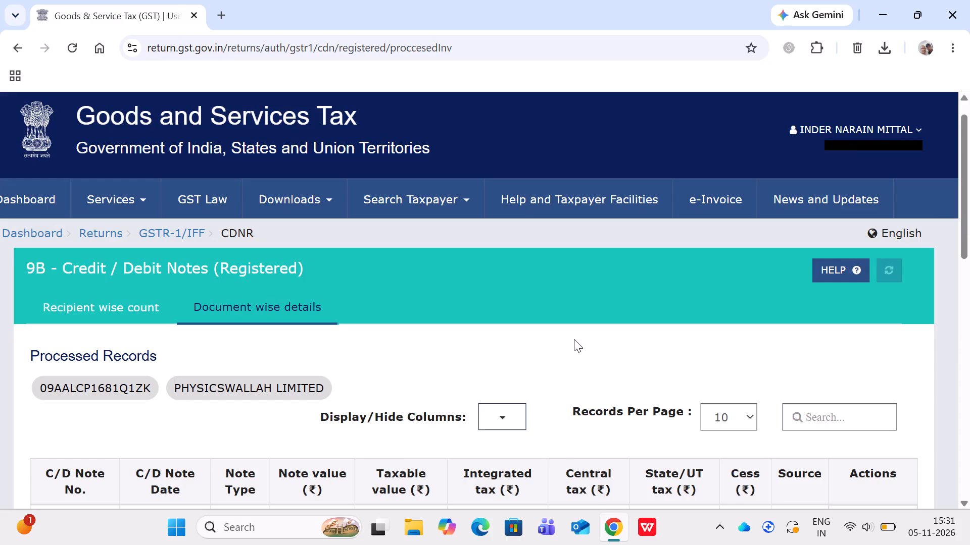
pyautogui.scroll(-3, 574, 339)
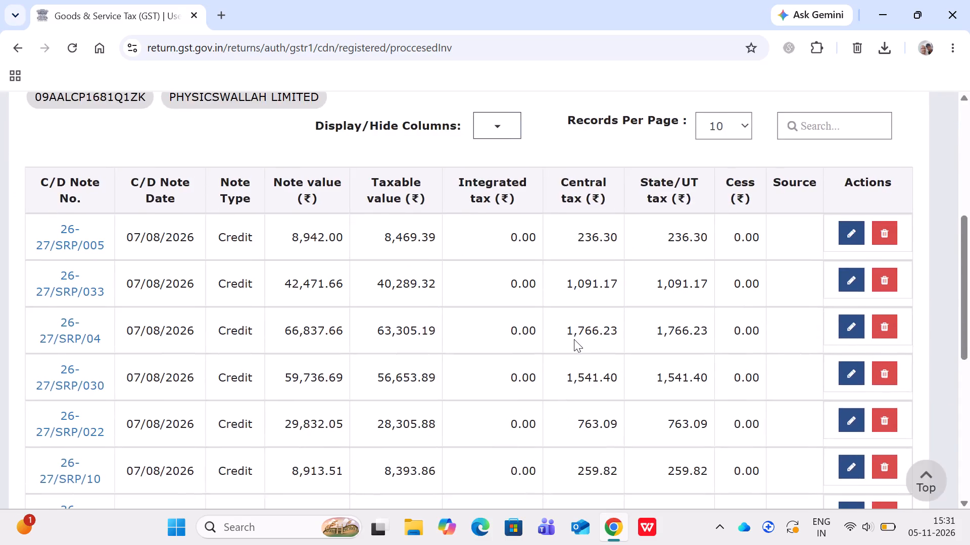
pyautogui.scroll(-3, 574, 339)
pyautogui.scroll(-3, 684, 413)
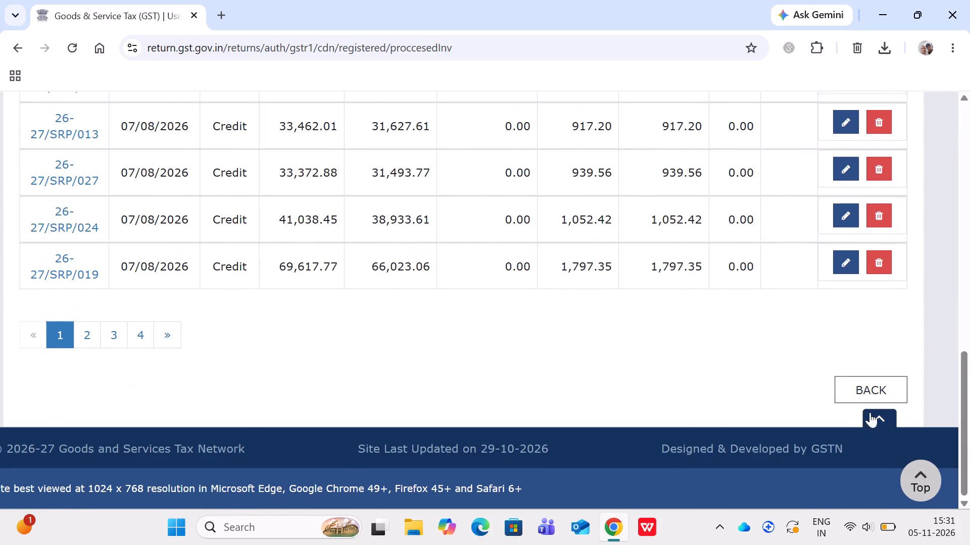
pyautogui.click(886, 382)
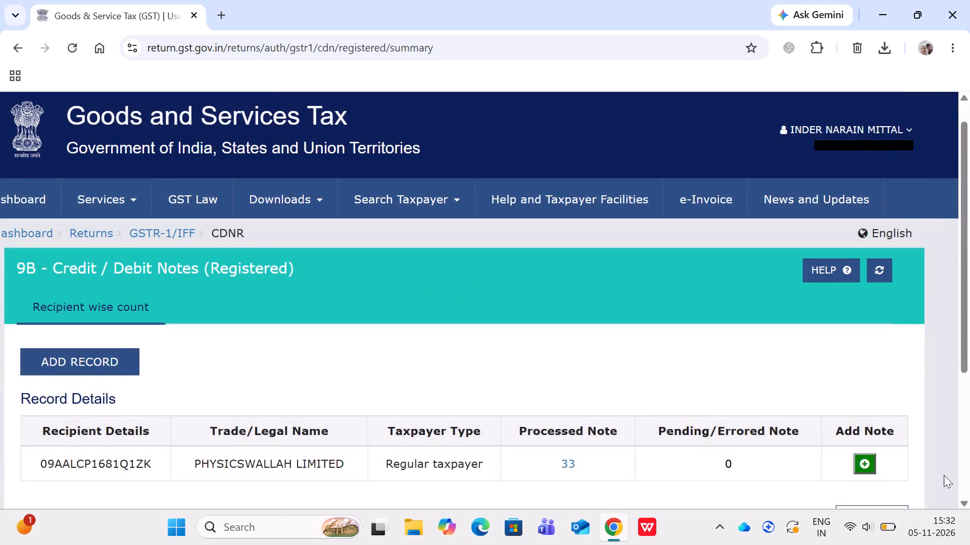
# Start a new note for PHYSICSWALLAH LIMITED and begin its note number with the prefix 26-27/SRP/.
pyautogui.click(855, 466)
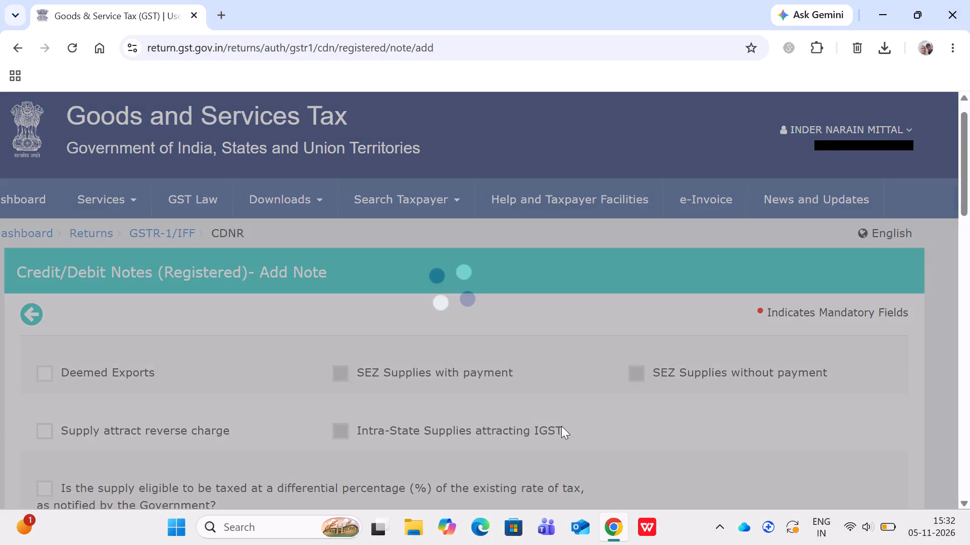
pyautogui.scroll(-4, 456, 429)
pyautogui.click(95, 288)
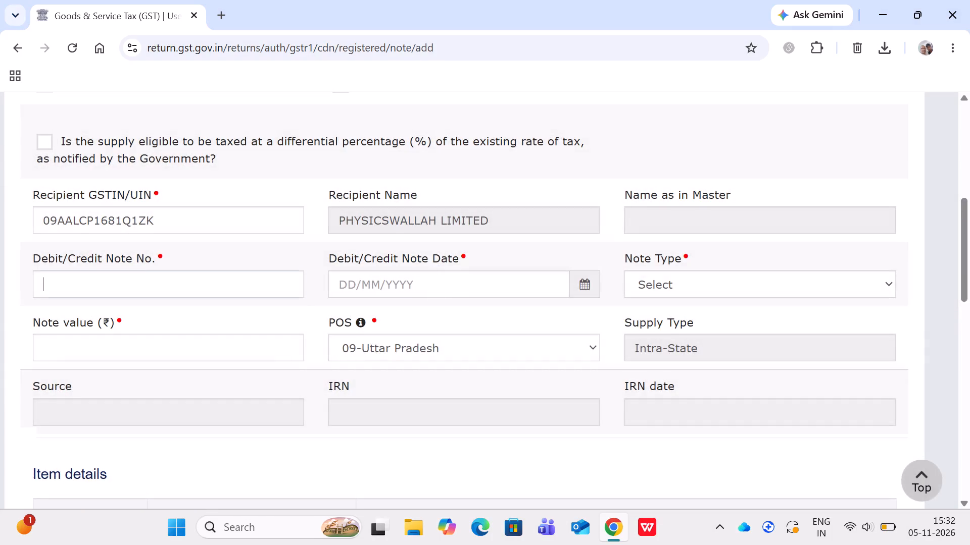
pyautogui.hotkey('ctrl', 'v')
pyautogui.press('BackSpace')
pyautogui.press('BackSpace')
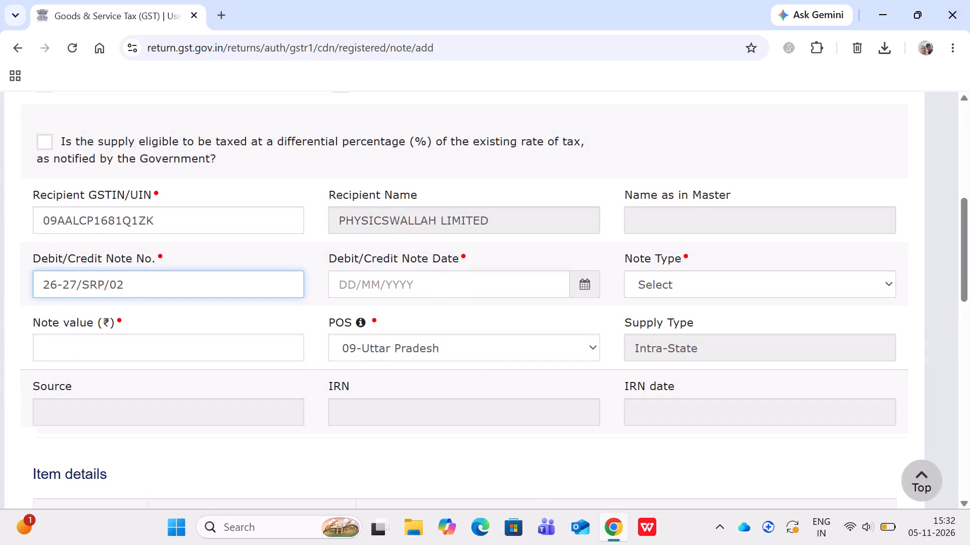
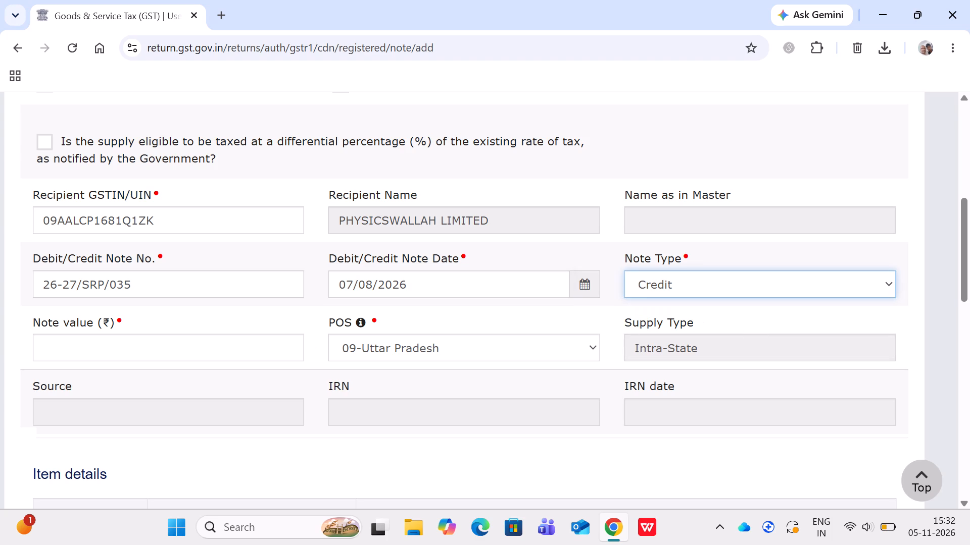
# Set the note value of credit note 26-27/SRP/035 to ₹52,872.68.
pyautogui.click(212, 342)
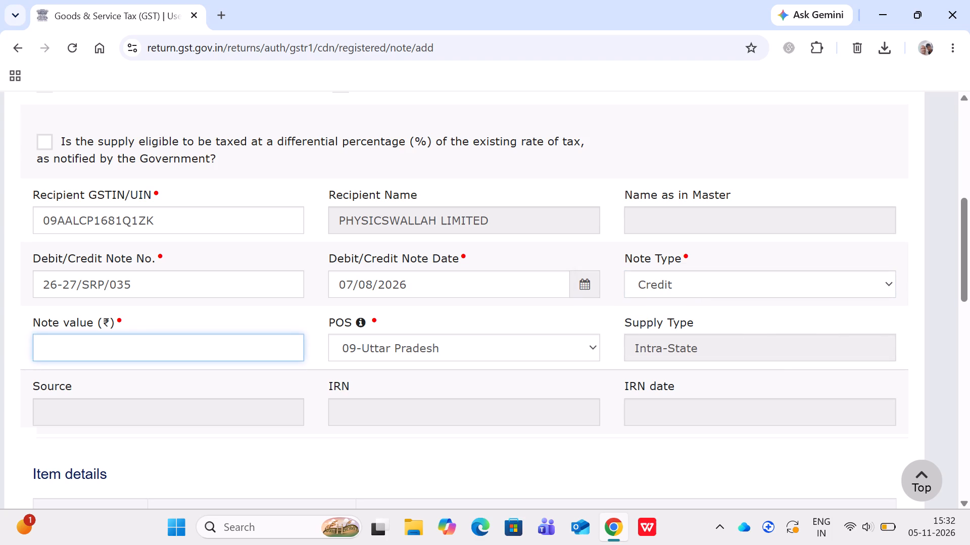
pyautogui.write('52')
pyautogui.write('87')
pyautogui.write('2.')
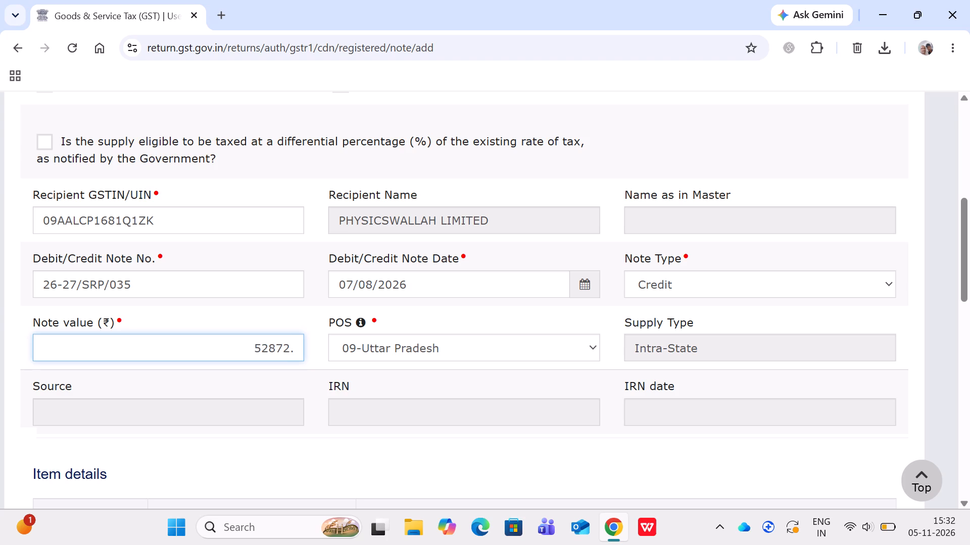
pyautogui.write('68')
# Enter a taxable value of ₹48,477.20 at the 5% rate in the item details of note 26-27/SRP/035.
pyautogui.scroll(-2, 212, 342)
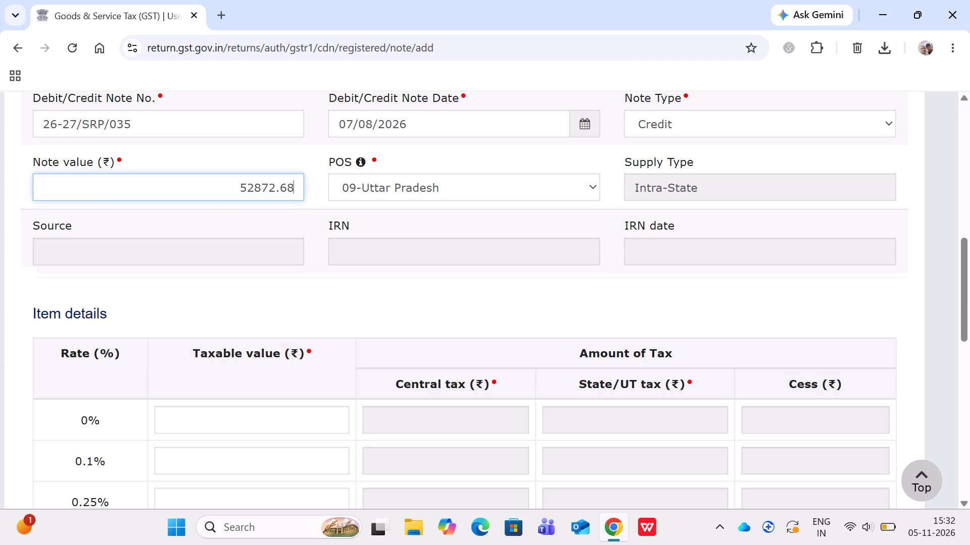
pyautogui.scroll(-5, 212, 342)
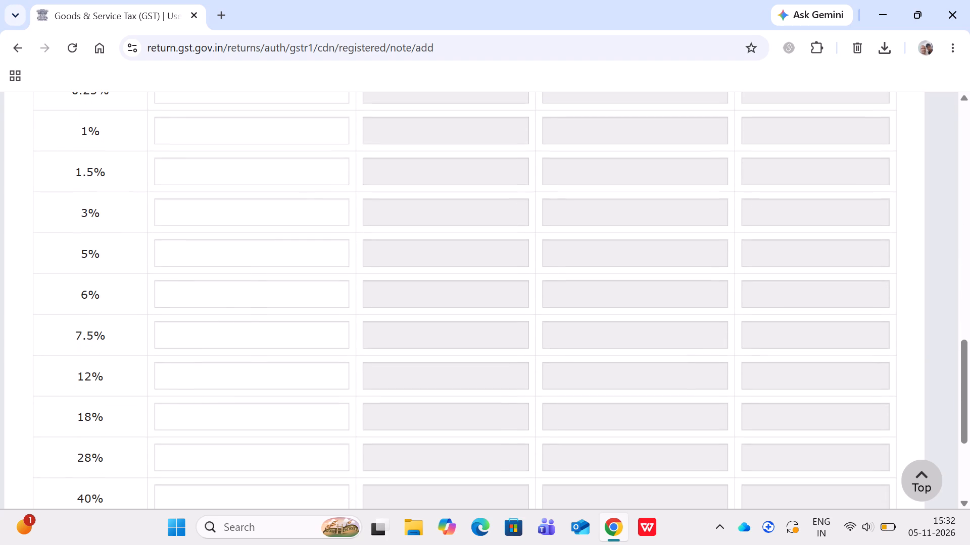
pyautogui.click(216, 255)
pyautogui.scroll(3, 216, 255)
pyautogui.scroll(-1, 216, 255)
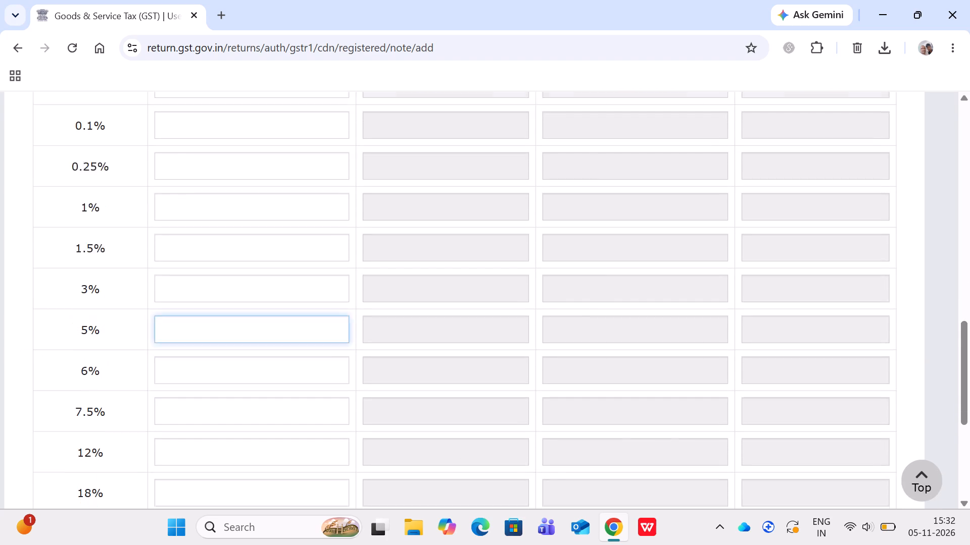
pyautogui.scroll(-1, 216, 255)
pyautogui.click(307, 289)
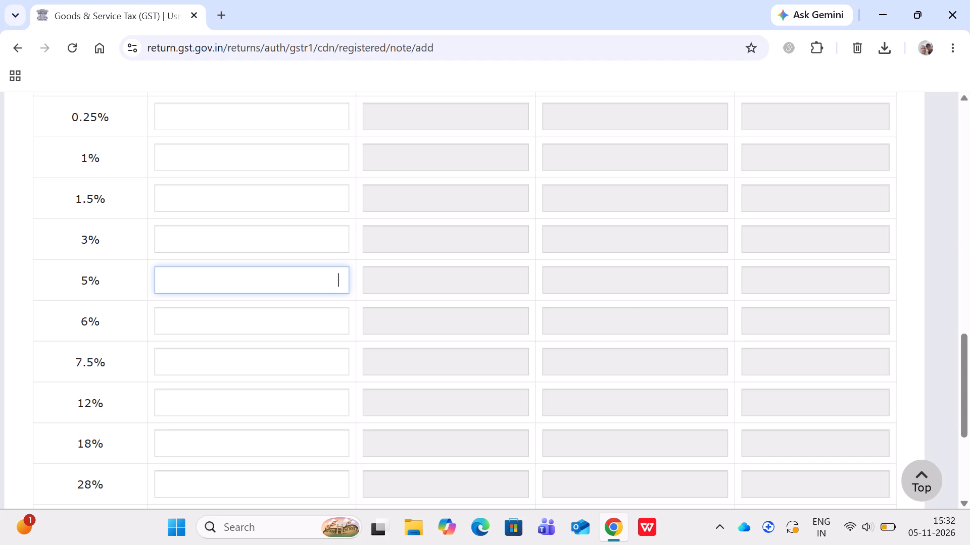
pyautogui.write('1211')
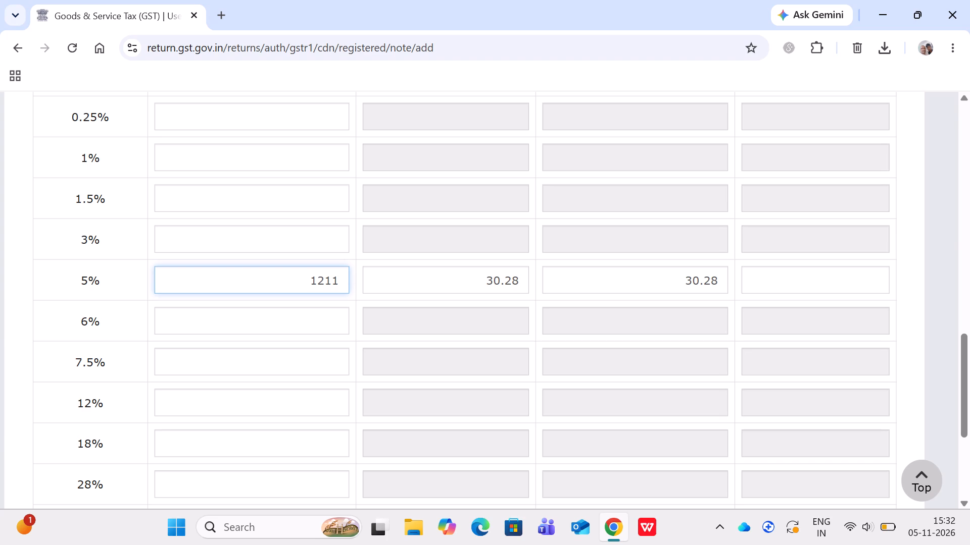
pyautogui.press('BackSpace')
pyautogui.press('BackSpace')
pyautogui.press('BackSpace')
pyautogui.press('BackSpace')
pyautogui.press('BackSpace')
pyautogui.press('BackSpace')
pyautogui.press('BackSpace')
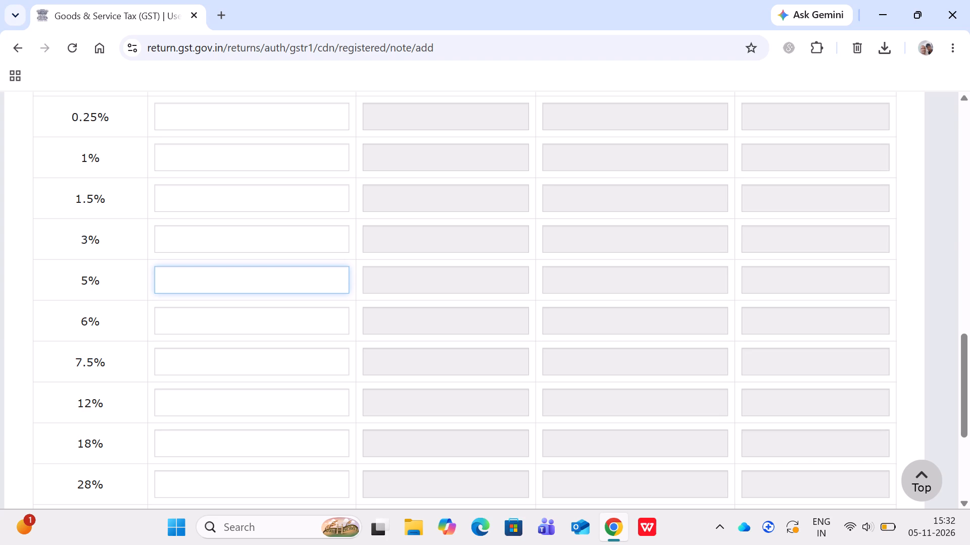
pyautogui.write('48')
pyautogui.write('477.')
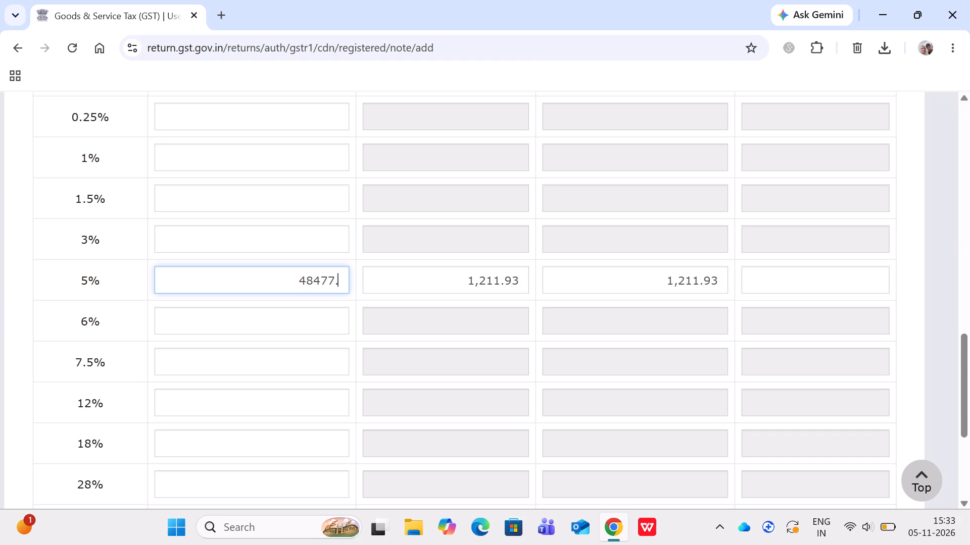
pyautogui.press('2')
pyautogui.press('0')
# Enter a taxable value of ₹1,670.86 at the 18% rate and save credit note 26-27/SRP/035.
pyautogui.scroll(-2, 307, 289)
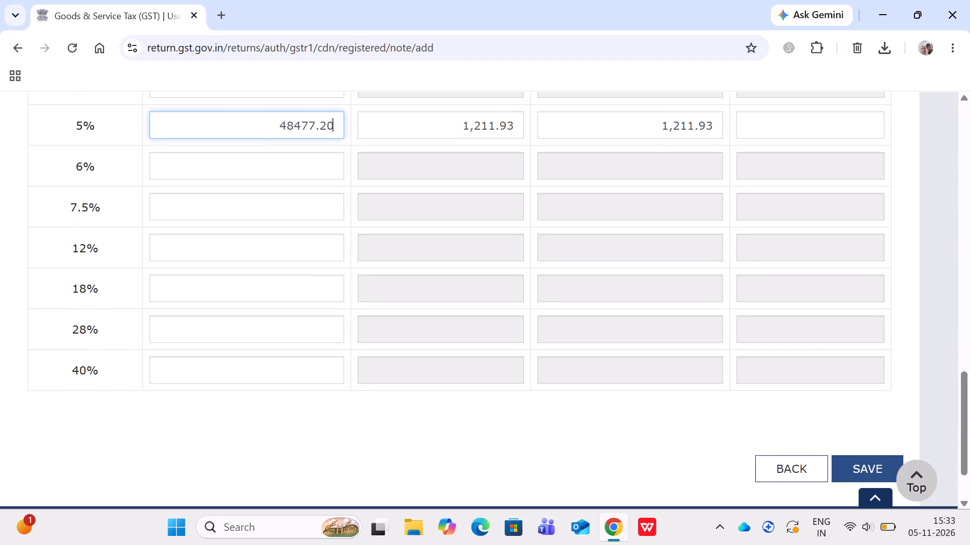
pyautogui.click(294, 293)
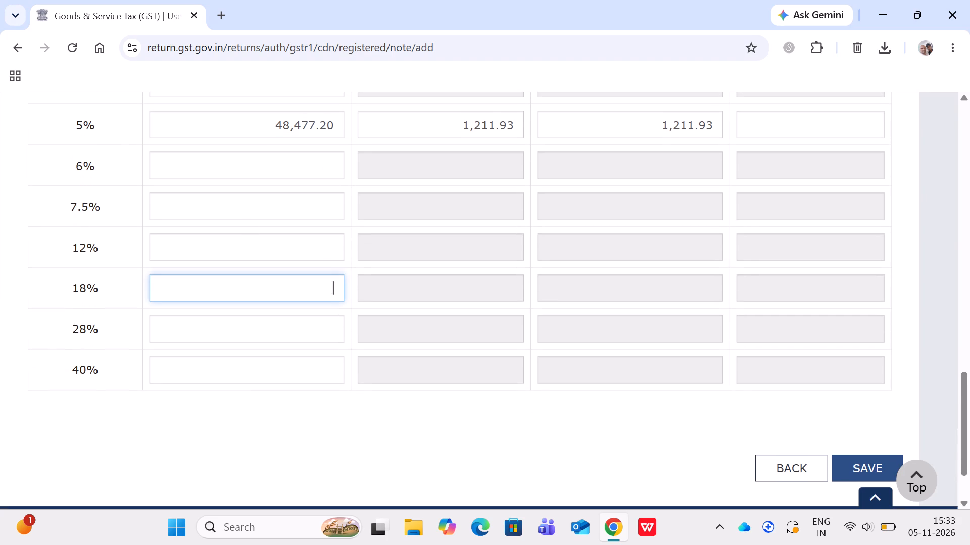
pyautogui.press('1')
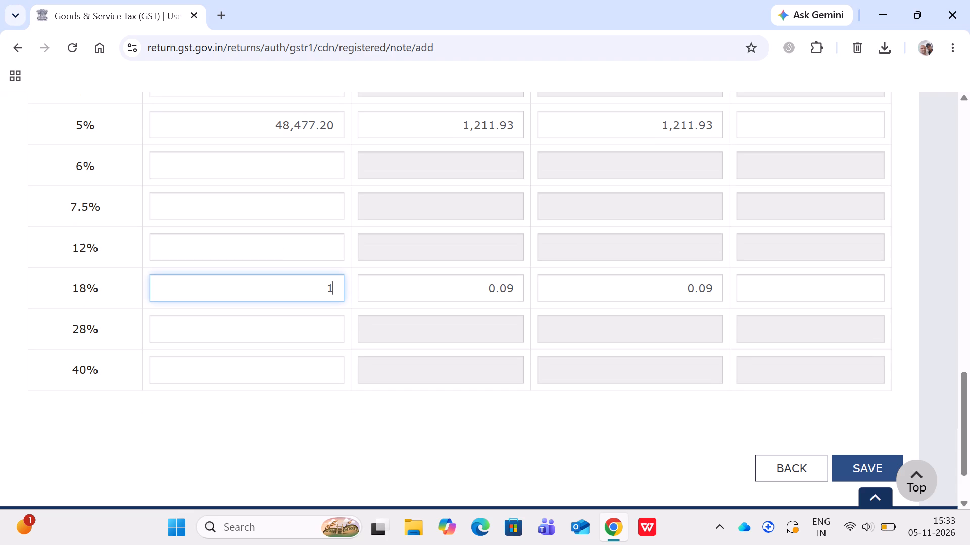
pyautogui.press('6')
pyautogui.write('70.')
pyautogui.write('86')
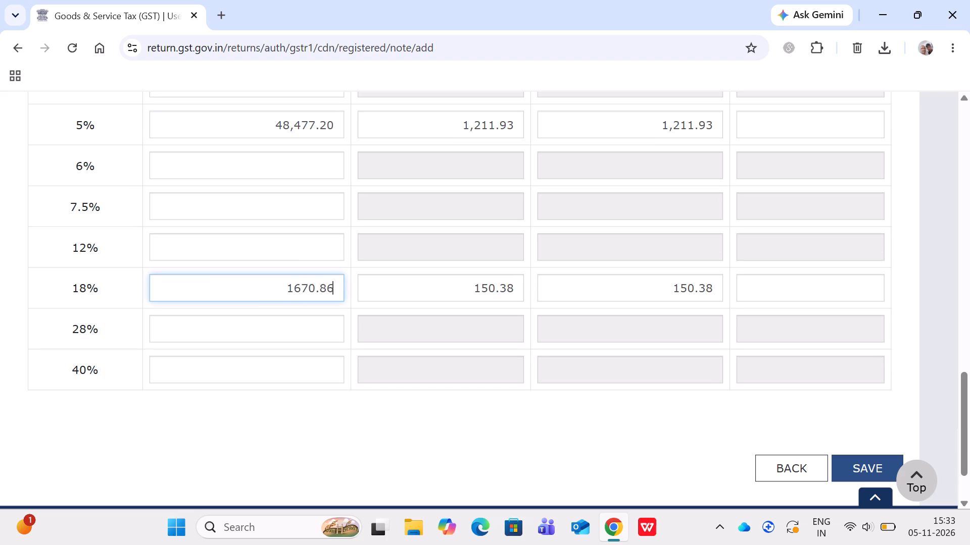
pyautogui.scroll(-1, 294, 293)
pyautogui.scroll(1, 294, 293)
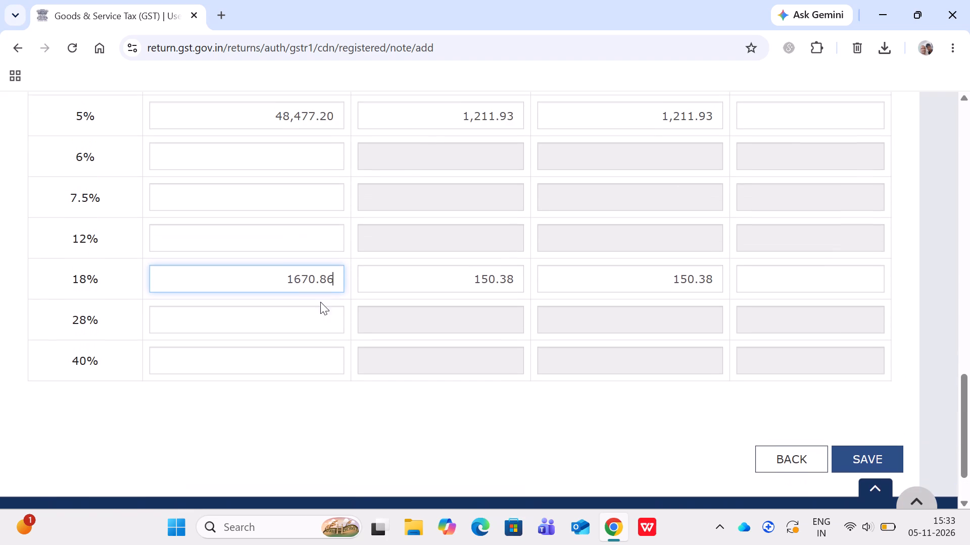
pyautogui.click(849, 454)
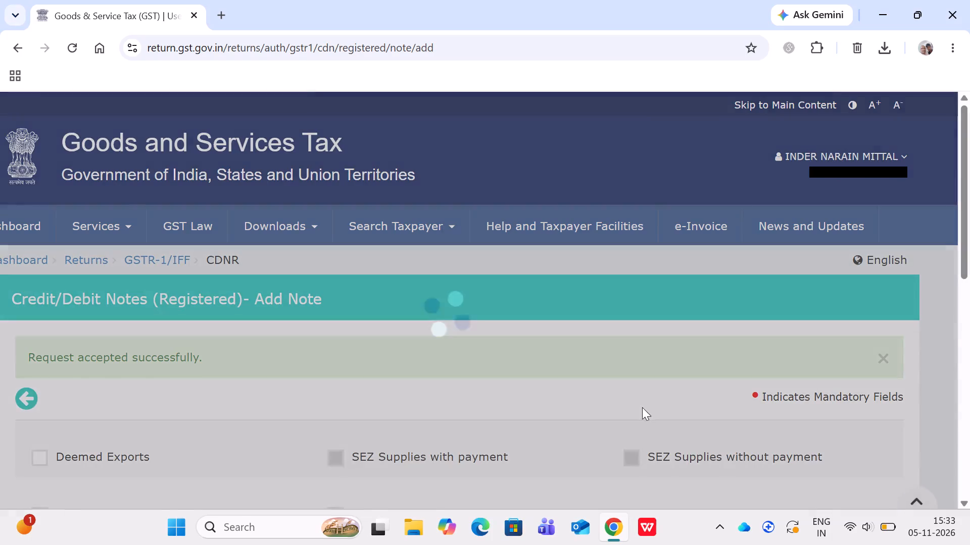
# Begin the number of another PHYSICSWALLAH LIMITED note with 26-27/SRP/0.
pyautogui.scroll(-7, 504, 344)
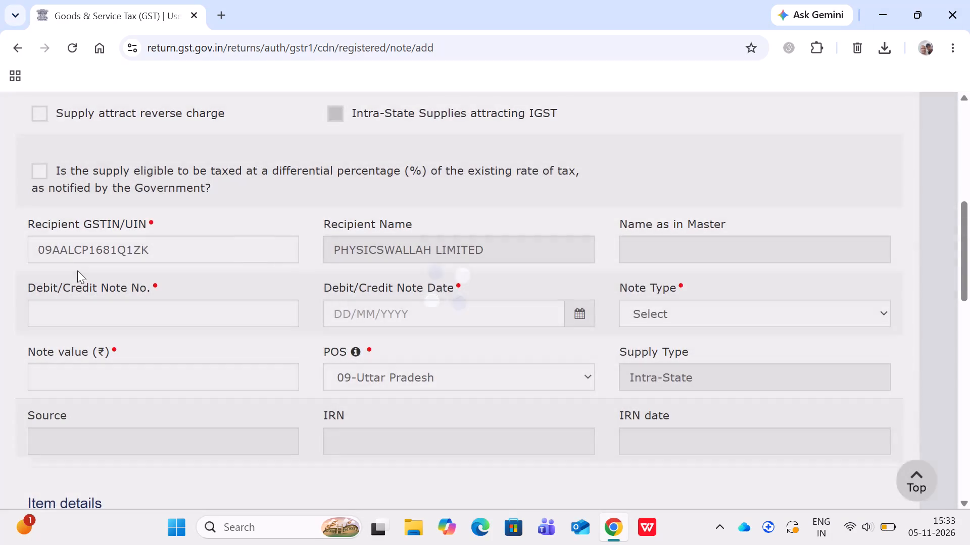
pyautogui.moveTo(109, 322); pyautogui.dragTo(110, 315)
pyautogui.click(110, 315)
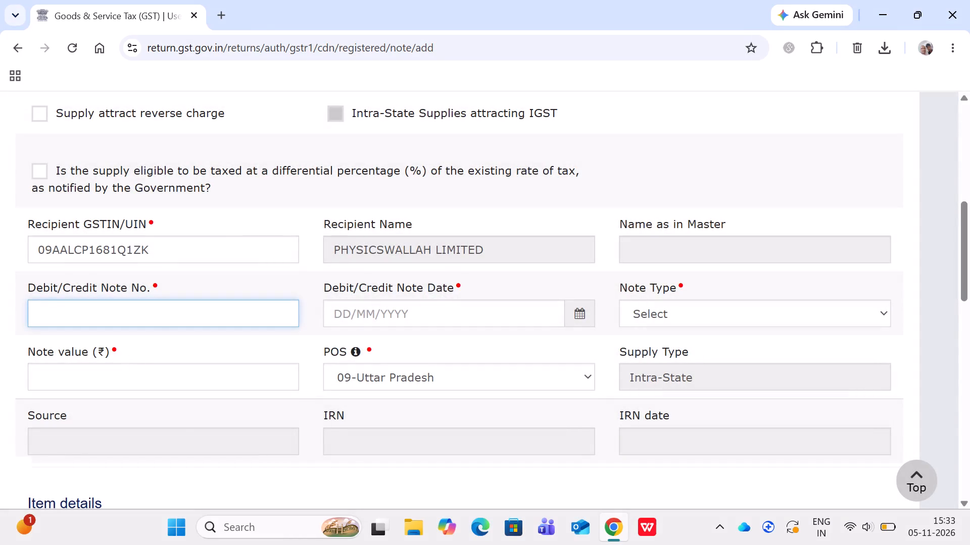
pyautogui.hotkey('ctrl', 'v')
pyautogui.press('BackSpace')
pyautogui.press('BackSpace')
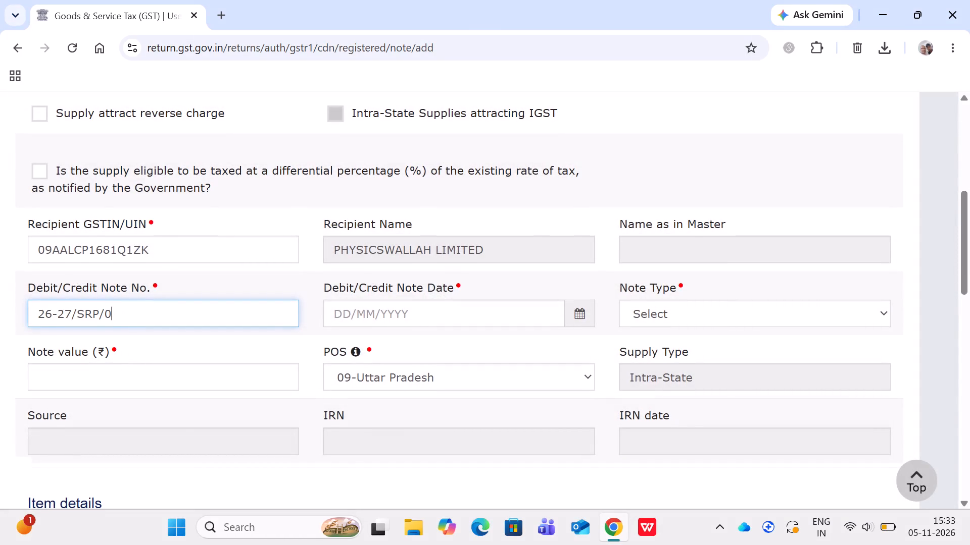
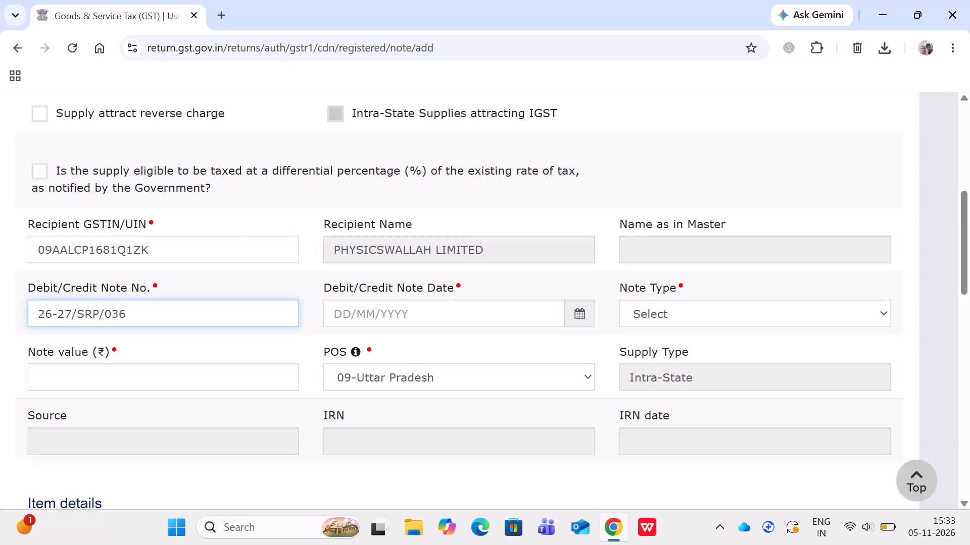
# Date note 26-27/SRP/036 07/08/2026 and set its note type to Credit.
pyautogui.click(383, 310)
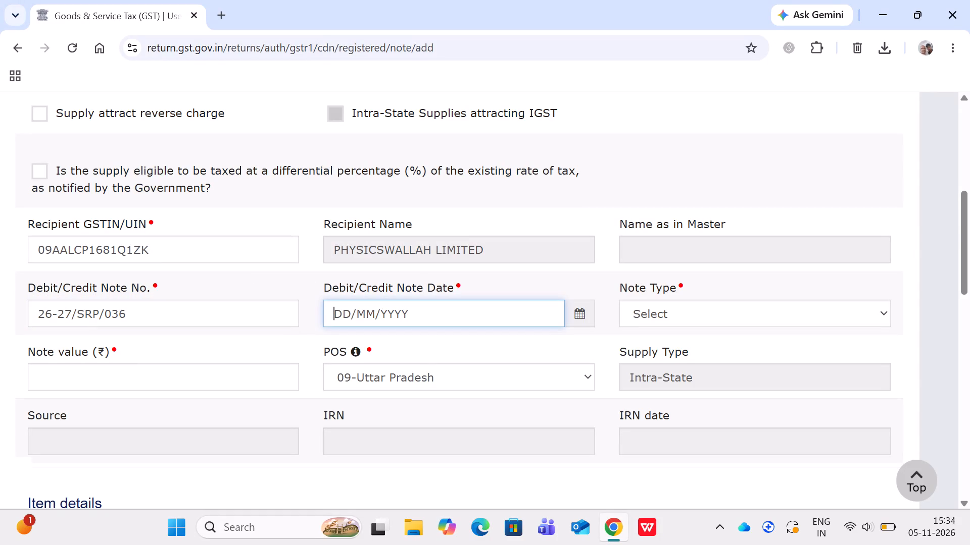
pyautogui.write('07080')
pyautogui.press('BackSpace')
pyautogui.write('2026')
pyautogui.click(706, 320)
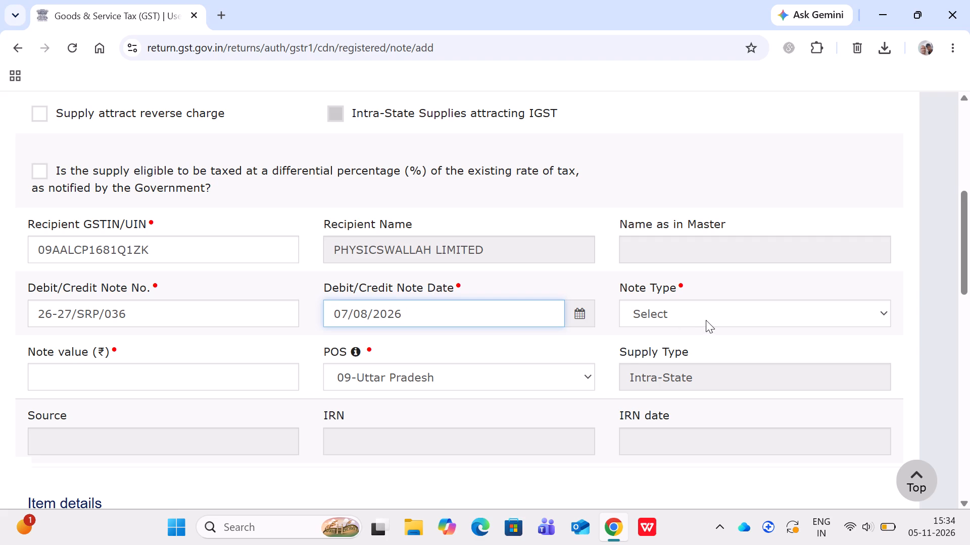
pyautogui.click(678, 354)
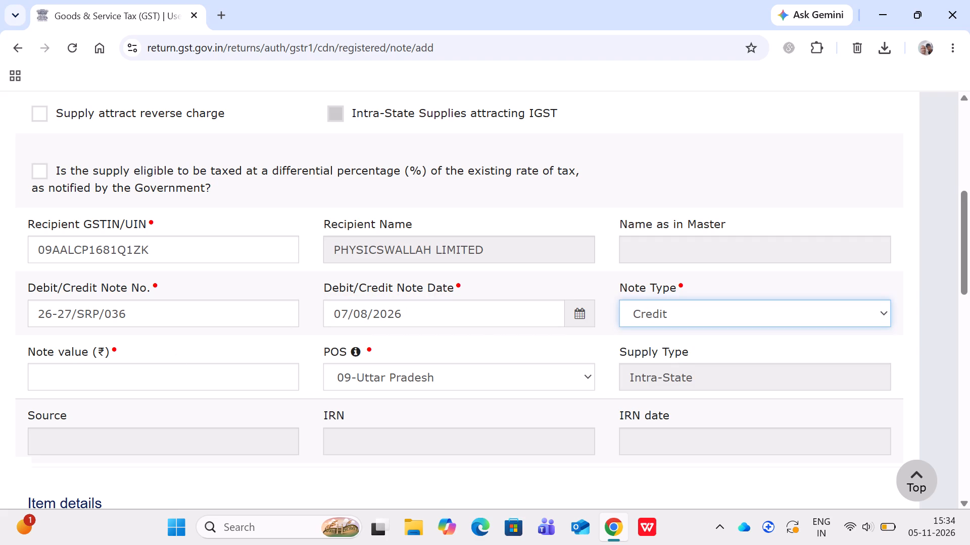
# Set the note value of credit note 26-27/SRP/036 to ₹68,734.98.
pyautogui.click(176, 381)
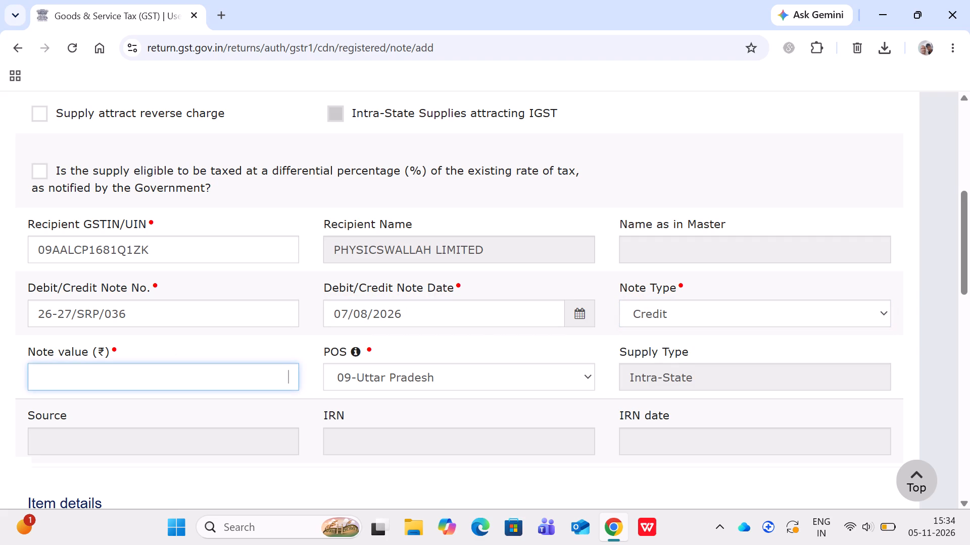
pyautogui.write('68')
pyautogui.write('73')
pyautogui.press('4')
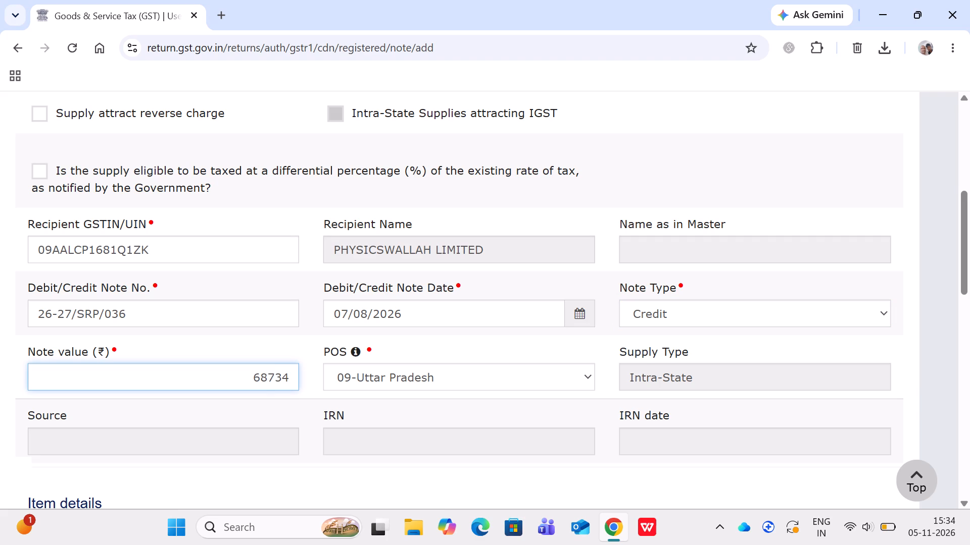
pyautogui.press(',')
pyautogui.press('BackSpace')
pyautogui.press('.')
pyautogui.press('BackSpace')
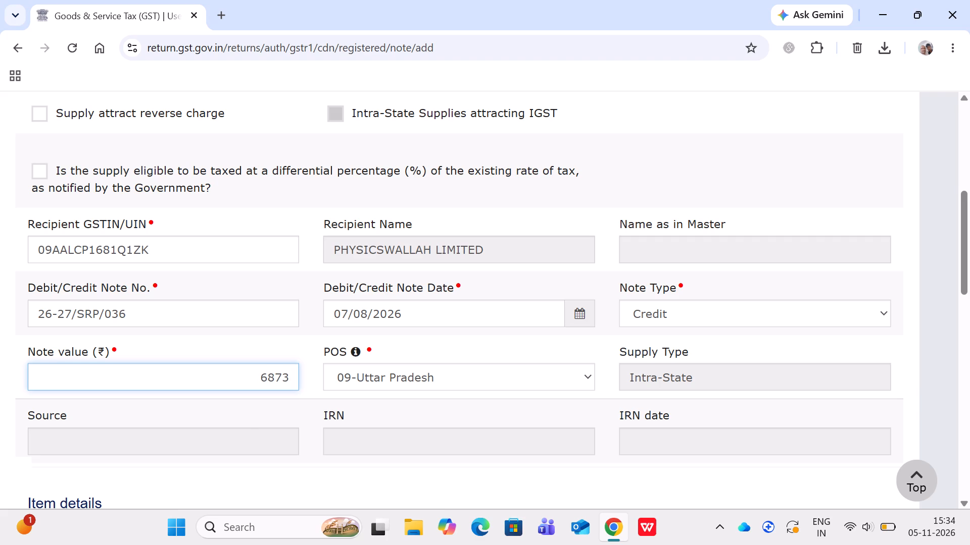
pyautogui.press('4')
pyautogui.write('.98')
# Enter a taxable value of ₹62,908.80 at the 5% rate in the item details of note 26-27/SRP/036.
pyautogui.scroll(-1, 176, 381)
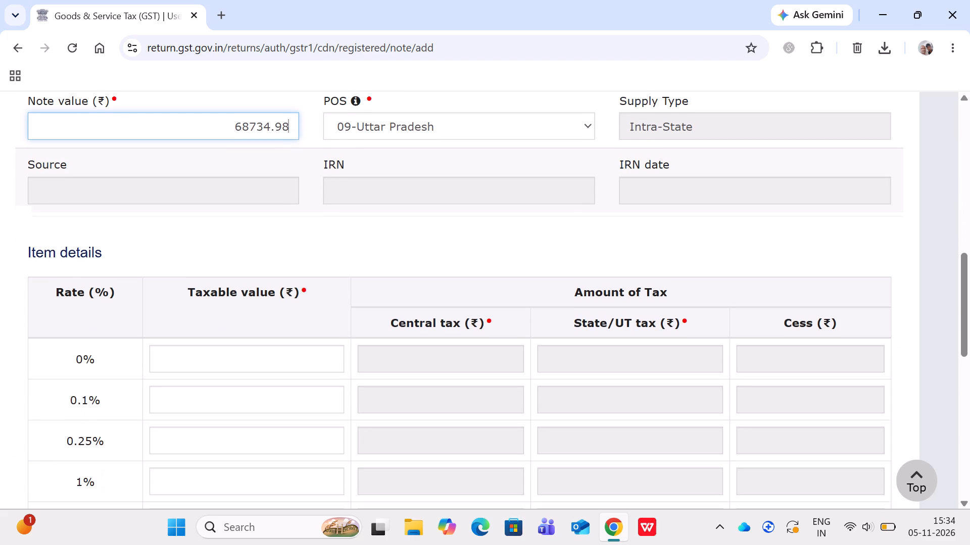
pyautogui.scroll(-4, 176, 381)
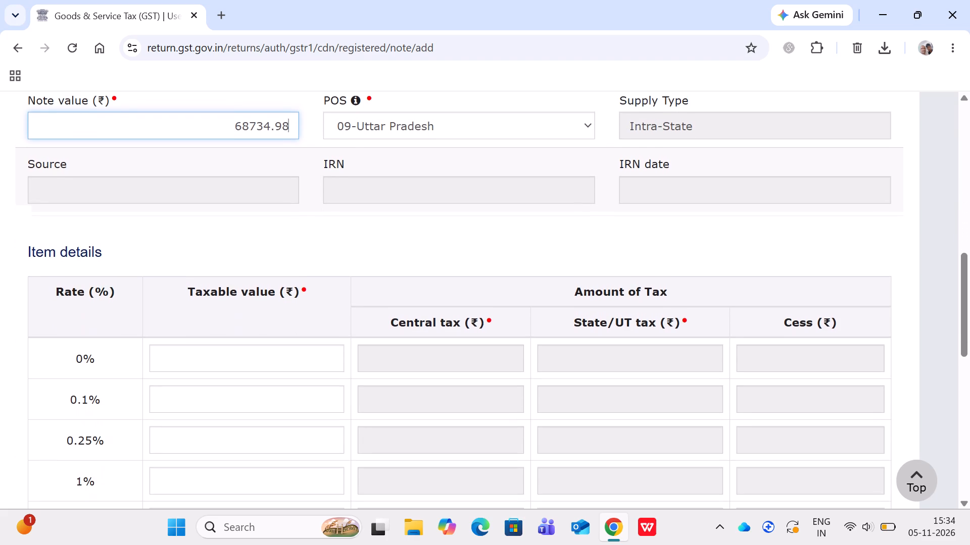
pyautogui.scroll(-2, 176, 381)
pyautogui.click(189, 309)
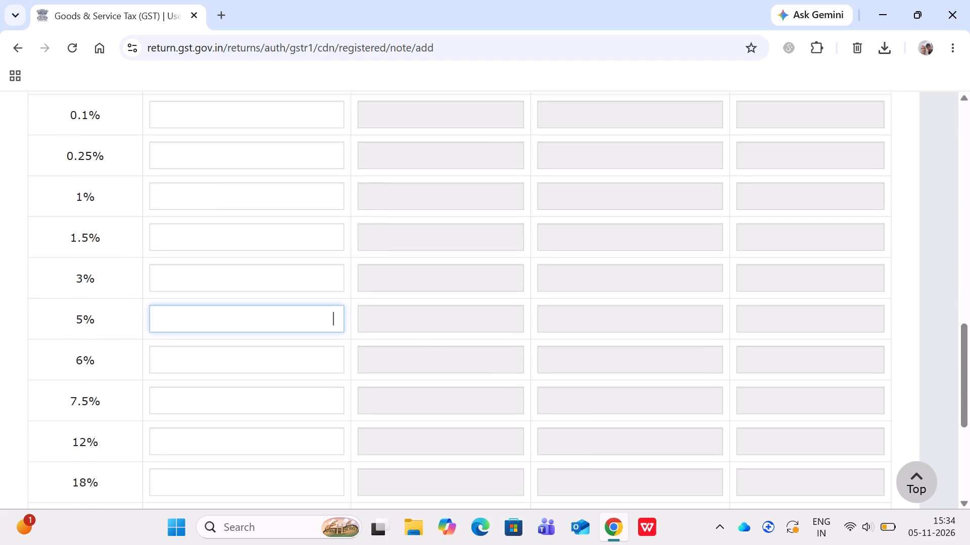
pyautogui.write('62')
pyautogui.write('908')
pyautogui.scroll(-3, 189, 309)
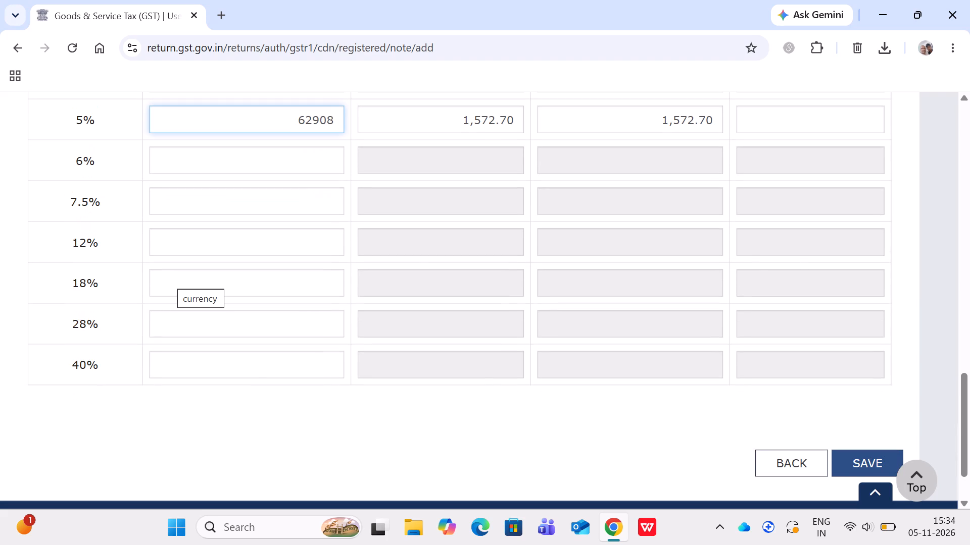
pyautogui.press('.')
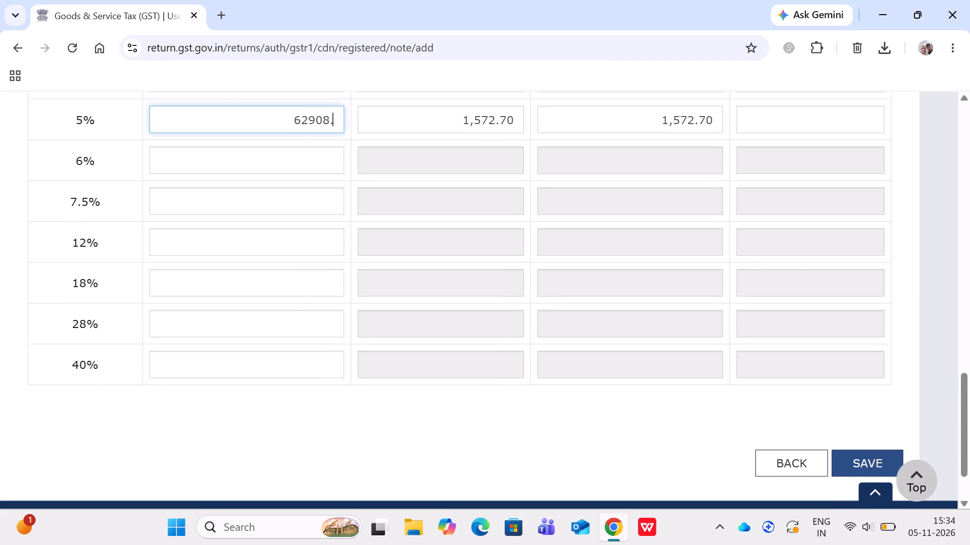
pyautogui.write('80')
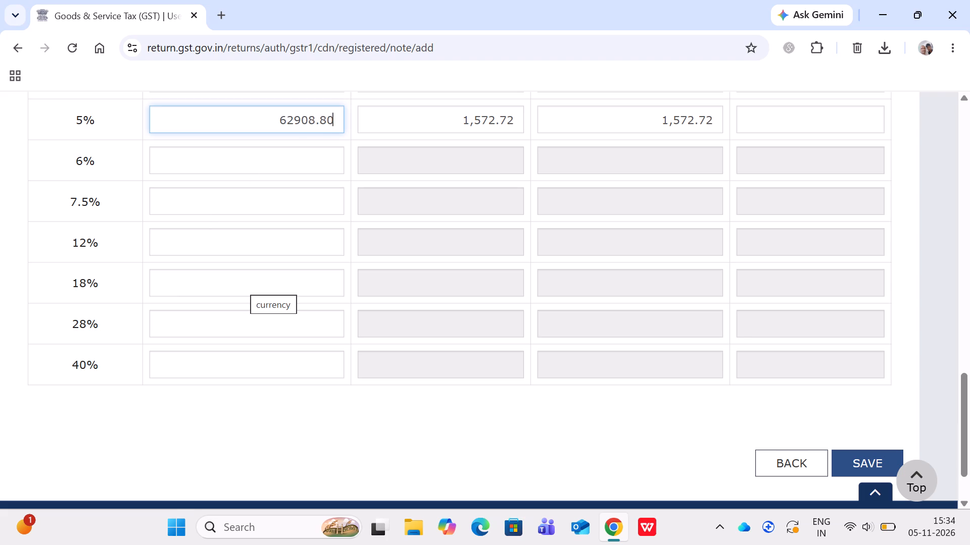
# Enter a taxable value of ₹2,271.81 at the 18% rate and save credit note 26-27/SRP/036.
pyautogui.write('2271.')
pyautogui.write('81')
pyautogui.scroll(-1, 243, 283)
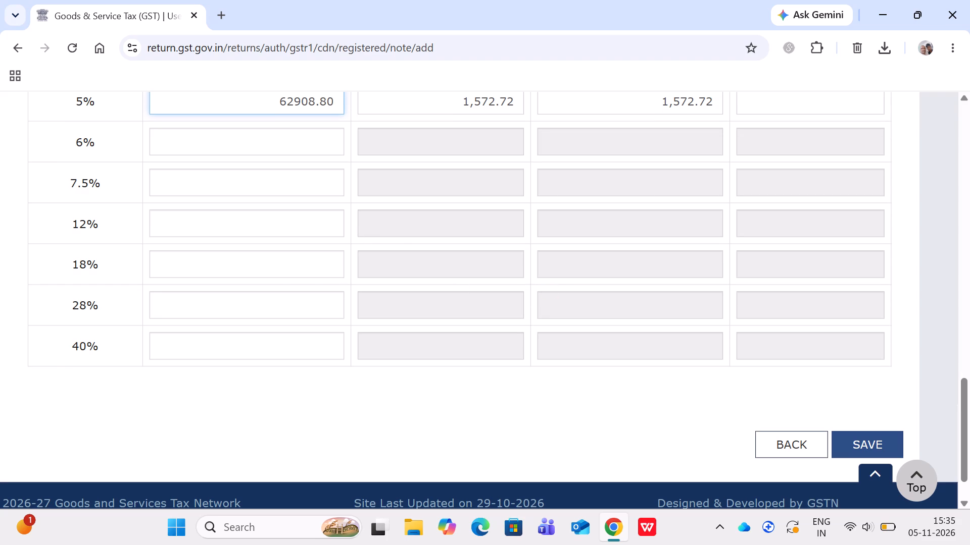
pyautogui.click(240, 265)
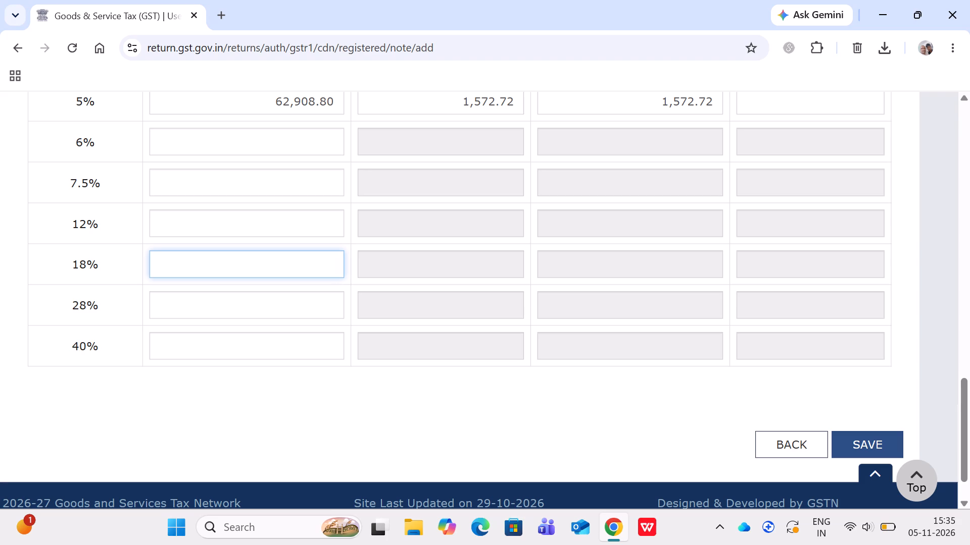
pyautogui.write('22')
pyautogui.write('71.')
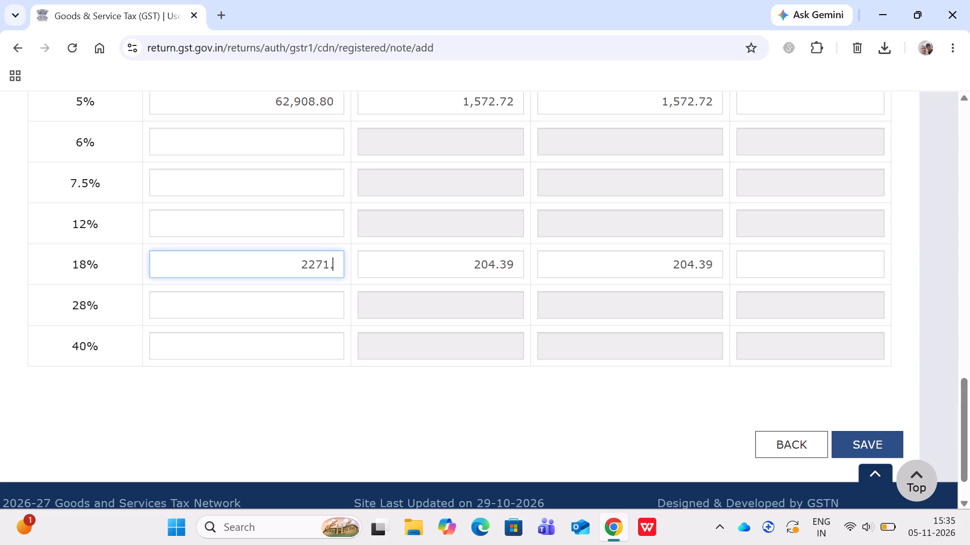
pyautogui.write('81')
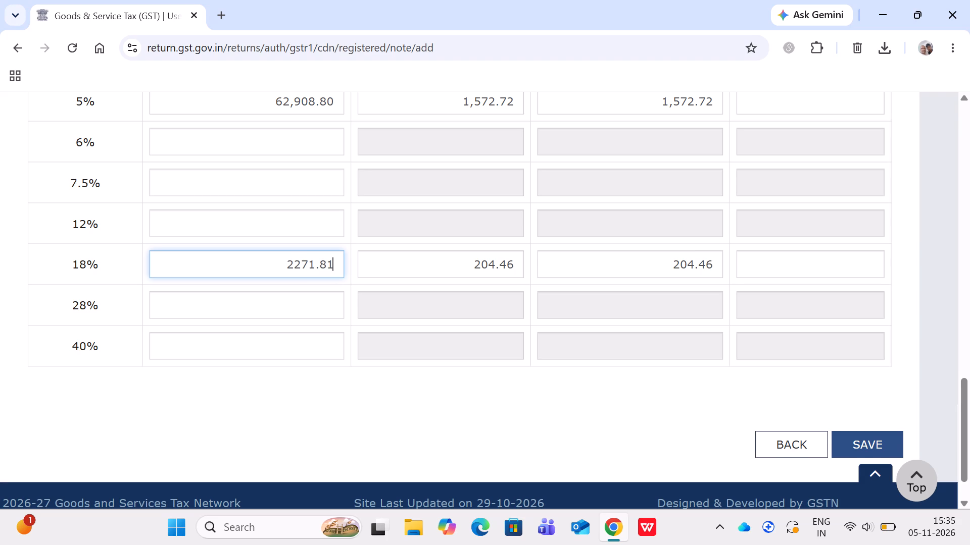
pyautogui.scroll(-2, 250, 264)
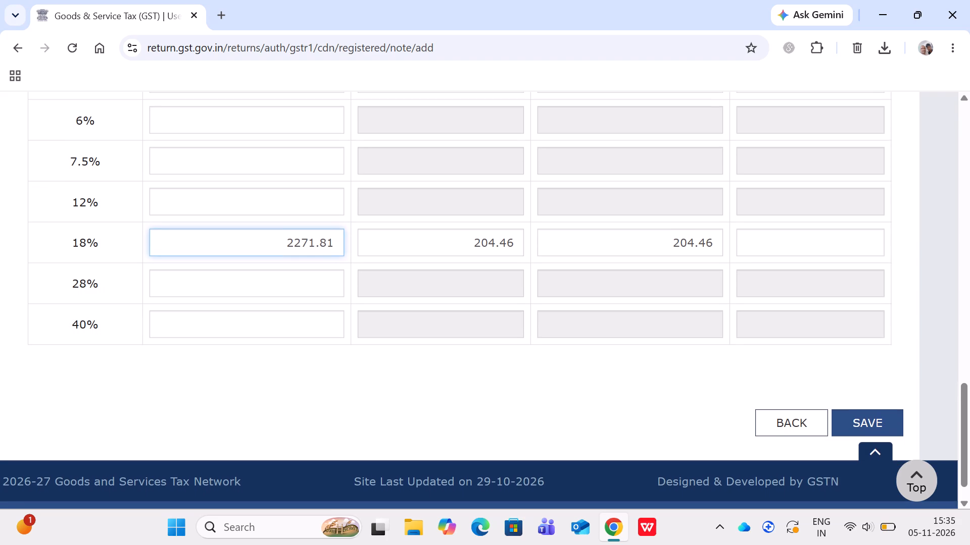
pyautogui.click(846, 423)
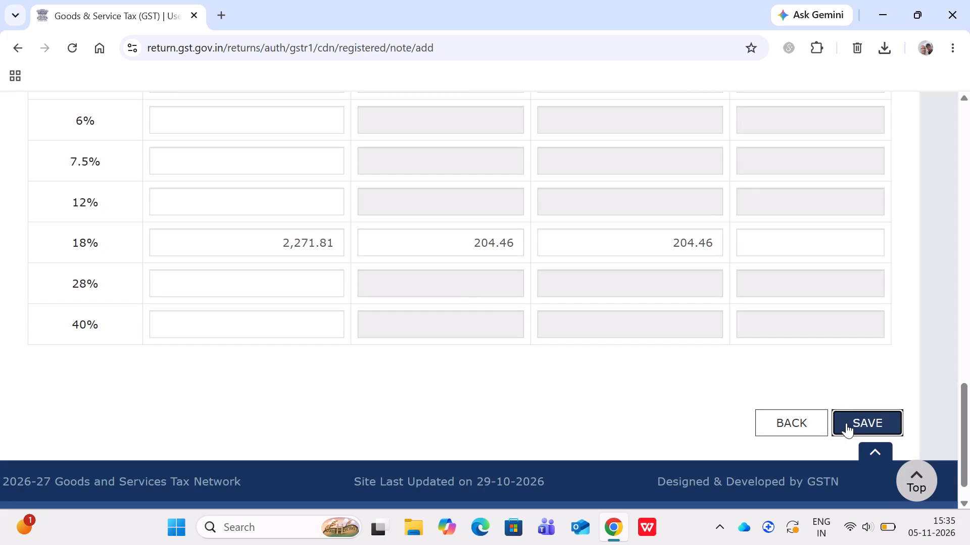
pyautogui.press('Return')
pyautogui.press('Return')
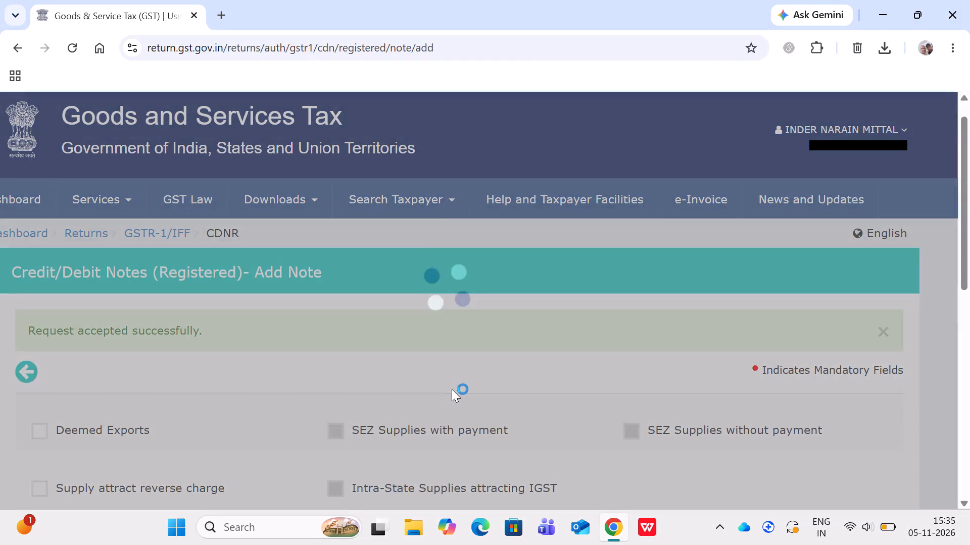
# Enter 26-27/SRP/037 as the number of another PHYSICSWALLAH LIMITED note.
pyautogui.scroll(-3, 452, 389)
pyautogui.click(106, 313)
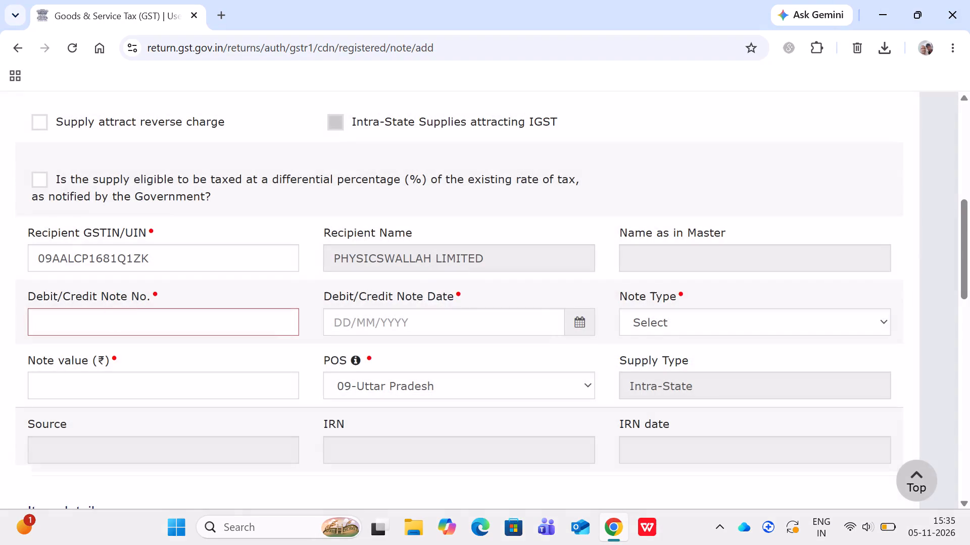
pyautogui.click(106, 313)
pyautogui.hotkey('ctrl', 'v')
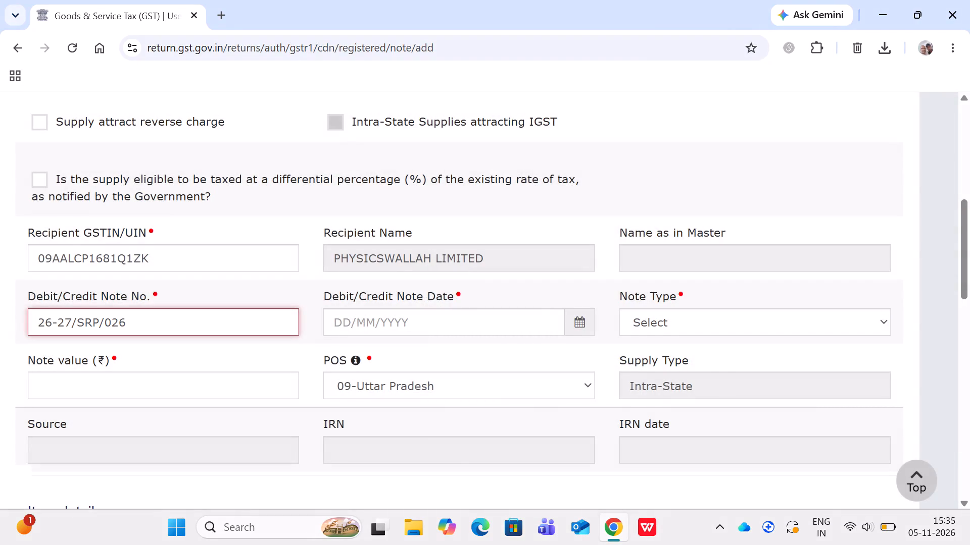
pyautogui.press('BackSpace')
pyautogui.press('BackSpace')
pyautogui.press('BackSpace')
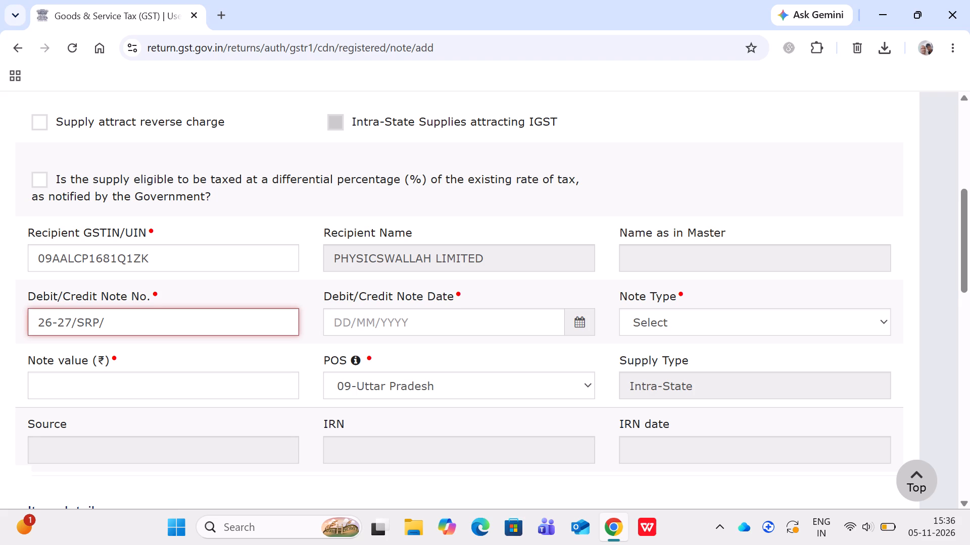
pyautogui.write('37')
pyautogui.press('BackSpace')
pyautogui.press('BackSpace')
pyautogui.write('037')
# Date note 26-27/SRP/037 07/08/2026 and set its note type to Credit.
pyautogui.click(457, 312)
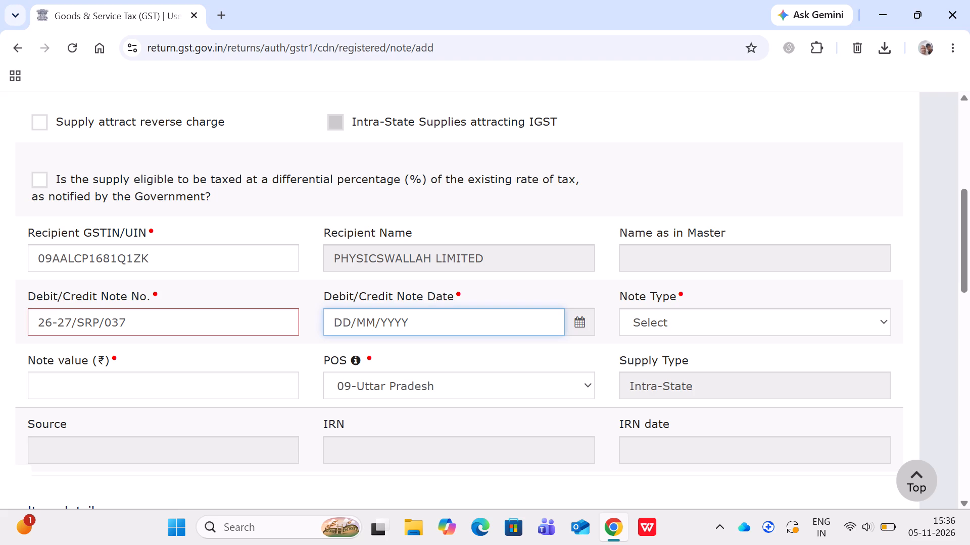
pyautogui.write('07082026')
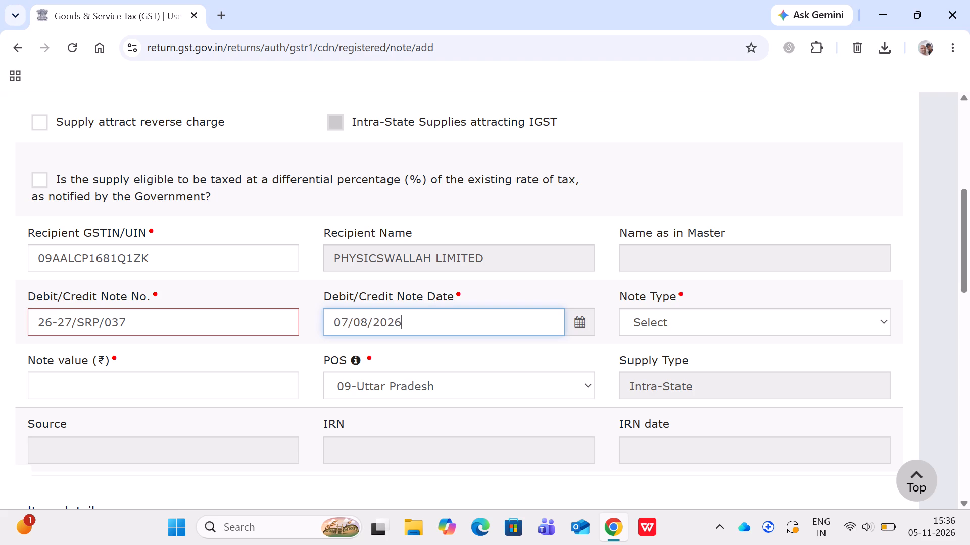
pyautogui.moveTo(665, 316); pyautogui.dragTo(637, 370)
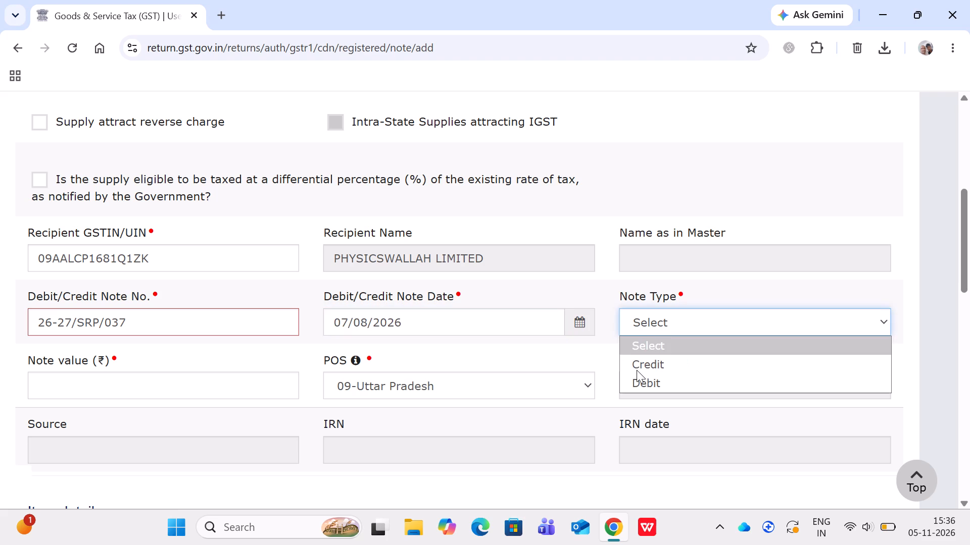
pyautogui.click(637, 370)
# Set the note value of credit note 26-27/SRP/037 to ₹49,440.67.
pyautogui.click(190, 383)
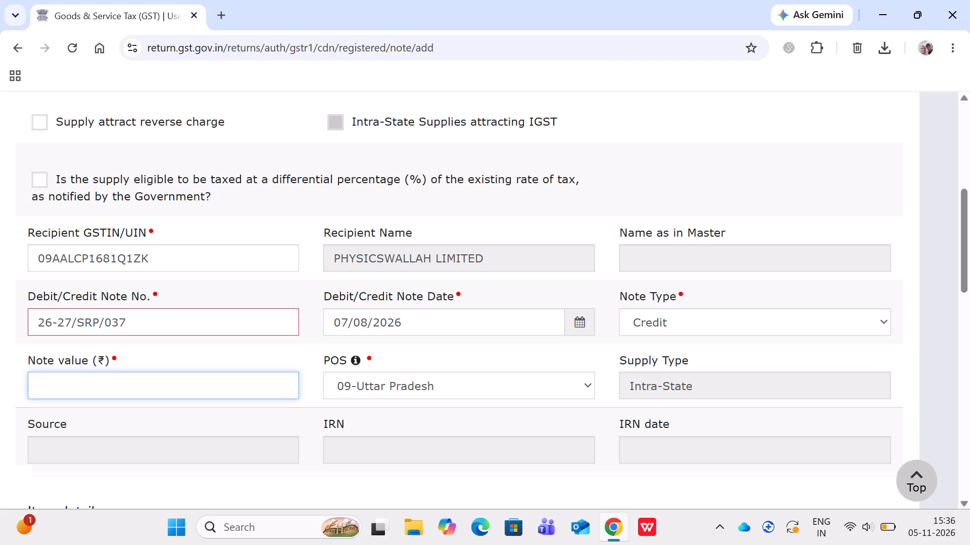
pyautogui.write('49')
pyautogui.write('440.6')
pyautogui.press('7')
# Enter a taxable value of ₹45,350.80 at the 5% rate in the item details of note 26-27/SRP/037.
pyautogui.scroll(-3, 190, 383)
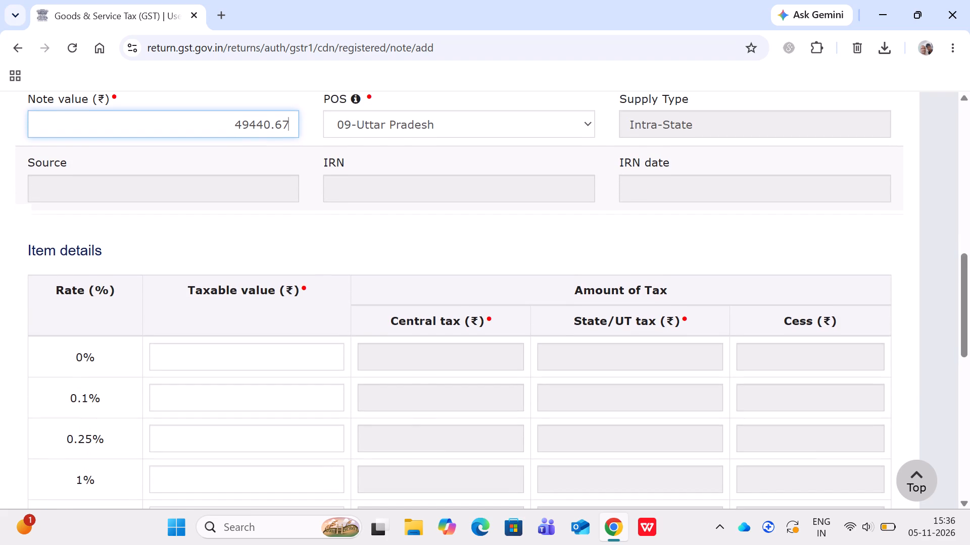
pyautogui.scroll(-2, 190, 383)
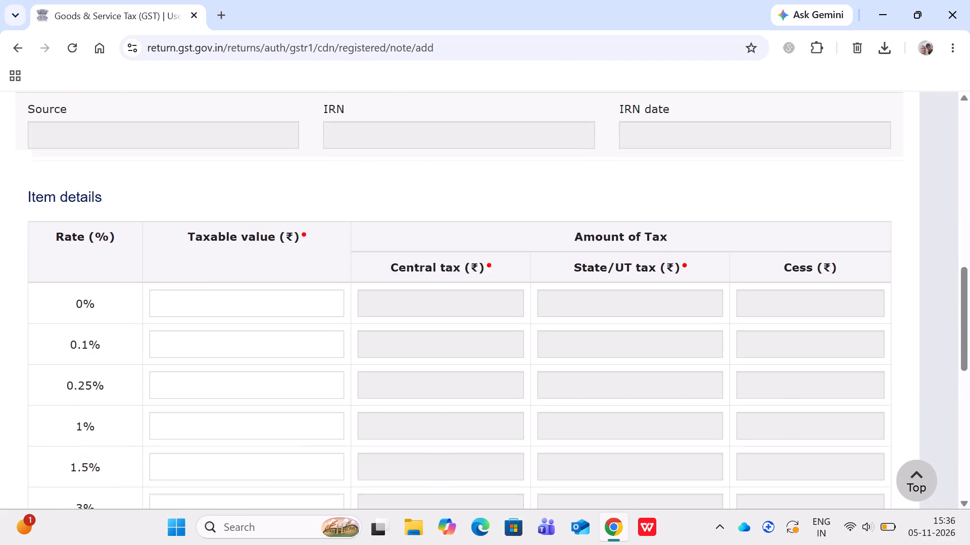
pyautogui.scroll(-1, 190, 383)
pyautogui.click(199, 420)
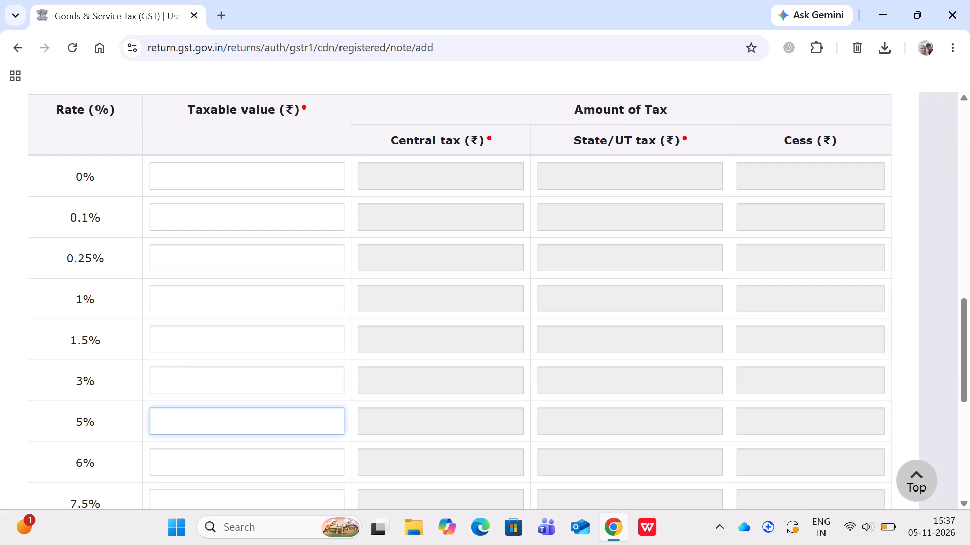
pyautogui.write('45')
pyautogui.write('350')
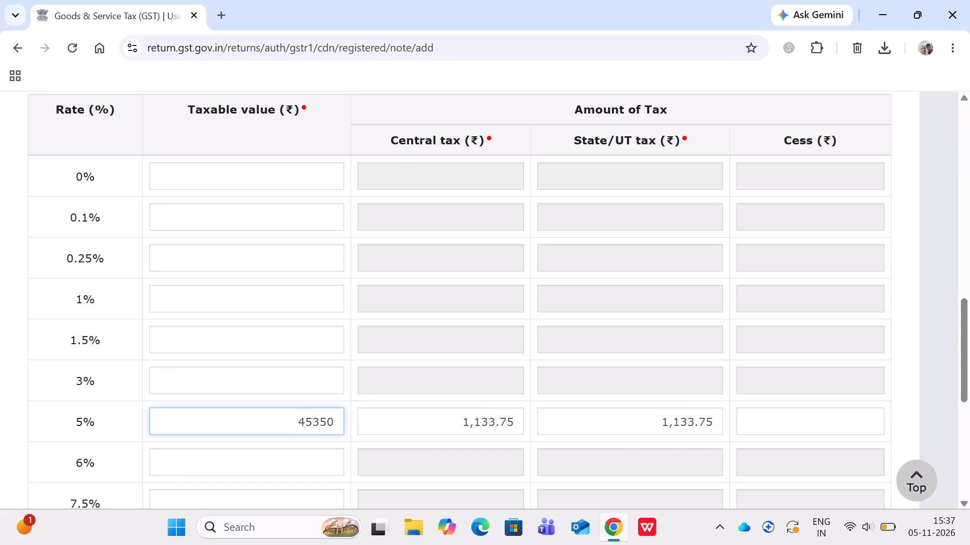
pyautogui.write('.80')
# Enter a taxable value of ₹1,544.35 at the 18% rate in the item details of note 26-27/SRP/037.
pyautogui.scroll(-1, 199, 420)
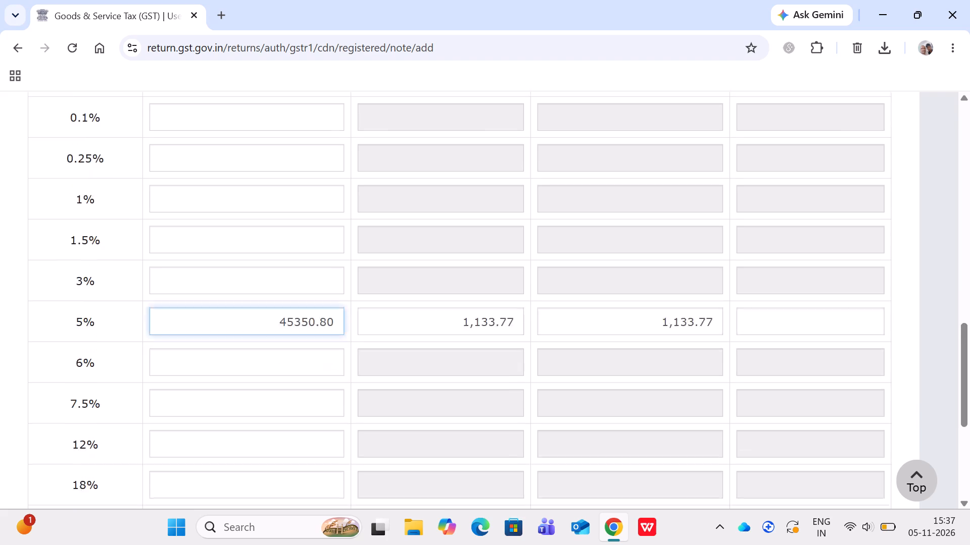
pyautogui.scroll(-2, 199, 420)
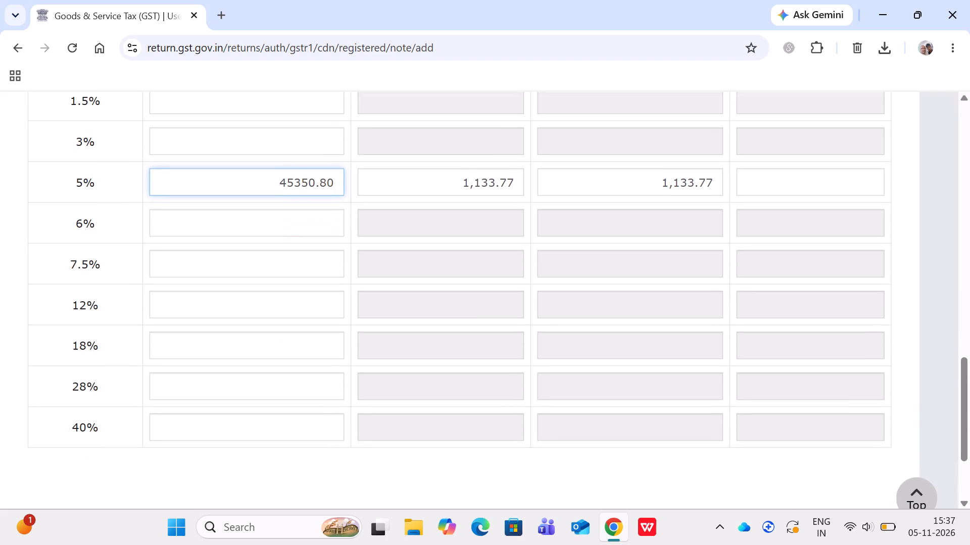
pyautogui.scroll(-1, 199, 420)
pyautogui.click(265, 350)
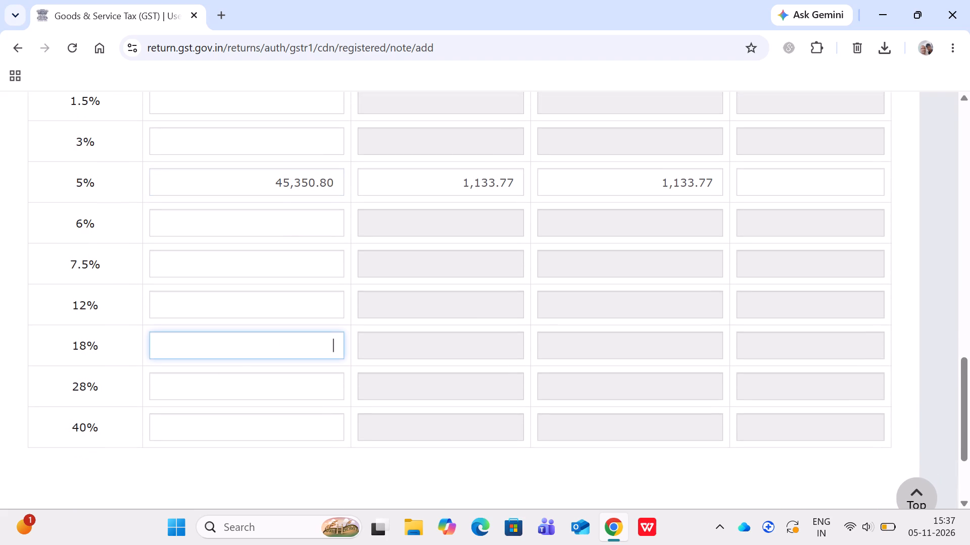
pyautogui.write('1544')
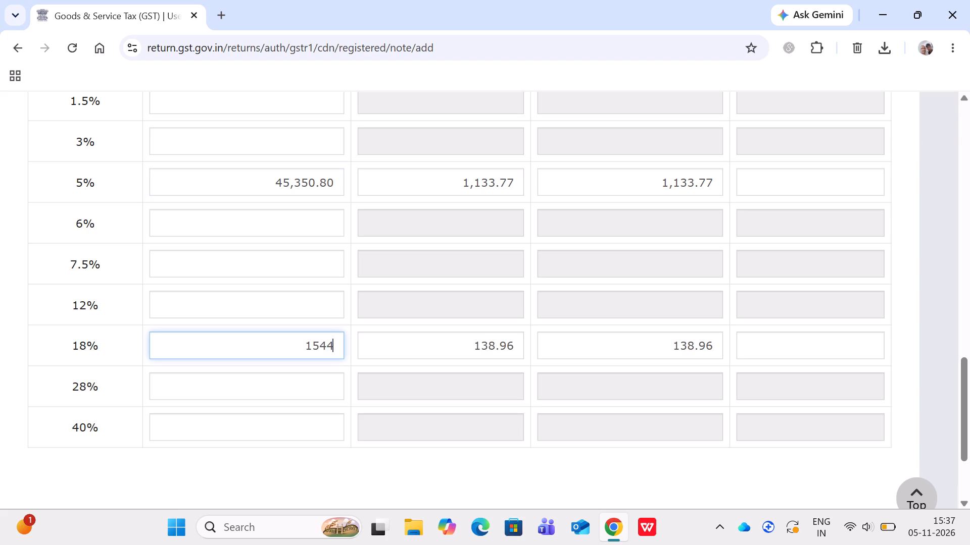
pyautogui.press('.')
pyautogui.press('3')
pyautogui.press('5')
# Save credit note 26-27/SRP/037 with its item details, retrying the save as needed.
pyautogui.scroll(-1, 265, 350)
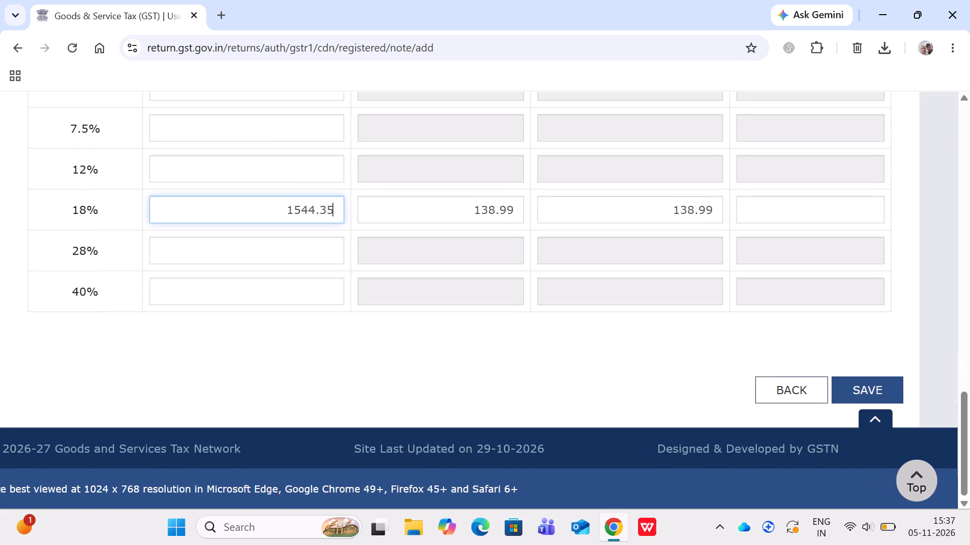
pyautogui.scroll(-1, 265, 350)
pyautogui.click(861, 387)
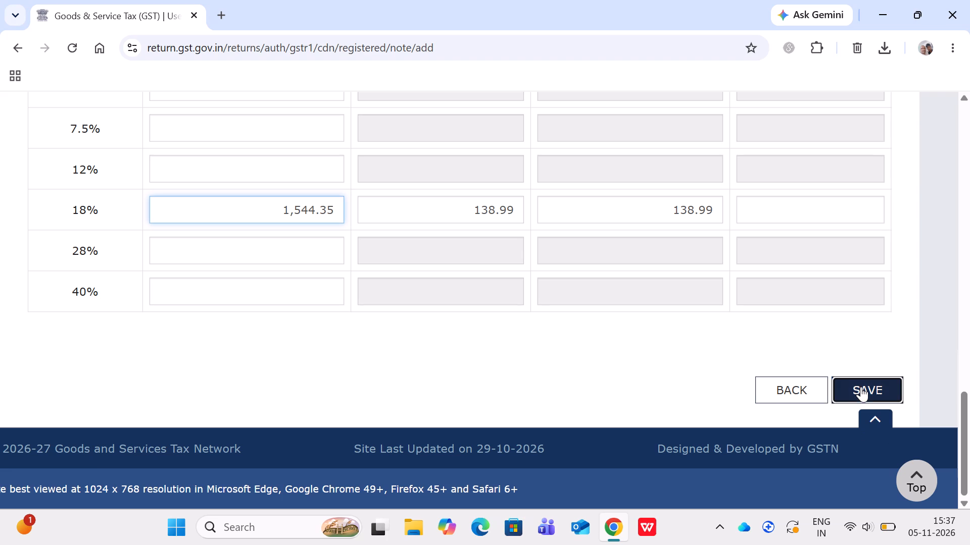
pyautogui.scroll(-2, 569, 352)
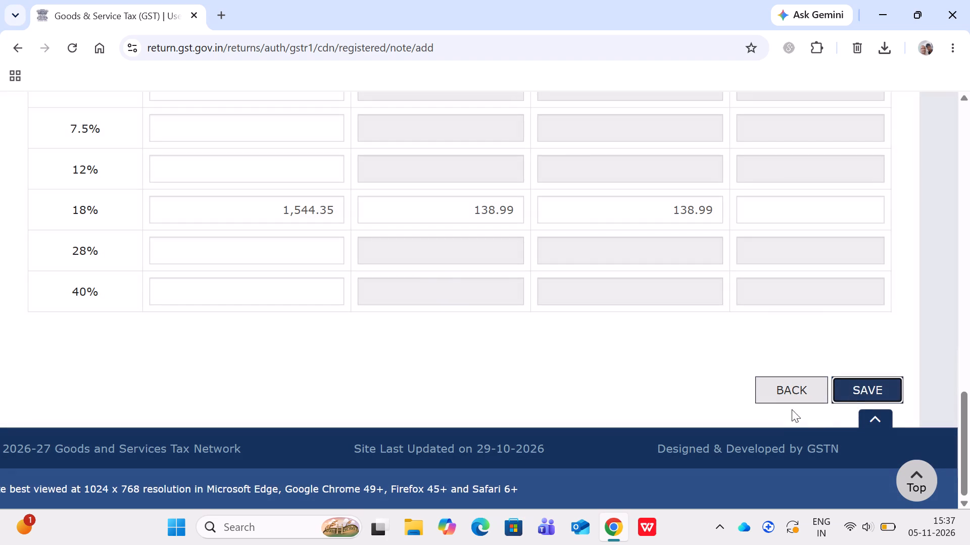
pyautogui.press('Return')
pyautogui.press('Return')
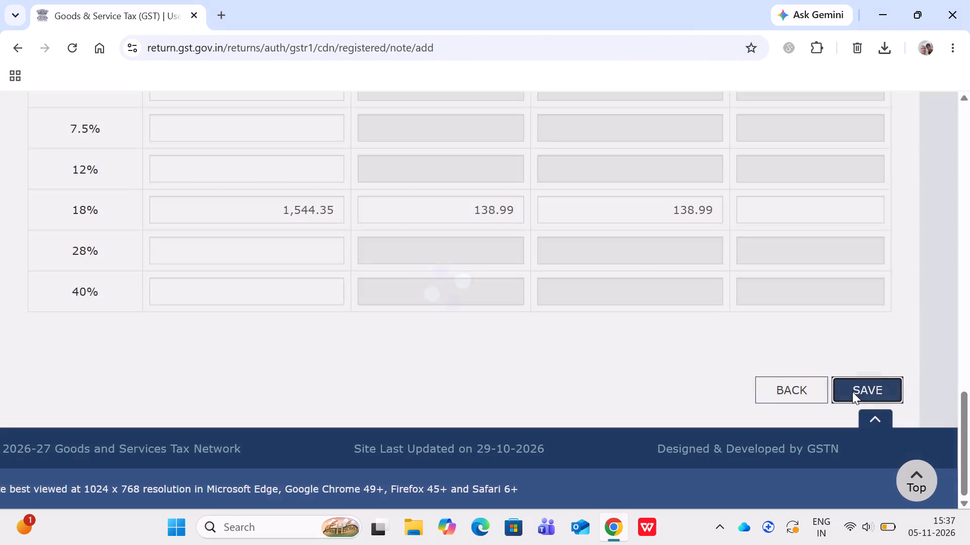
pyautogui.press('Return')
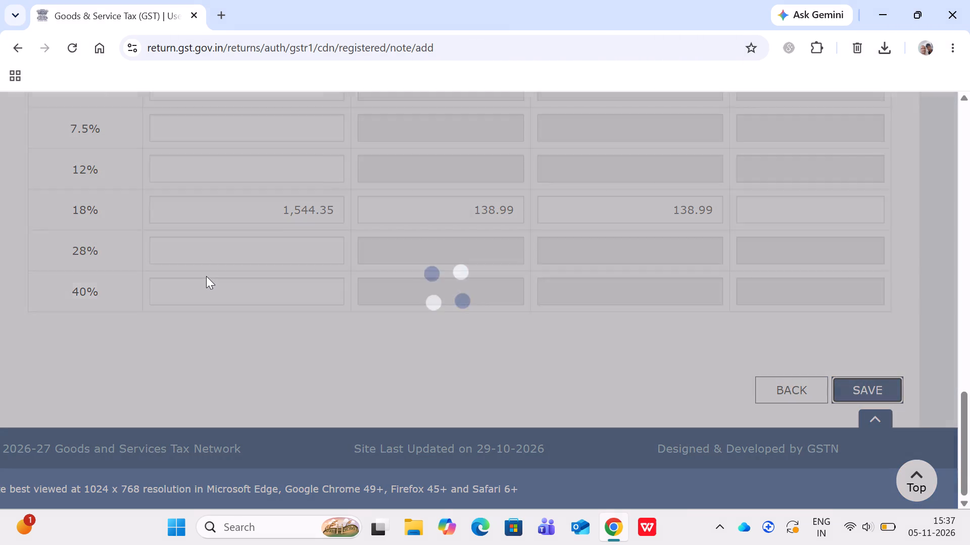
pyautogui.press('Return')
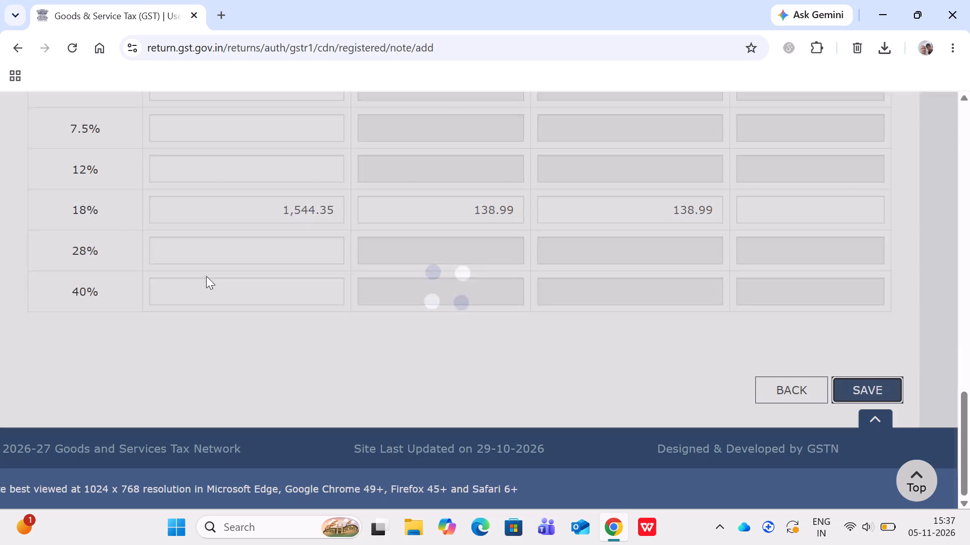
pyautogui.press('Return')
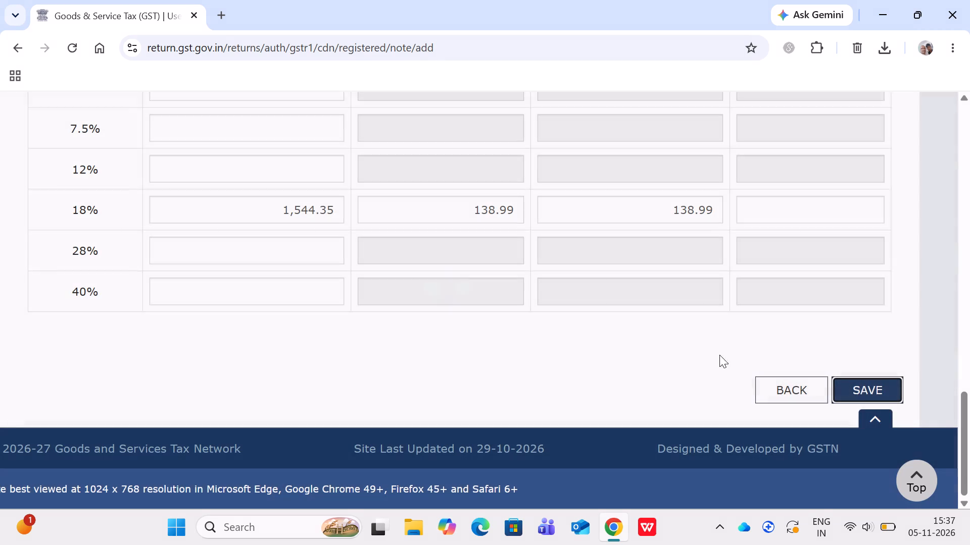
pyautogui.click(860, 388)
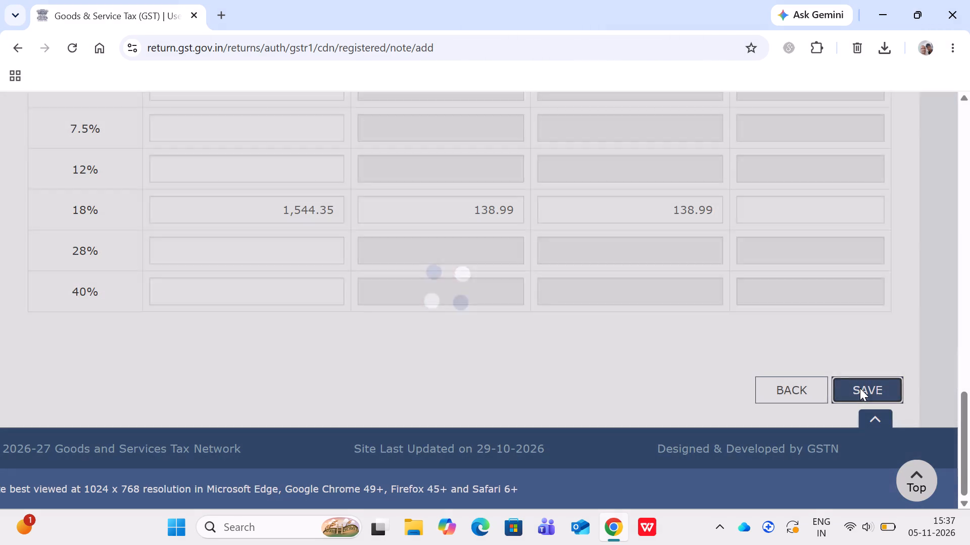
pyautogui.click(860, 388)
pyautogui.press('Return')
pyautogui.press('Return')
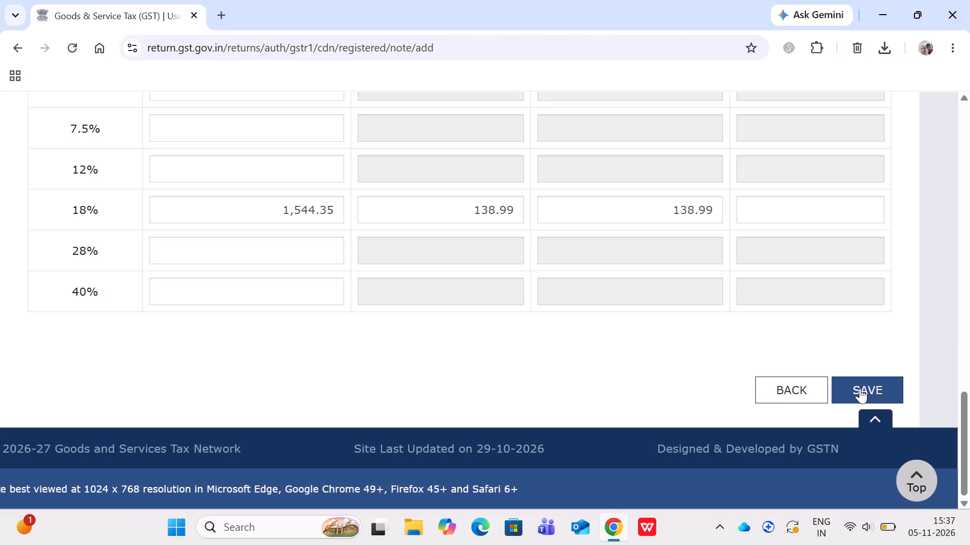
pyautogui.press('Return')
pyautogui.press('Return')
pyautogui.doubleClick(860, 388)
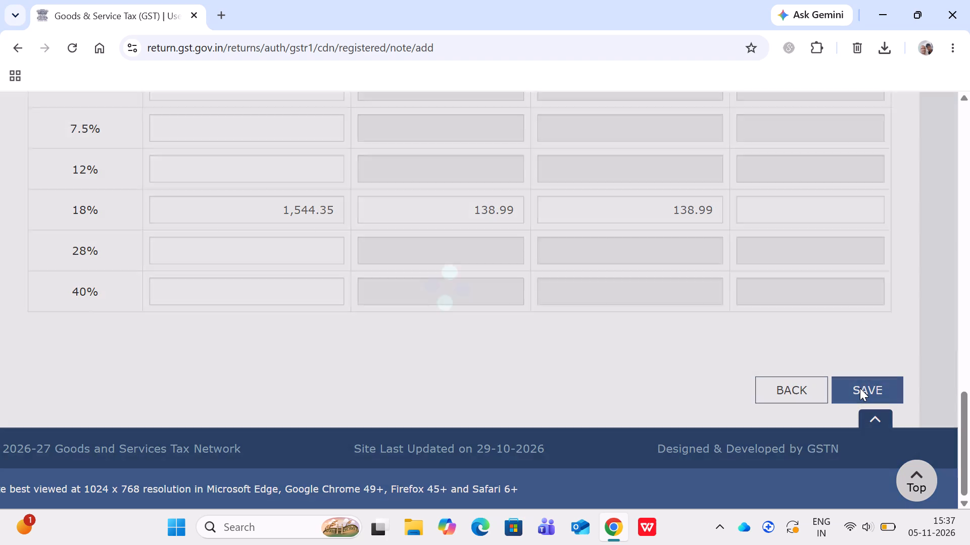
pyautogui.click(860, 388)
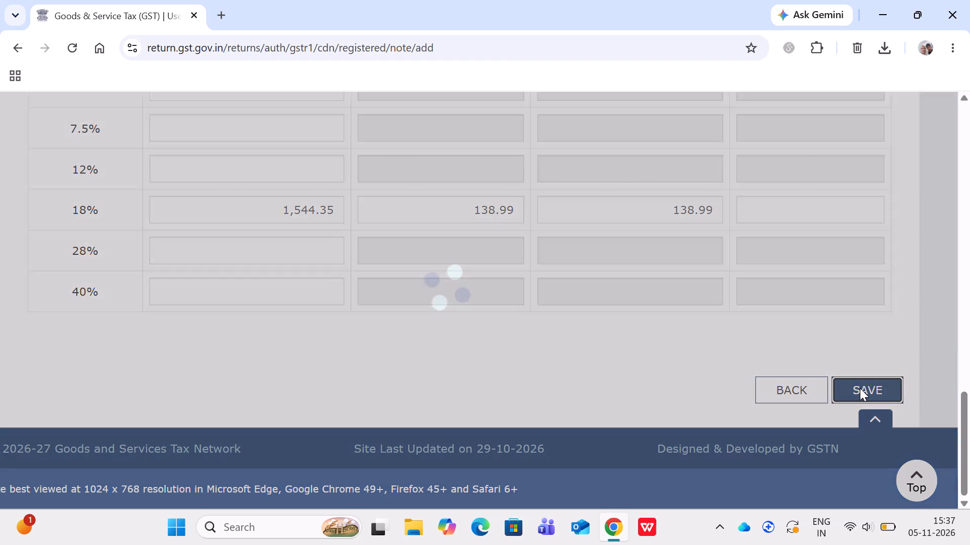
pyautogui.click(860, 388)
pyautogui.press('Return')
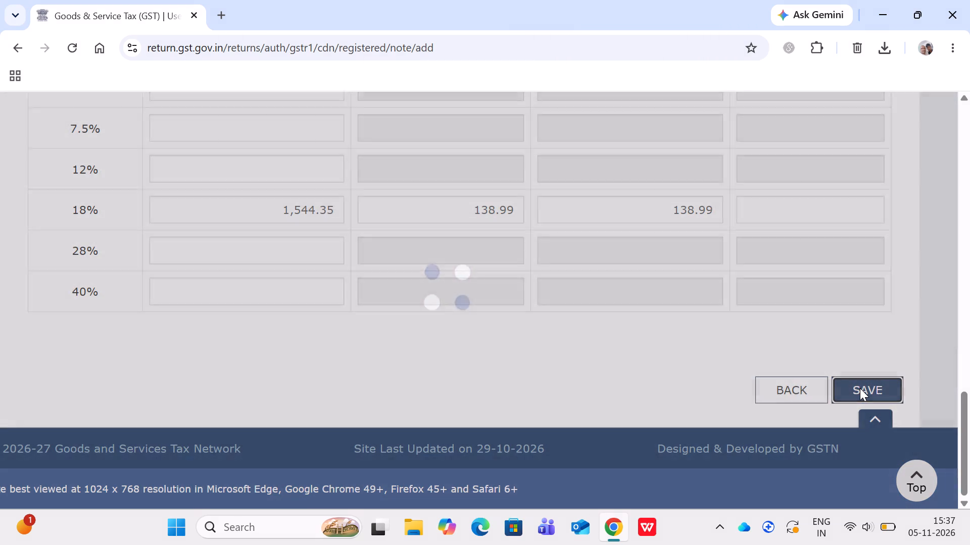
pyautogui.press('Return')
pyautogui.press('Return')
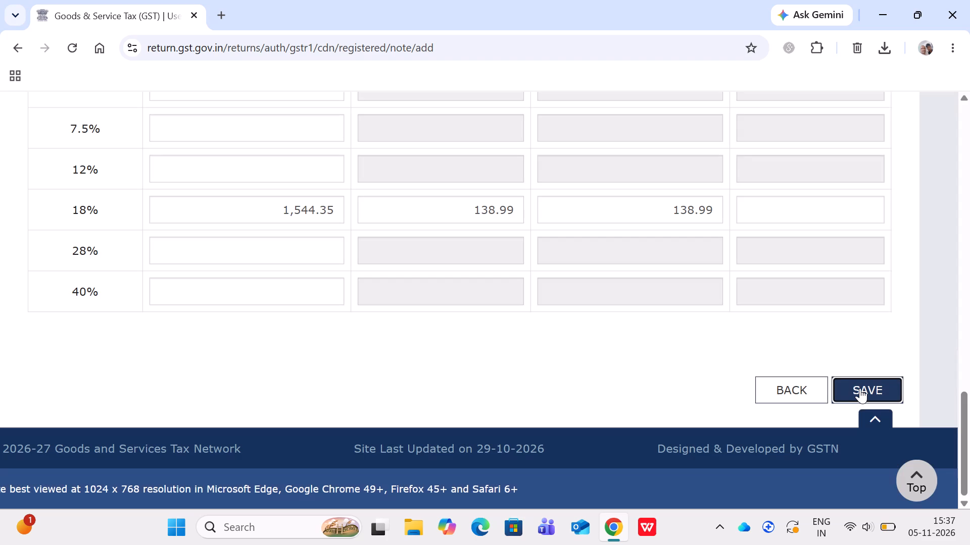
pyautogui.click(860, 388)
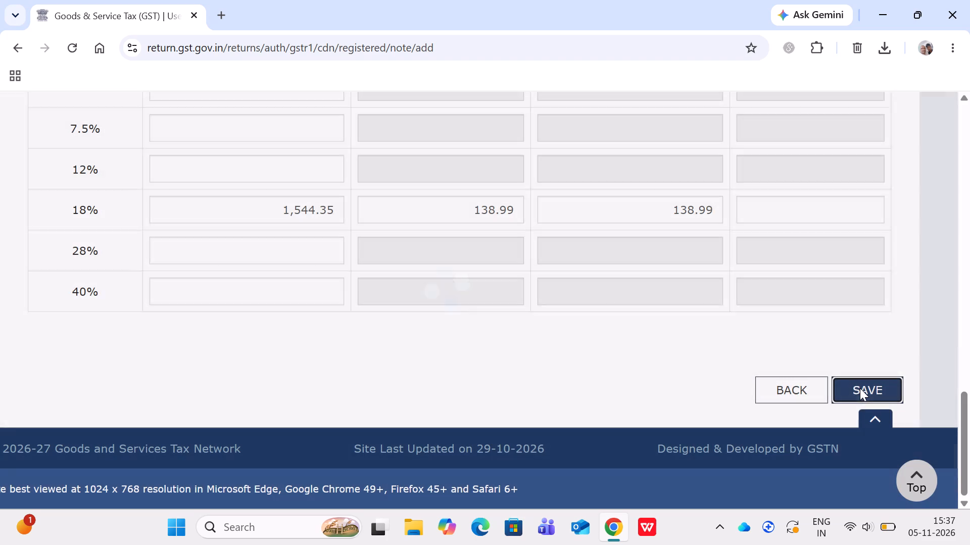
pyautogui.click(860, 388)
pyautogui.press('Return')
pyautogui.scroll(5, 860, 388)
pyautogui.scroll(-9, 860, 337)
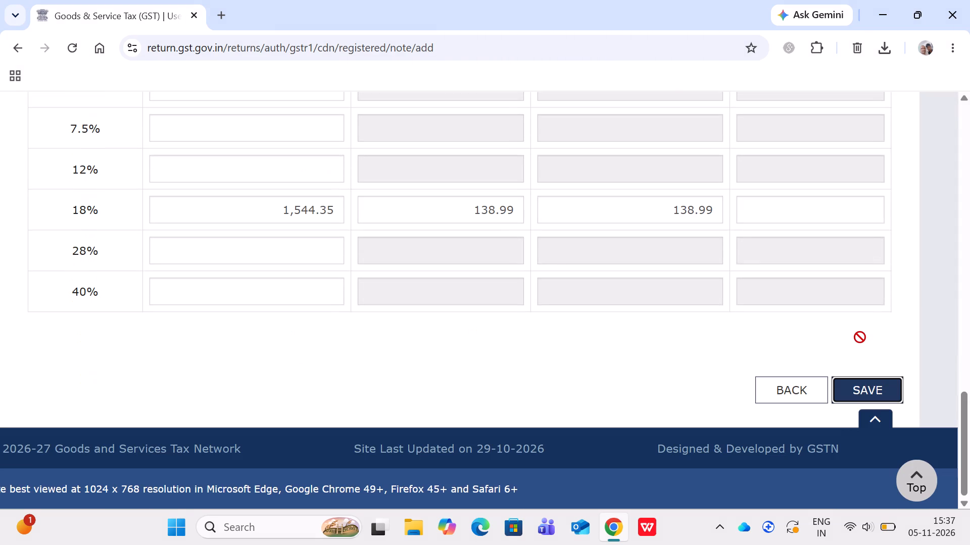
pyautogui.click(875, 379)
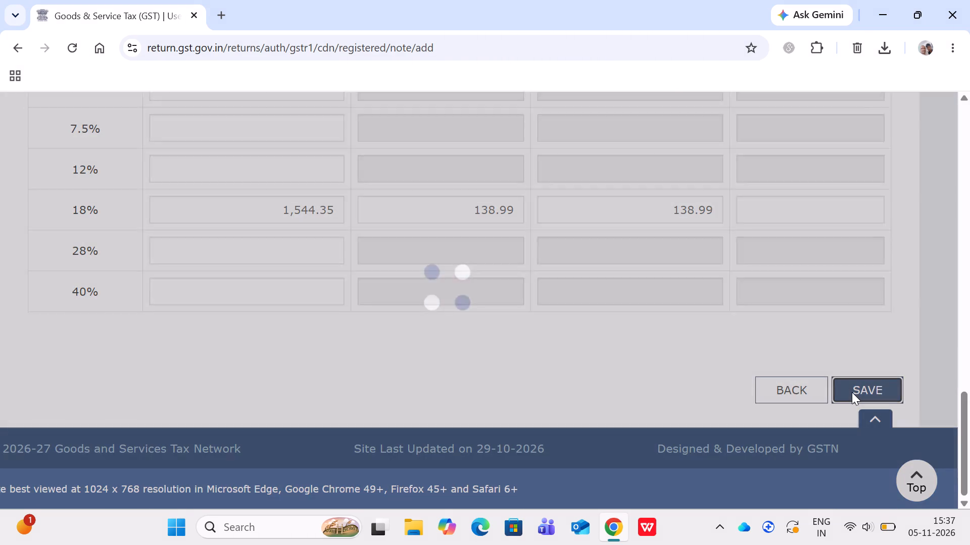
pyautogui.click(852, 392)
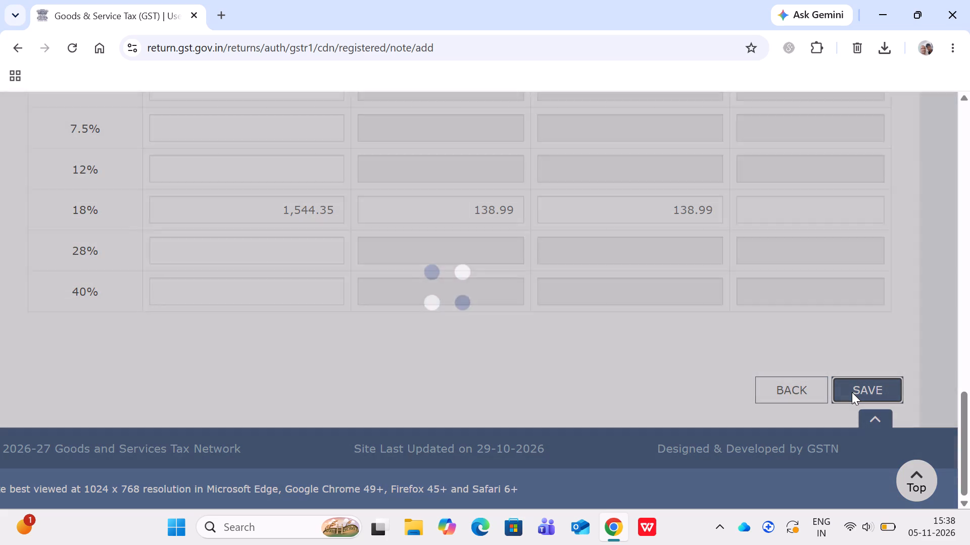
# Retry saving credit note 26-27/SRP/037 with its 5% and 18% item details.
pyautogui.click(852, 392)
pyautogui.press('Return')
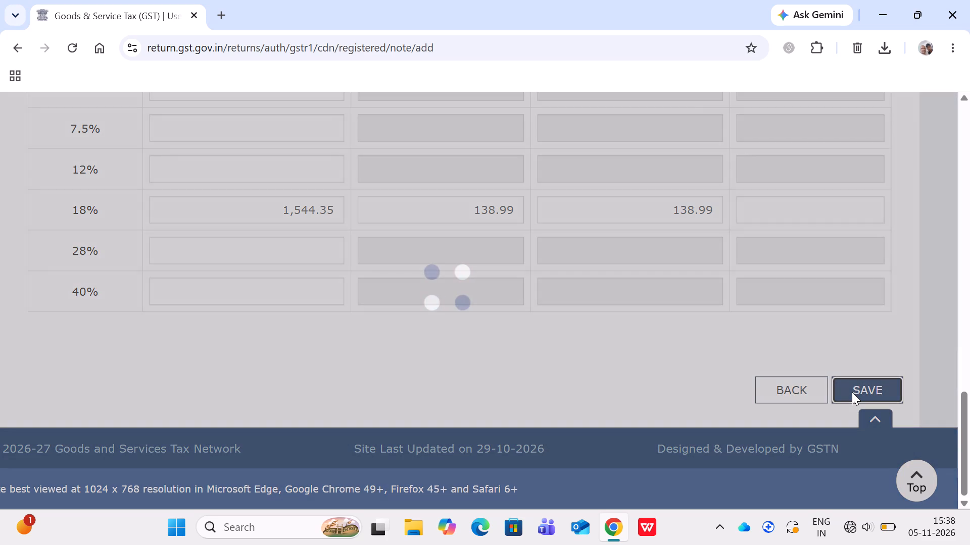
pyautogui.press('Return')
pyautogui.press('Return')
pyautogui.click(852, 392)
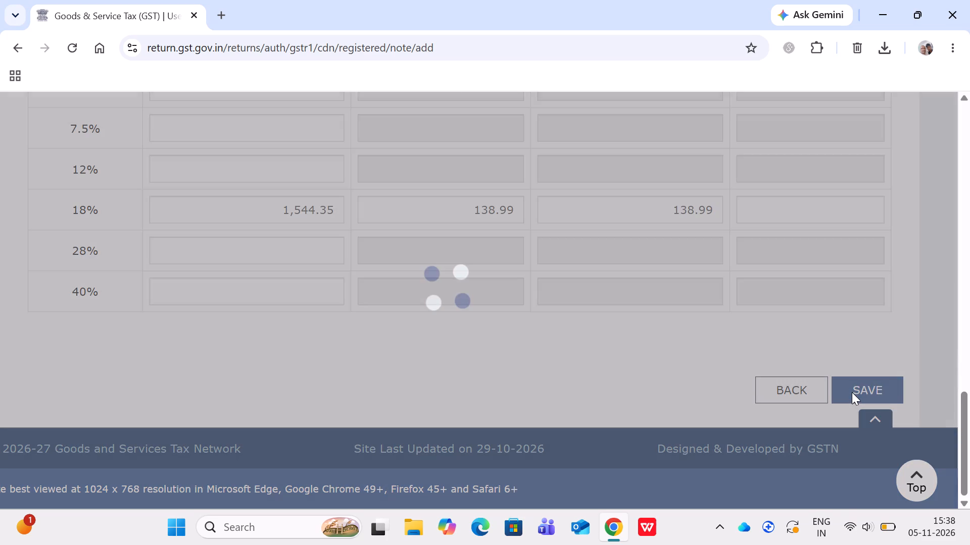
pyautogui.click(852, 392)
pyautogui.click(851, 394)
pyautogui.click(851, 394)
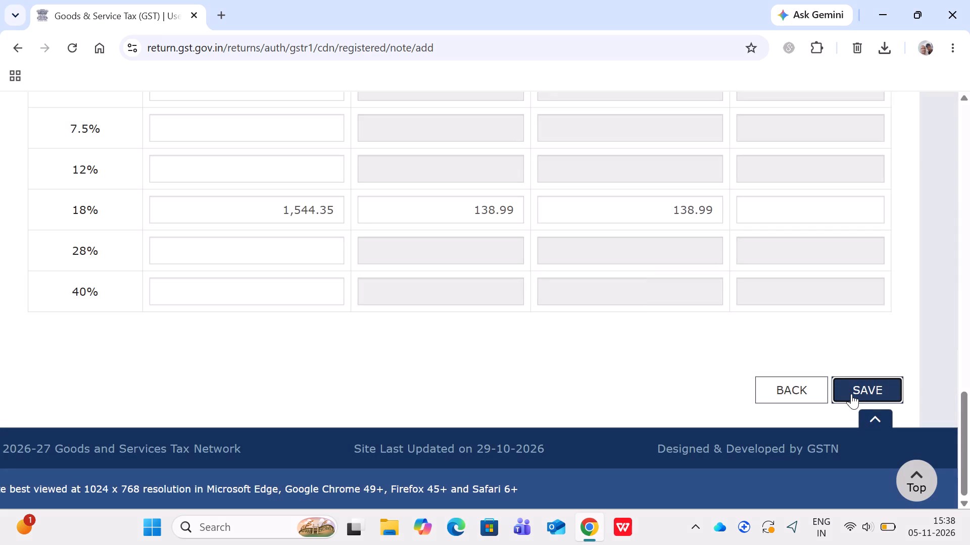
pyautogui.press('Return')
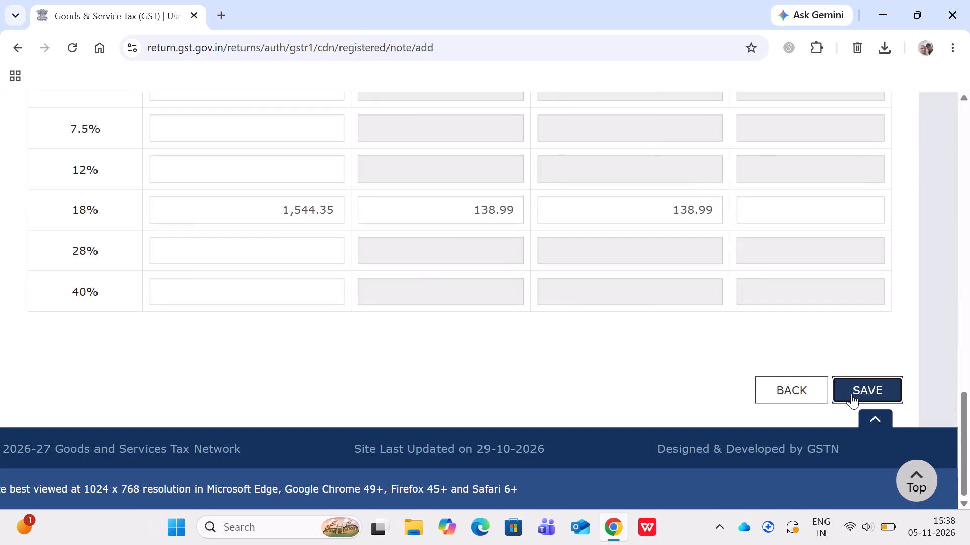
pyautogui.click(851, 394)
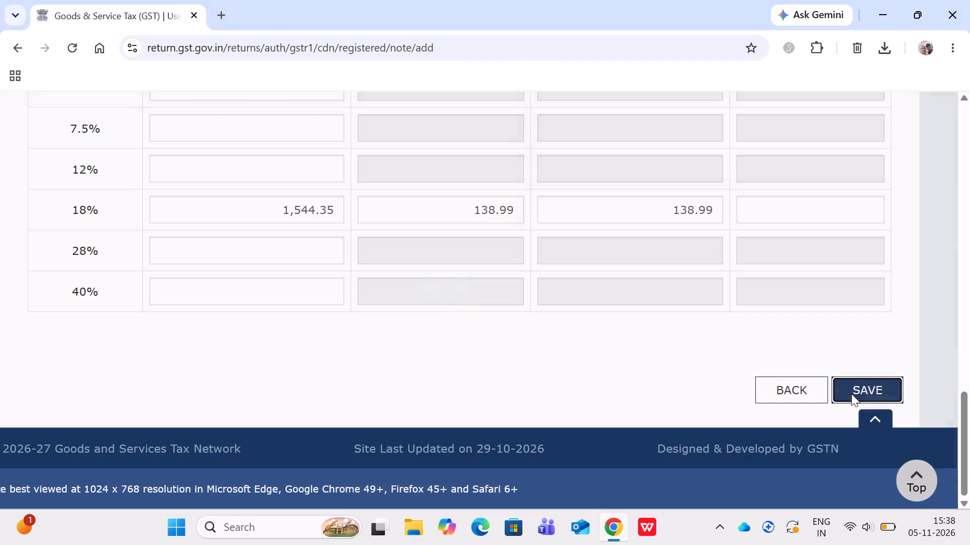
pyautogui.click(851, 394)
# Review the header fields of credit note 26-27/SRP/037 and try saving the note again.
pyautogui.scroll(9, 851, 394)
pyautogui.scroll(-8, 851, 394)
pyautogui.scroll(5, 851, 394)
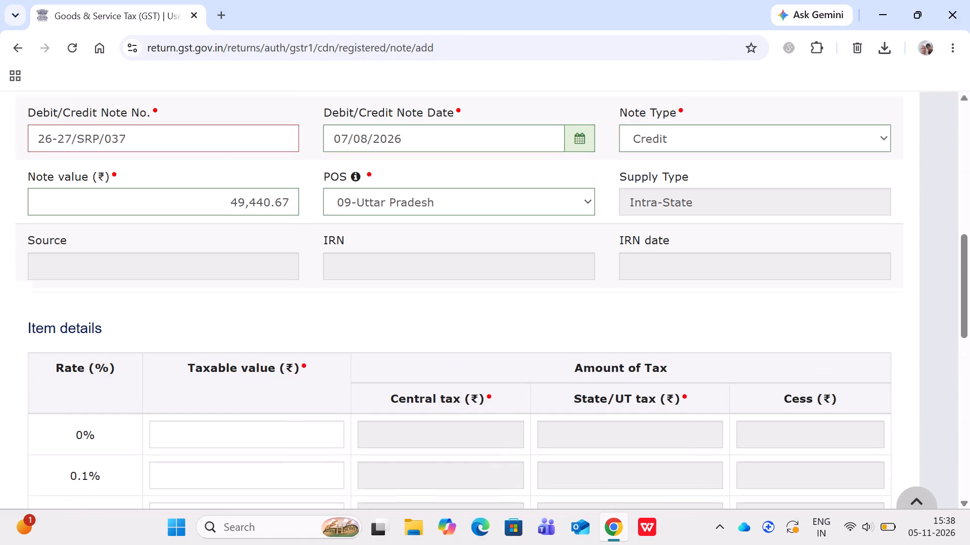
pyautogui.scroll(1, 851, 394)
pyautogui.scroll(-10, 851, 394)
pyautogui.click(851, 394)
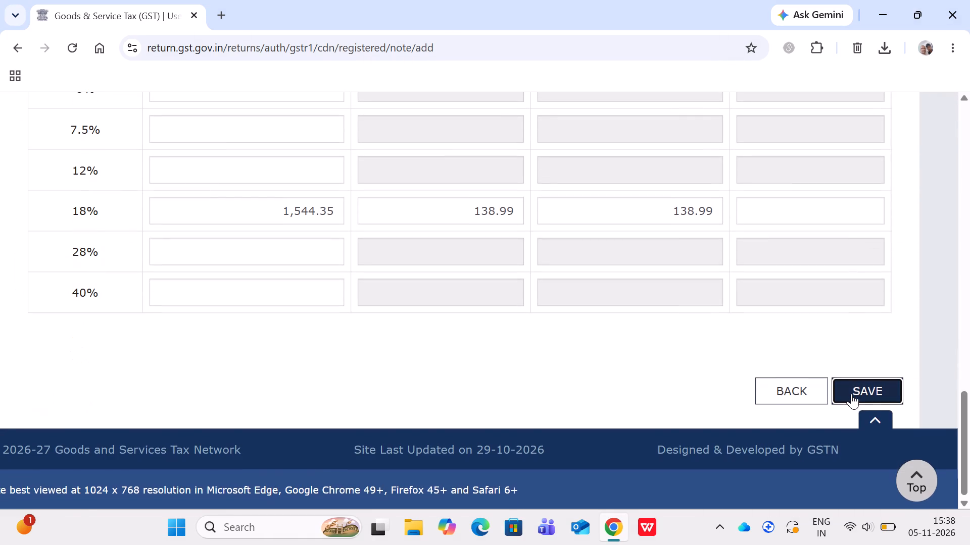
pyautogui.click(851, 394)
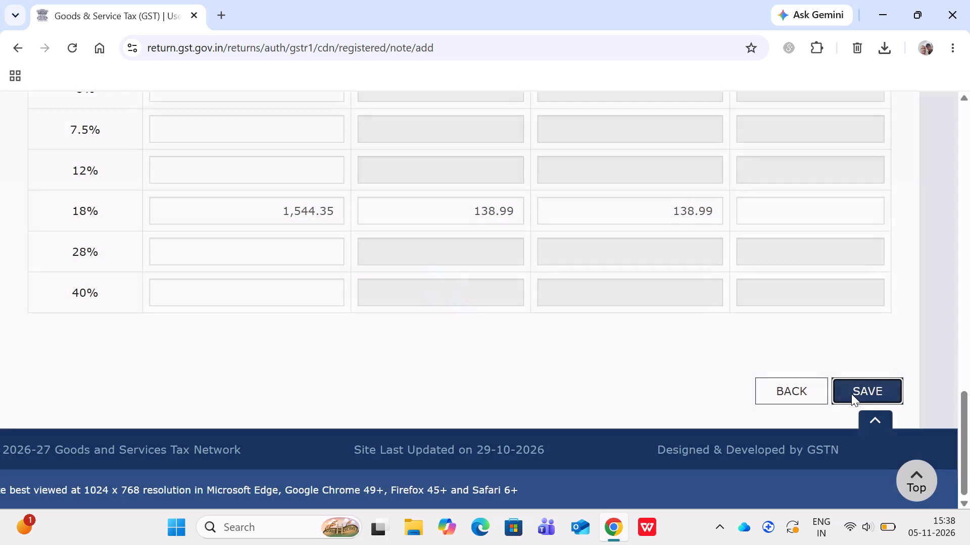
pyautogui.click(851, 394)
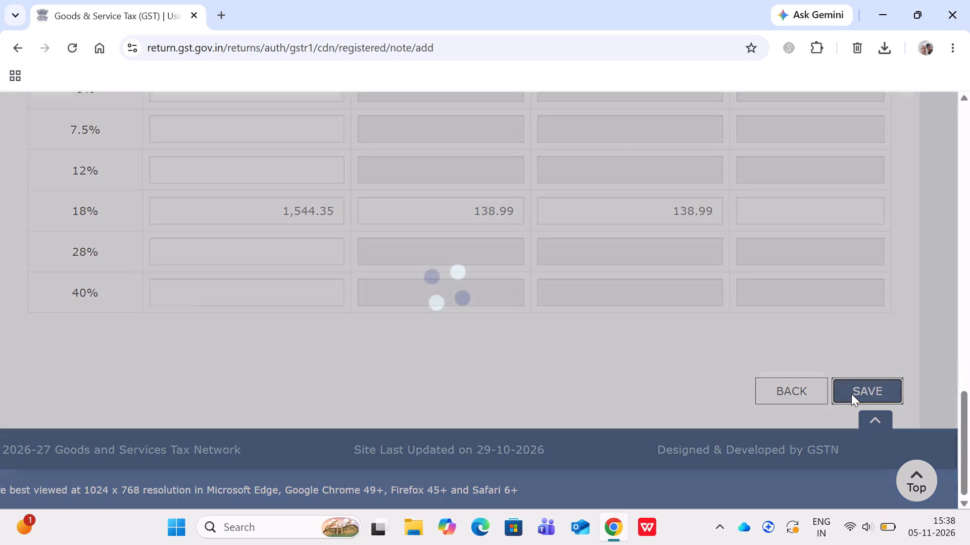
pyautogui.press('Return')
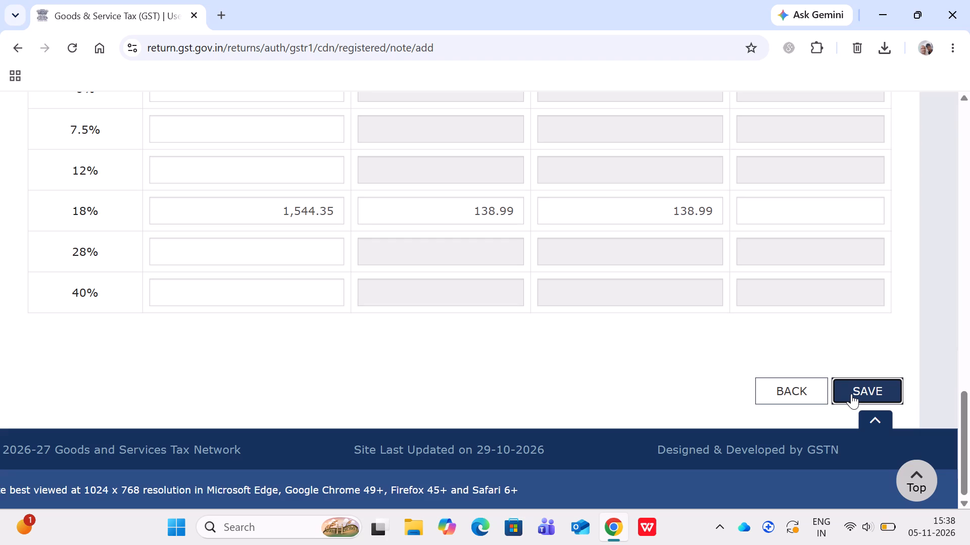
pyautogui.press('Return')
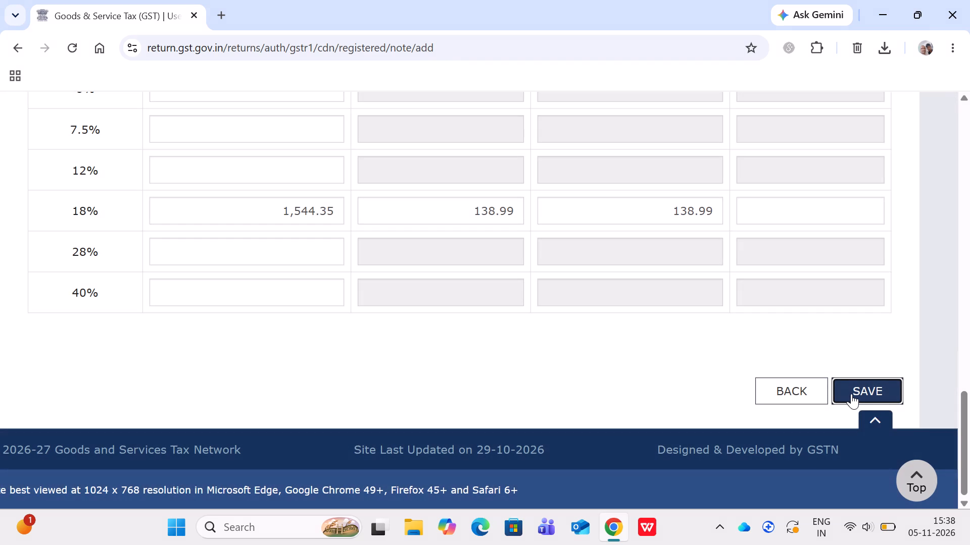
pyautogui.click(851, 394)
# Recheck the note number 26-27/SRP/037 and the other header details, and retry saving the note.
pyautogui.scroll(4, 851, 394)
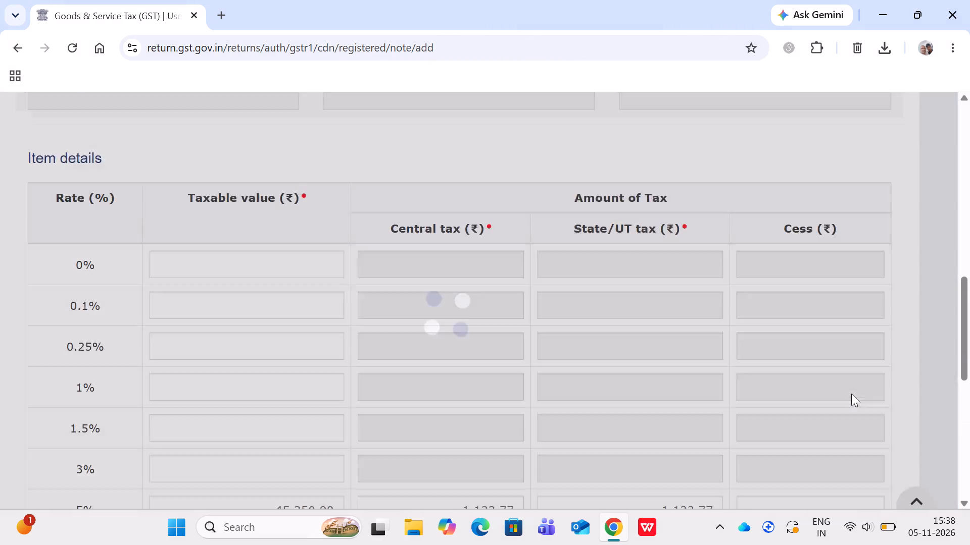
pyautogui.scroll(5, 851, 394)
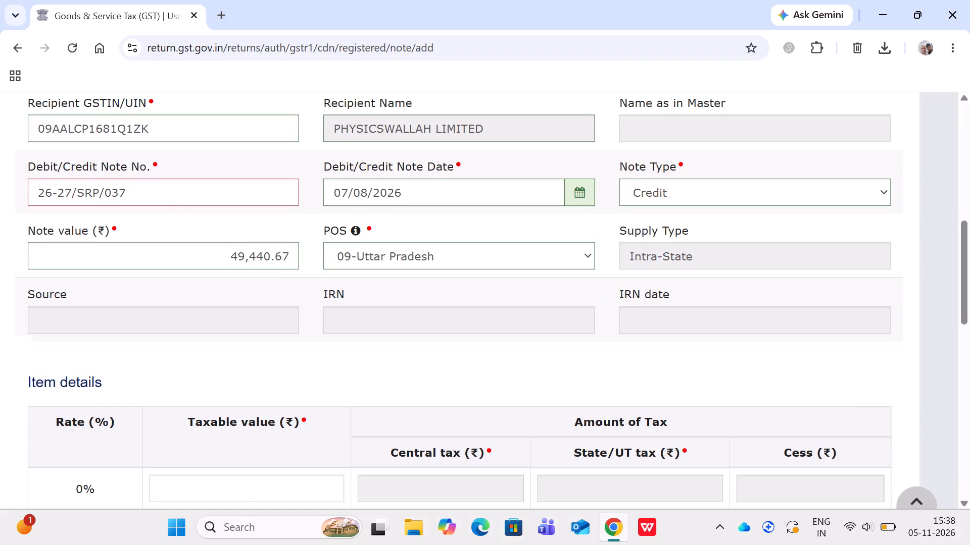
pyautogui.scroll(4, 169, 201)
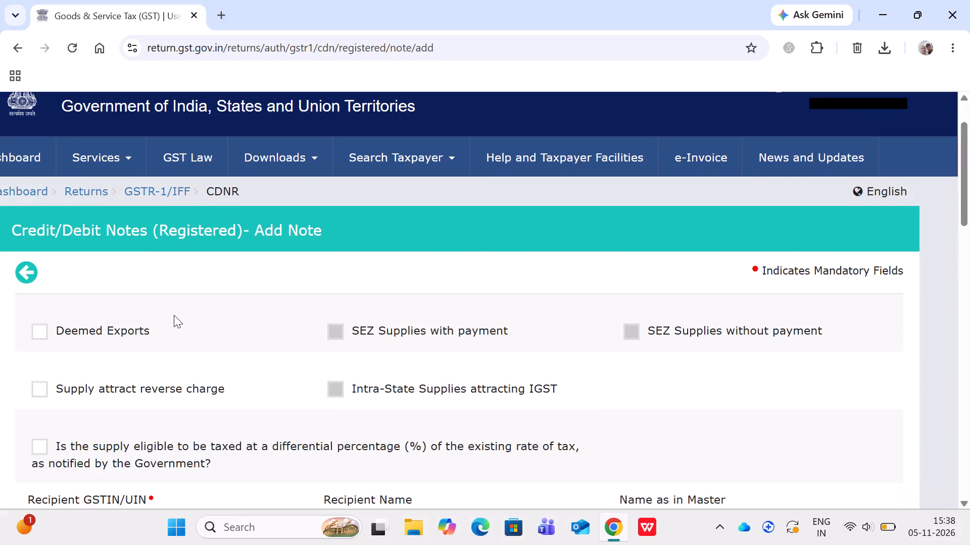
pyautogui.scroll(-4, 174, 315)
pyautogui.click(174, 315)
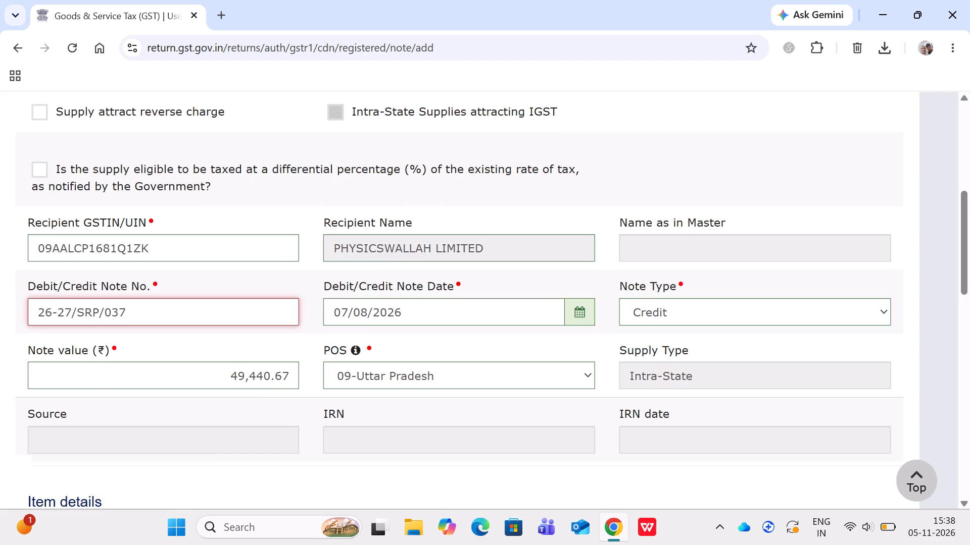
pyautogui.scroll(-12, 174, 315)
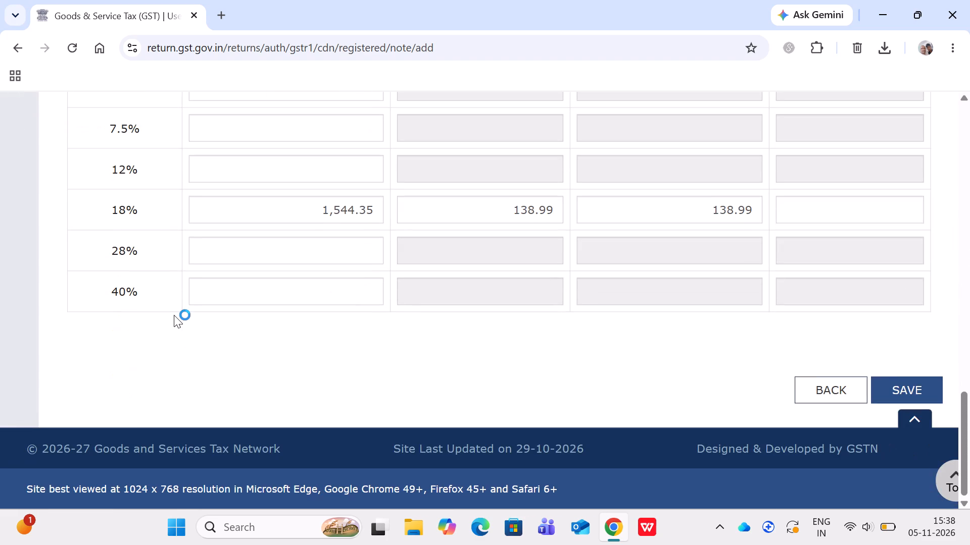
pyautogui.doubleClick(908, 393)
pyautogui.click(908, 393)
pyautogui.click(908, 393)
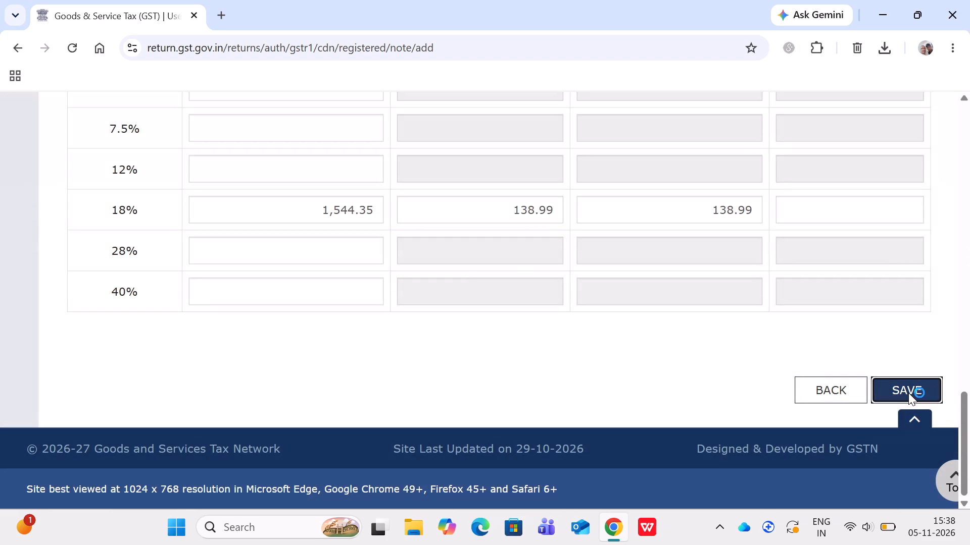
pyautogui.click(908, 393)
pyautogui.tripleClick(908, 393)
pyautogui.tripleClick(908, 393)
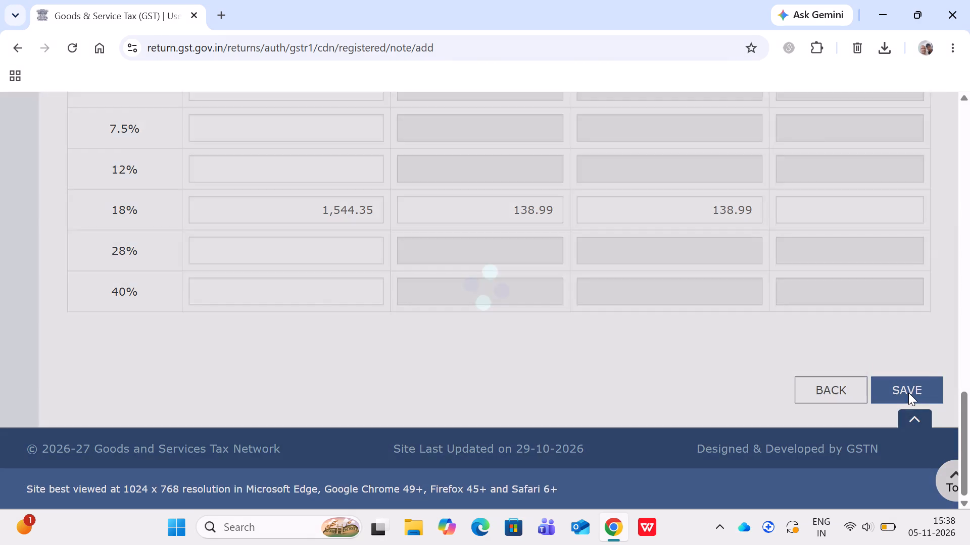
# Return to the GSTR-1 overview and open PHYSICSWALLAH LIMITED's processed notes under 9B - Credit / Debit Notes (Registered).
pyautogui.scroll(9, 908, 393)
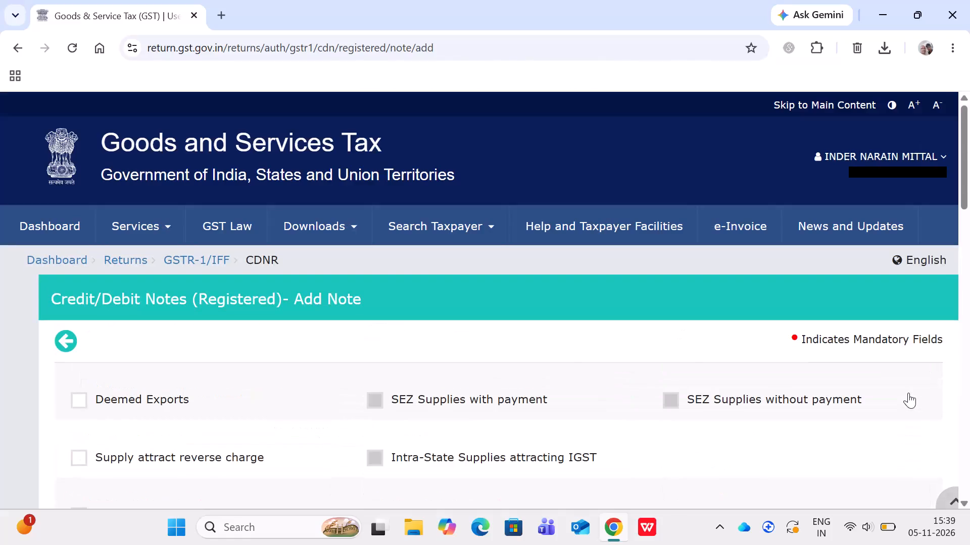
pyautogui.click(206, 258)
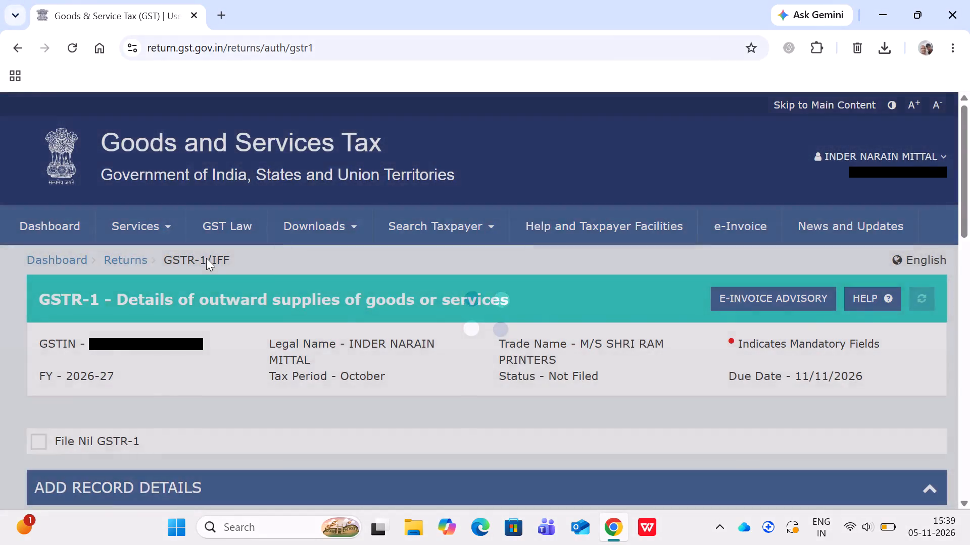
pyautogui.scroll(-7, 206, 258)
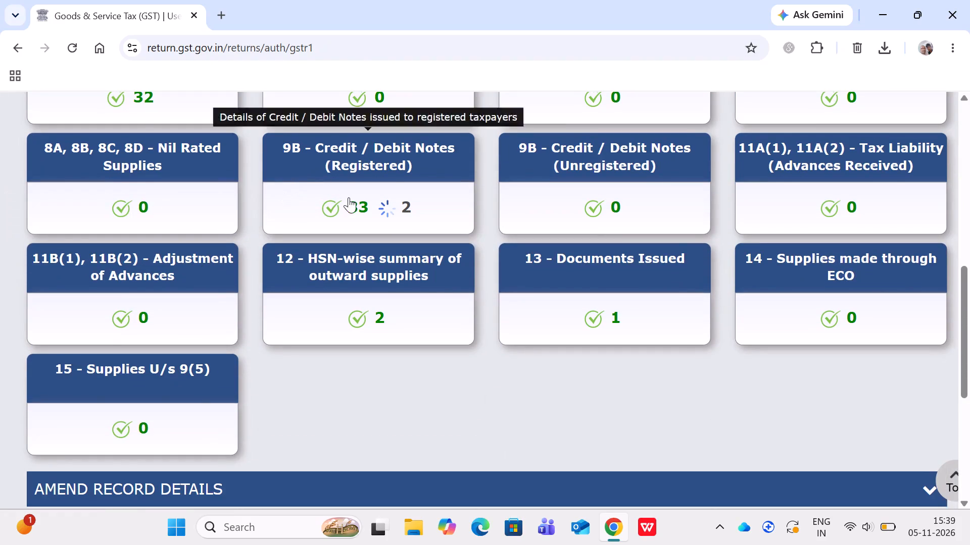
pyautogui.click(357, 203)
pyautogui.scroll(-2, 340, 319)
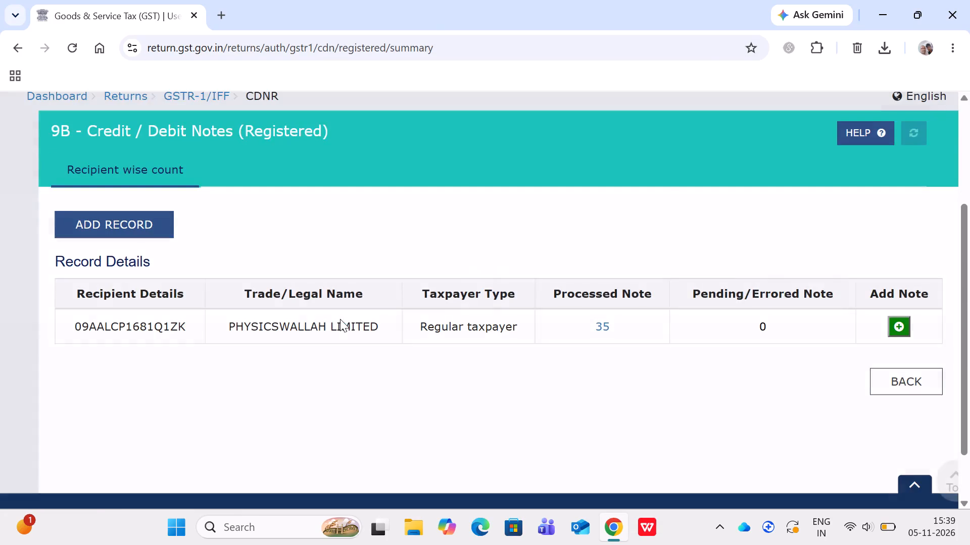
pyautogui.click(608, 323)
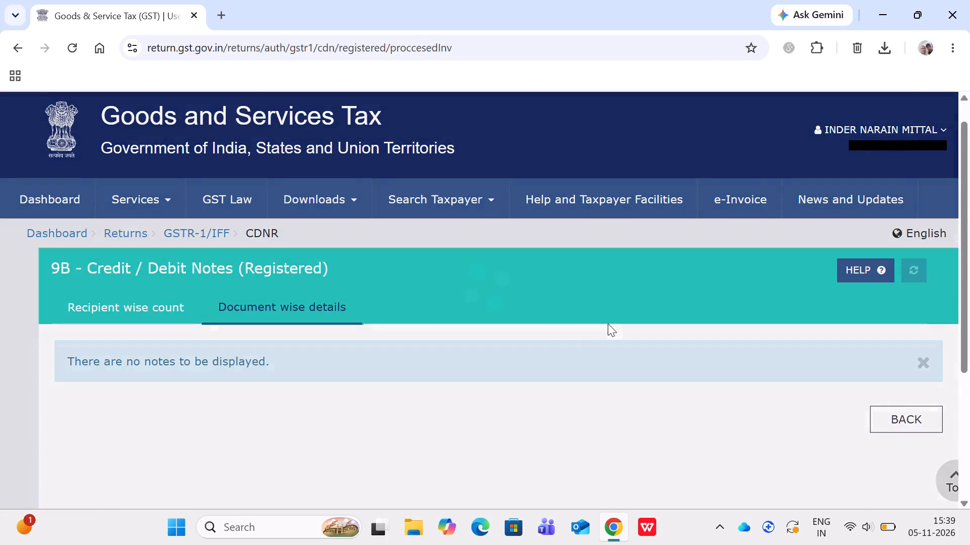
pyautogui.scroll(-3, 408, 436)
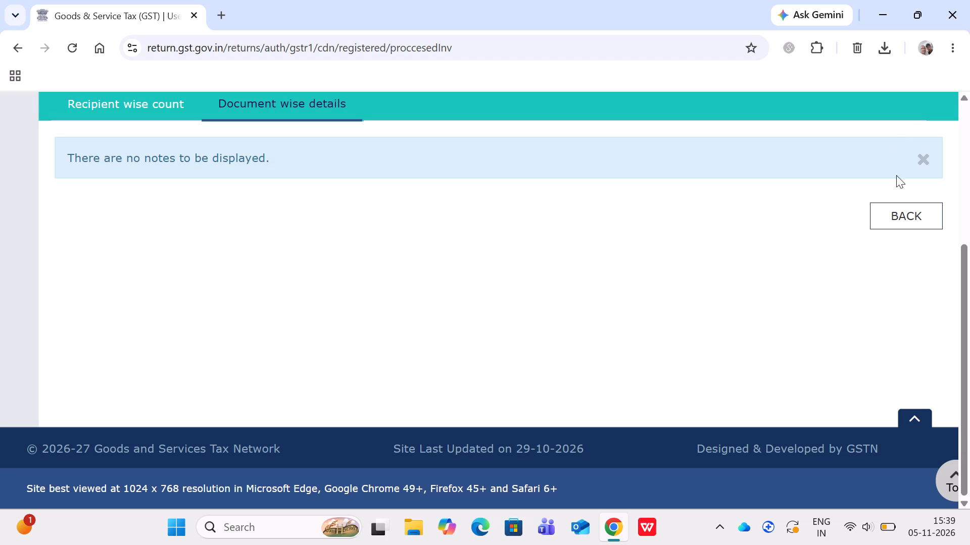
# Go back to the recipient summary, reopen PHYSICSWALLAH LIMITED's processed notes and refresh the document-wise details.
pyautogui.click(903, 215)
pyautogui.scroll(-1, 518, 404)
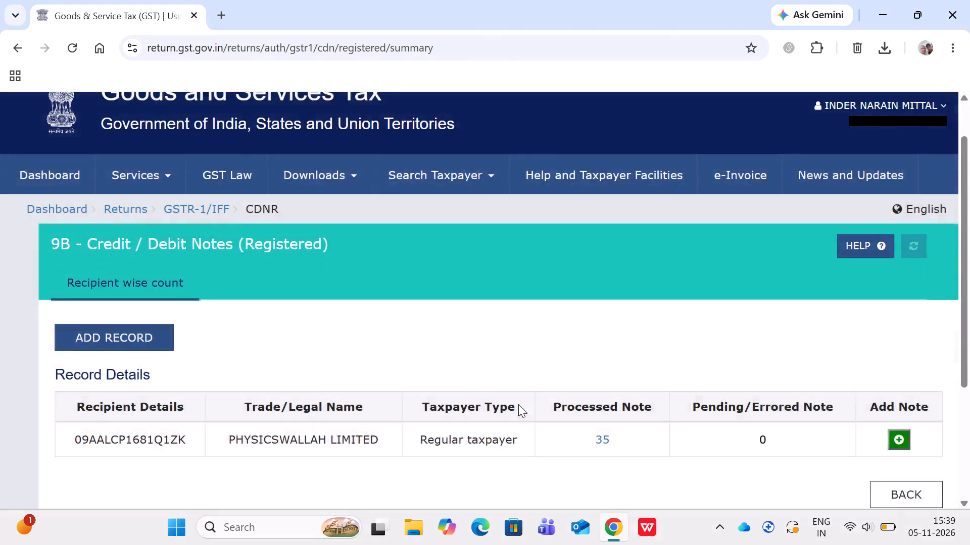
pyautogui.scroll(-1, 518, 404)
pyautogui.click(604, 357)
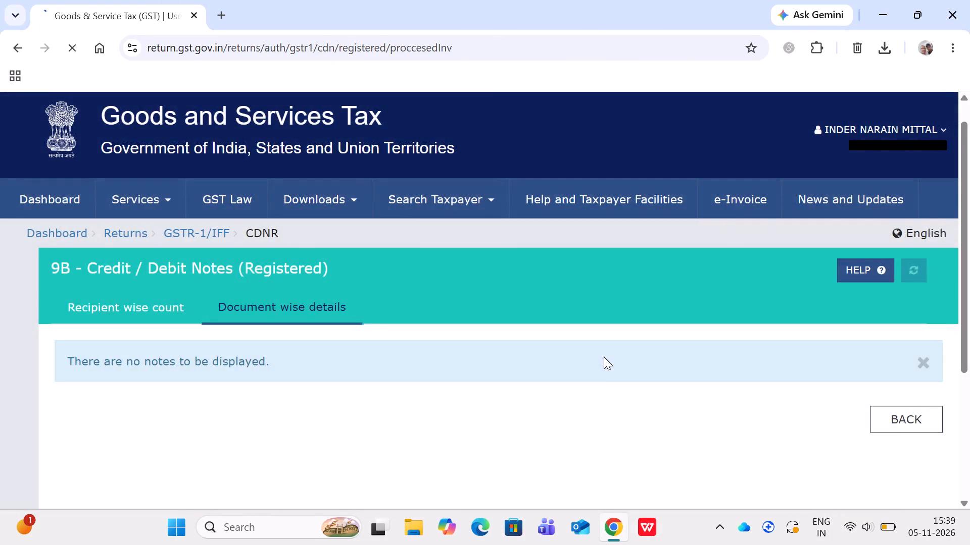
pyautogui.click(916, 354)
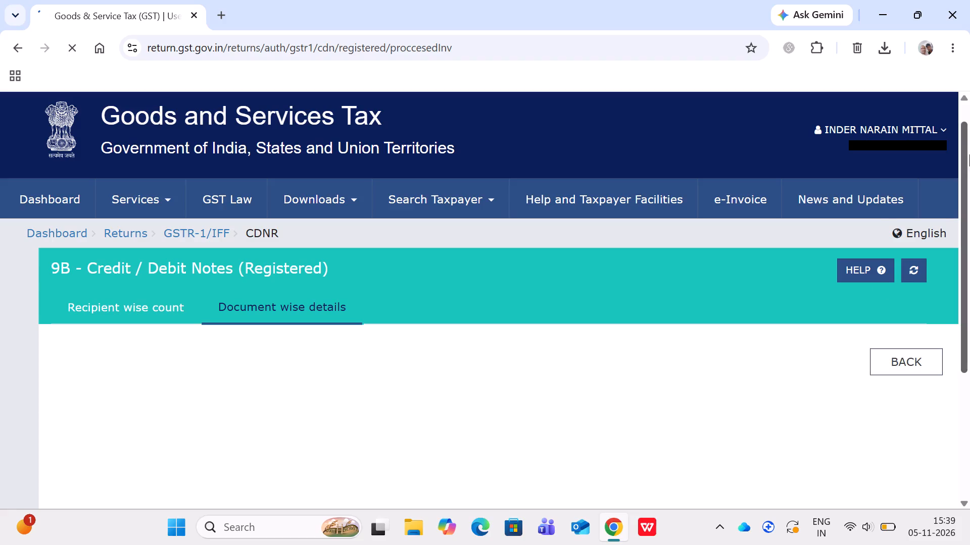
pyautogui.click(915, 265)
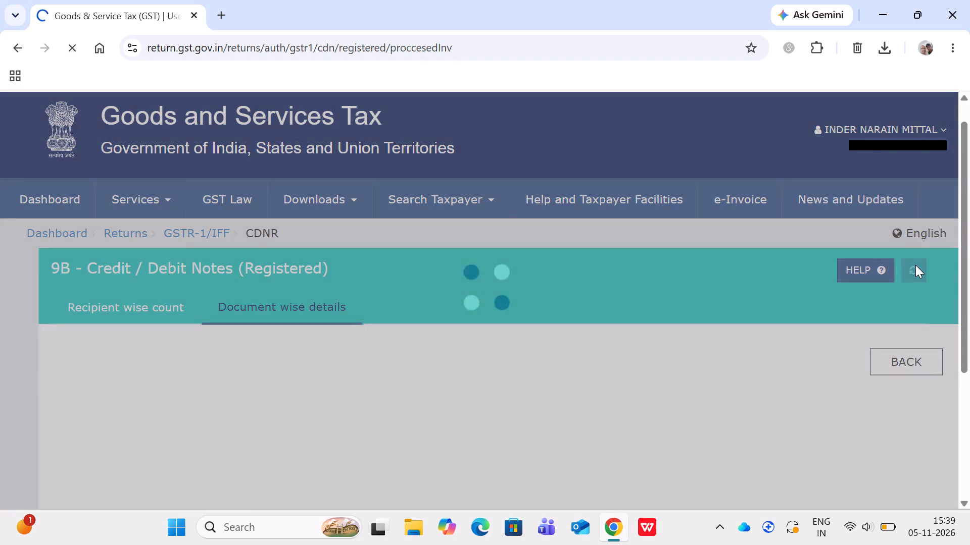
pyautogui.click(915, 265)
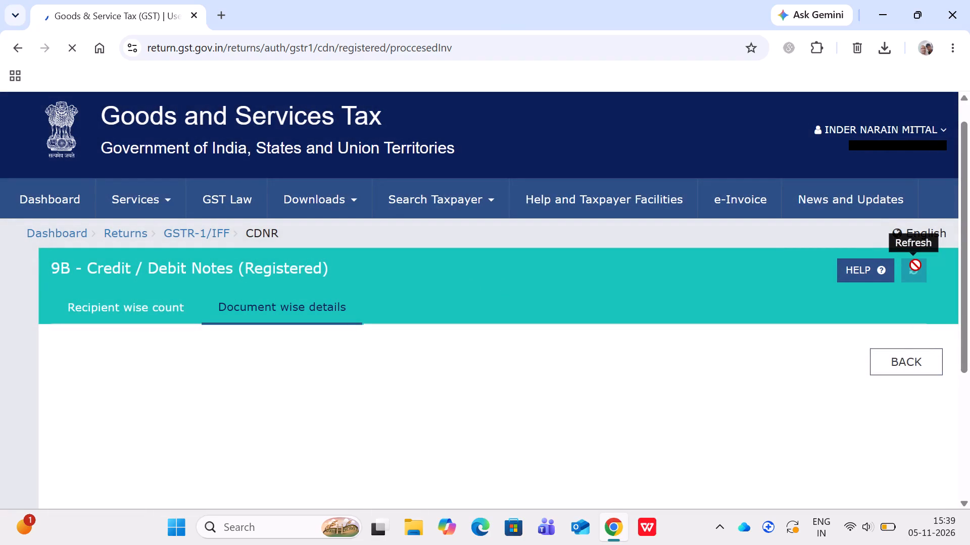
# Return to the recipient-wise count and try again to view PHYSICSWALLAH LIMITED's processed notes.
pyautogui.click(903, 358)
pyautogui.scroll(-1, 572, 379)
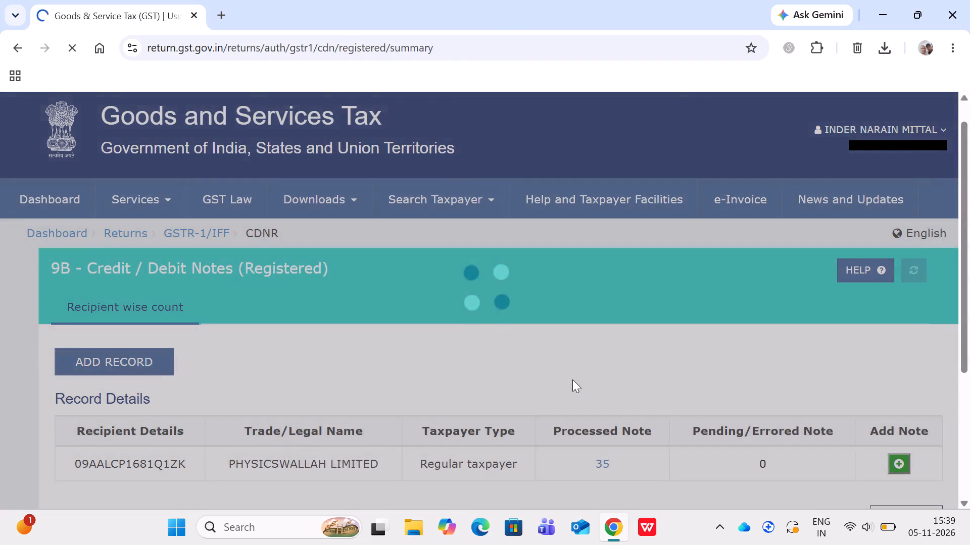
pyautogui.scroll(-2, 572, 379)
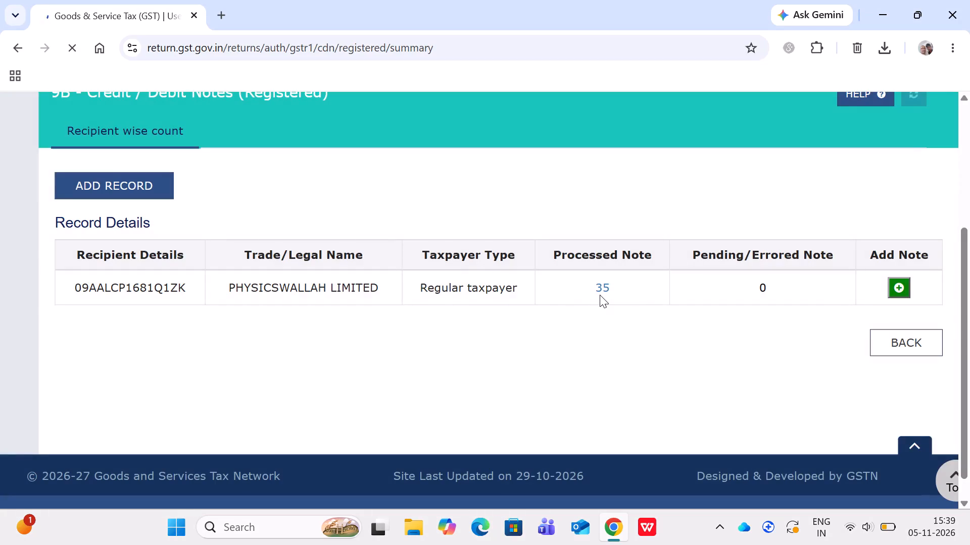
pyautogui.click(600, 295)
pyautogui.click(600, 291)
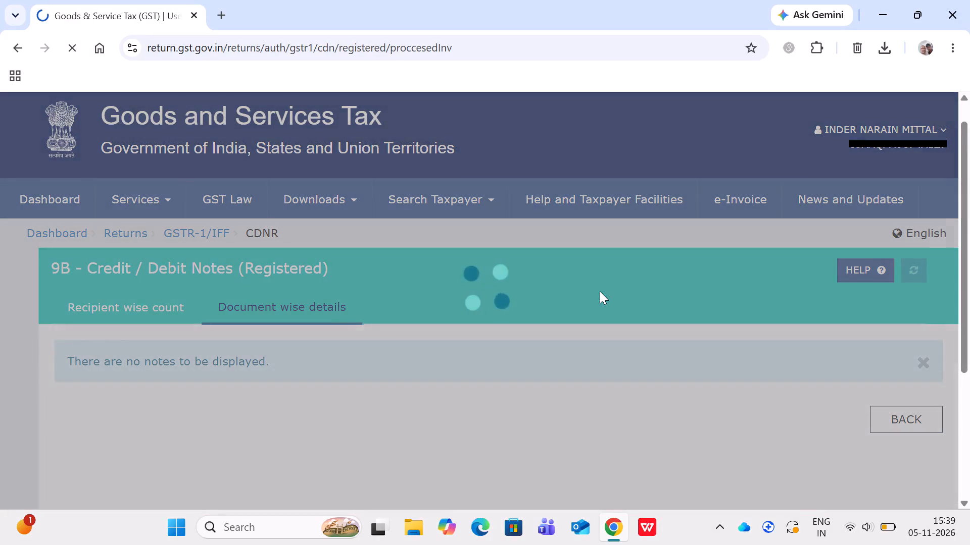
pyautogui.scroll(-1, 600, 291)
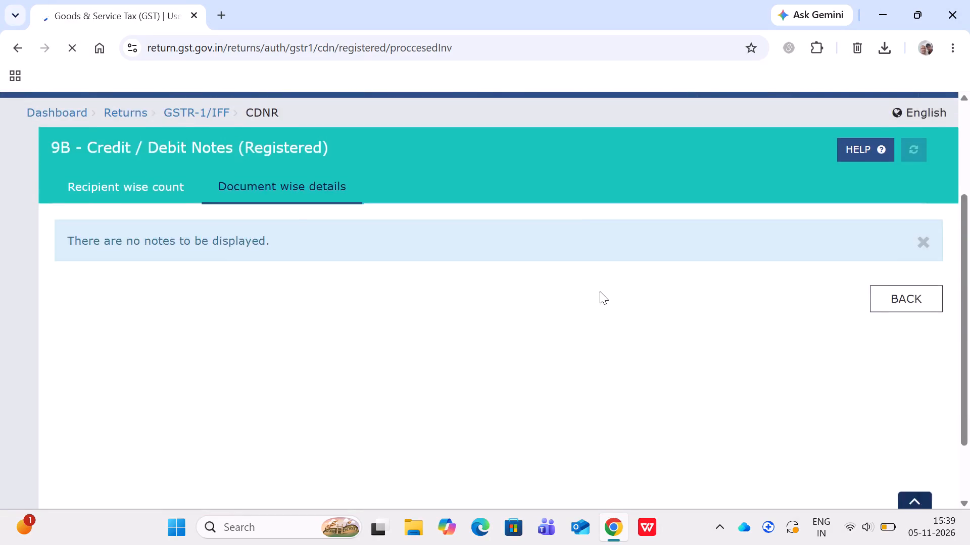
pyautogui.scroll(-1, 600, 291)
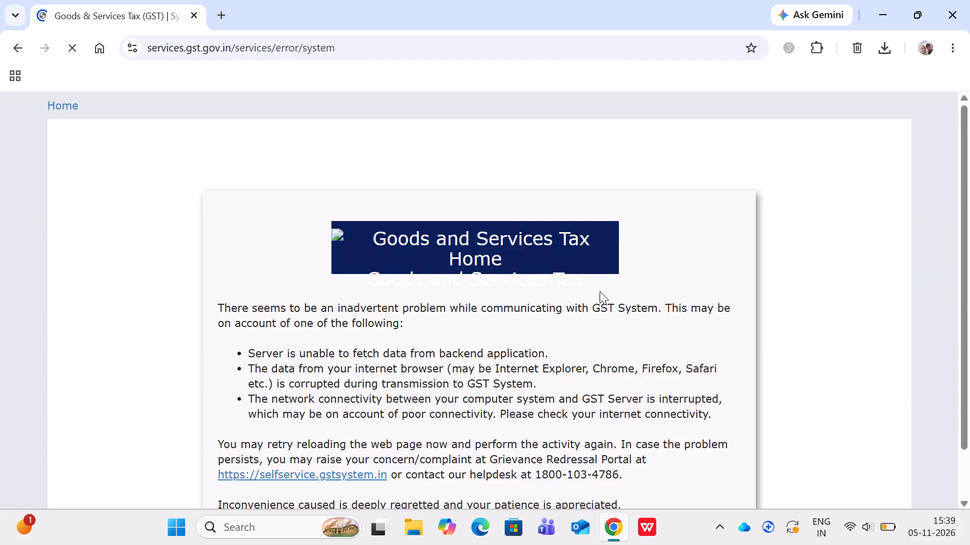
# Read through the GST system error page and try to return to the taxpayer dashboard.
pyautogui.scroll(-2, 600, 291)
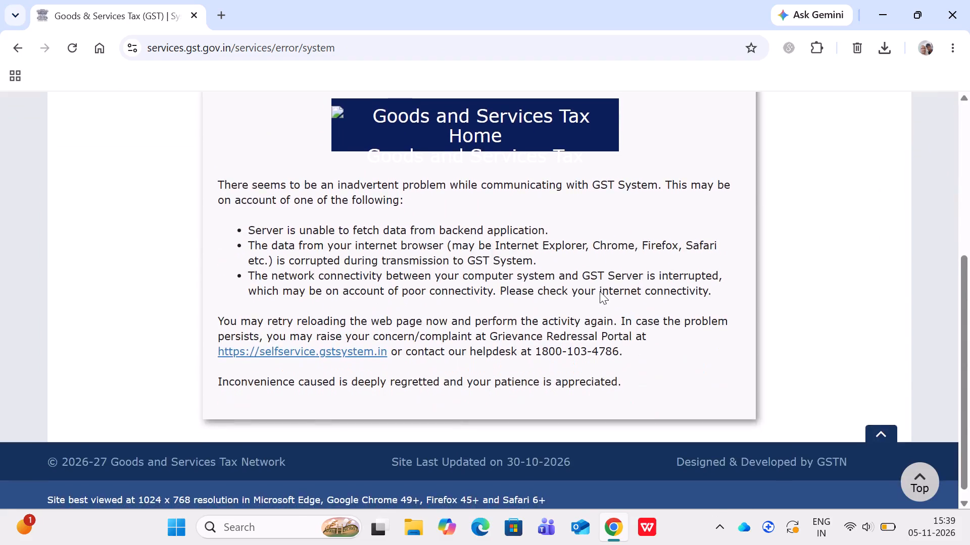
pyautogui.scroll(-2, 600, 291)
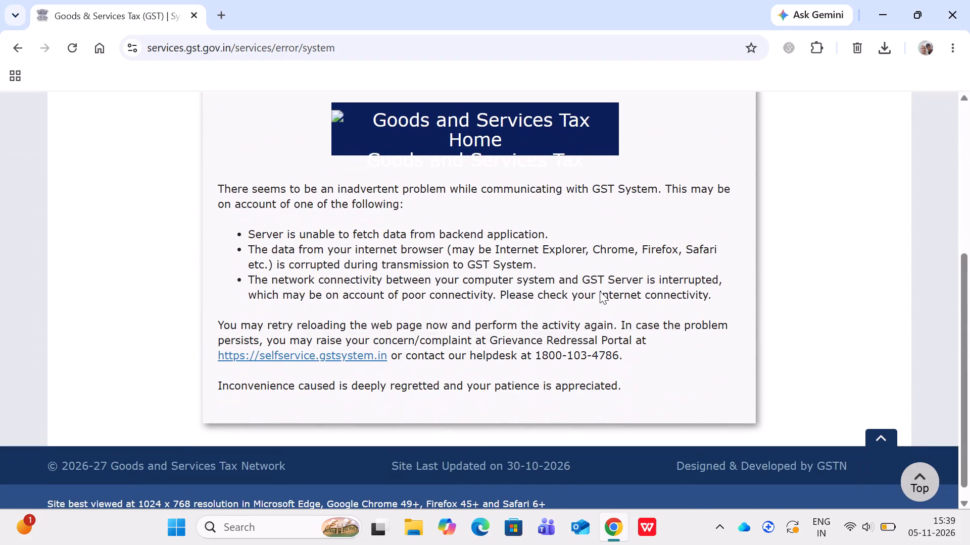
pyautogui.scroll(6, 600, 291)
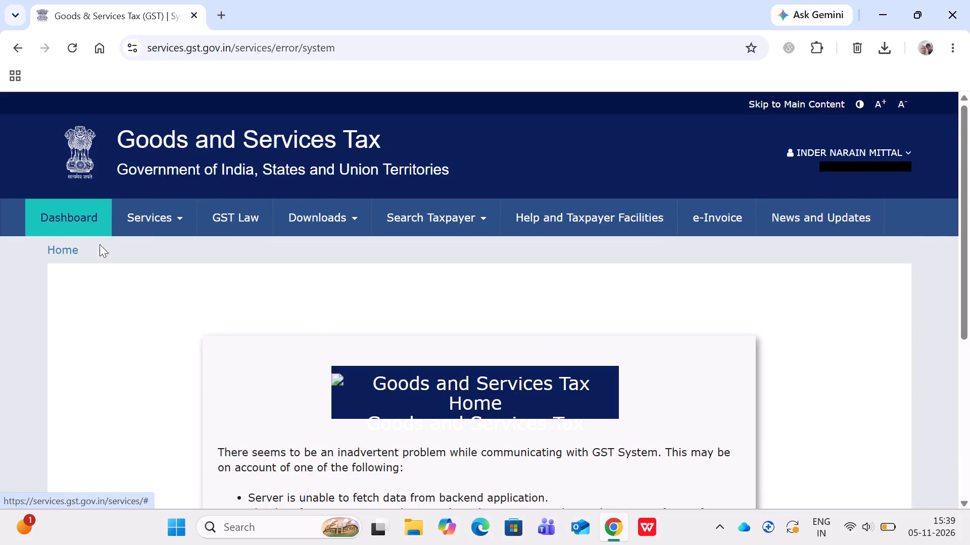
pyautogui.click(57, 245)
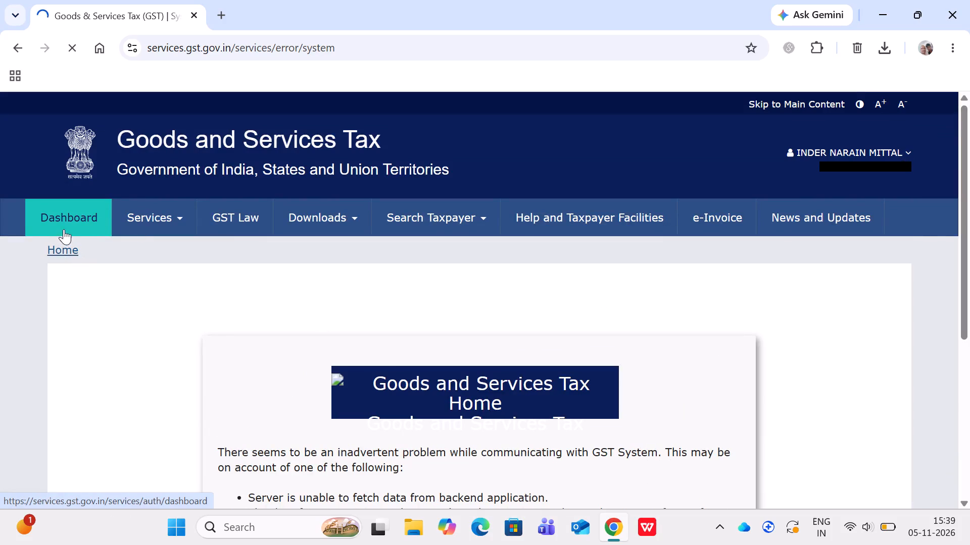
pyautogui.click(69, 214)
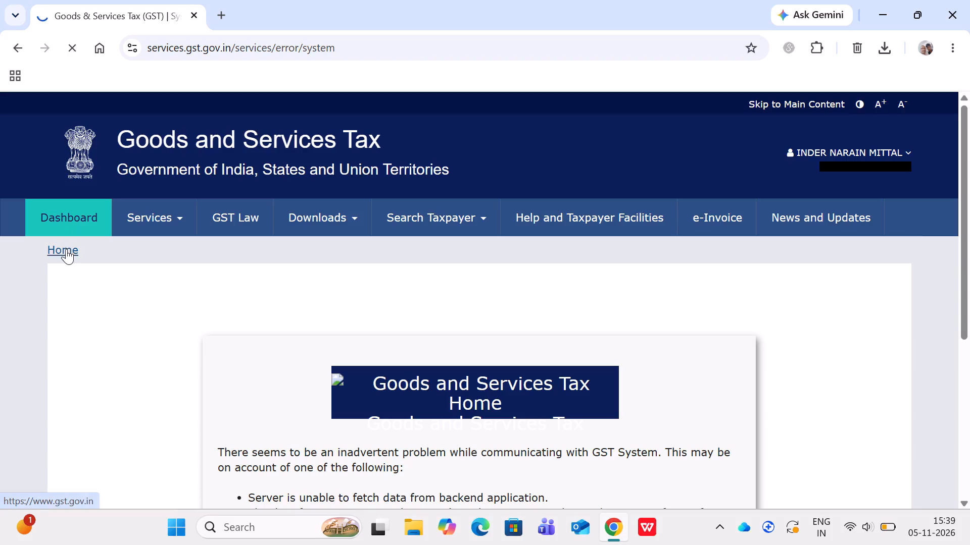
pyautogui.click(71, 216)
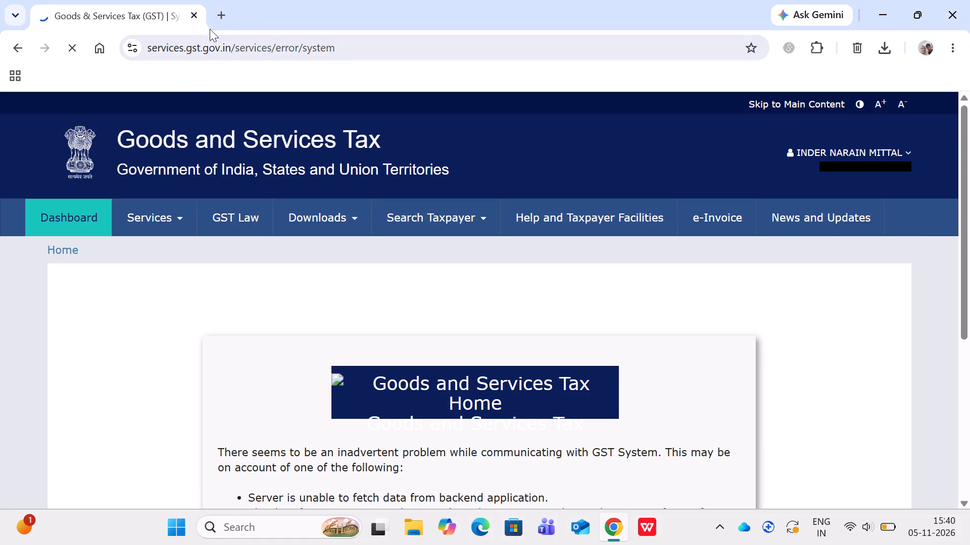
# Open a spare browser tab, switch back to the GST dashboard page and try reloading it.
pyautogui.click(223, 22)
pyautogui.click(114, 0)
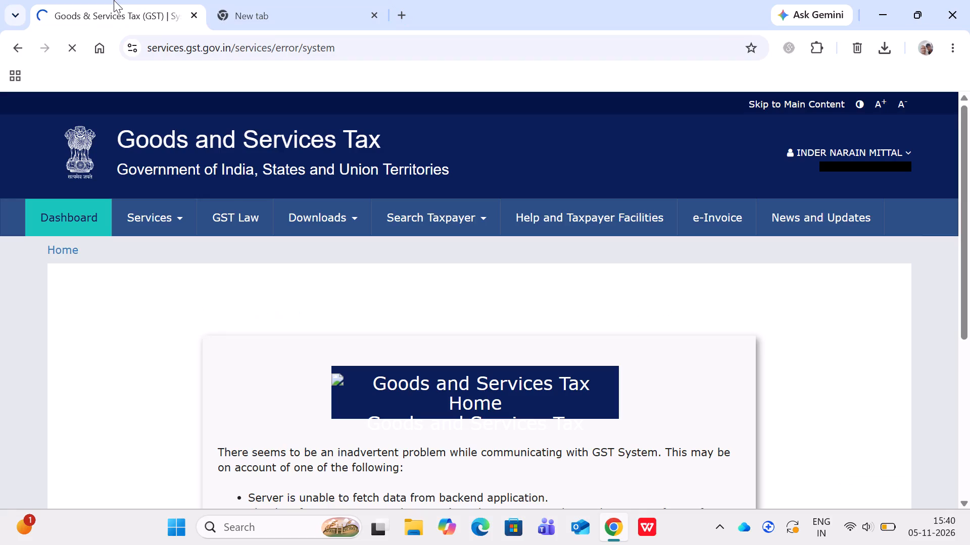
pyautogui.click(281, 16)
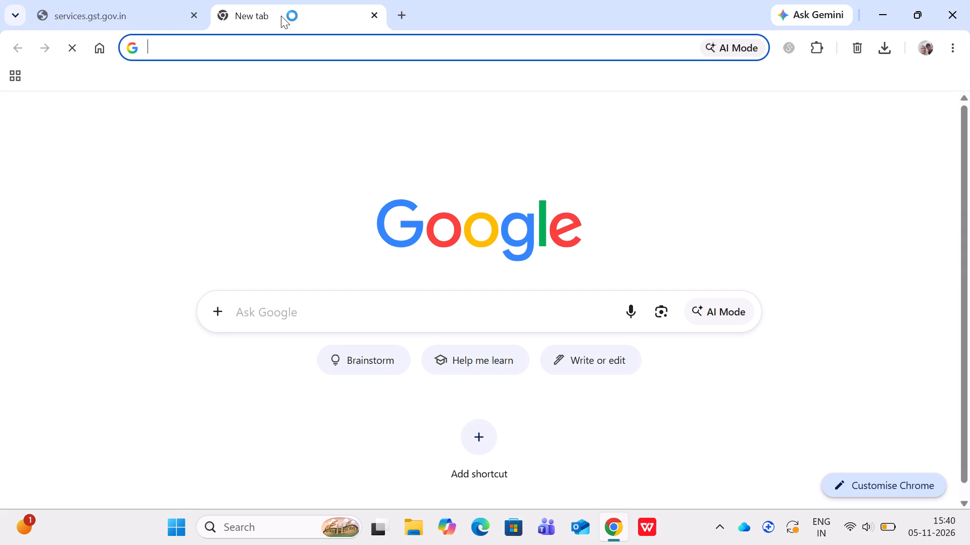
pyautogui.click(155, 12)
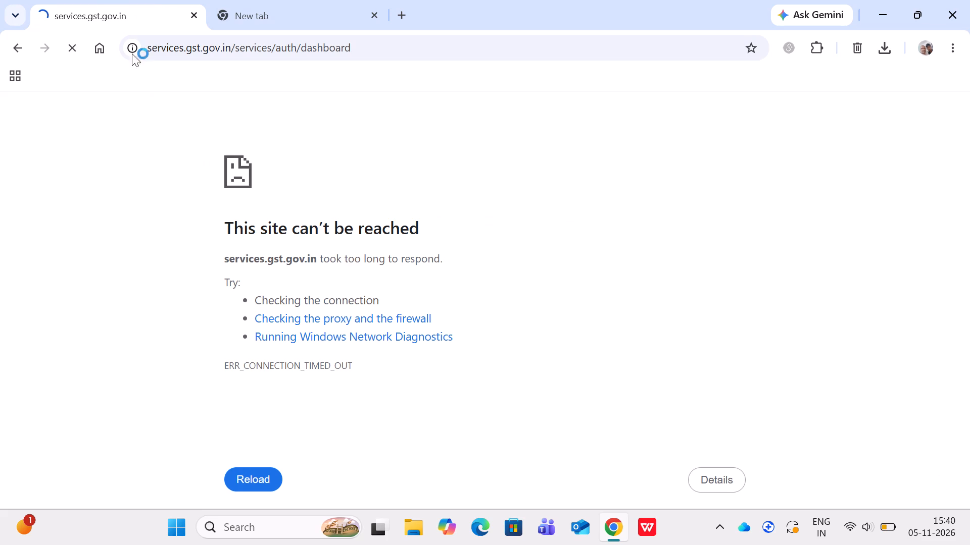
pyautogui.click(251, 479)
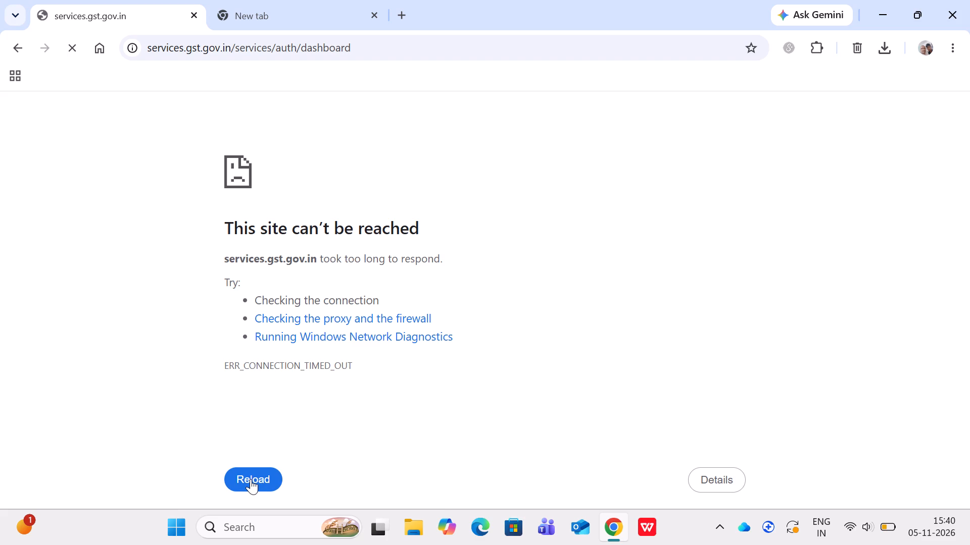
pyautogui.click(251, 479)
# Close both open browser tabs and relaunch Google Chrome from the desktop.
pyautogui.click(191, 16)
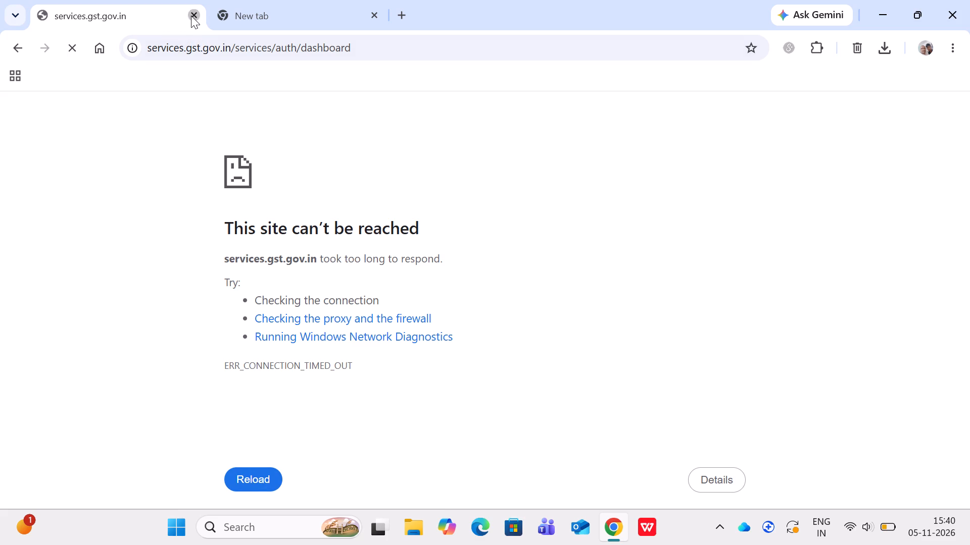
pyautogui.click(191, 16)
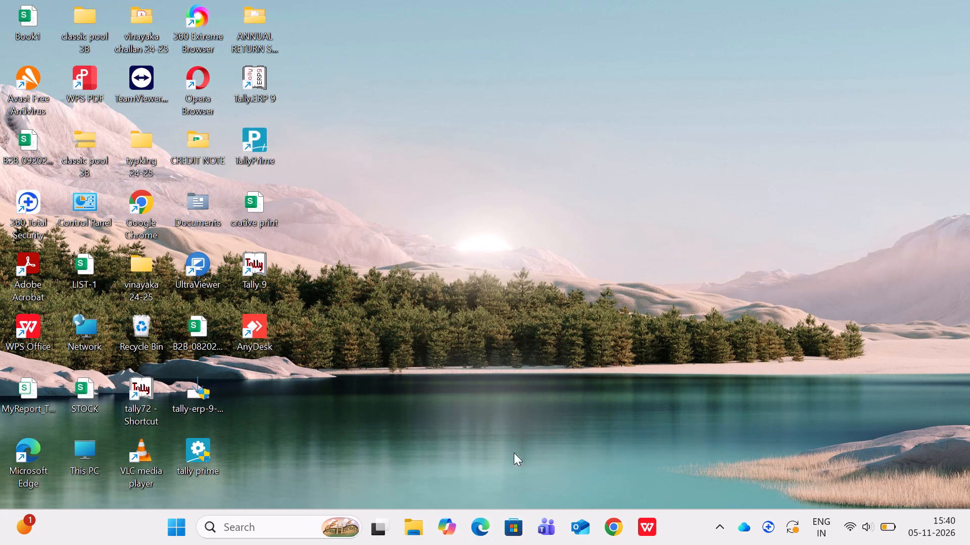
pyautogui.click(608, 526)
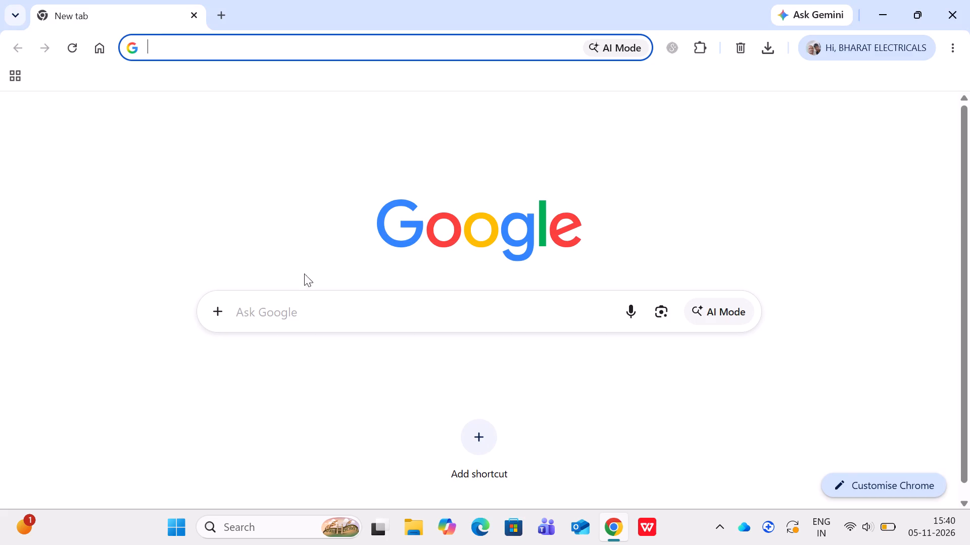
# Search Google for "gst login" using the earlier search suggestion.
pyautogui.click(305, 294)
pyautogui.click(297, 354)
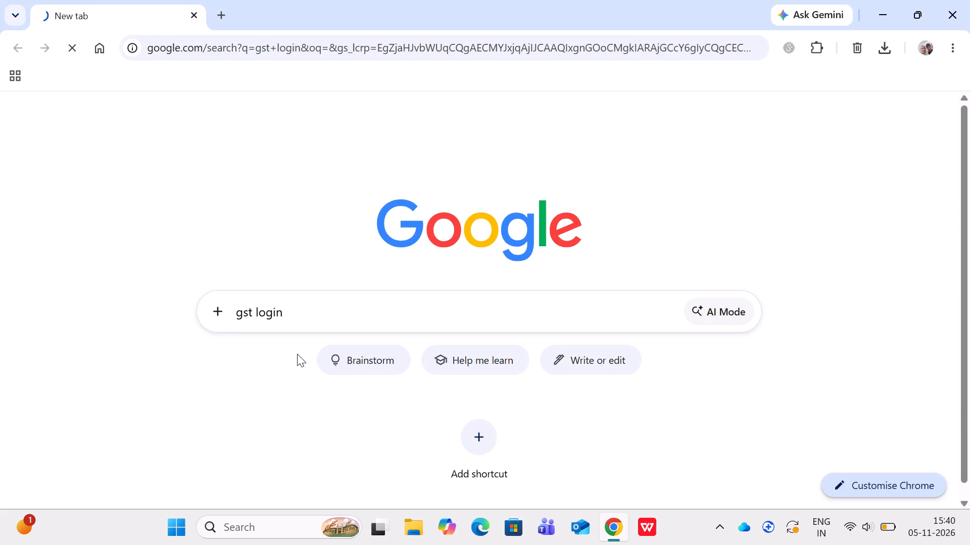
pyautogui.click(350, 326)
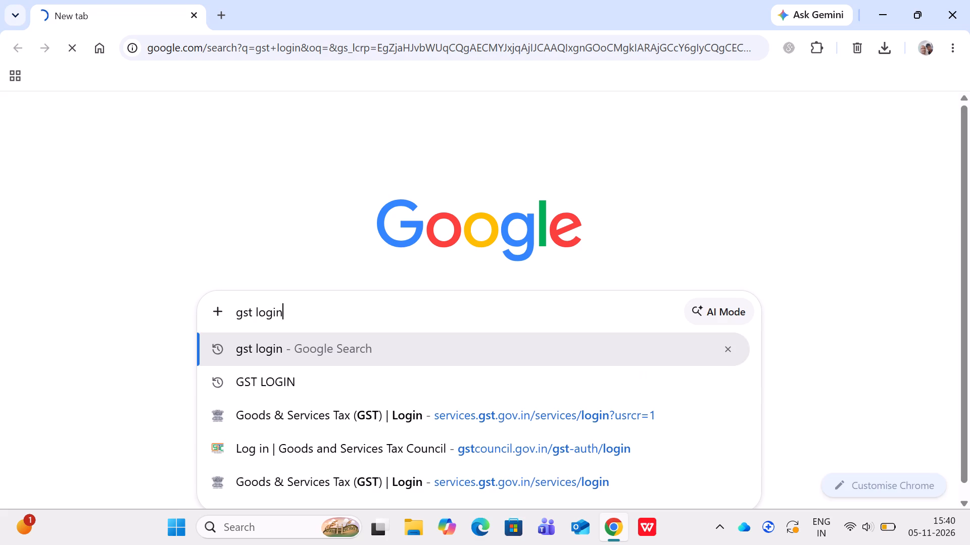
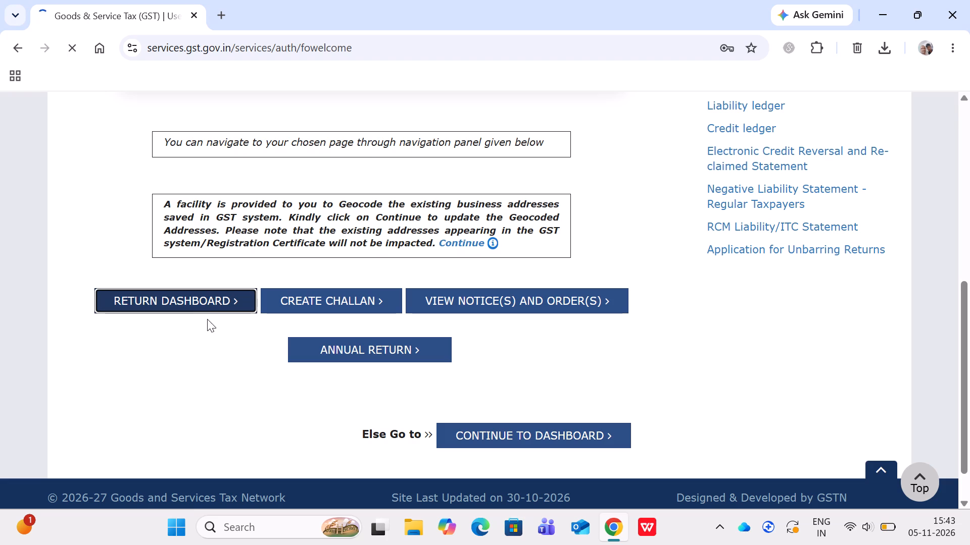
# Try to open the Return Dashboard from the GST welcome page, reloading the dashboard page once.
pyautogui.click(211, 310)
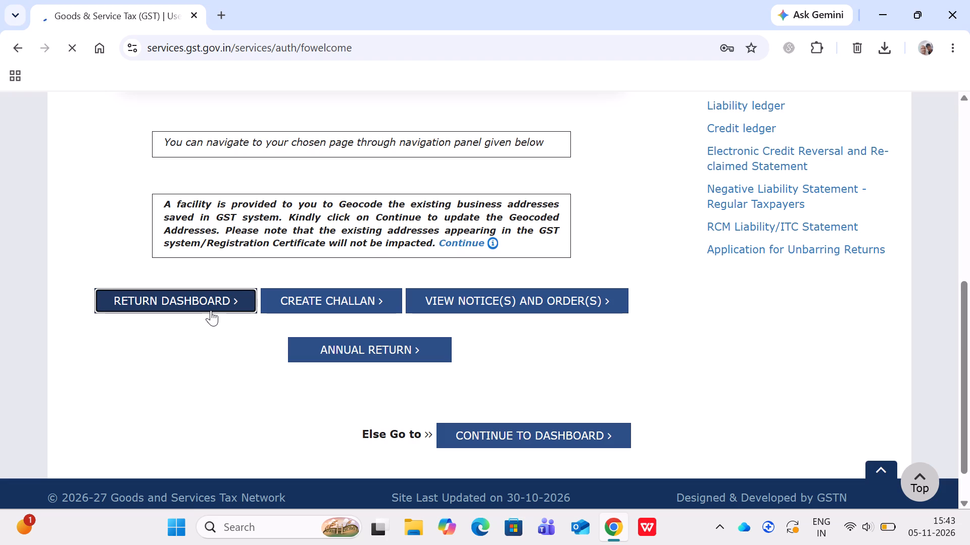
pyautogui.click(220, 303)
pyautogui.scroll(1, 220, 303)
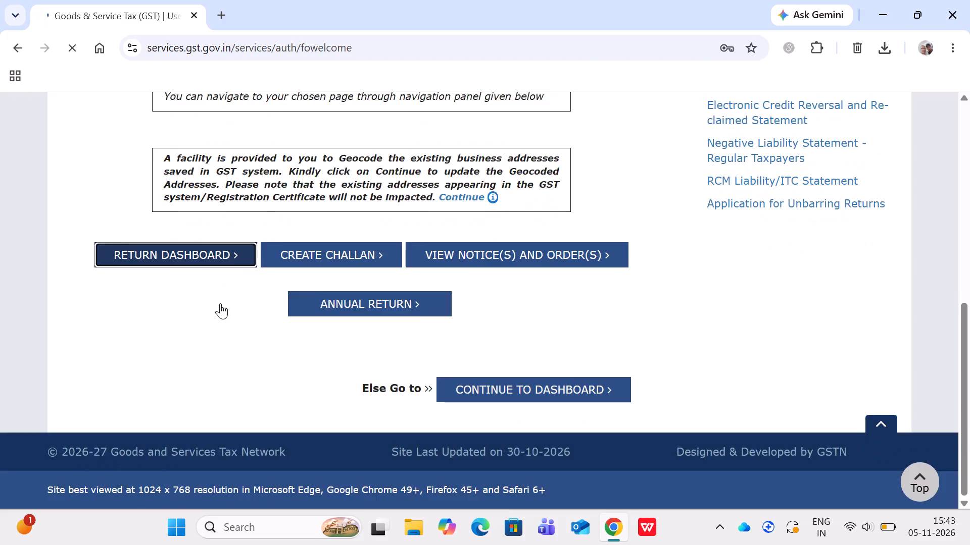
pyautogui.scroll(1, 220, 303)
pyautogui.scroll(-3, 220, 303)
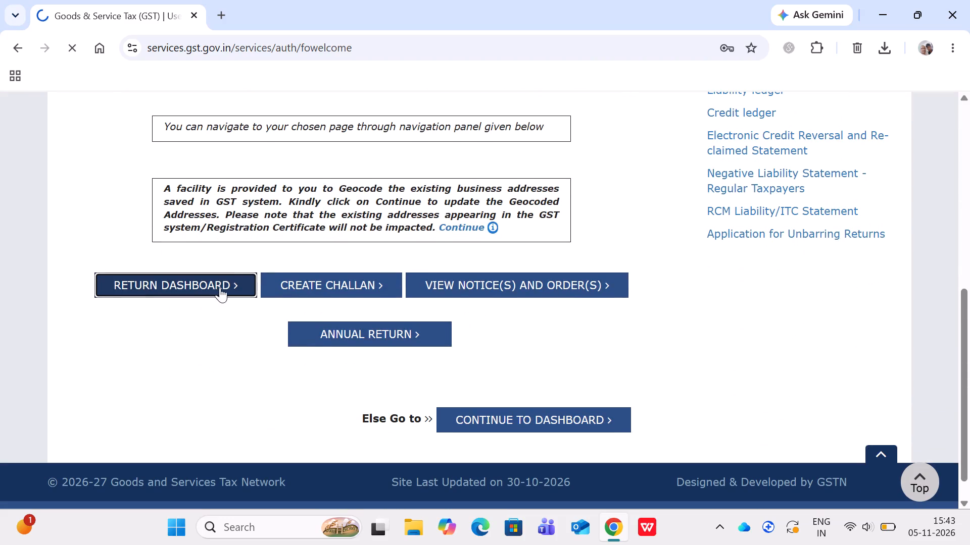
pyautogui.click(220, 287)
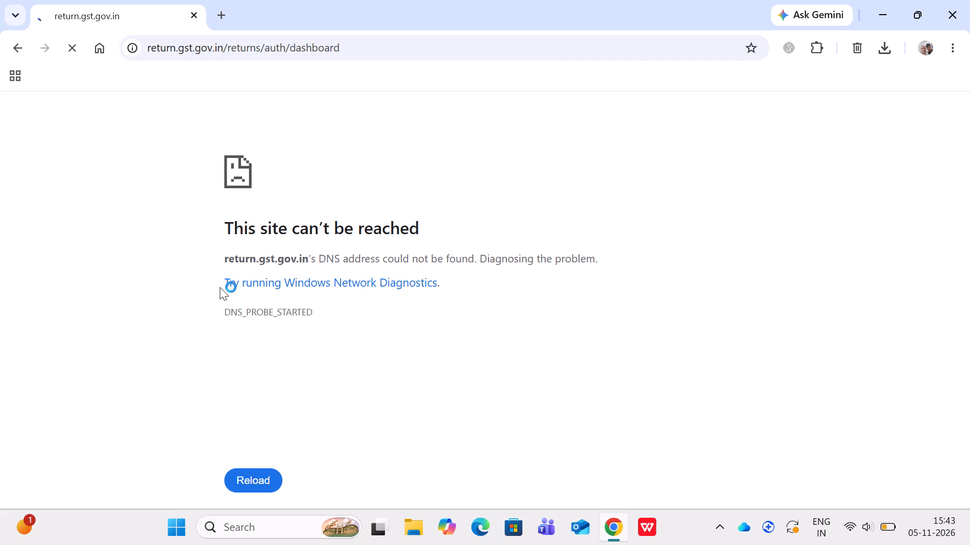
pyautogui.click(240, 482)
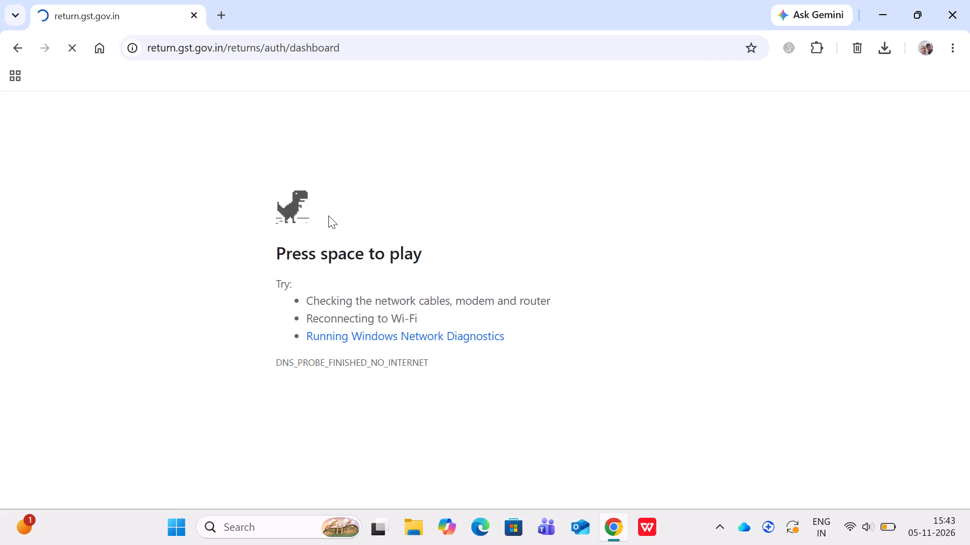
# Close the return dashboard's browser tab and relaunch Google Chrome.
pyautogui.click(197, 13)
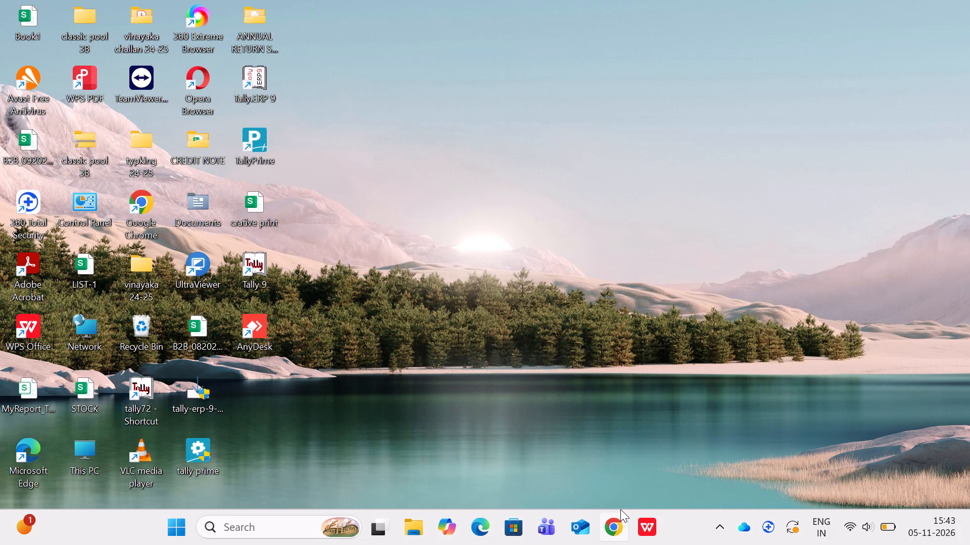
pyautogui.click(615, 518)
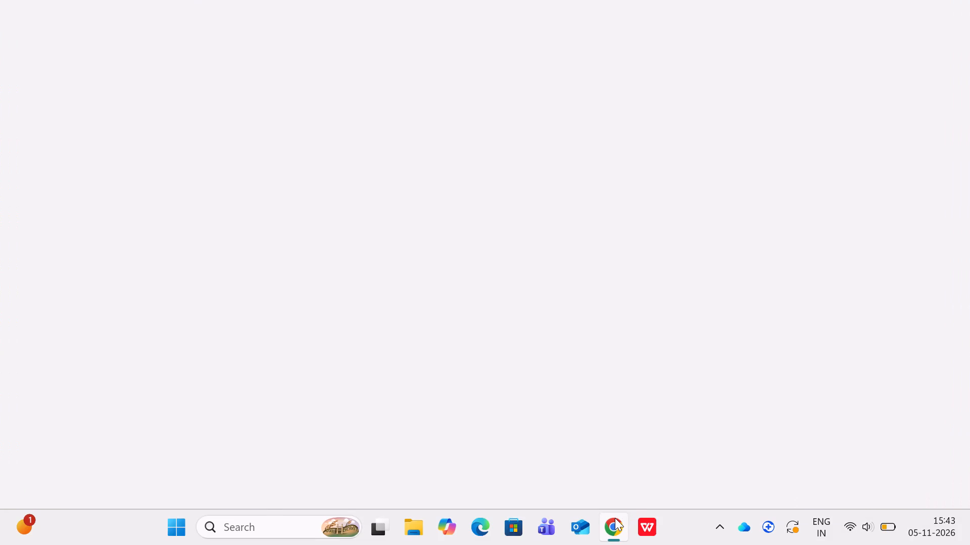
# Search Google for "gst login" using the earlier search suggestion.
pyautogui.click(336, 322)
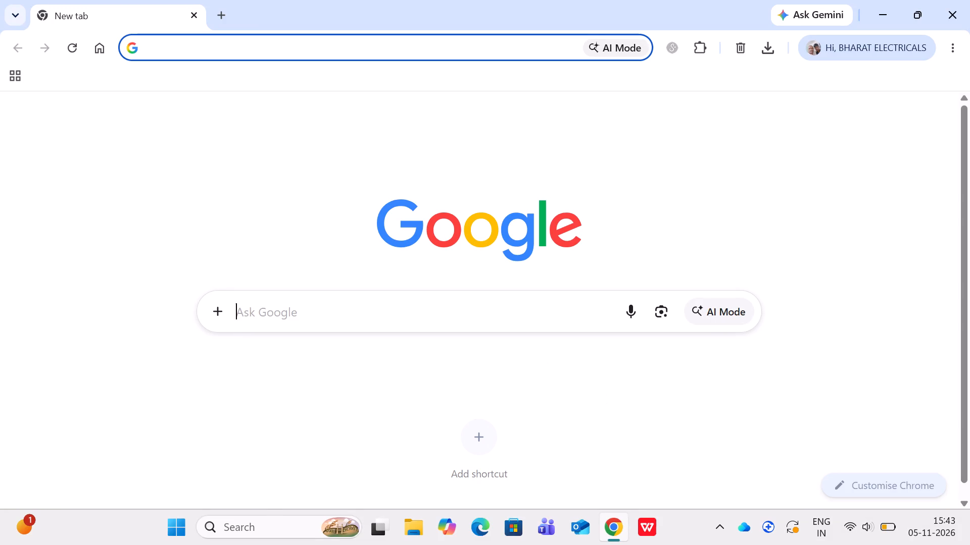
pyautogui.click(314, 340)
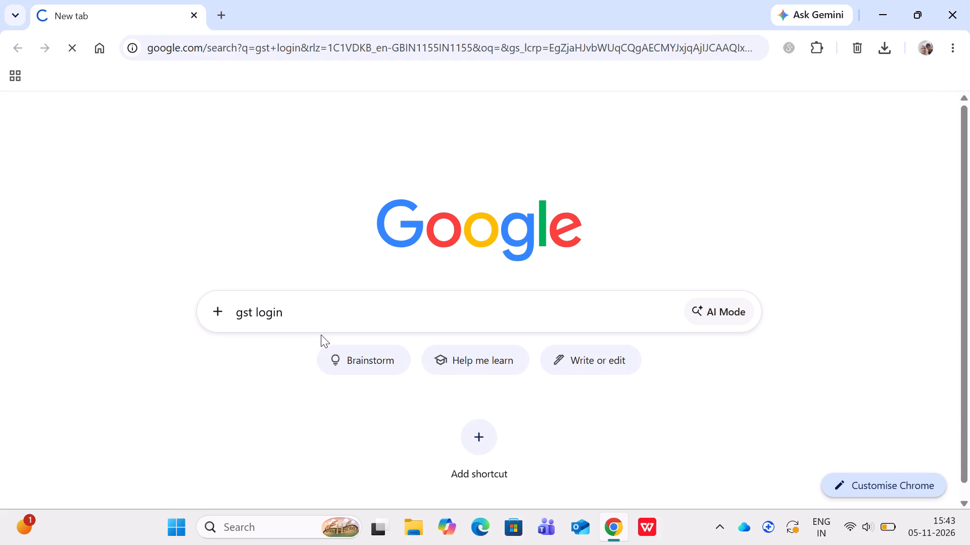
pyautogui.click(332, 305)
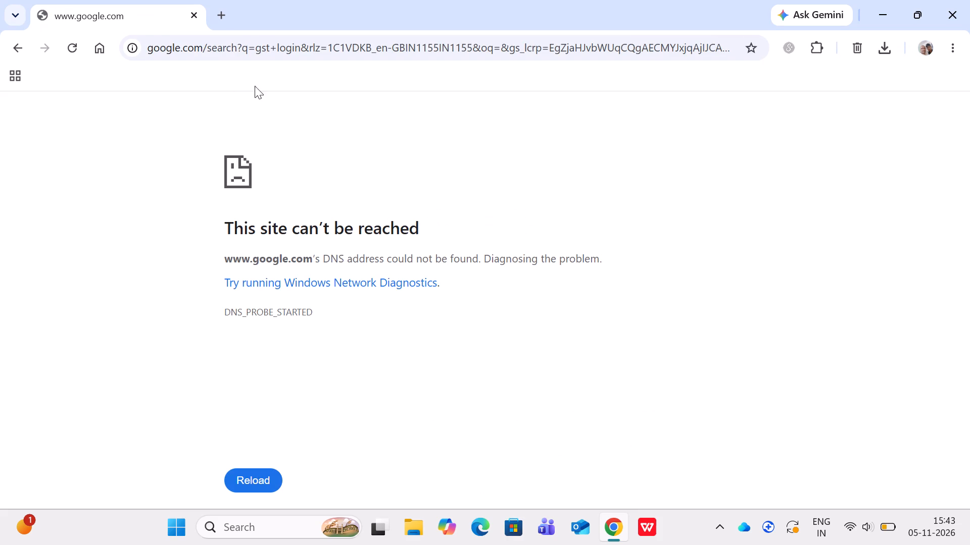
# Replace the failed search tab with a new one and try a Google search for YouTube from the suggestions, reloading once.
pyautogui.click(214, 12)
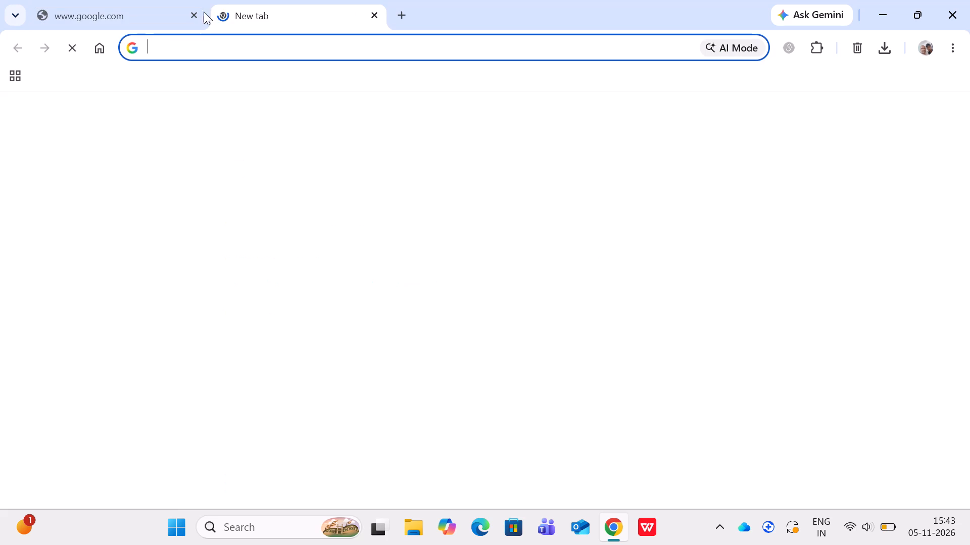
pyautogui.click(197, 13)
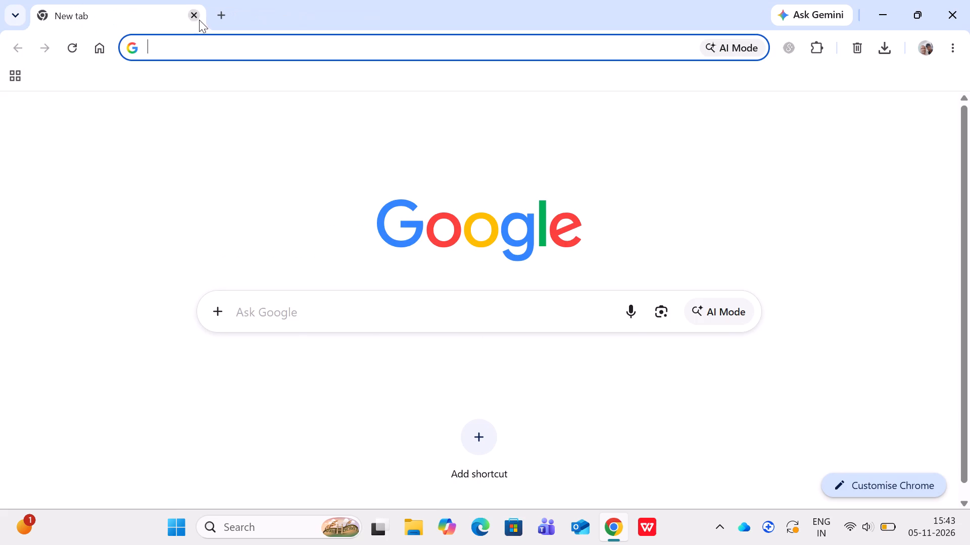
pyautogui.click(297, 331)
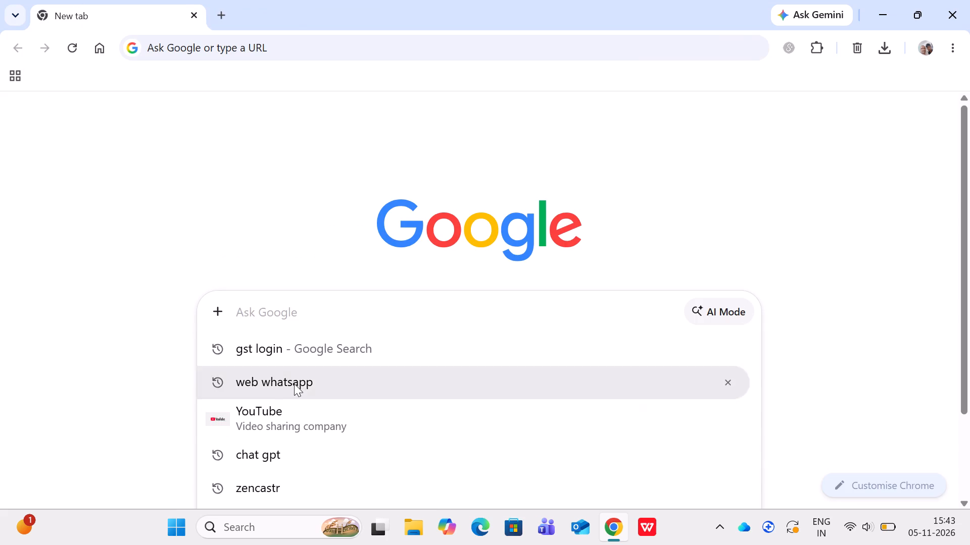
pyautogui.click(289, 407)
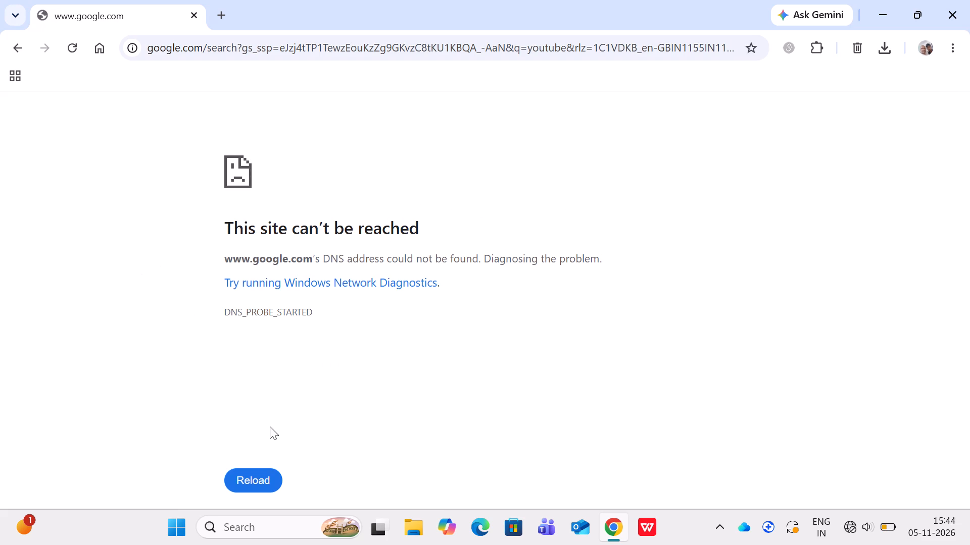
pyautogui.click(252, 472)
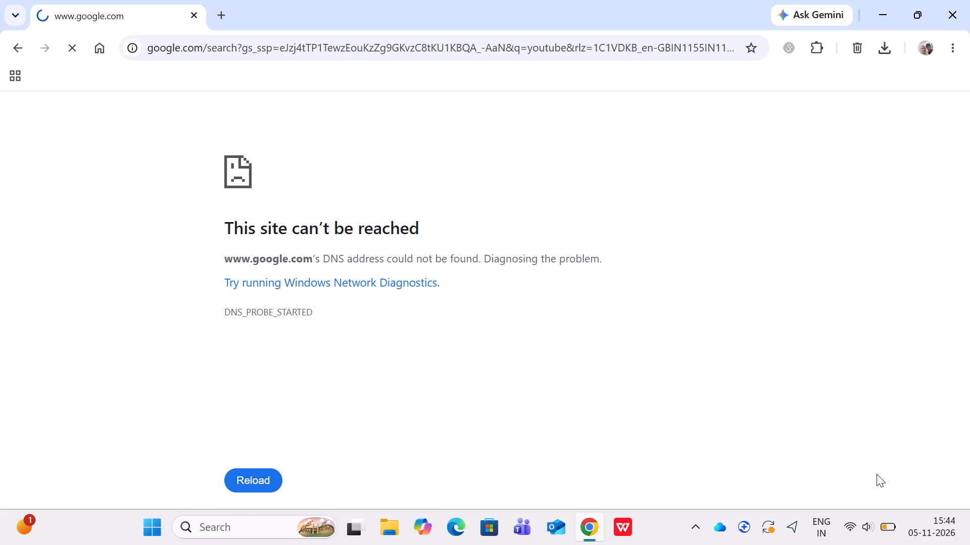
# Check the computer's Wi-Fi connection and its network options.
pyautogui.click(843, 529)
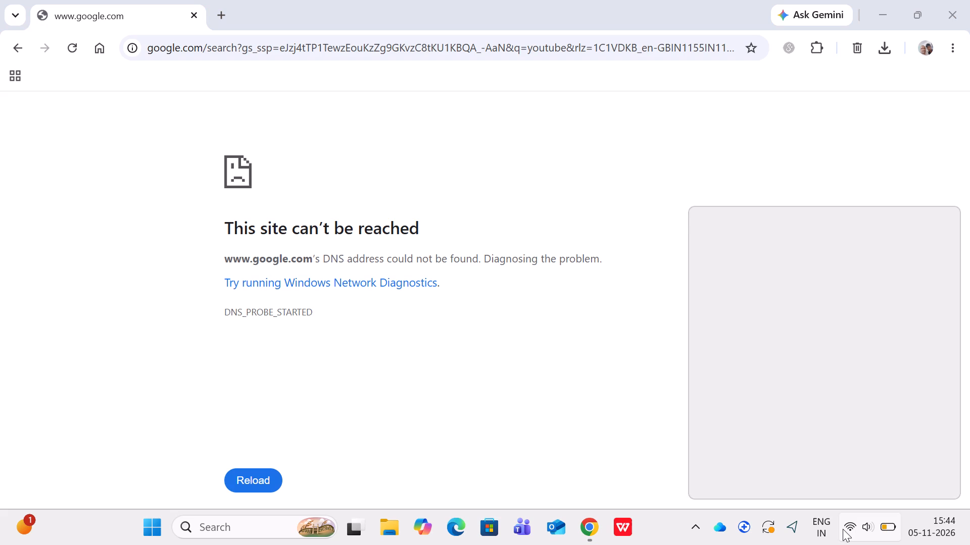
pyautogui.click(773, 245)
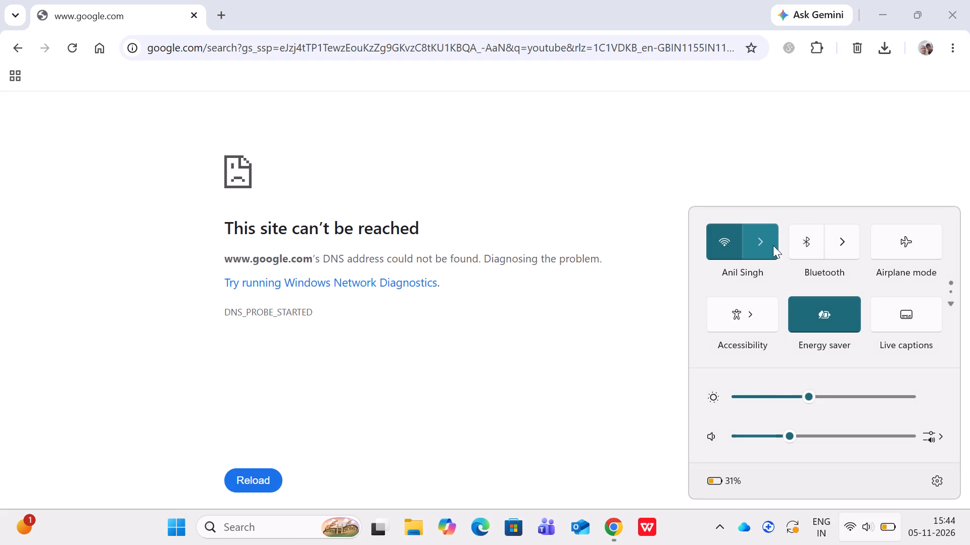
pyautogui.click(703, 205)
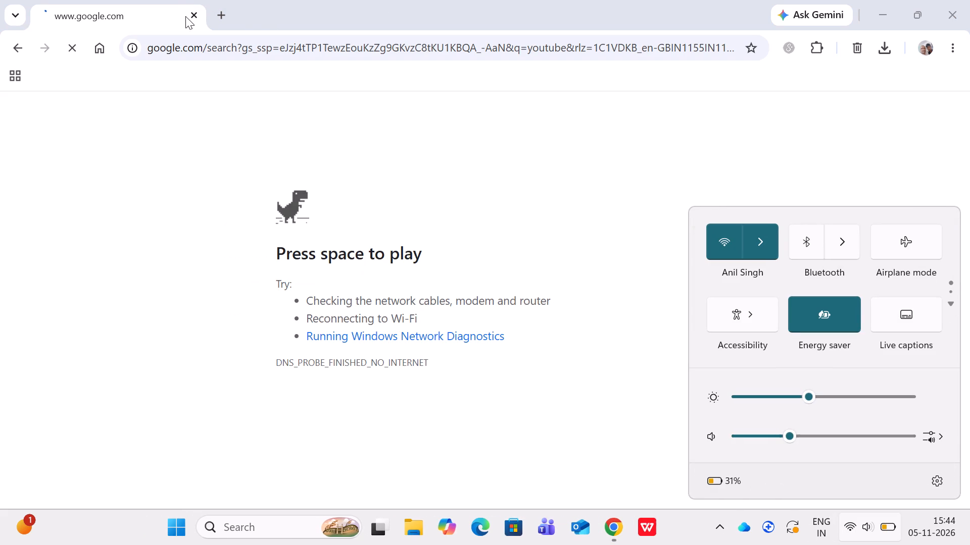
# Close the YouTube search's browser tab and relaunch Google Chrome.
pyautogui.click(197, 10)
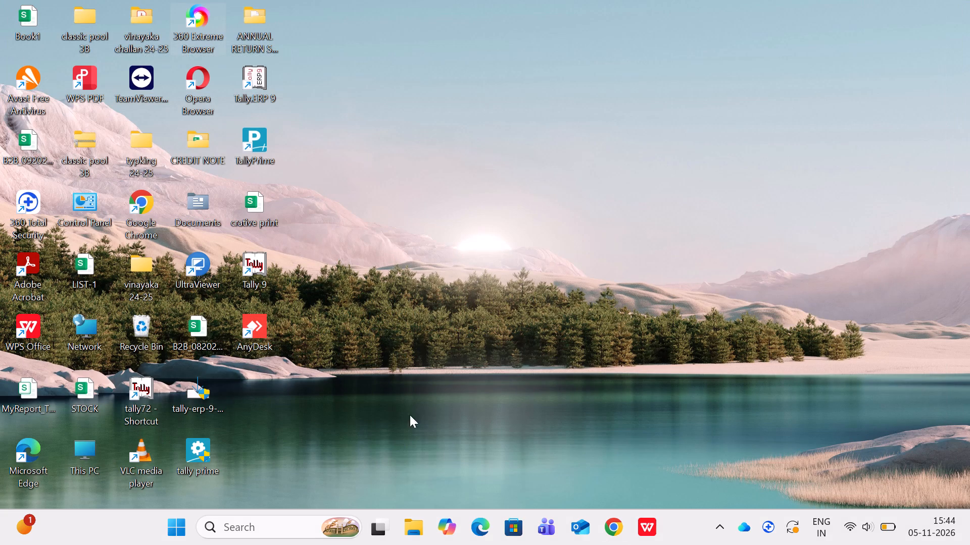
pyautogui.click(619, 517)
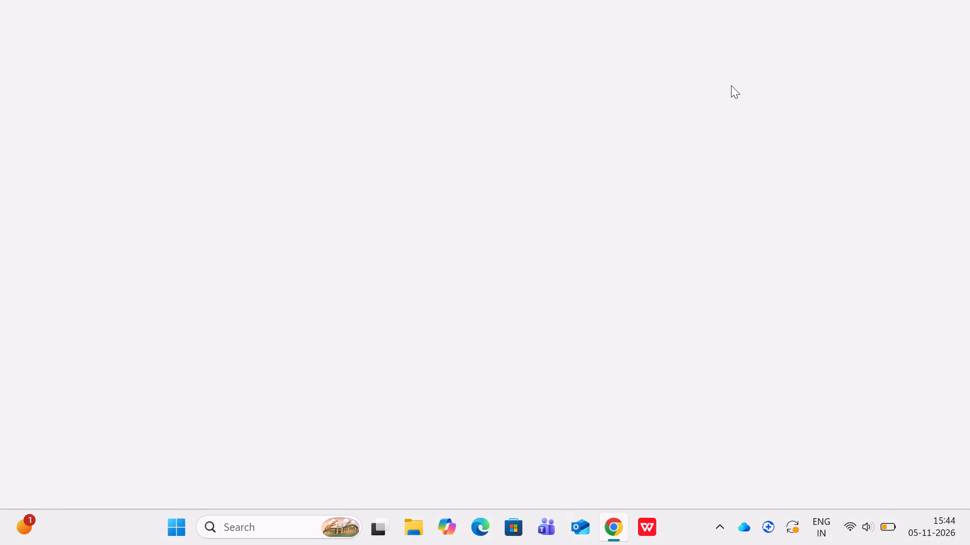
# Close the Google Chrome window.
pyautogui.click(954, 10)
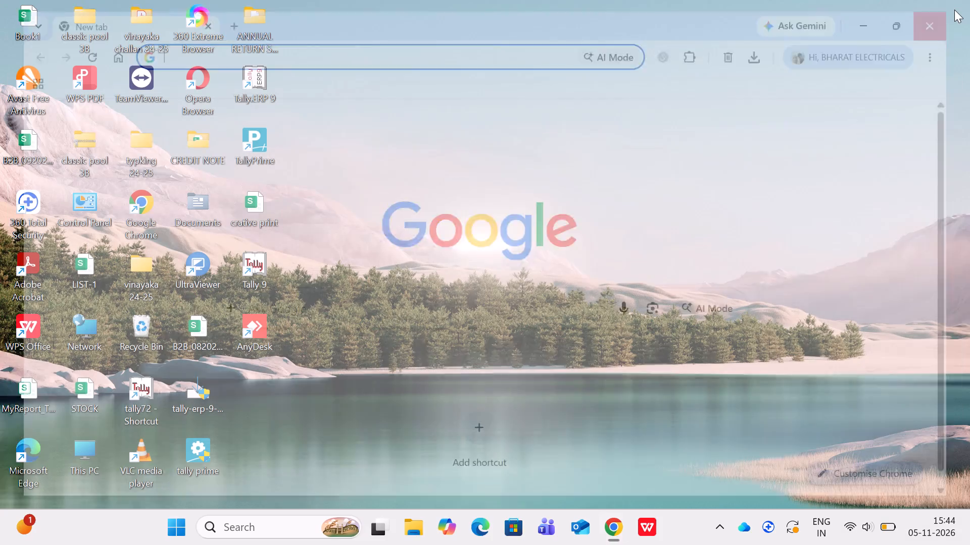
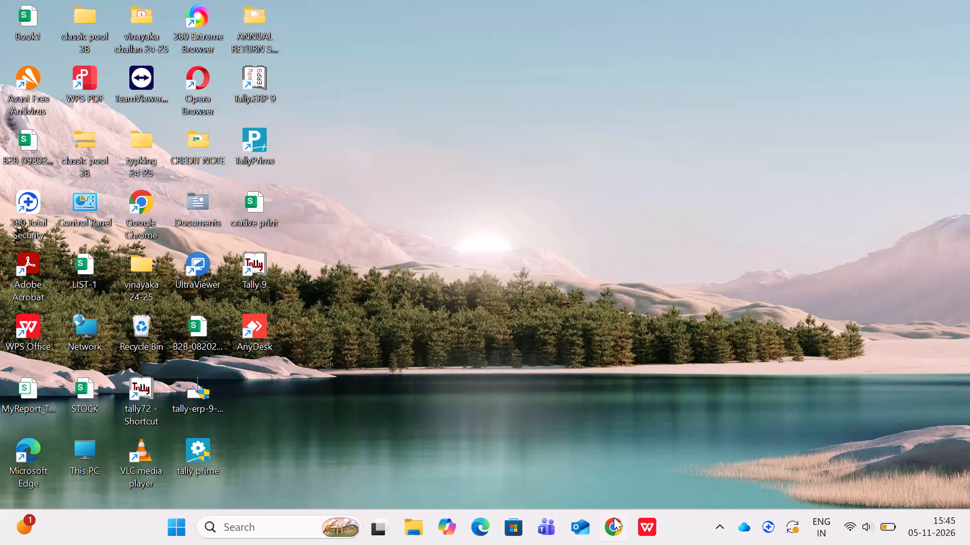
# Relaunch Google Chrome and try the earlier "gst login" Google search again, reloading the results page once.
pyautogui.click(614, 517)
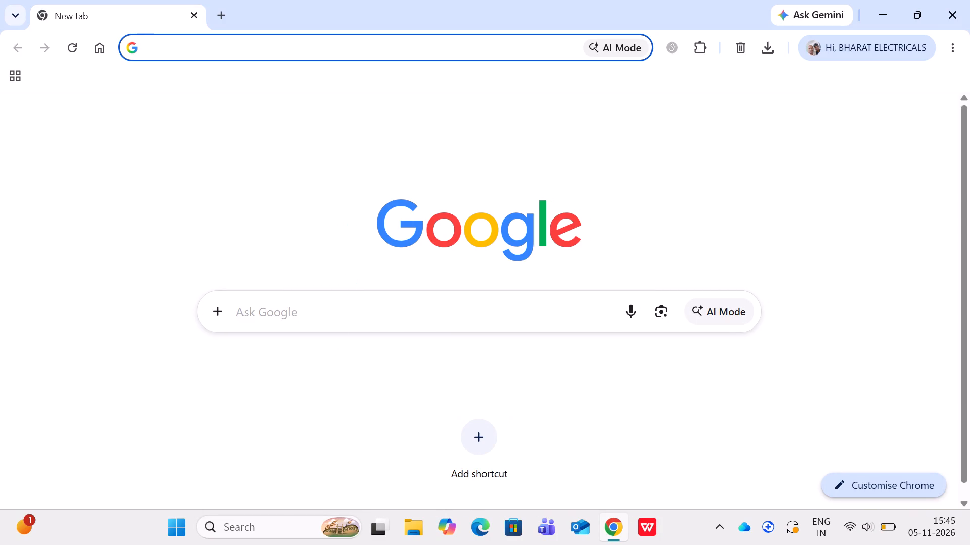
pyautogui.click(334, 306)
pyautogui.click(290, 352)
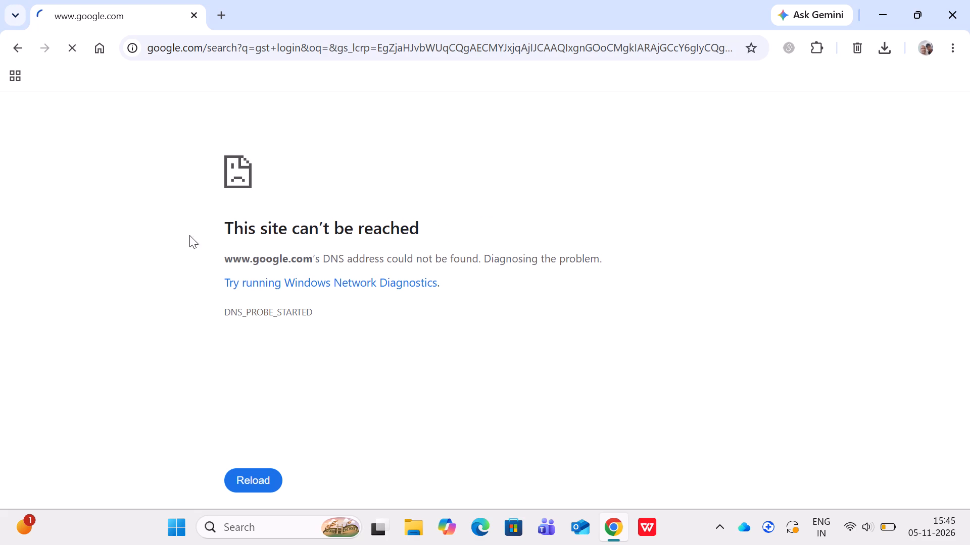
pyautogui.click(243, 482)
# Replace the failed search tab with a new tab and bring up the earlier Google search suggestions.
pyautogui.click(214, 13)
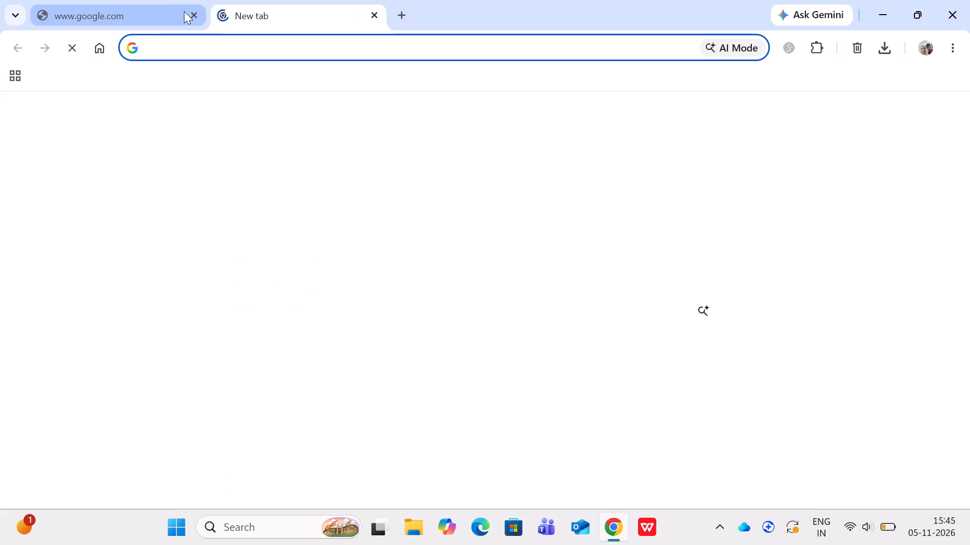
pyautogui.click(189, 12)
pyautogui.click(259, 303)
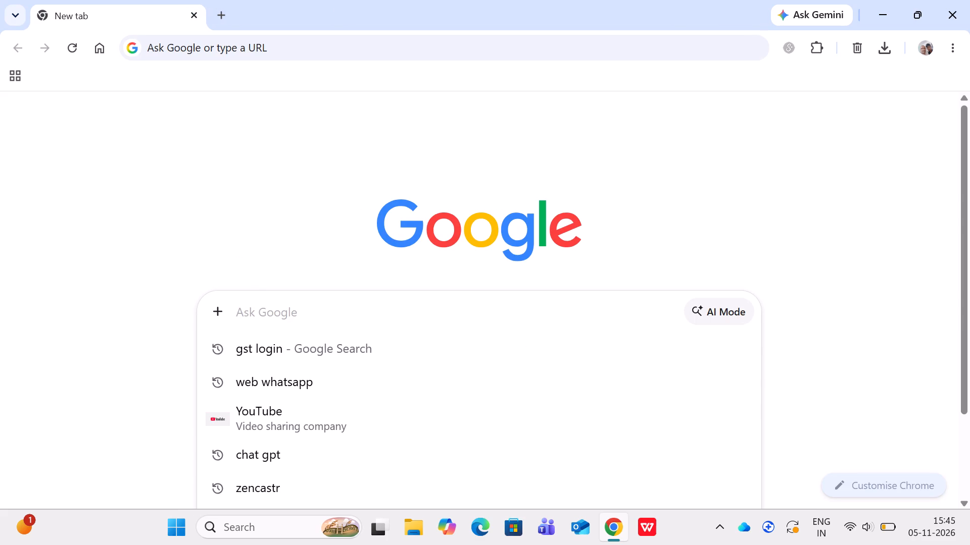
# Run the earlier "gst login" Google search again from the search suggestions.
pyautogui.click(261, 355)
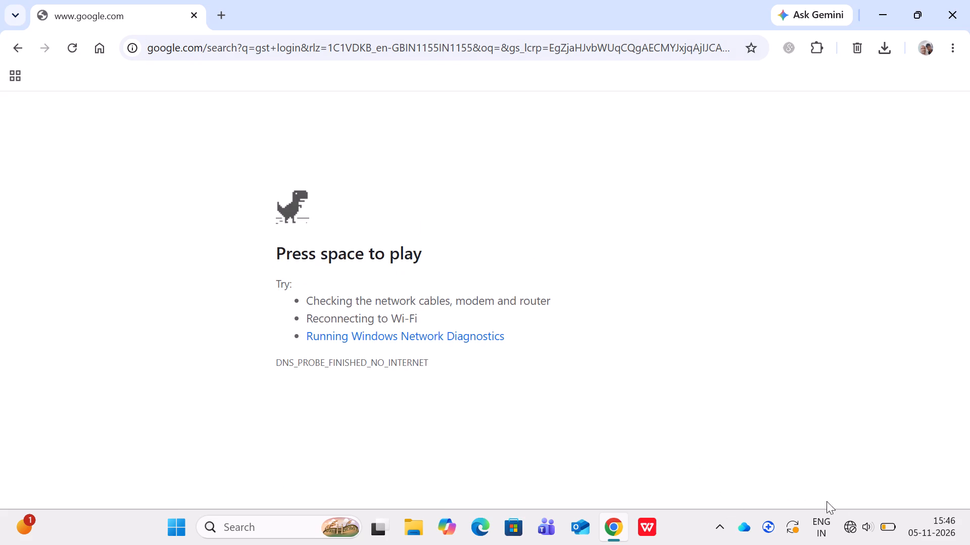
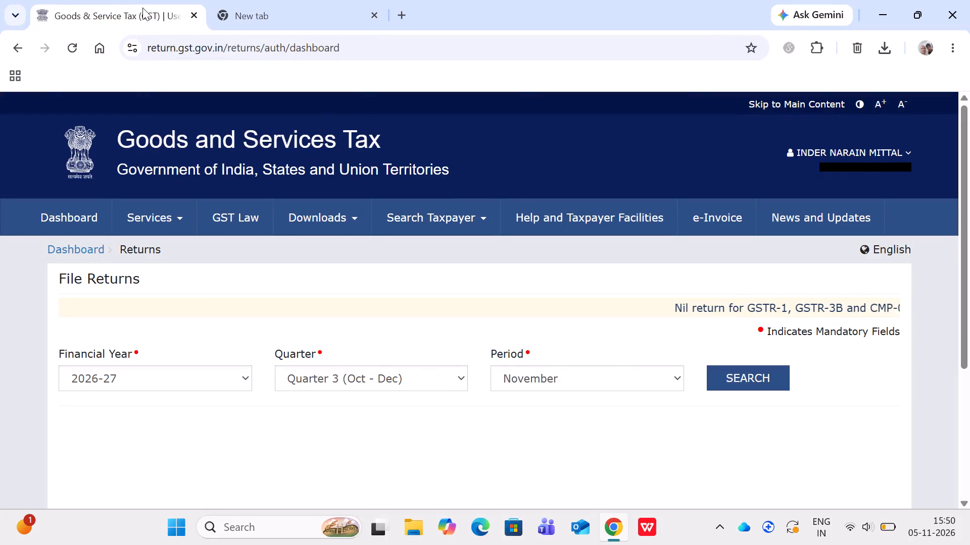
# Search the 2026-27 Quarter 3 returns for October and open the GSTR-1 for online preparation.
pyautogui.click(587, 387)
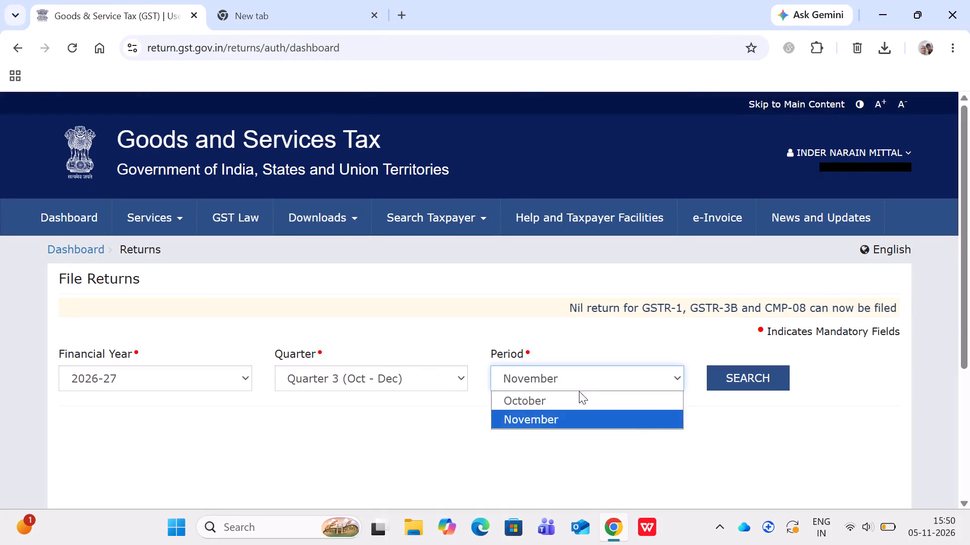
pyautogui.click(566, 397)
pyautogui.click(747, 385)
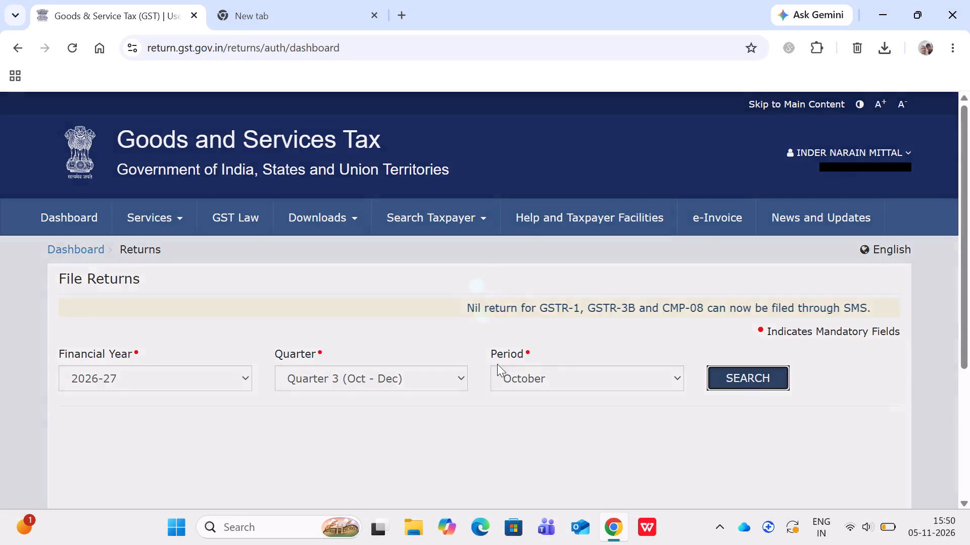
pyautogui.scroll(-4, 487, 365)
pyautogui.click(99, 409)
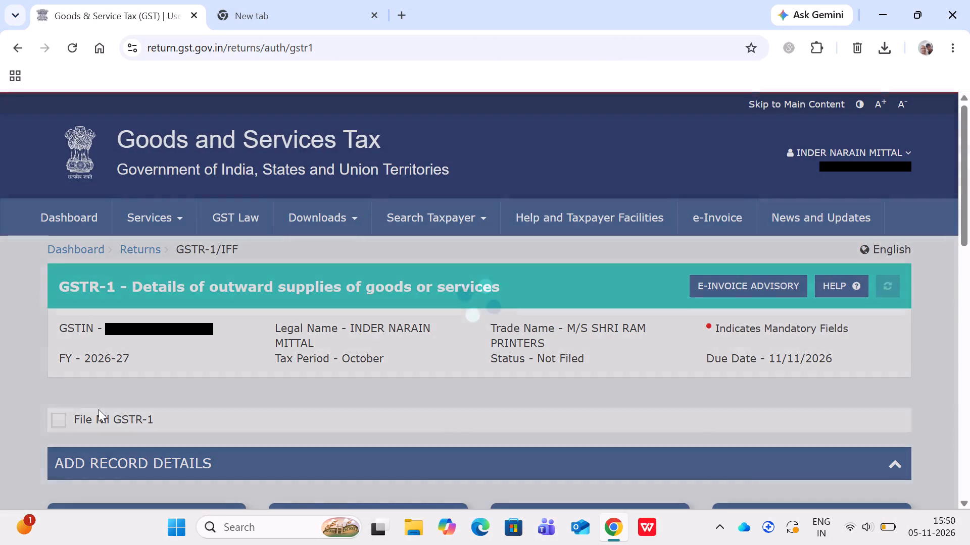
# Open the registered credit/debit notes section (9B) and bring up PHYSICSWALLAH LIMITED's processed notes.
pyautogui.scroll(-2, 99, 409)
pyautogui.scroll(-3, 426, 322)
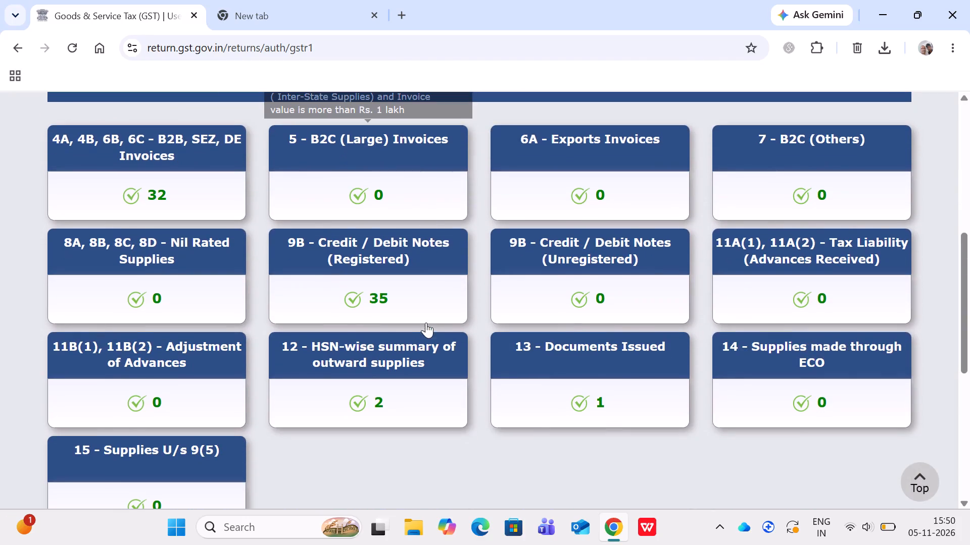
pyautogui.click(396, 294)
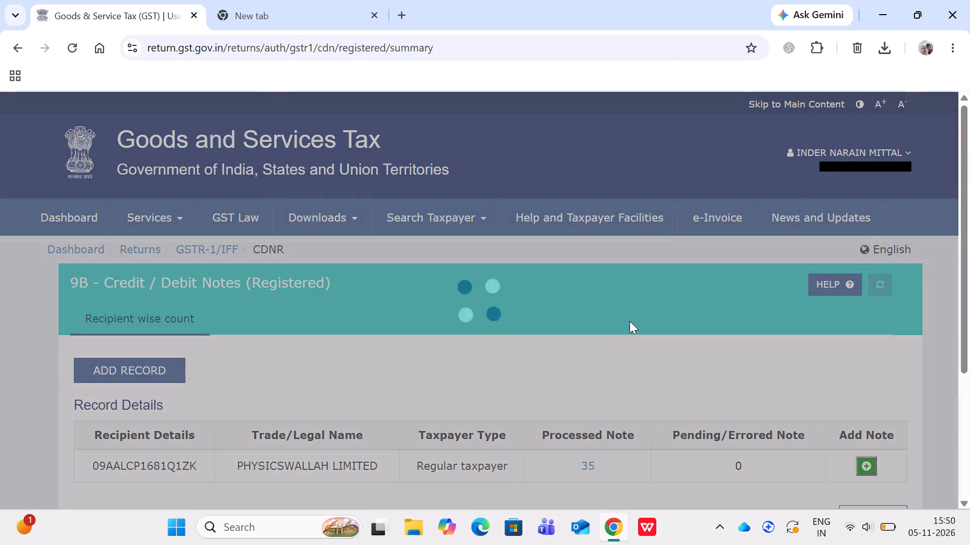
pyautogui.scroll(-2, 612, 347)
pyautogui.click(587, 276)
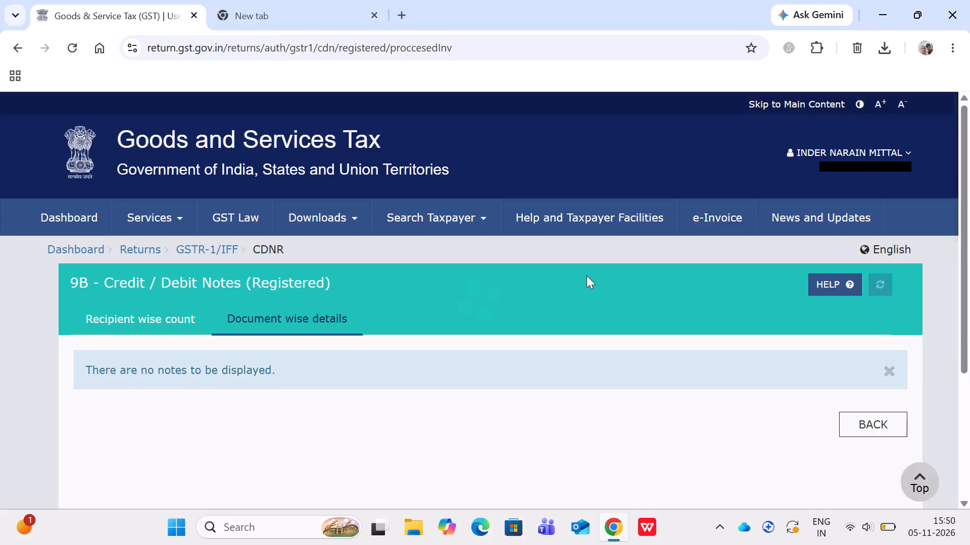
# Review all four pages of PHYSICSWALLAH LIMITED's processed credit notes, checking the note numbers, and return to the recipient summary.
pyautogui.scroll(-1, 547, 280)
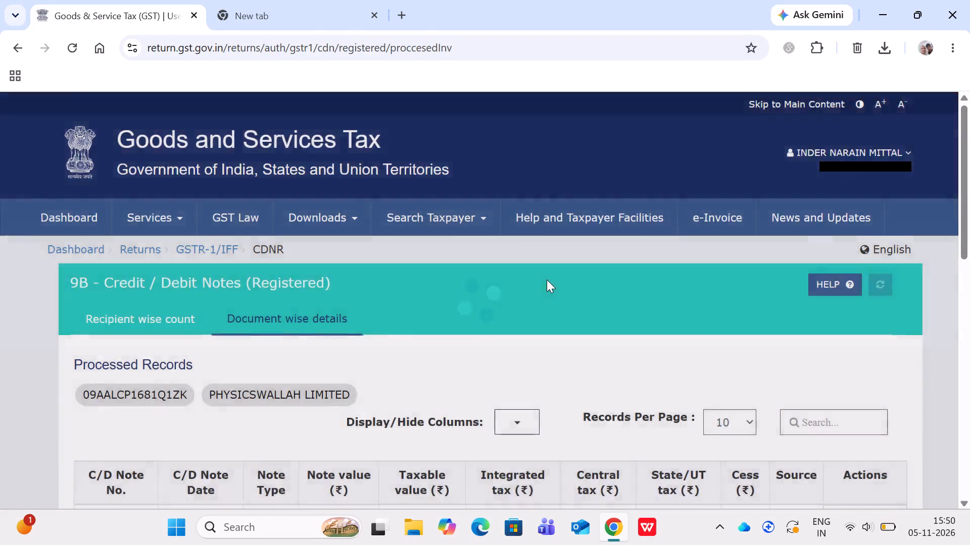
pyautogui.scroll(-6, 547, 280)
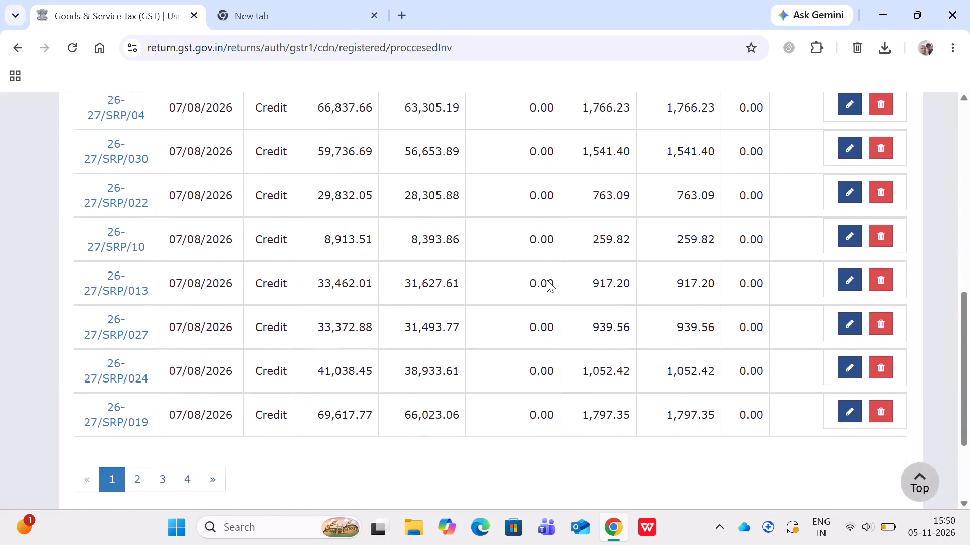
pyautogui.scroll(-2, 547, 280)
pyautogui.click(132, 352)
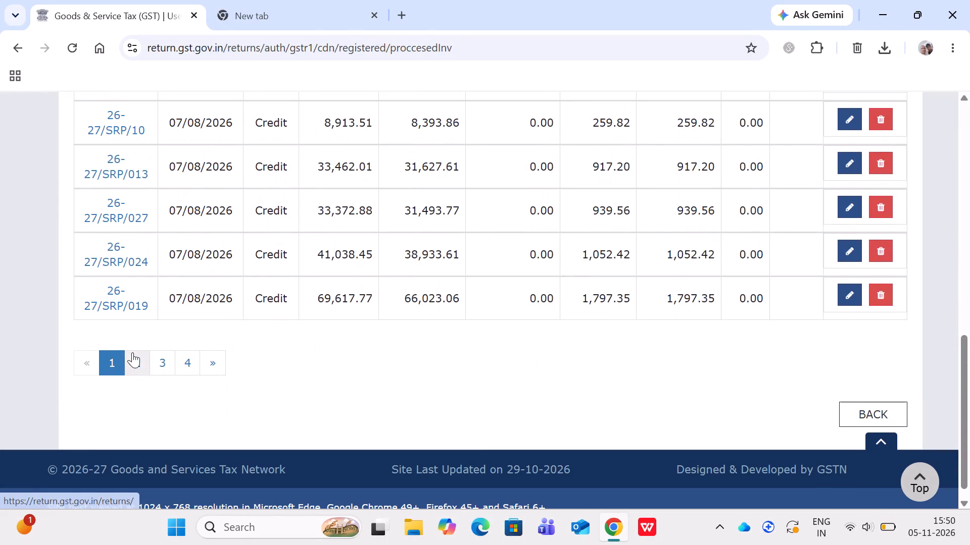
pyautogui.scroll(5, 201, 186)
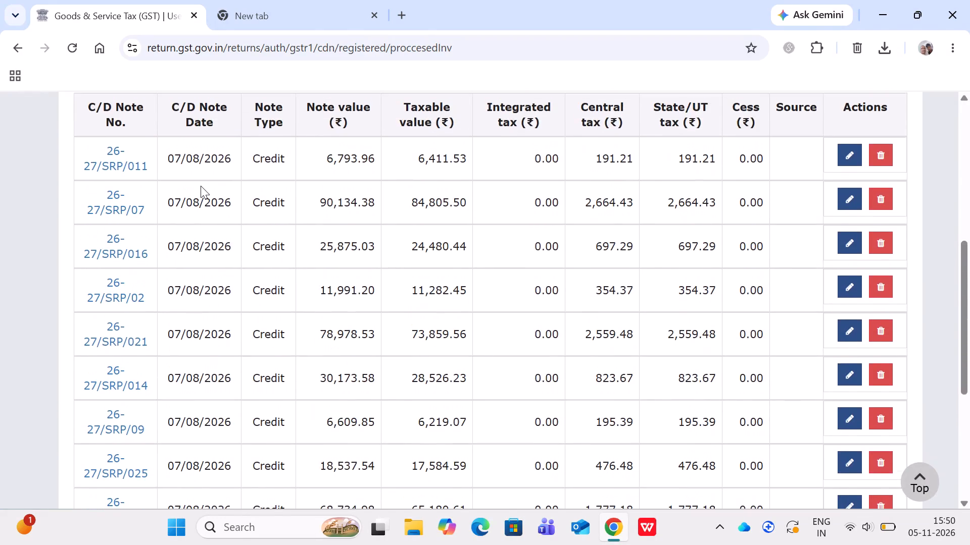
pyautogui.scroll(-4, 201, 186)
pyautogui.click(172, 345)
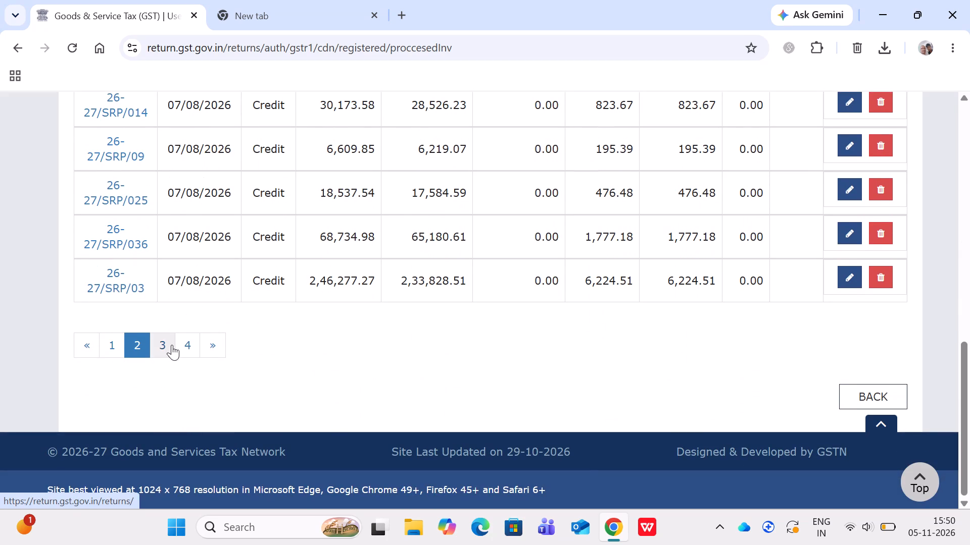
pyautogui.scroll(4, 173, 219)
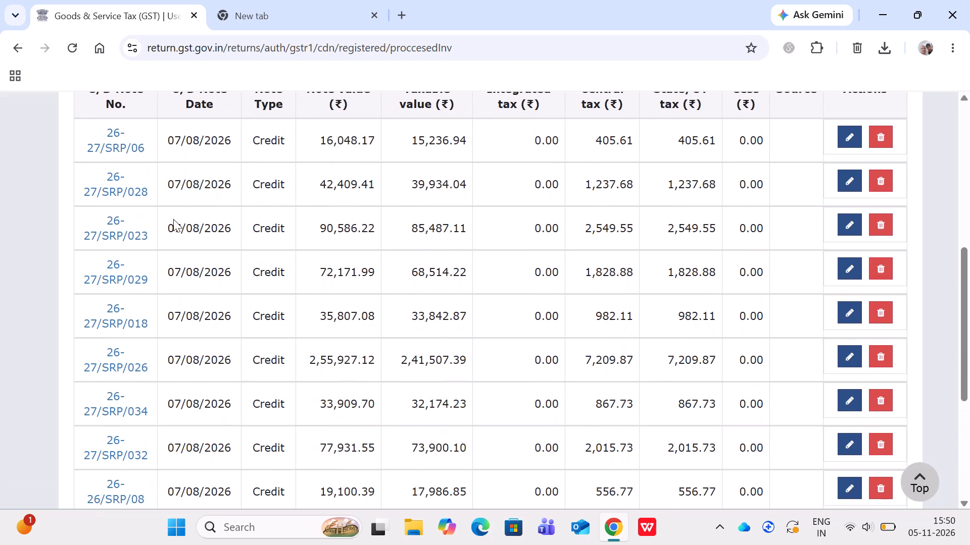
pyautogui.scroll(1, 173, 219)
pyautogui.scroll(-4, 173, 219)
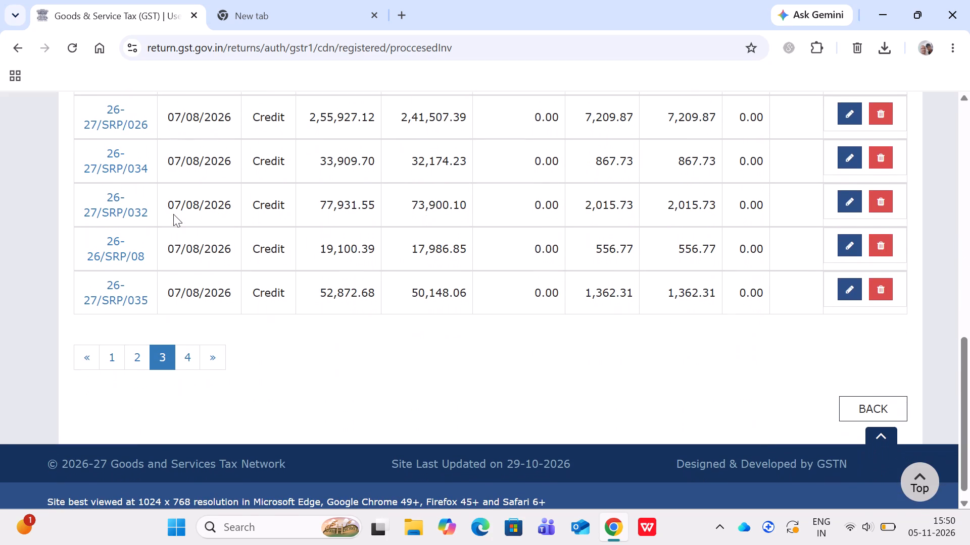
pyautogui.click(188, 353)
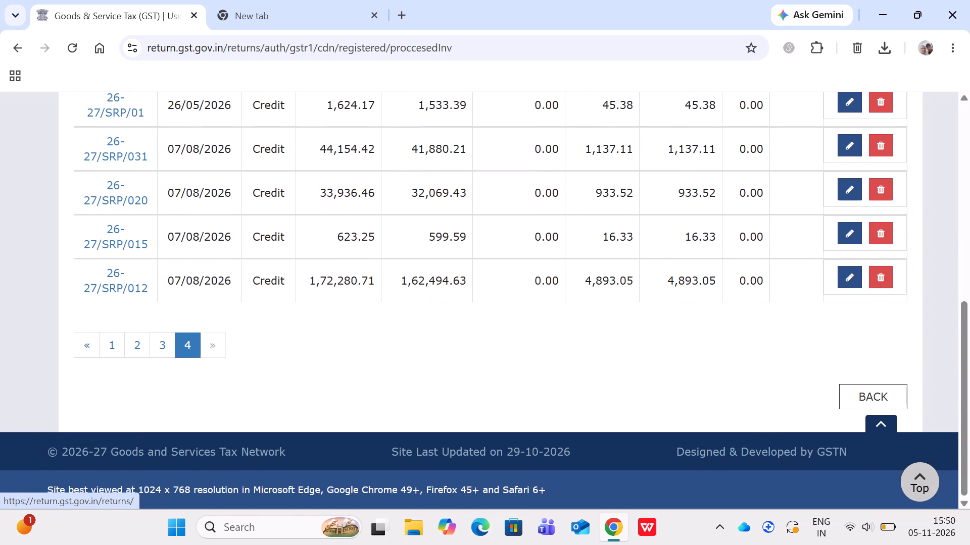
pyautogui.hscroll(-1, 190, 187)
pyautogui.scroll(1, 190, 187)
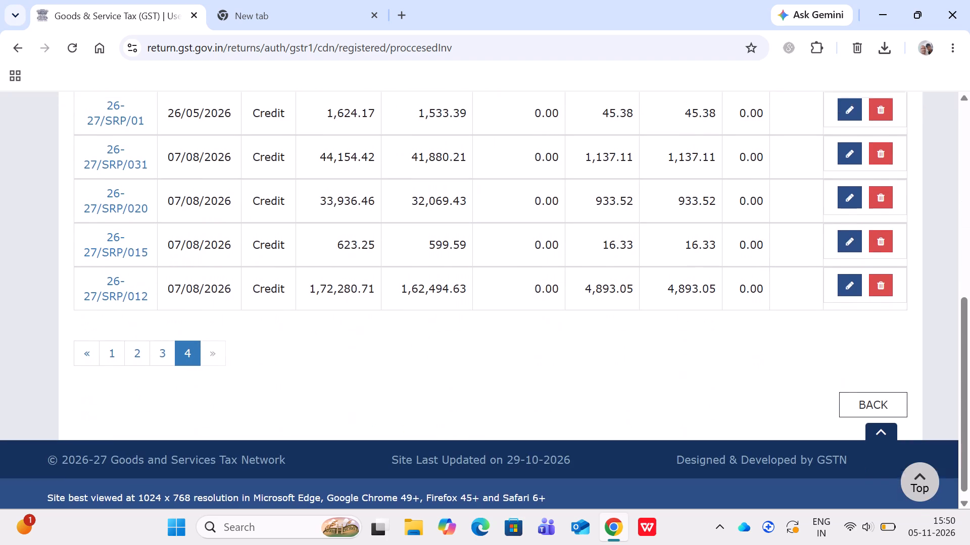
pyautogui.scroll(1, 190, 187)
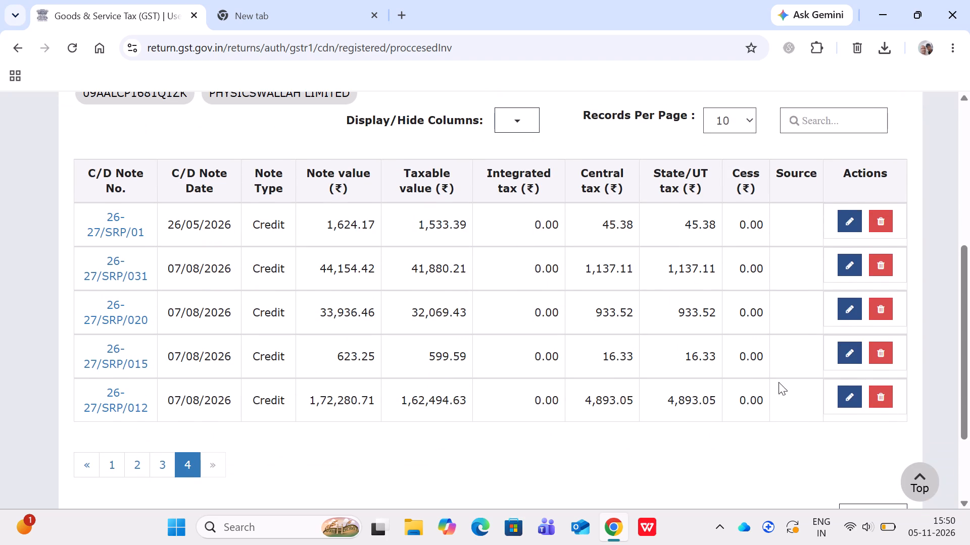
pyautogui.scroll(-2, 675, 418)
pyautogui.click(869, 394)
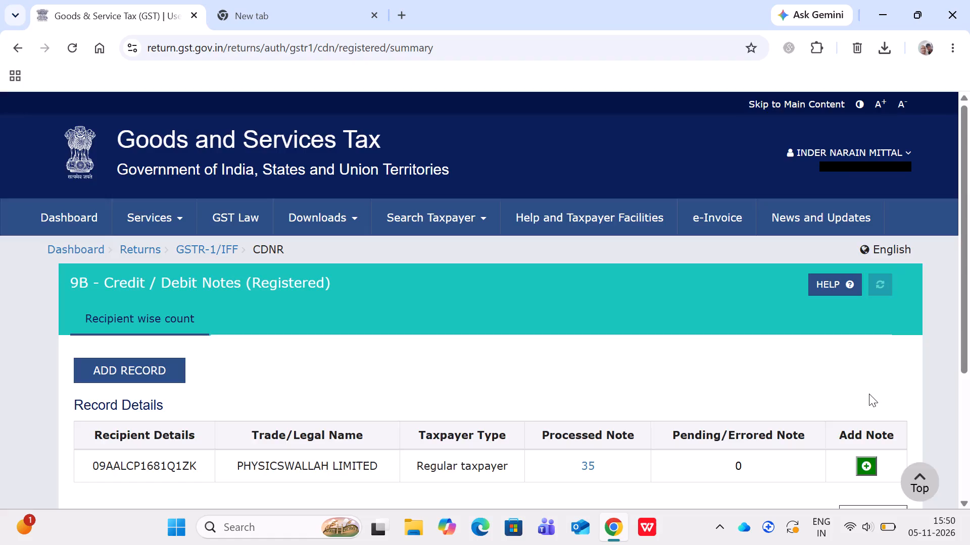
# Start a new credit/debit note for PHYSICSWALLAH LIMITED and enter 26-27/SRP/037 as its note number.
pyautogui.scroll(-1, 285, 406)
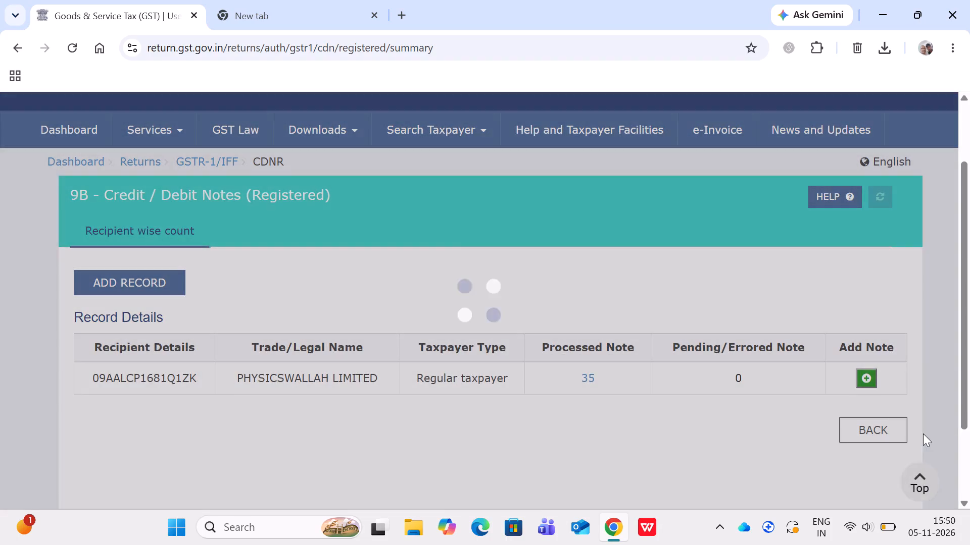
pyautogui.click(870, 378)
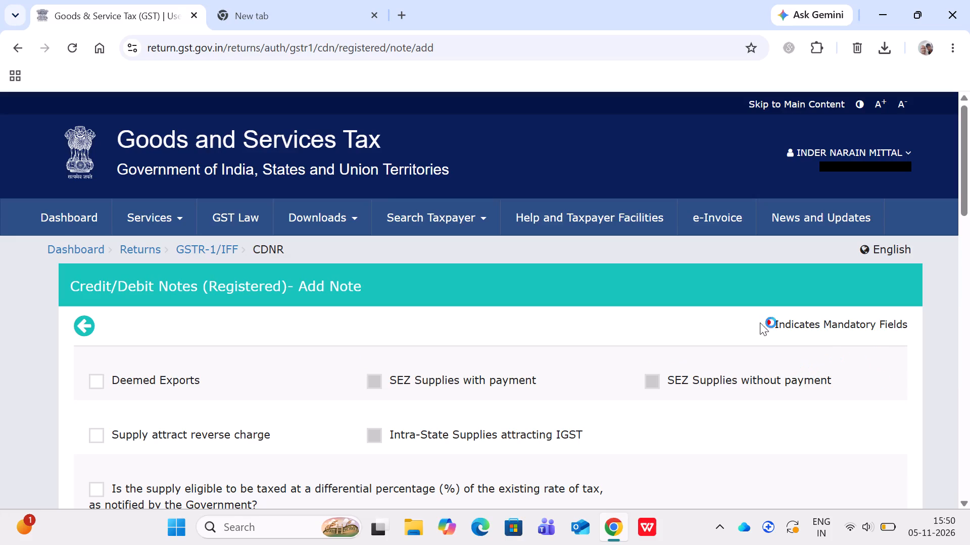
pyautogui.scroll(-3, 81, 355)
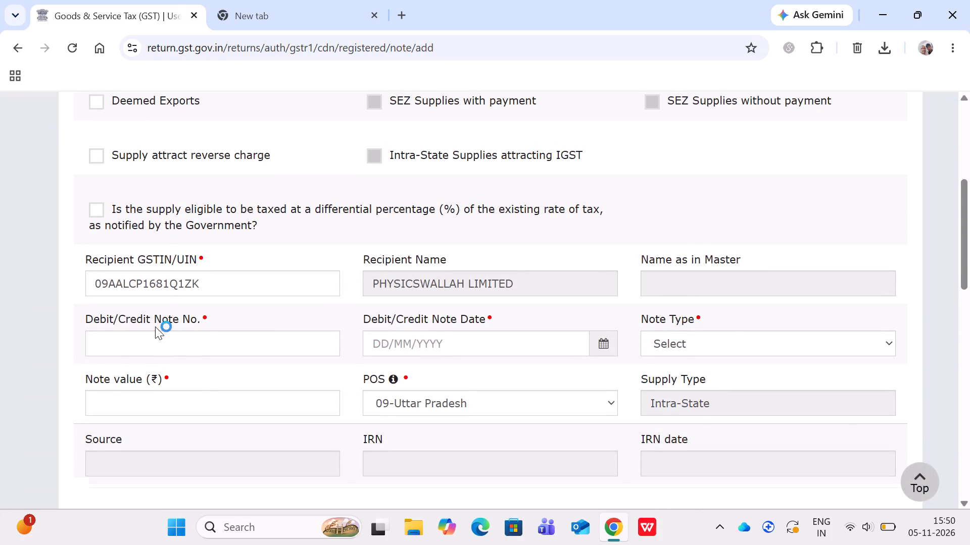
pyautogui.click(155, 339)
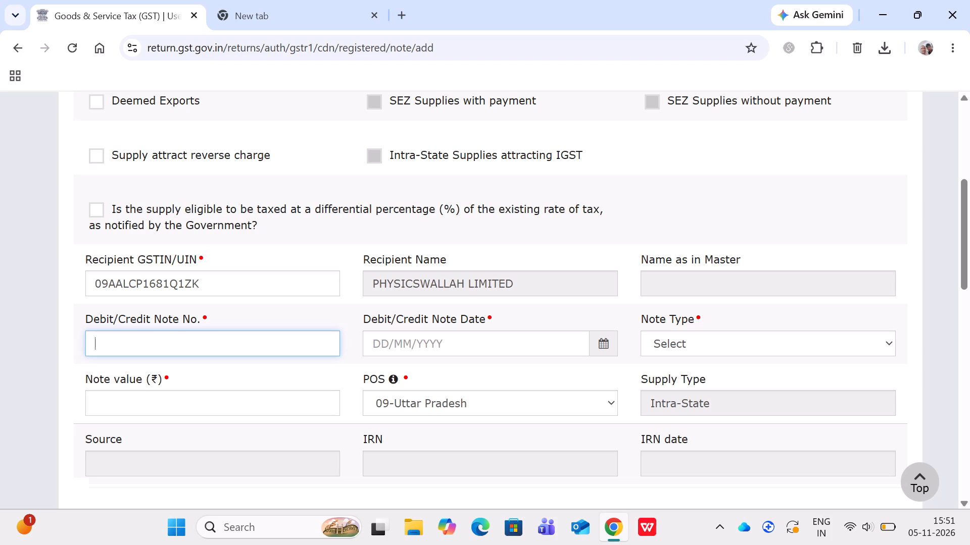
pyautogui.hotkey('ctrl', 'v')
pyautogui.press('BackSpace')
pyautogui.press('BackSpace')
pyautogui.write('37')
# Date the note 07/08/2026, set its type to Credit and enter a note value of 49440.67.
pyautogui.click(396, 339)
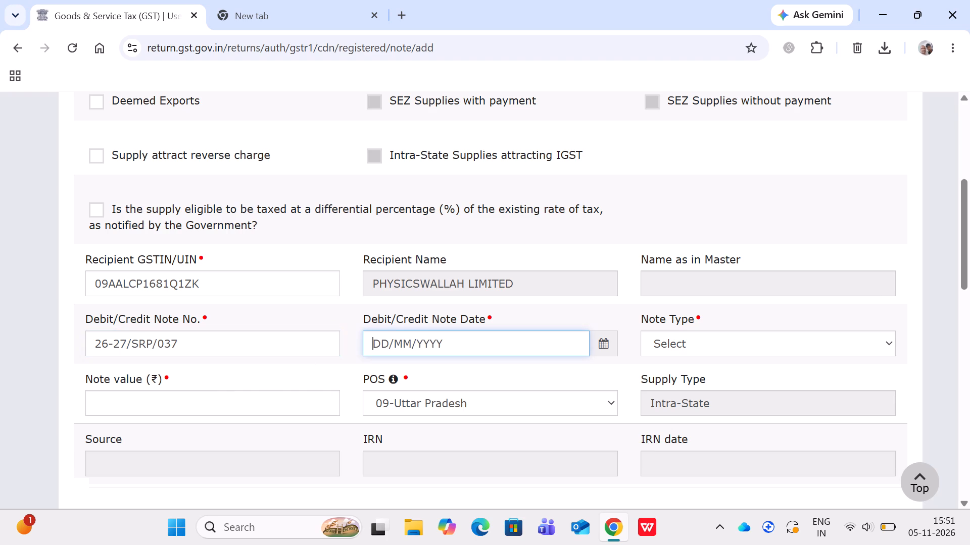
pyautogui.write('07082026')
pyautogui.moveTo(742, 328); pyautogui.dragTo(741, 334)
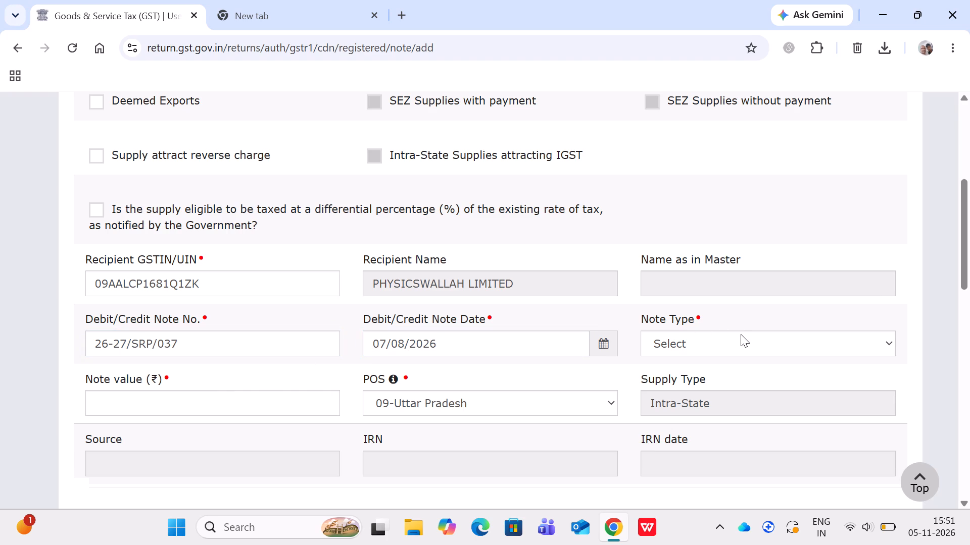
pyautogui.moveTo(741, 334); pyautogui.dragTo(700, 383)
pyautogui.click(700, 383)
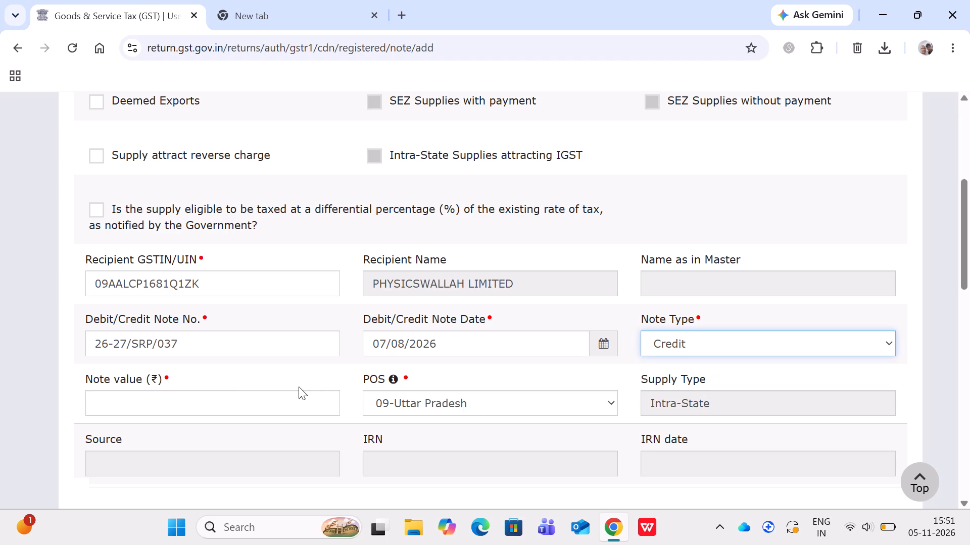
pyautogui.click(296, 392)
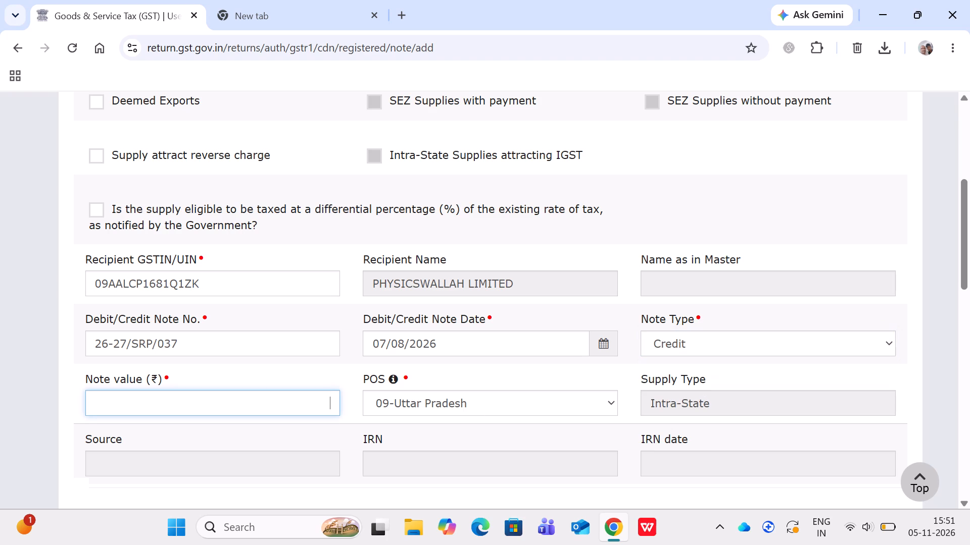
pyautogui.write('49440')
pyautogui.write('.67')
# Enter 45350.80 as the note's taxable value at the 5% rate.
pyautogui.scroll(-8, 296, 392)
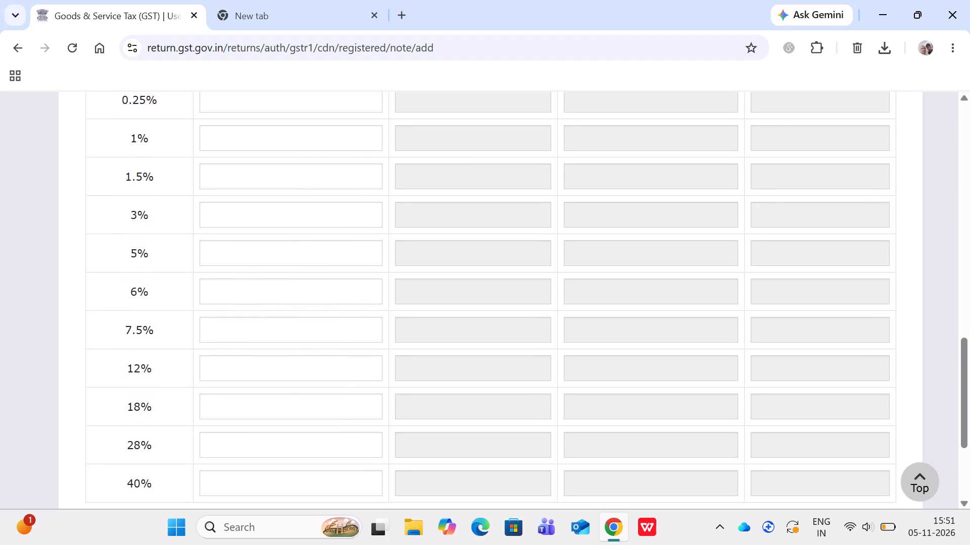
pyautogui.click(275, 252)
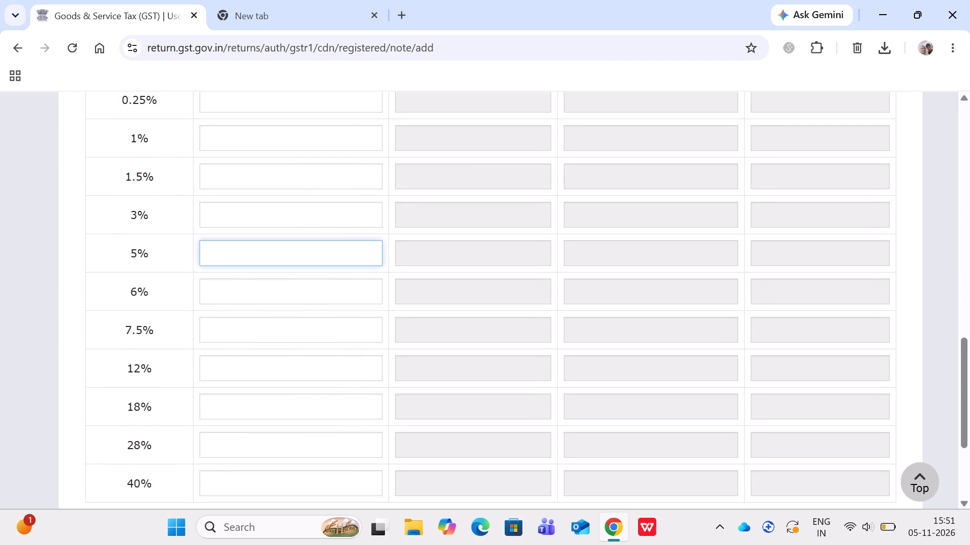
pyautogui.write('45')
pyautogui.write('350')
pyautogui.write('.80')
# Enter 1544.35 as the taxable value at the 18% rate and save credit note 26-27/SRP/037.
pyautogui.scroll(-3, 275, 252)
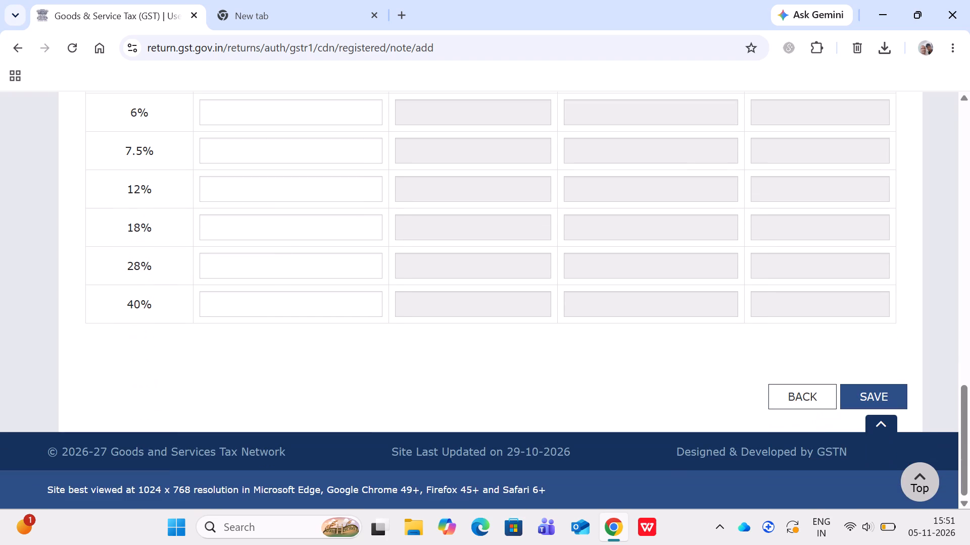
pyautogui.click(249, 231)
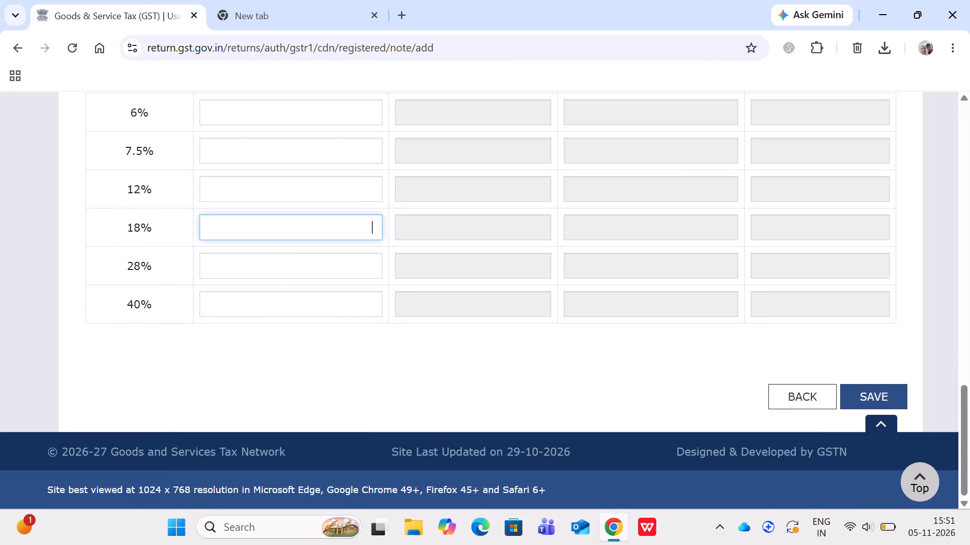
pyautogui.scroll(-1, 284, 179)
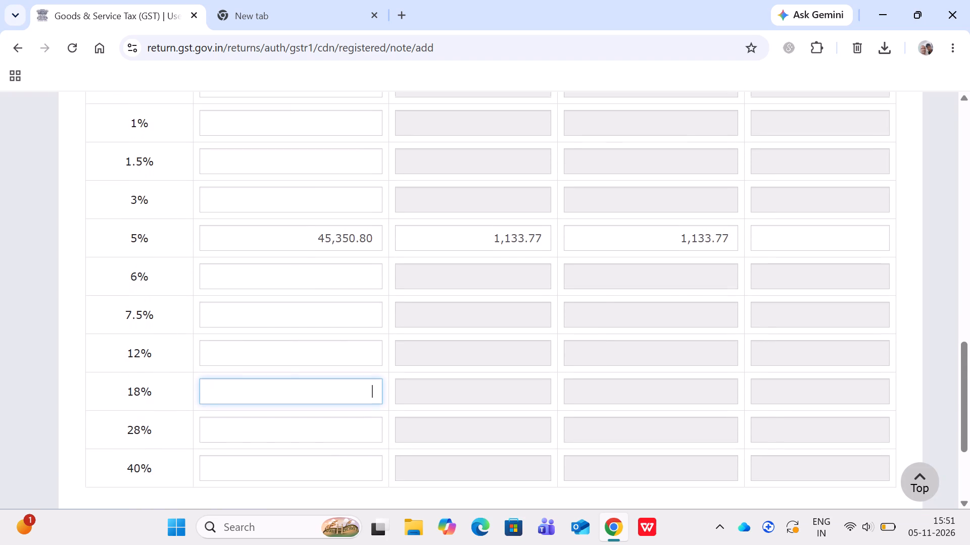
pyautogui.scroll(-2, 284, 179)
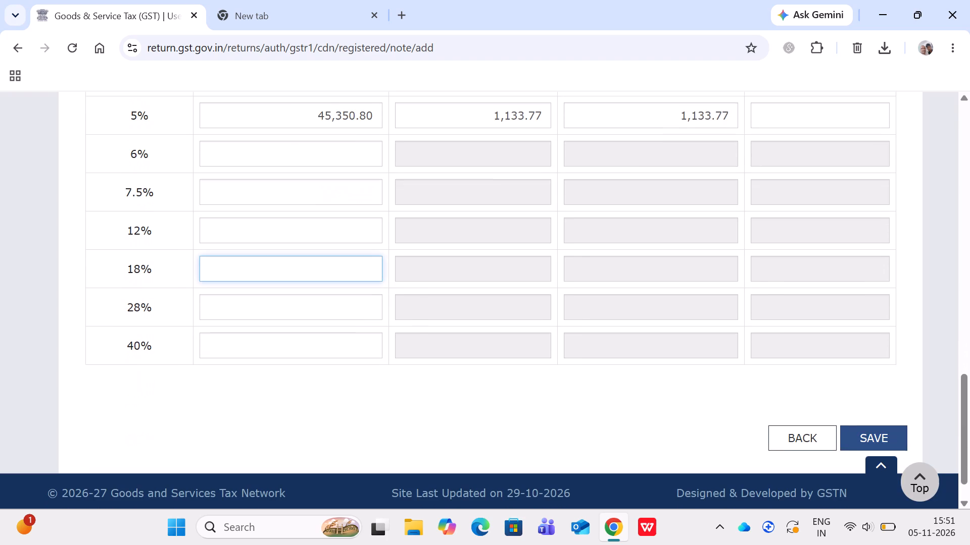
pyautogui.click(316, 275)
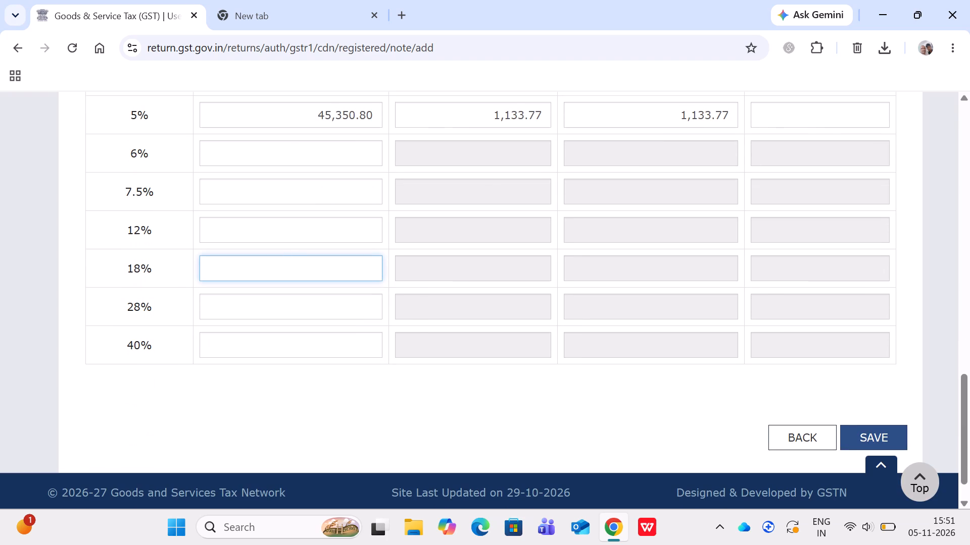
pyautogui.write('1544')
pyautogui.press('.')
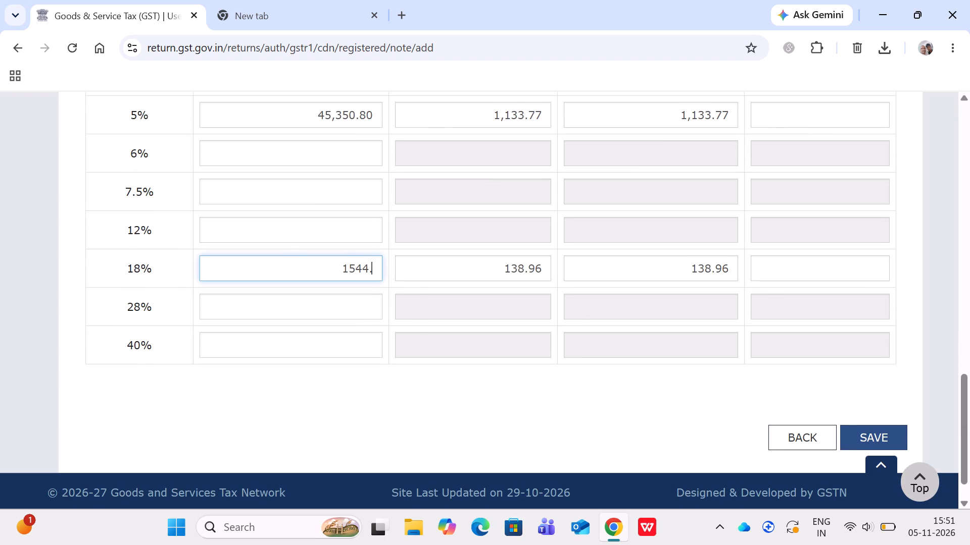
pyautogui.write('35')
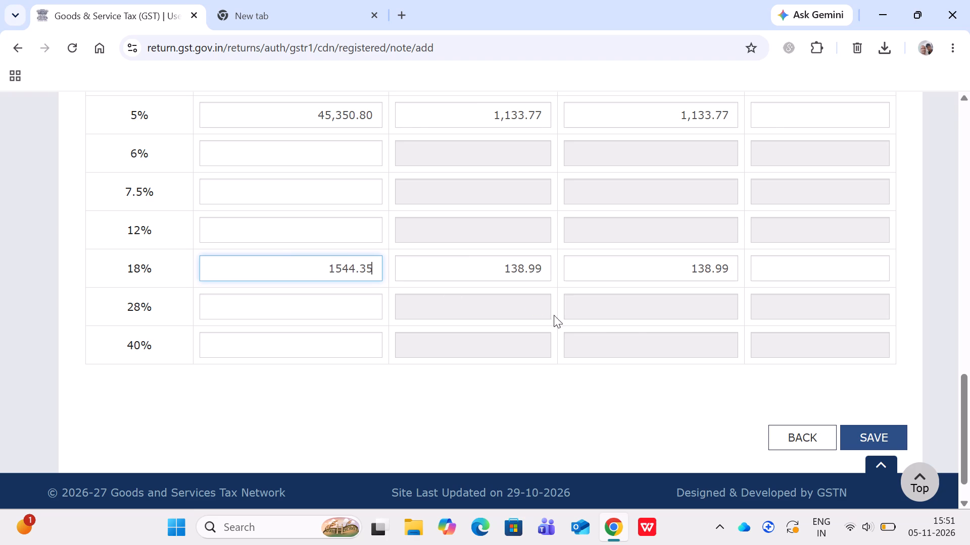
pyautogui.click(883, 434)
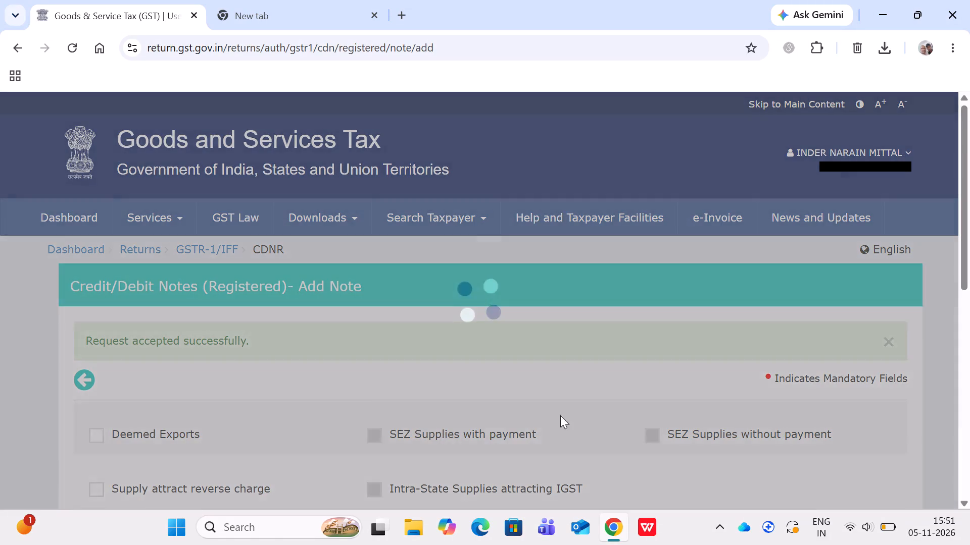
# Enter 26-27/SRP/038 as the note number of the next note for PHYSICSWALLAH LIMITED.
pyautogui.scroll(-4, 366, 390)
pyautogui.click(124, 371)
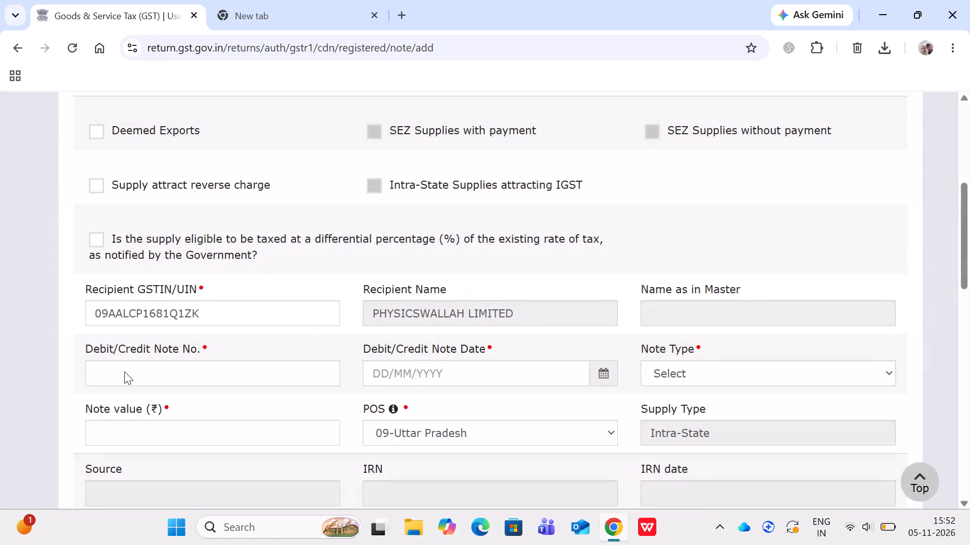
pyautogui.hotkey('ctrl', 'v')
pyautogui.click(124, 371)
pyautogui.hotkey('ctrl', 'v')
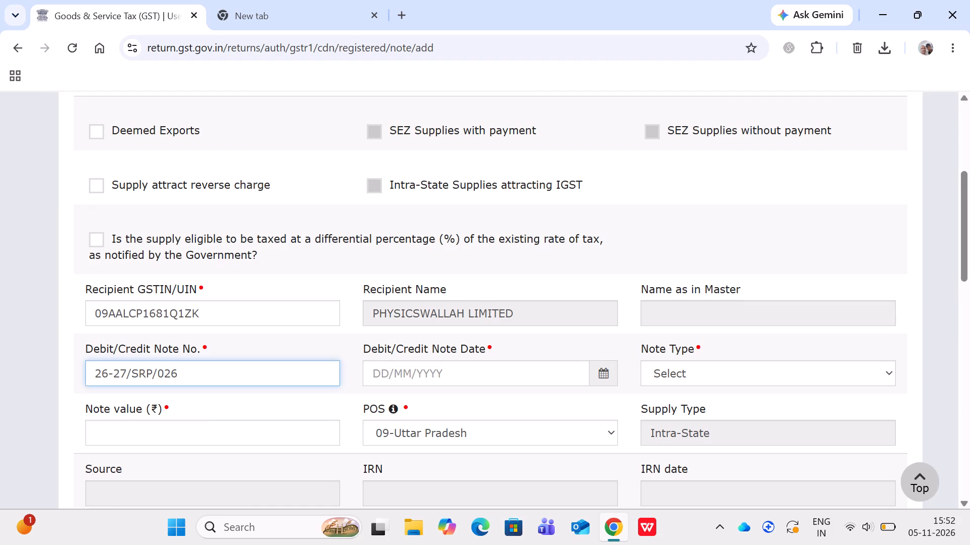
pyautogui.press('BackSpace')
pyautogui.press('BackSpace')
pyautogui.write('38')
# Date the note 07/08/2026, set its type to Credit and enter a note value of 2994.71.
pyautogui.click(429, 373)
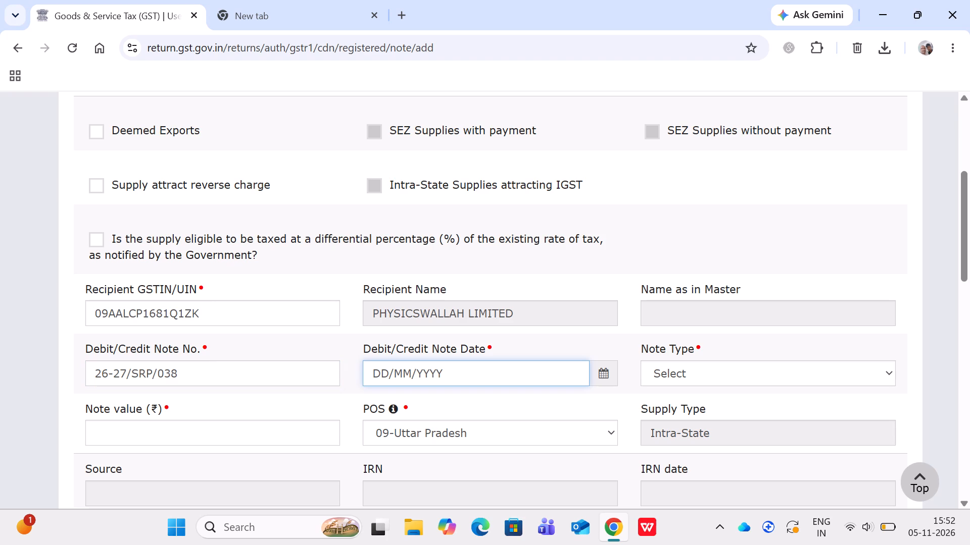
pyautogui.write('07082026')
pyautogui.click(680, 376)
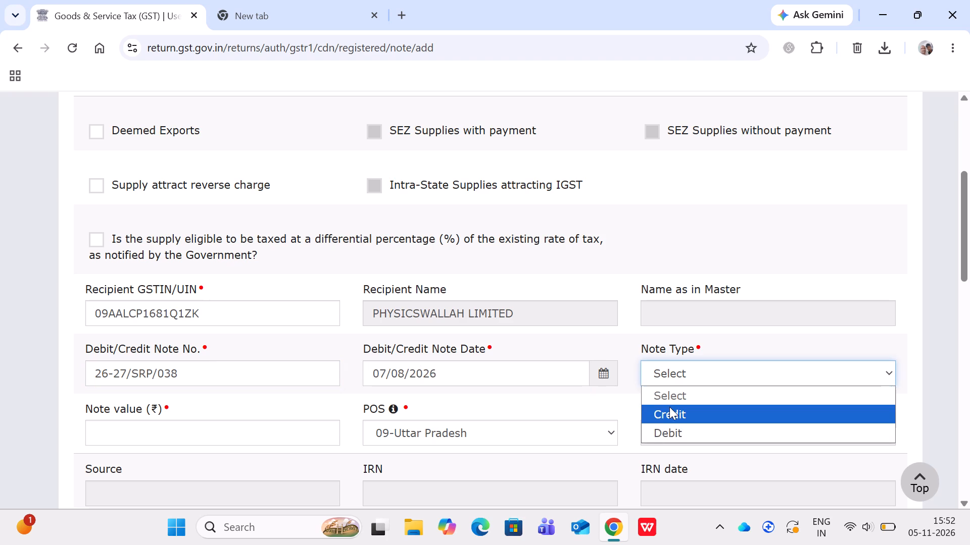
pyautogui.click(668, 408)
pyautogui.click(199, 433)
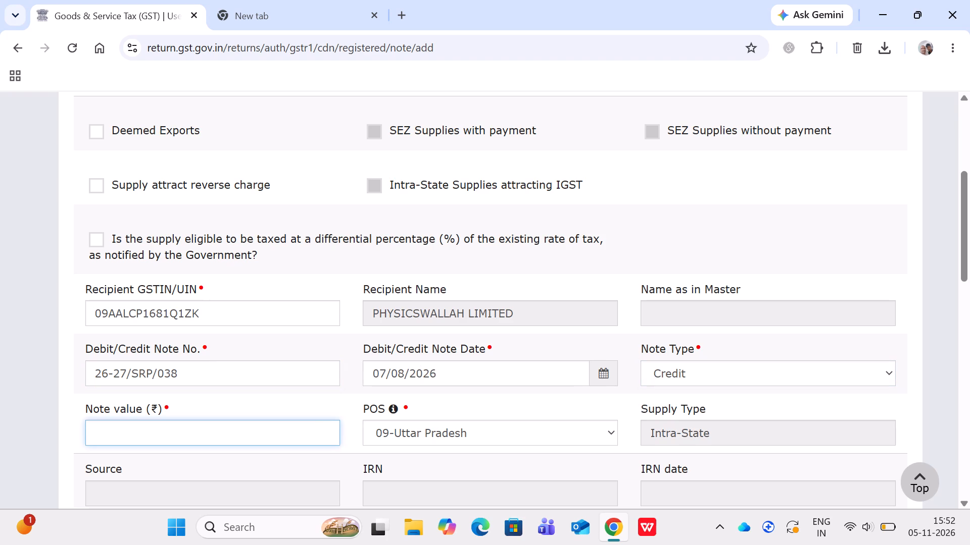
pyautogui.write('2994.')
pyautogui.write('71')
# Enter 2656 as the taxable value at the 5% rate for note 26-27/SRP/038.
pyautogui.scroll(-3, 162, 343)
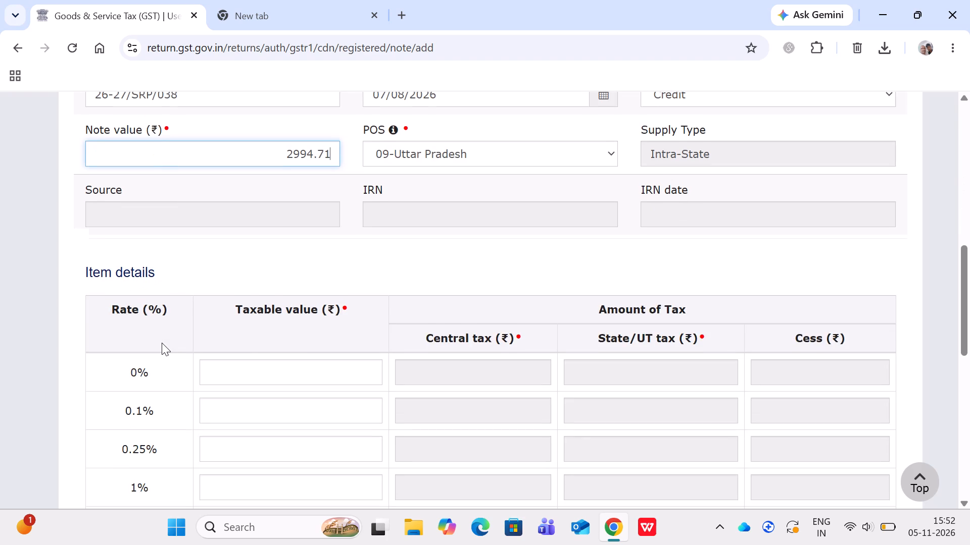
pyautogui.scroll(-2, 162, 343)
pyautogui.scroll(1, 222, 337)
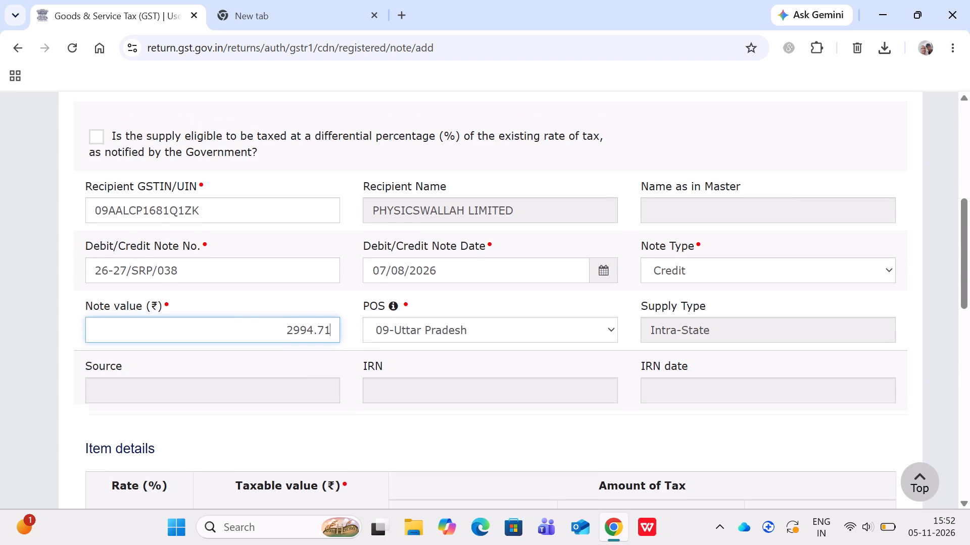
pyautogui.scroll(2, 222, 337)
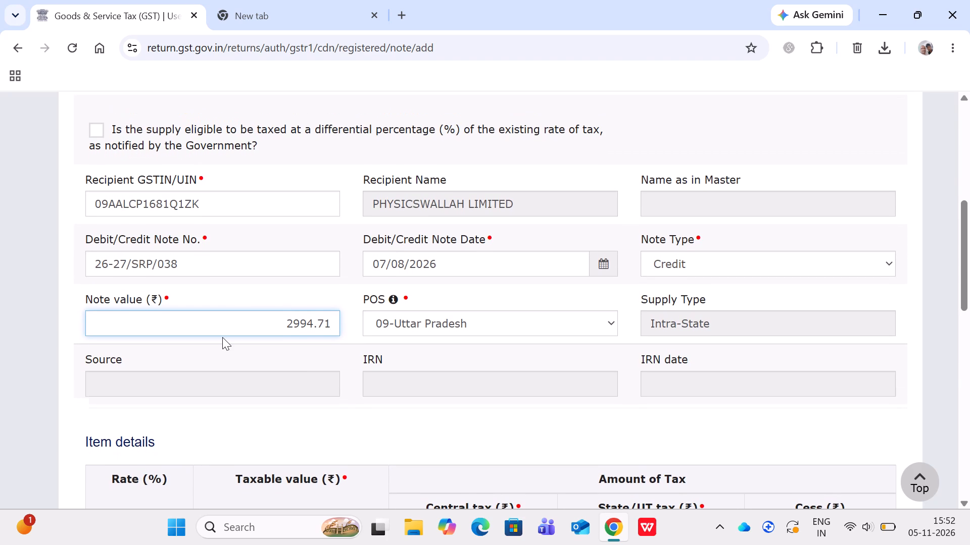
pyautogui.scroll(-4, 222, 337)
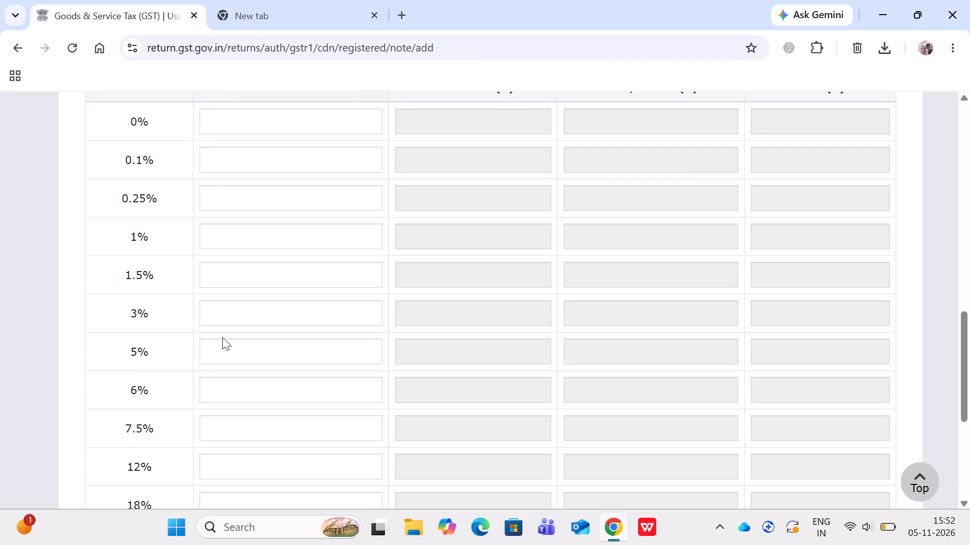
pyautogui.scroll(-1, 222, 337)
pyautogui.click(280, 340)
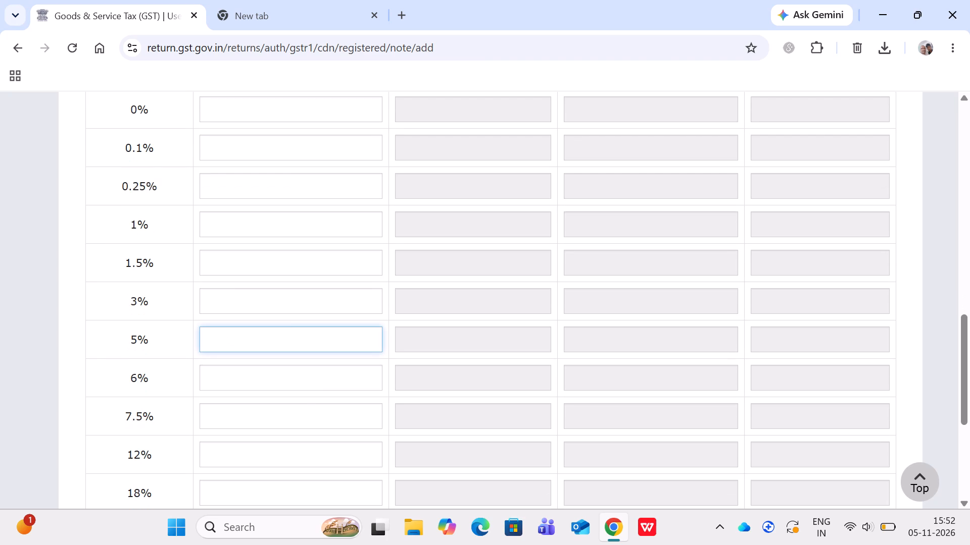
pyautogui.write('26')
pyautogui.write('56.')
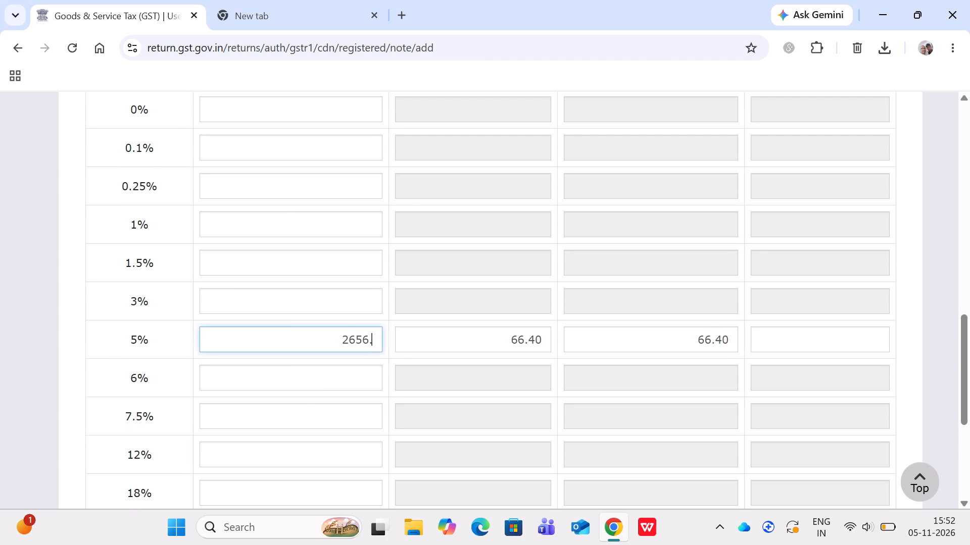
# Enter 174.50 as the taxable value at the 18% rate and save credit note 26-27/SRP/038.
pyautogui.scroll(-3, 280, 340)
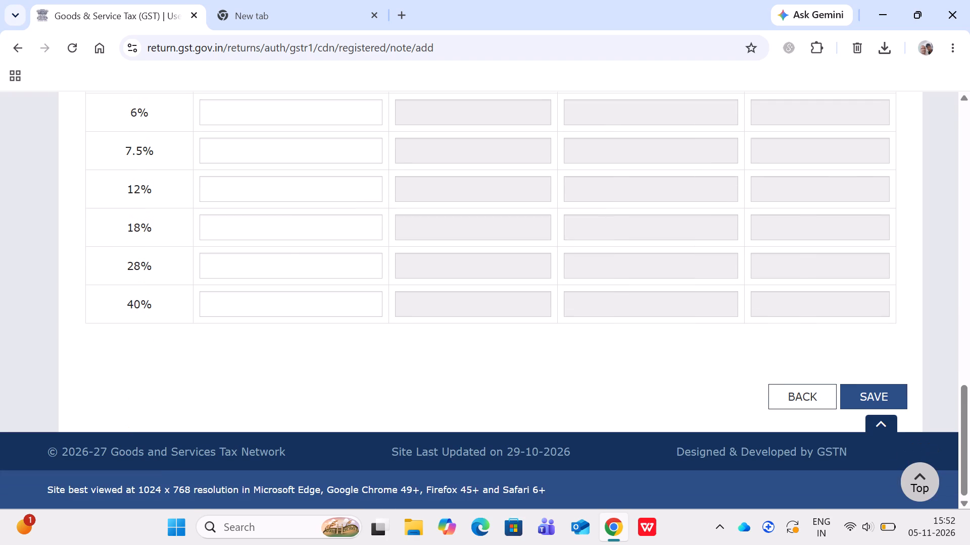
pyautogui.click(275, 233)
pyautogui.hscroll(-1, 275, 233)
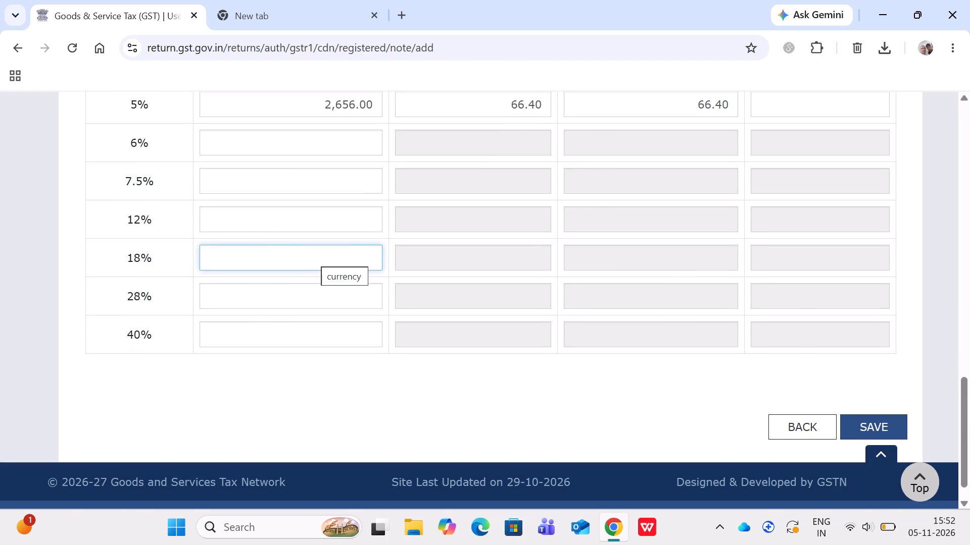
pyautogui.write('174')
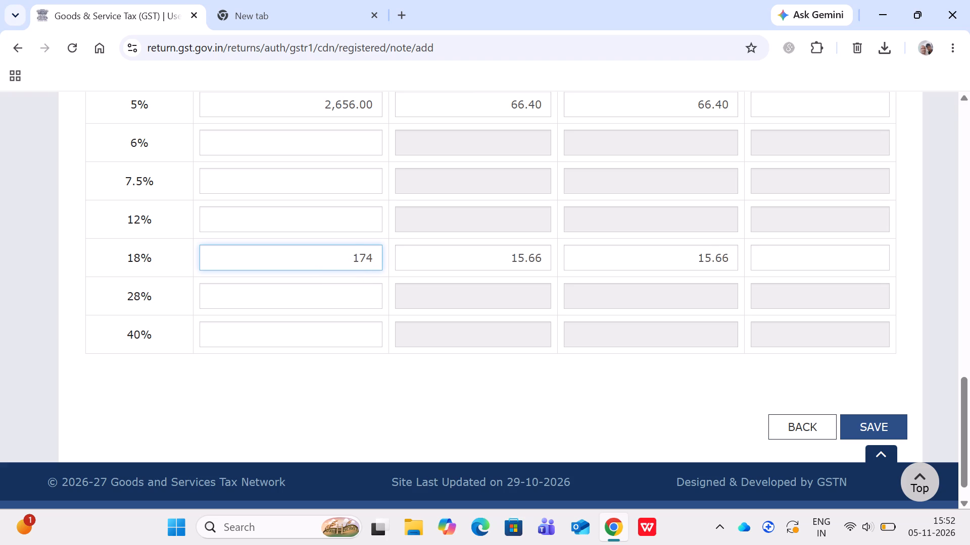
pyautogui.press('.')
pyautogui.write('50')
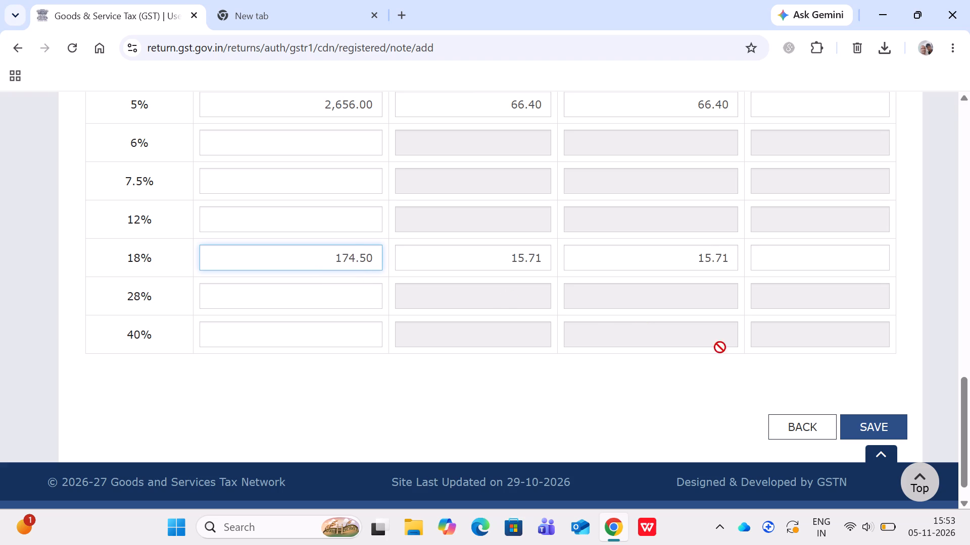
pyautogui.click(863, 419)
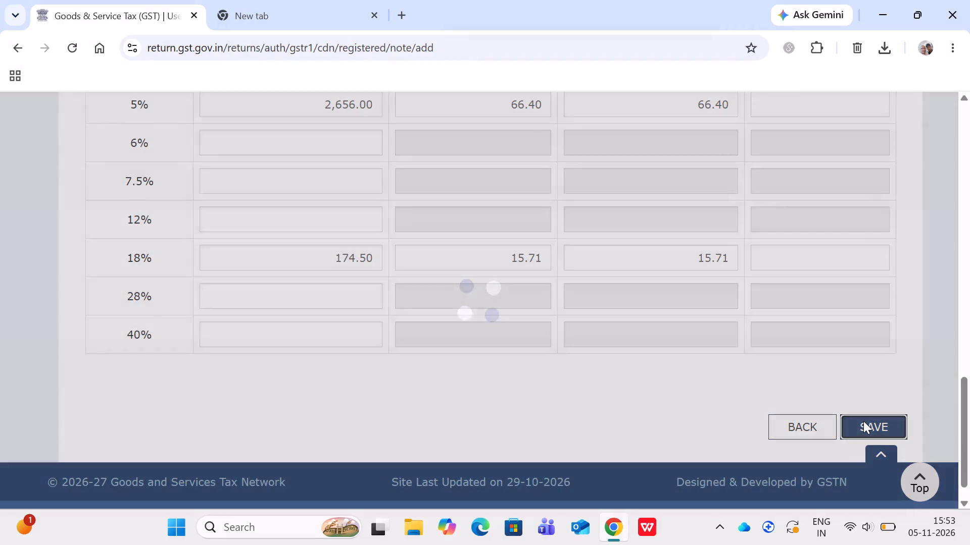
pyautogui.click(863, 421)
pyautogui.press('Return')
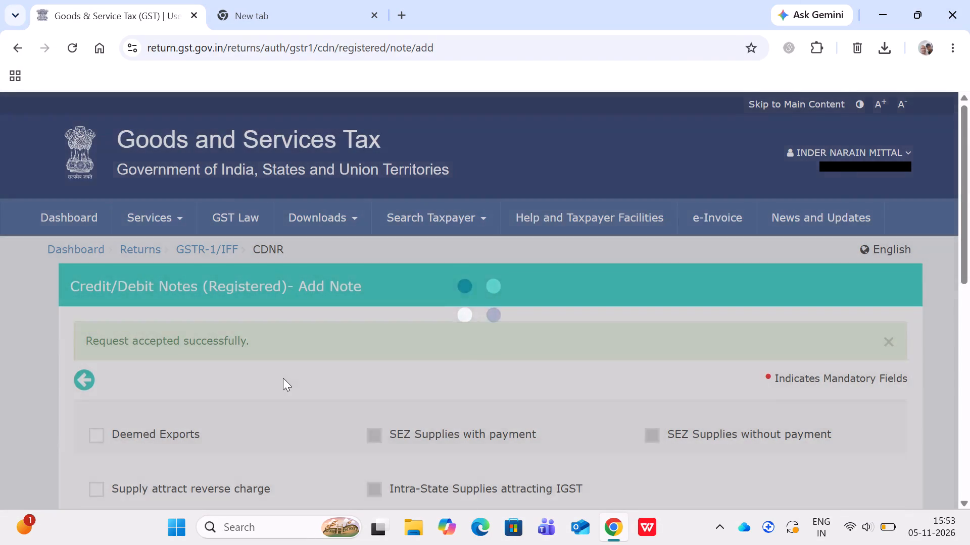
# Enter 26-27/SRP/039 as the note number of the next note for PHYSICSWALLAH LIMITED.
pyautogui.scroll(-4, 283, 378)
pyautogui.click(165, 394)
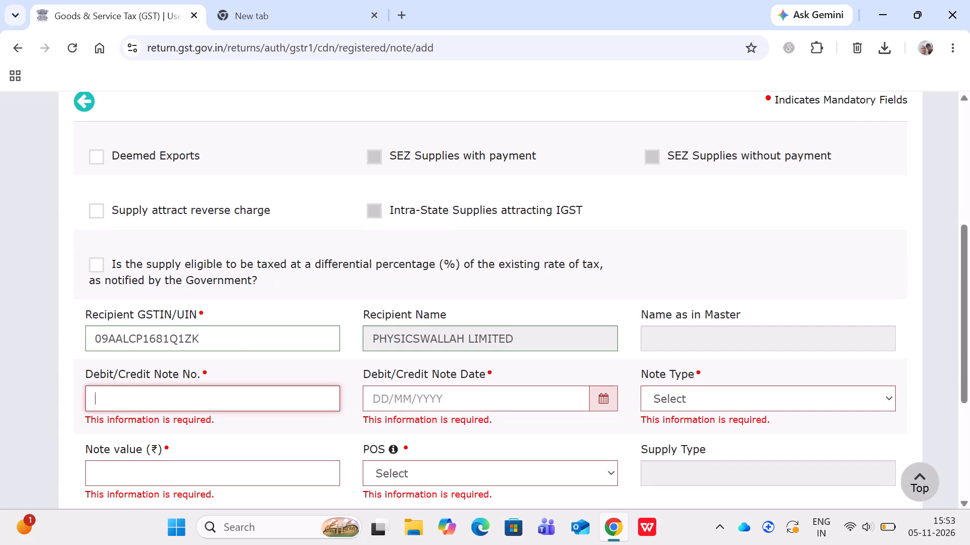
pyautogui.scroll(-2, 165, 394)
pyautogui.click(136, 222)
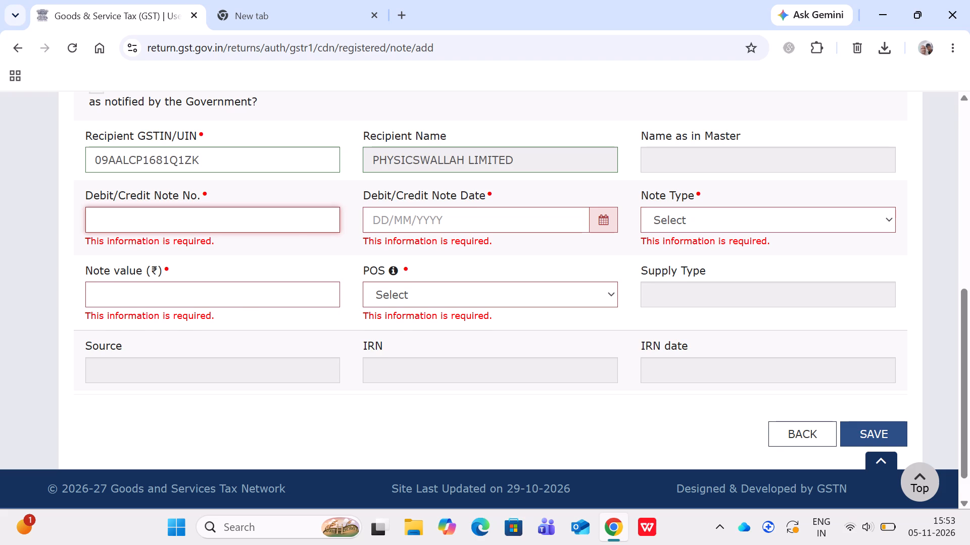
pyautogui.hotkey('ctrl', 'v')
pyautogui.press('BackSpace')
pyautogui.press('BackSpace')
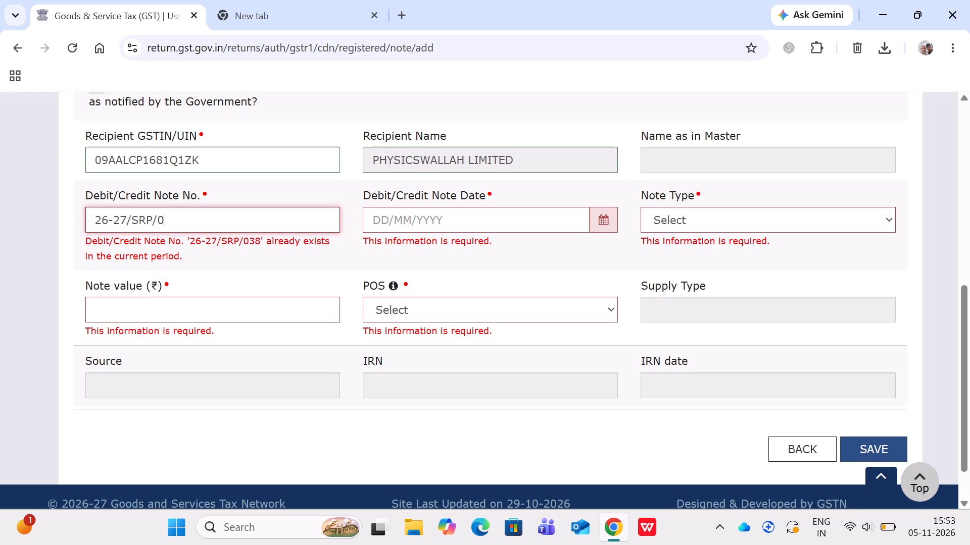
pyautogui.write('39')
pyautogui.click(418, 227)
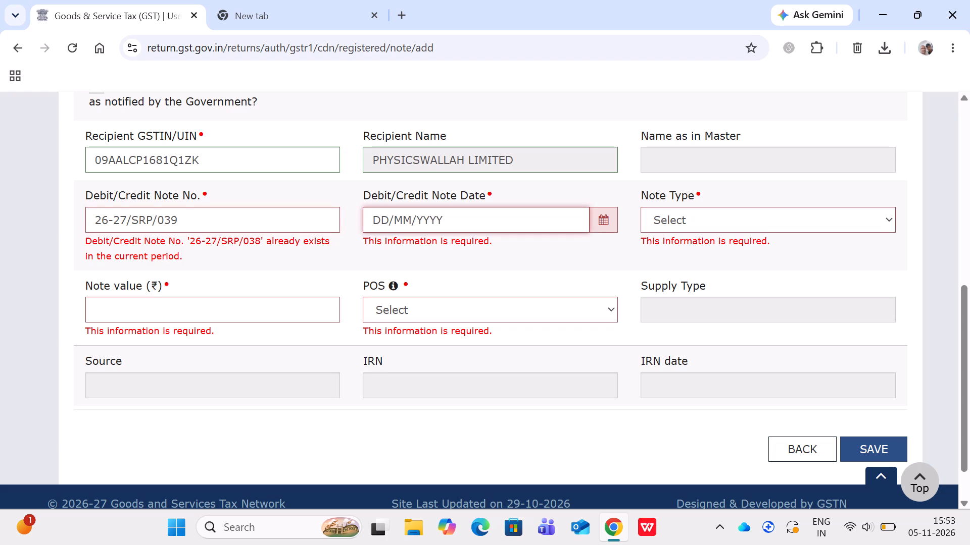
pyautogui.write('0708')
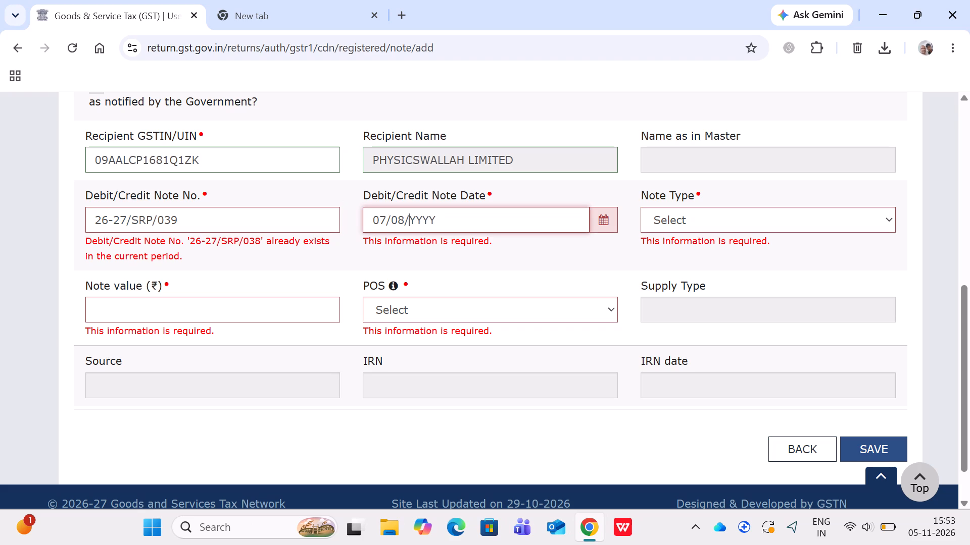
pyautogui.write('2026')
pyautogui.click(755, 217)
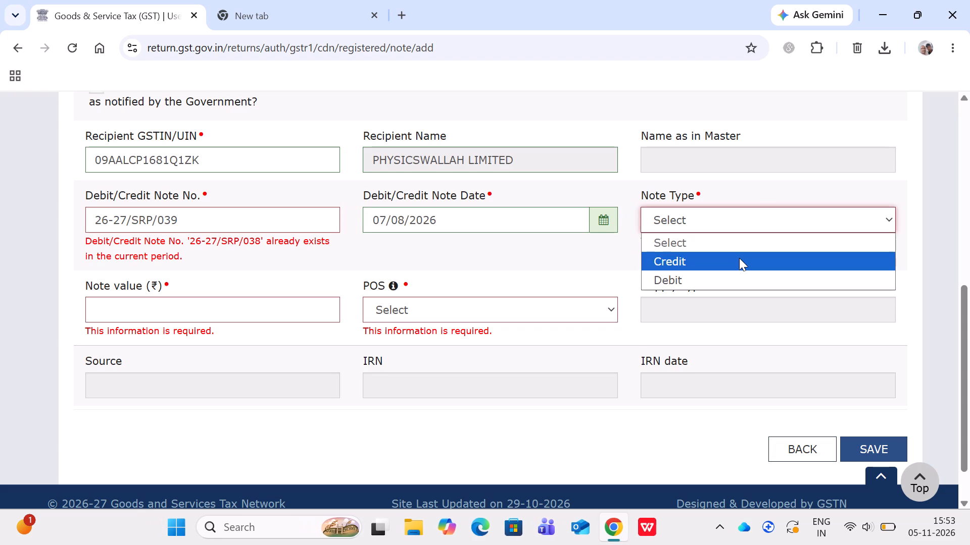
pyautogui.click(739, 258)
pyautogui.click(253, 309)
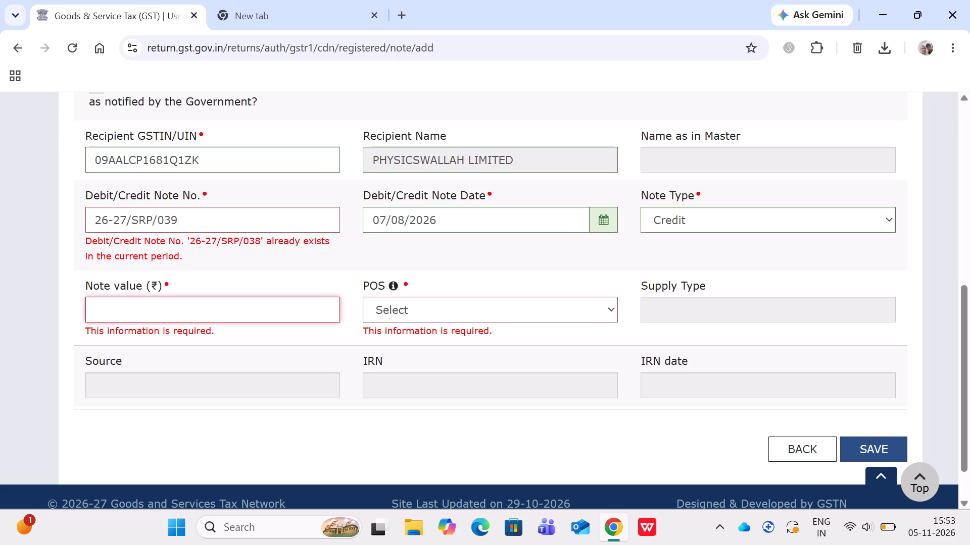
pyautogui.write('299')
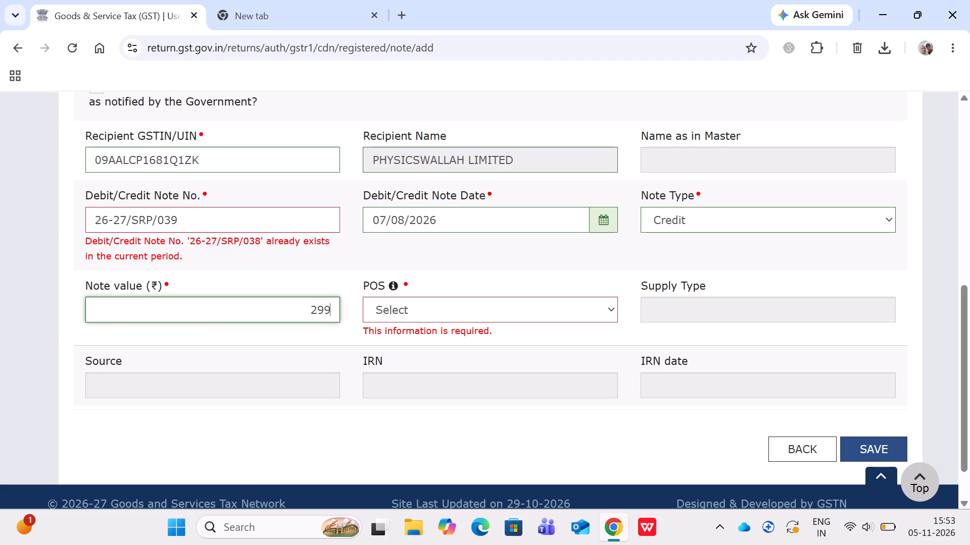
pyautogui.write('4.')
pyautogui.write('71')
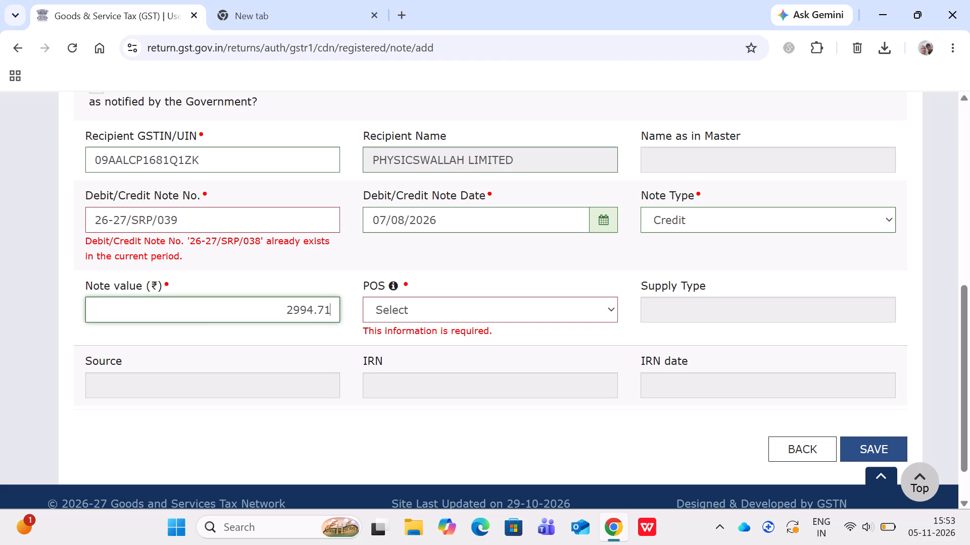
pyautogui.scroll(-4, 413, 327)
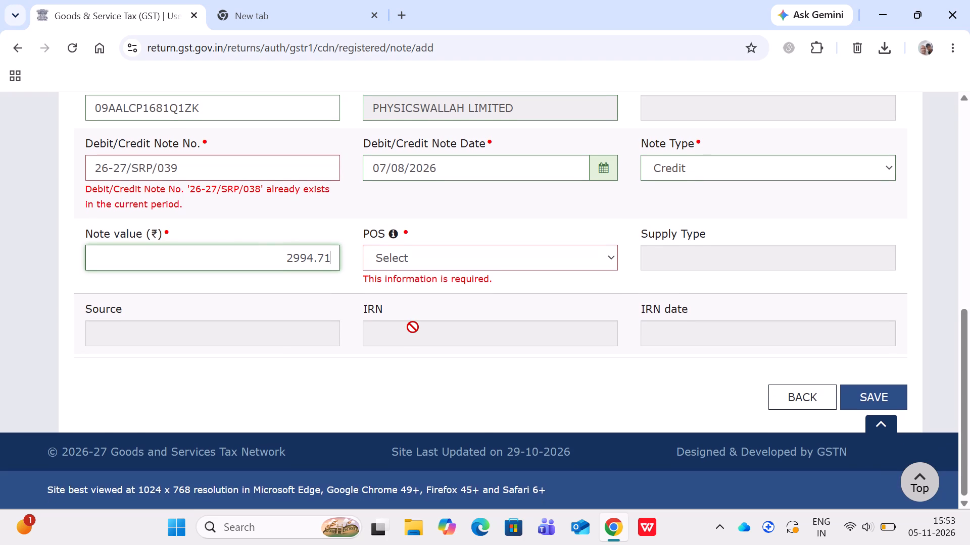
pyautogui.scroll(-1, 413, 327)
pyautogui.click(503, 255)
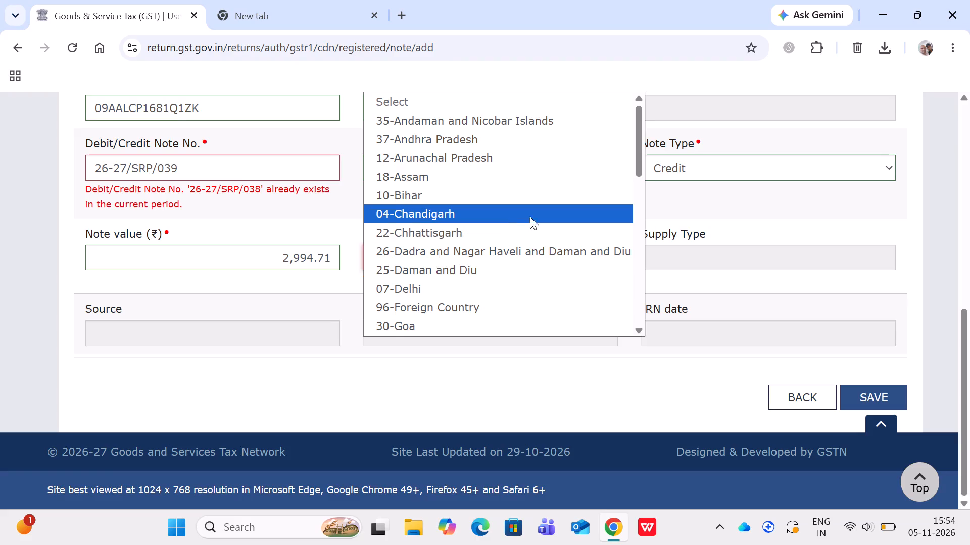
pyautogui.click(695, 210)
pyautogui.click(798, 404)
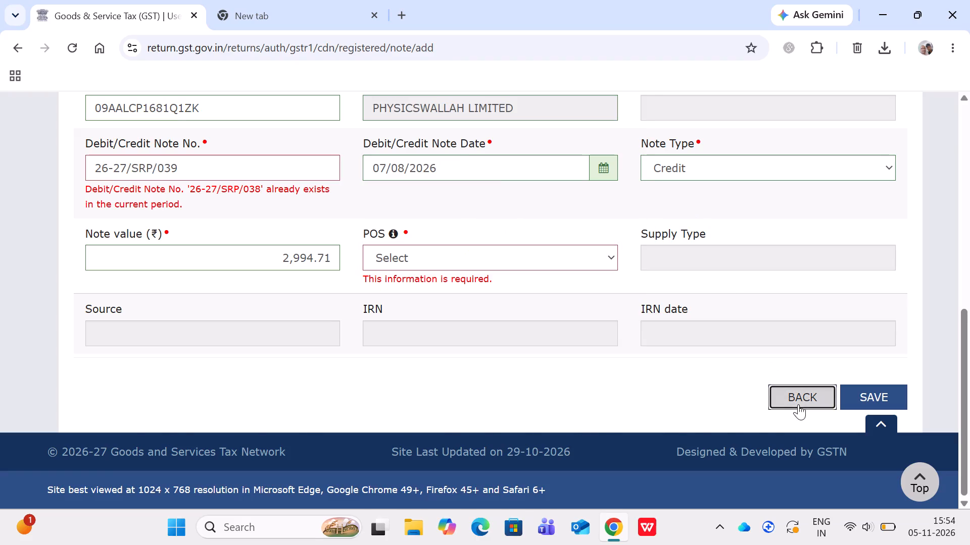
# Open a fresh note entry for PHYSICSWALLAH LIMITED and enter 26-27/SRP/039 as its note number.
pyautogui.scroll(-1, 528, 401)
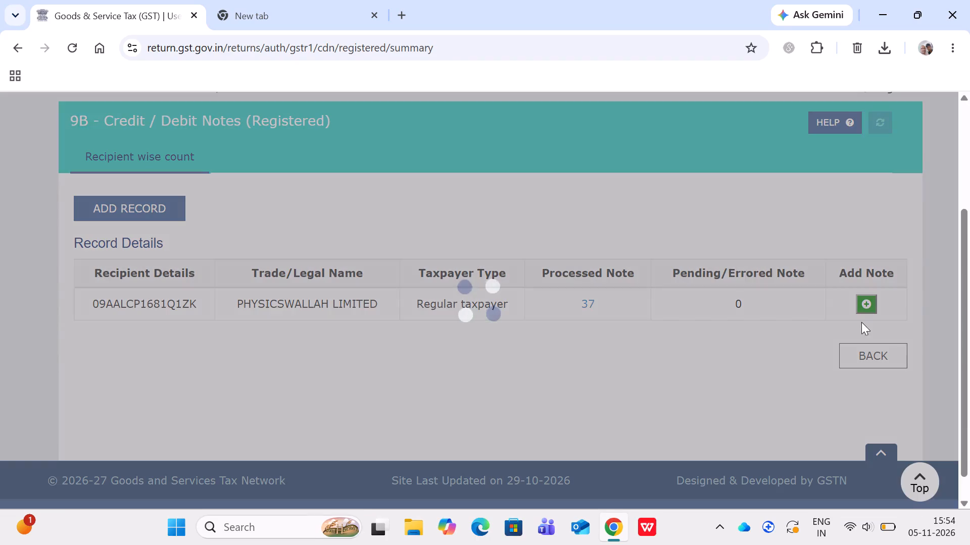
pyautogui.click(860, 303)
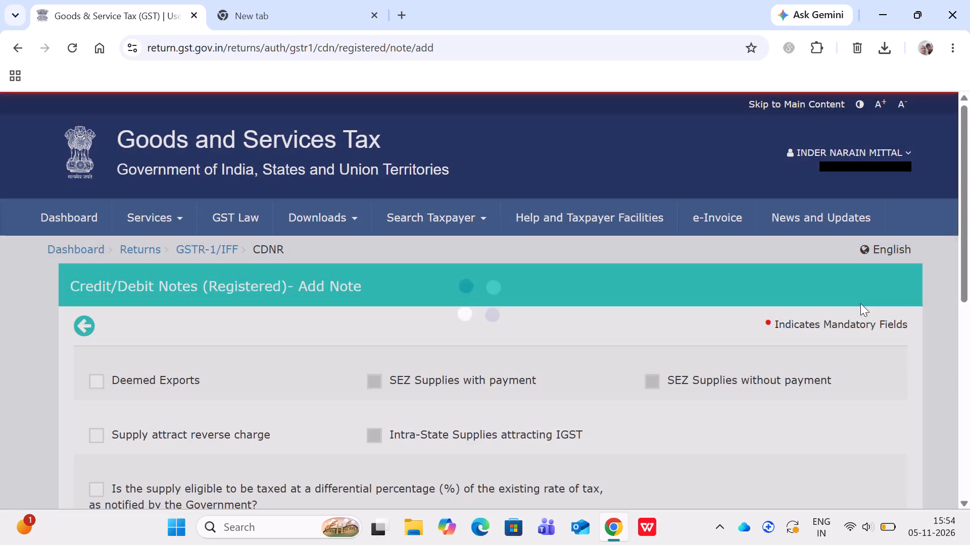
pyautogui.scroll(-3, 371, 355)
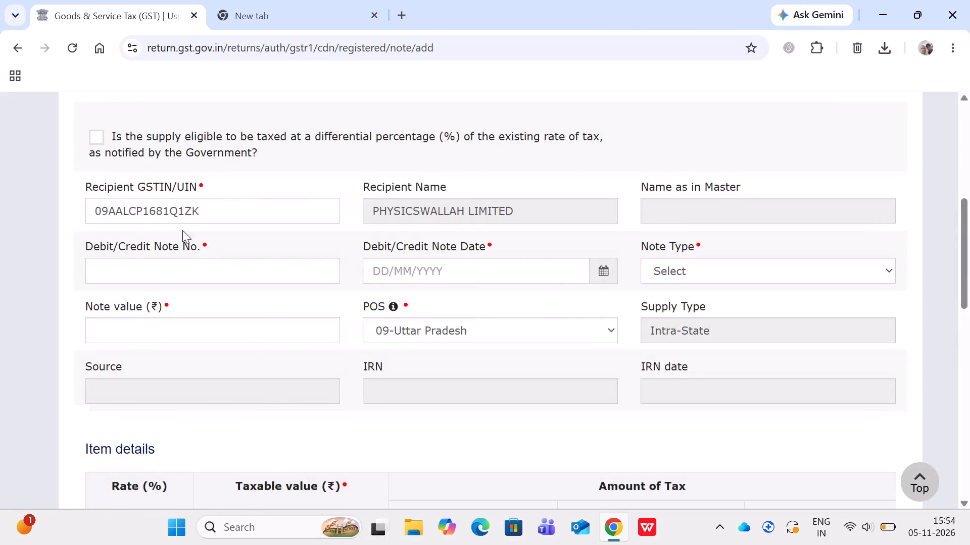
pyautogui.click(174, 272)
pyautogui.hotkey('ctrl', 'v')
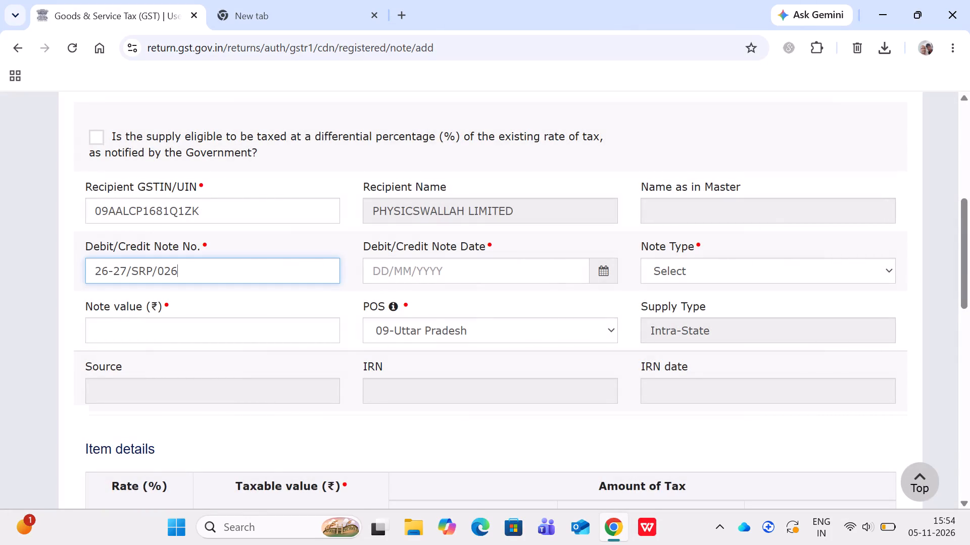
pyautogui.press('BackSpace')
pyautogui.press('BackSpace')
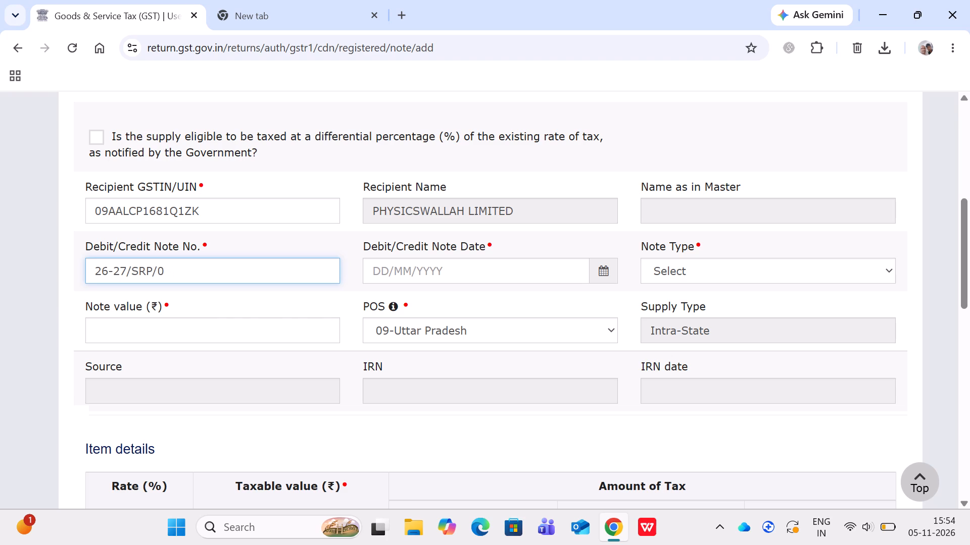
pyautogui.write('39')
# Date the note 07/08/2026, set its type to Credit and enter a note value of 2994.71.
pyautogui.click(420, 269)
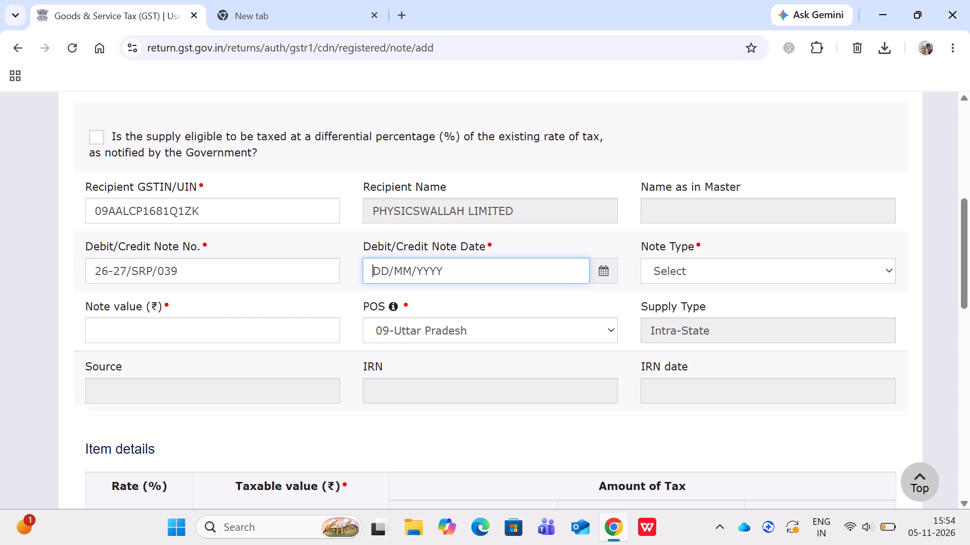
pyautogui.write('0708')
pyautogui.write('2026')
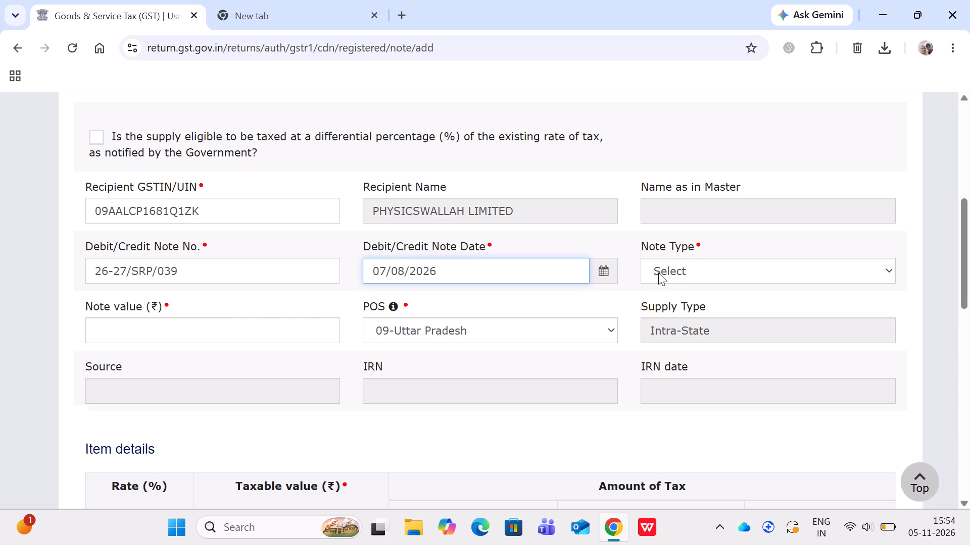
pyautogui.click(662, 271)
pyautogui.click(656, 313)
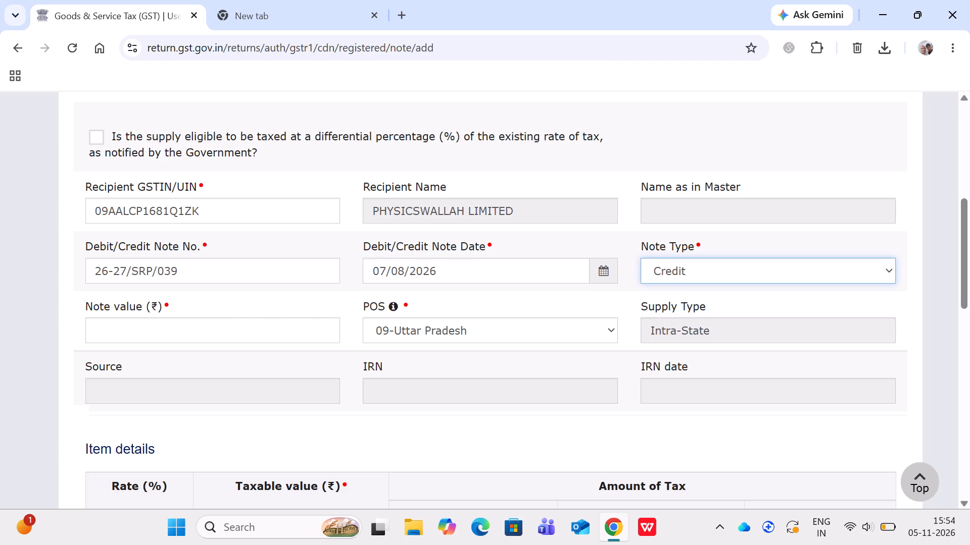
pyautogui.click(167, 337)
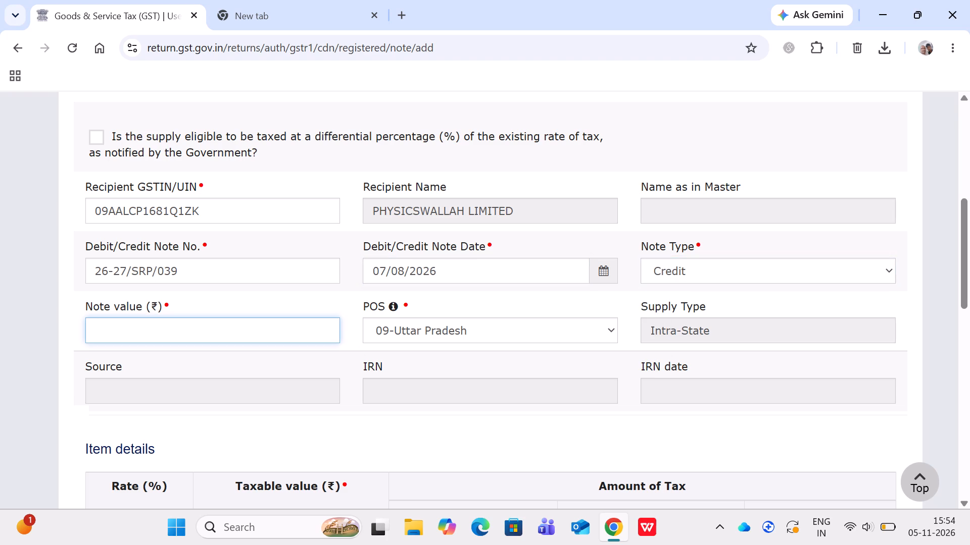
pyautogui.write('2994')
pyautogui.write('.71')
# Enter 2656 as the taxable value at the 5% rate for note 26-27/SRP/039.
pyautogui.scroll(-2, 433, 341)
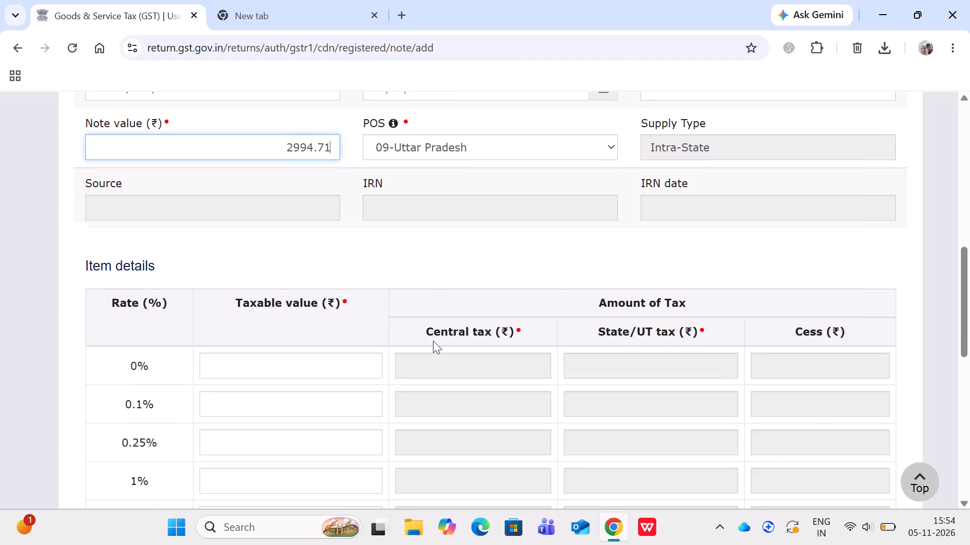
pyautogui.scroll(-4, 433, 341)
pyautogui.click(295, 228)
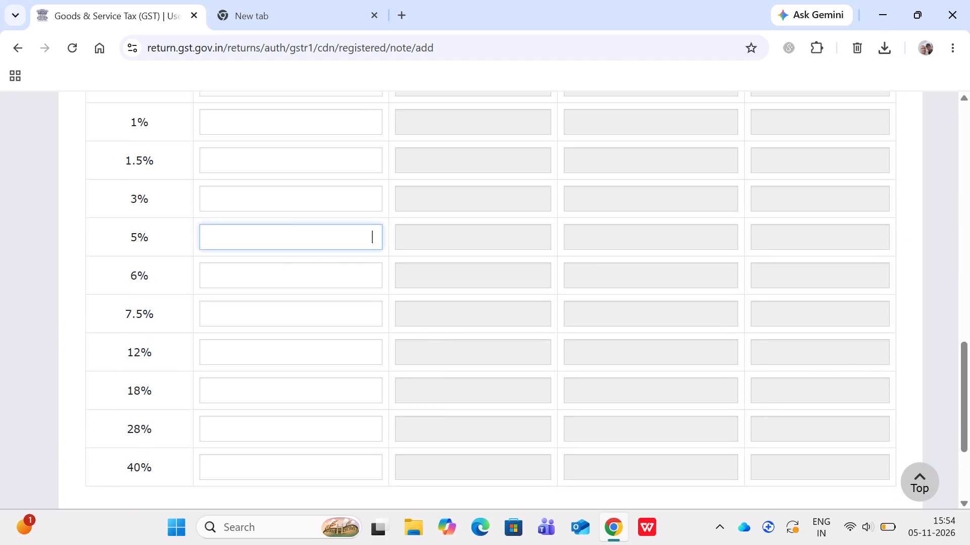
pyautogui.scroll(4, 295, 228)
pyautogui.scroll(-1, 295, 228)
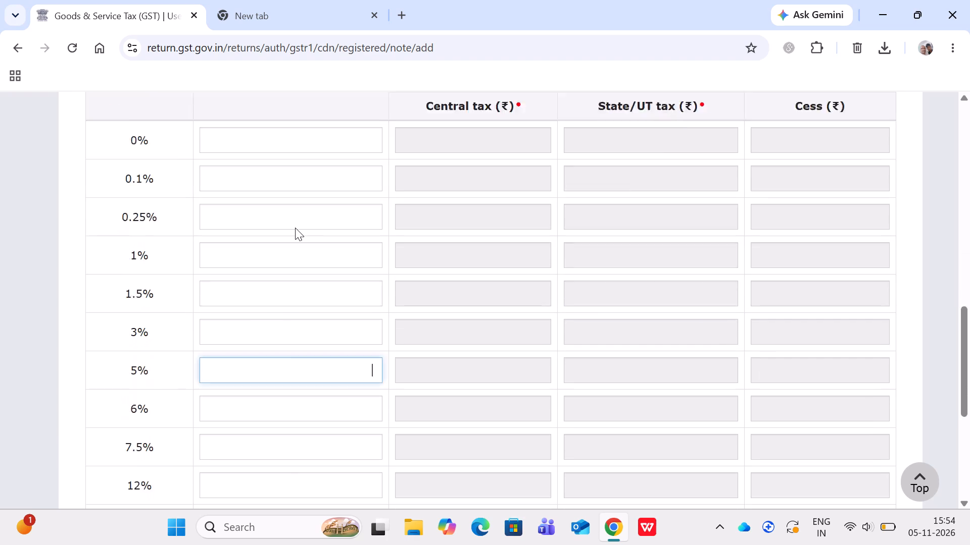
pyautogui.scroll(-2, 295, 228)
pyautogui.click(338, 278)
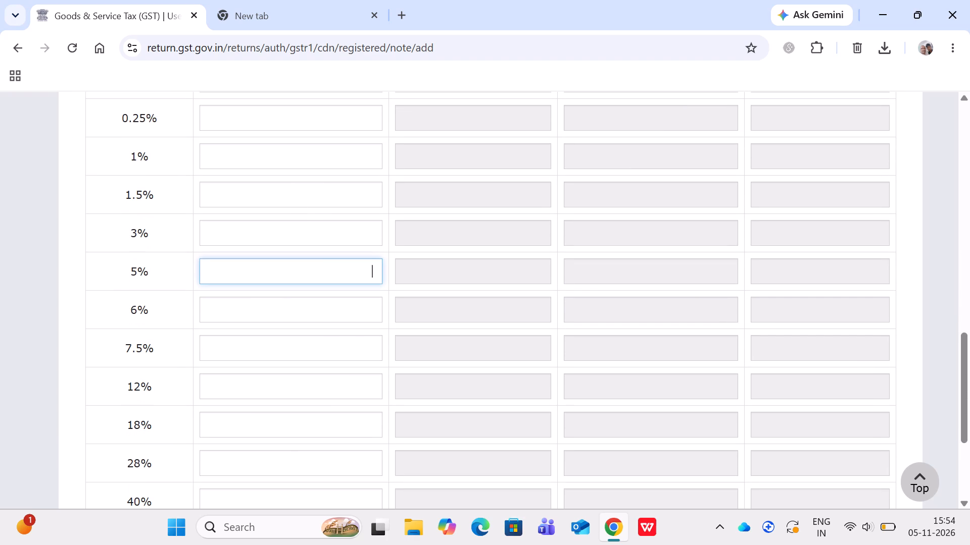
pyautogui.write('26')
pyautogui.write('56')
# Enter 174.50 as the taxable value at the 18% rate and save credit note 26-27/SRP/039.
pyautogui.scroll(-3, 338, 278)
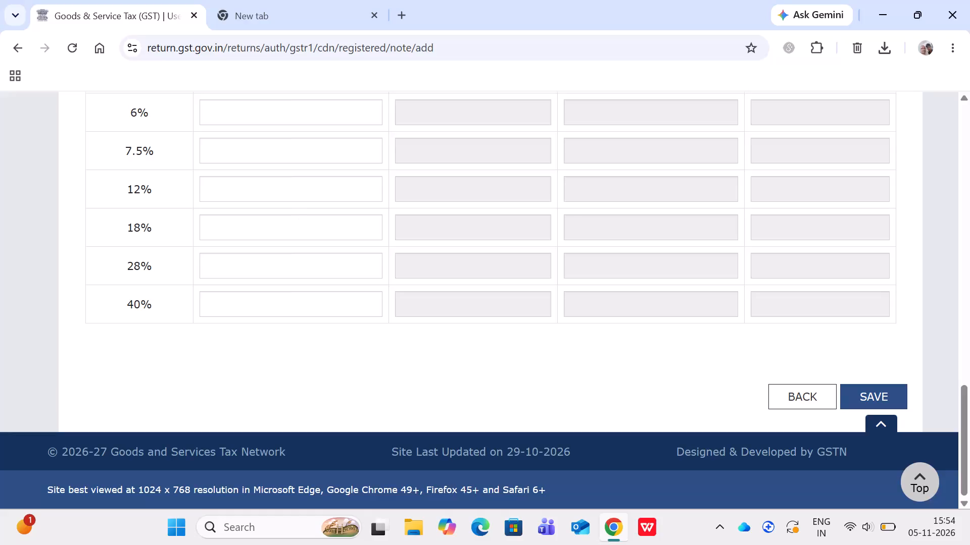
pyautogui.click(315, 228)
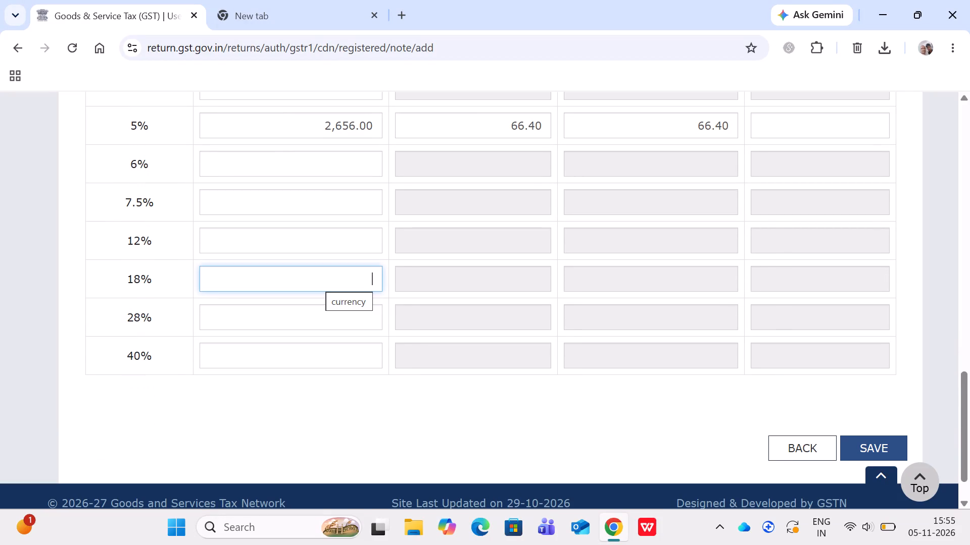
pyautogui.write('174')
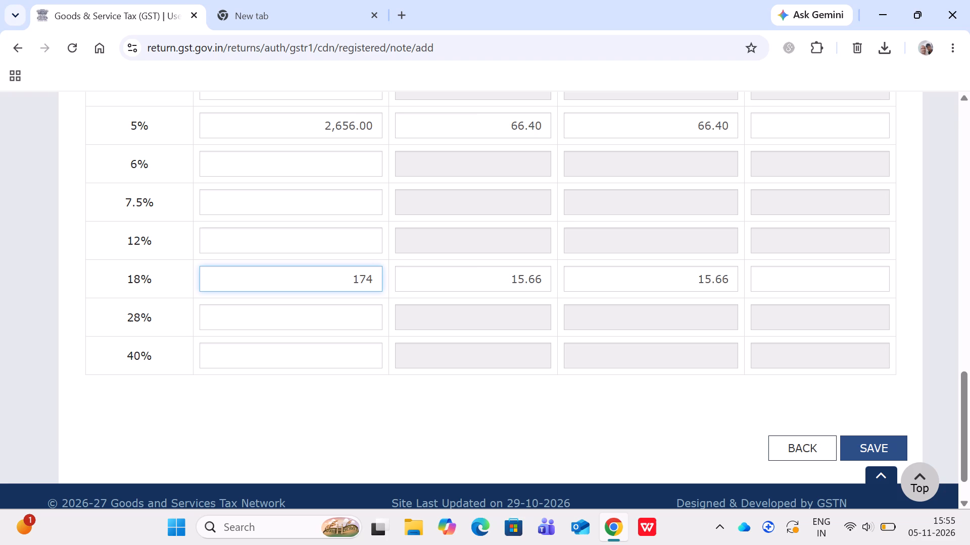
pyautogui.write('.50')
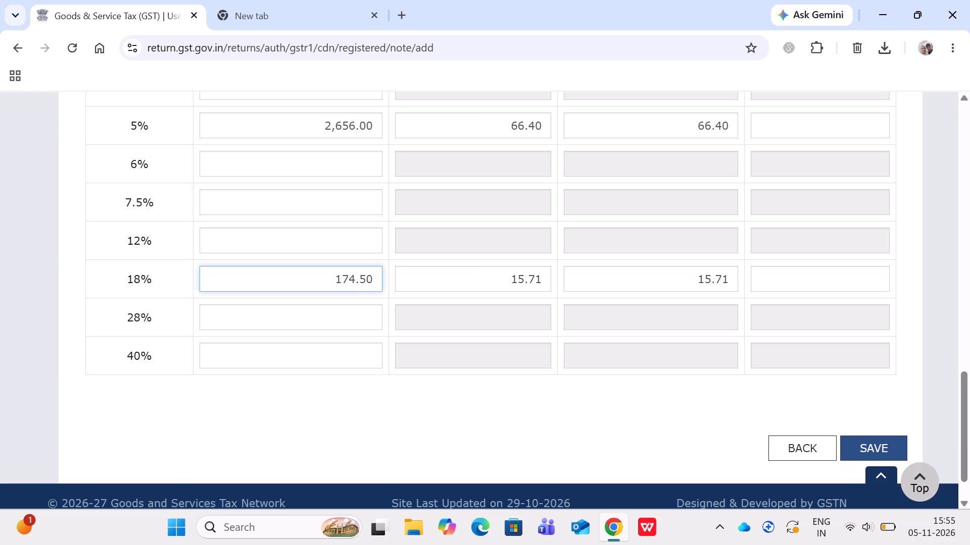
pyautogui.scroll(-1, 318, 281)
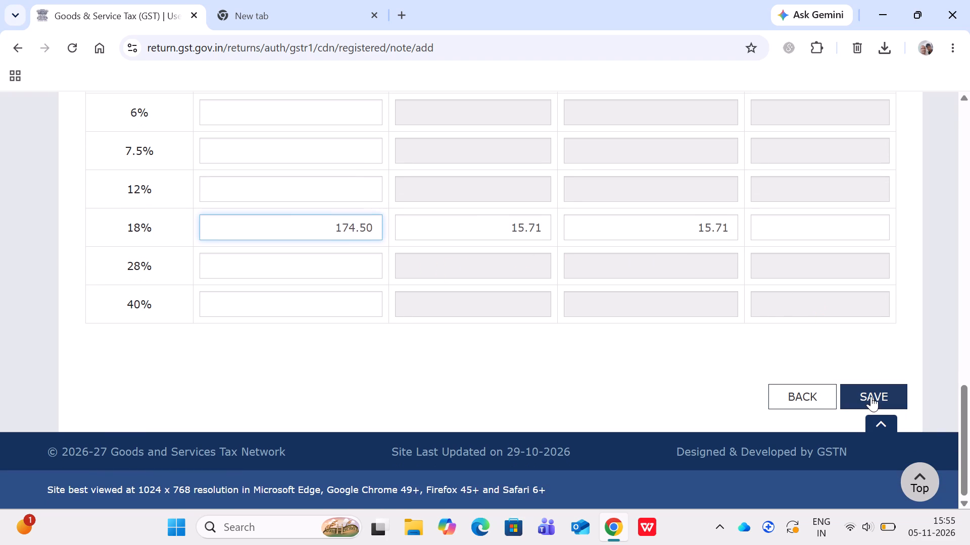
pyautogui.click(872, 397)
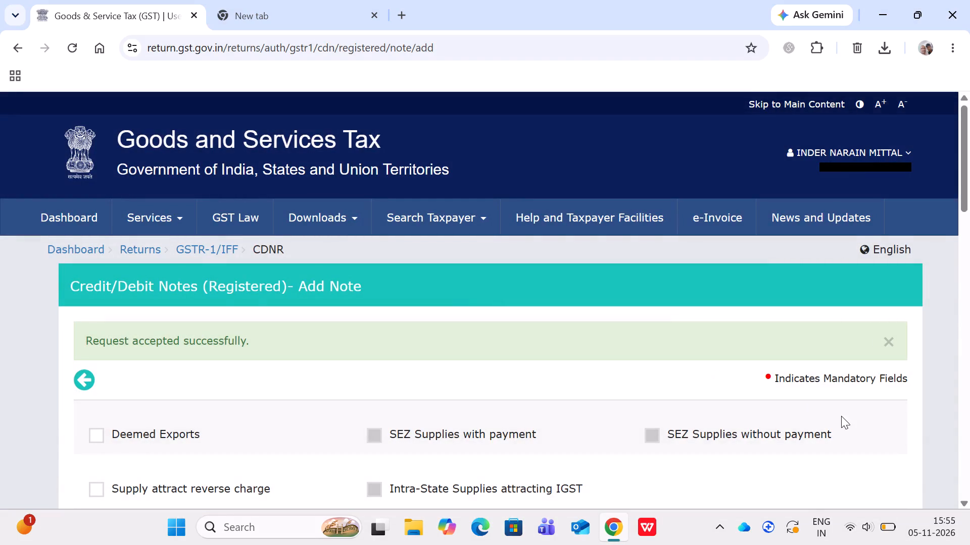
# Enter 26-27/SRP/040 as the note number in the new note entry for PHYSICSWALLAH LIMITED.
pyautogui.scroll(-4, 385, 385)
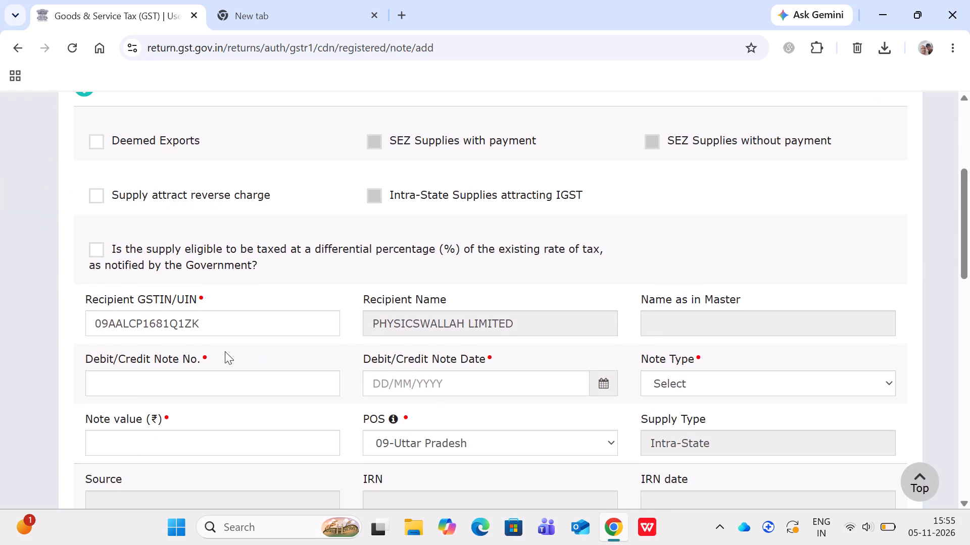
pyautogui.click(189, 383)
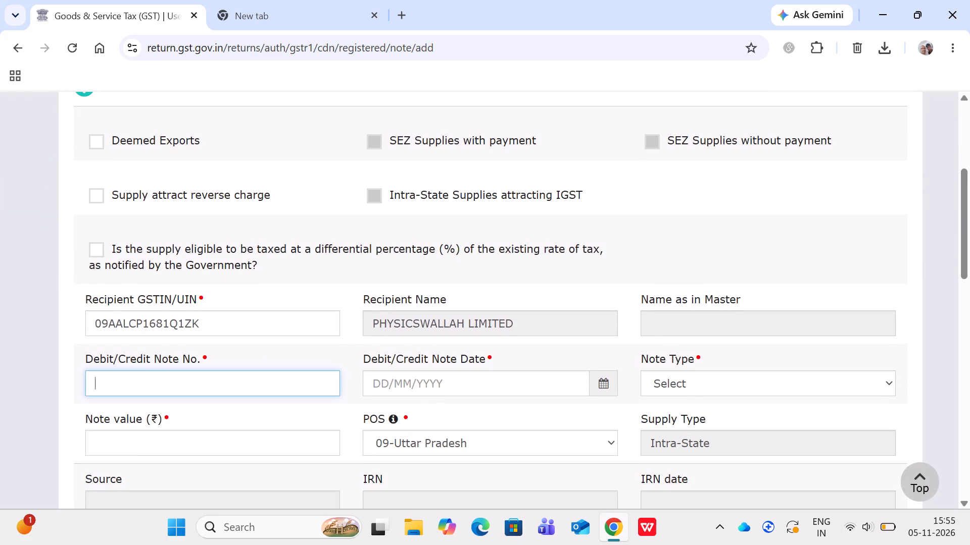
pyautogui.hotkey('ctrl', 'v')
pyautogui.press('BackSpace')
pyautogui.press('BackSpace')
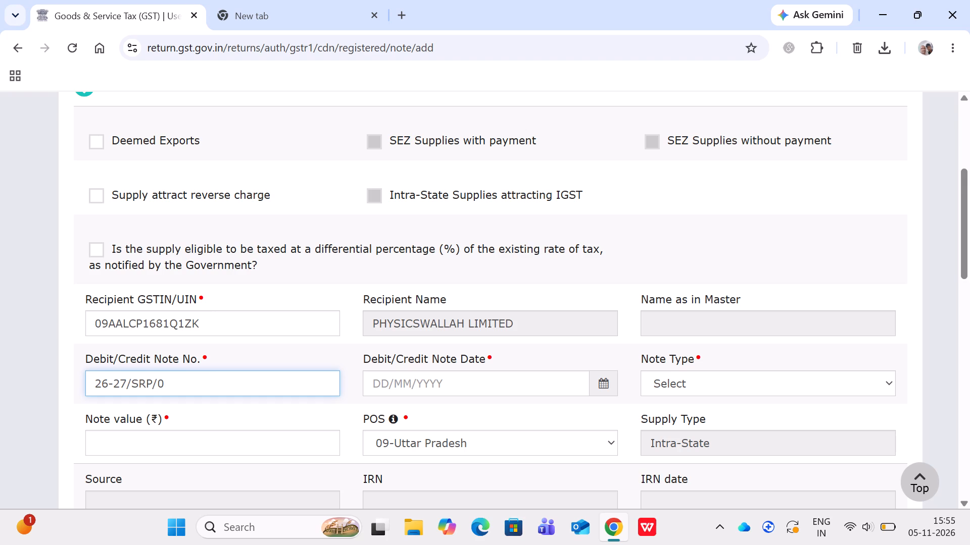
pyautogui.write('40')
# Date note 26-27/SRP/040 07/08/2026, set its type to Credit and enter a note value of 2994.71.
pyautogui.click(431, 383)
pyautogui.write('07080')
pyautogui.press('BackSpace')
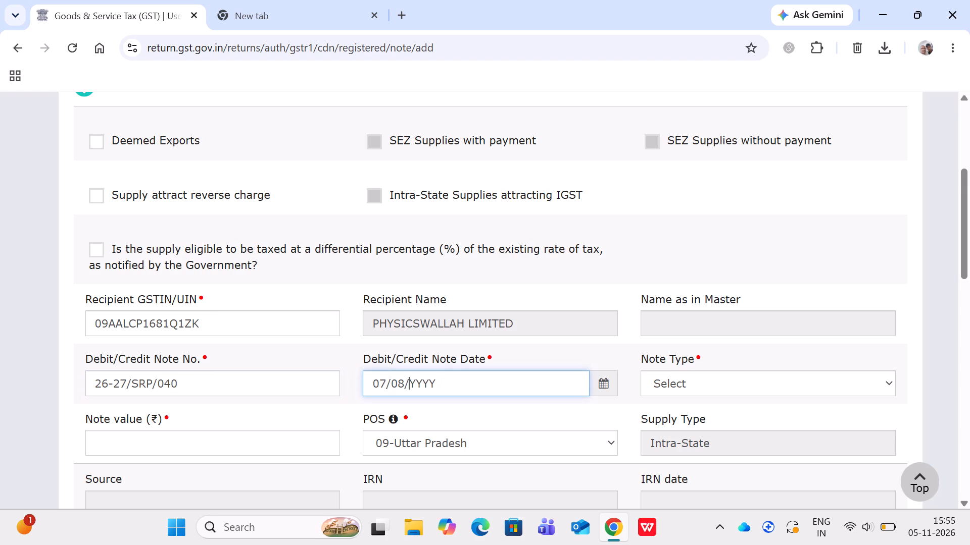
pyautogui.write('2026')
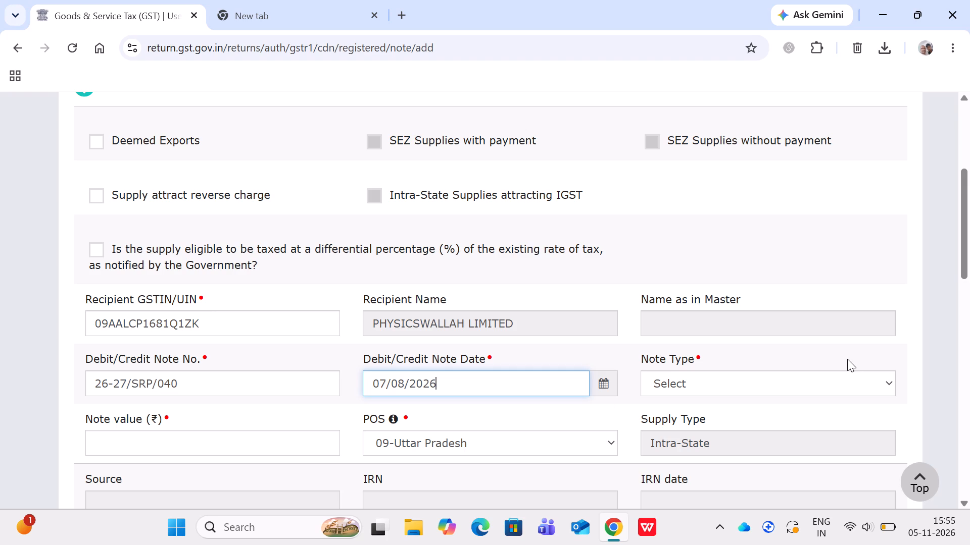
pyautogui.click(847, 369)
pyautogui.click(835, 380)
pyautogui.moveTo(835, 380); pyautogui.dragTo(732, 383)
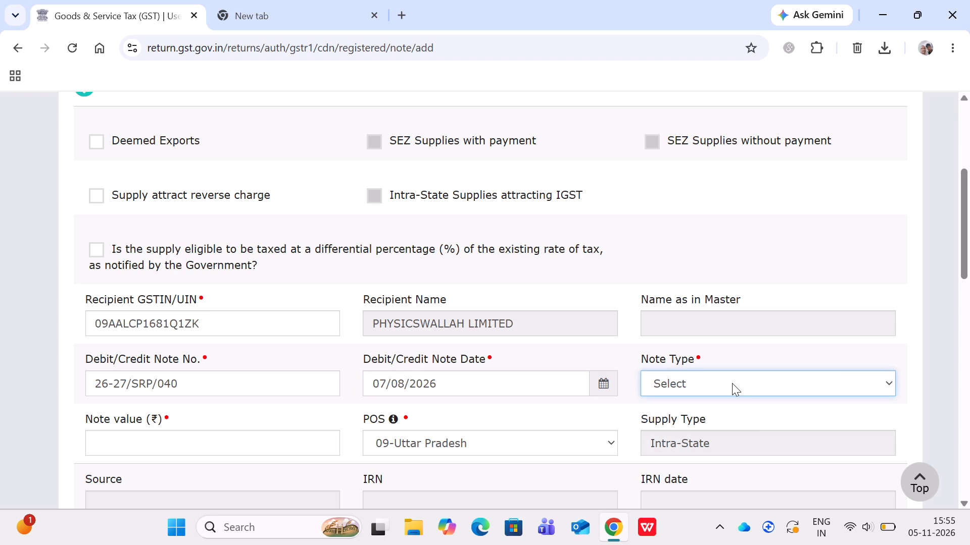
pyautogui.moveTo(732, 383); pyautogui.dragTo(732, 383)
pyautogui.click(732, 383)
pyautogui.click(677, 421)
pyautogui.click(227, 441)
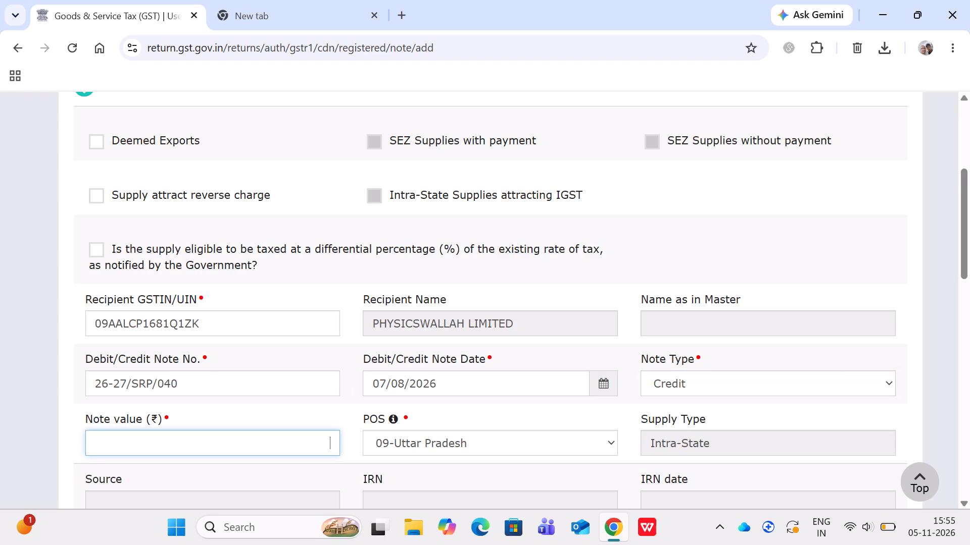
pyautogui.write('2994.')
pyautogui.write('71')
# Enter 2656 as the taxable value at the 5% rate for note 26-27/SRP/040.
pyautogui.scroll(-2, 227, 441)
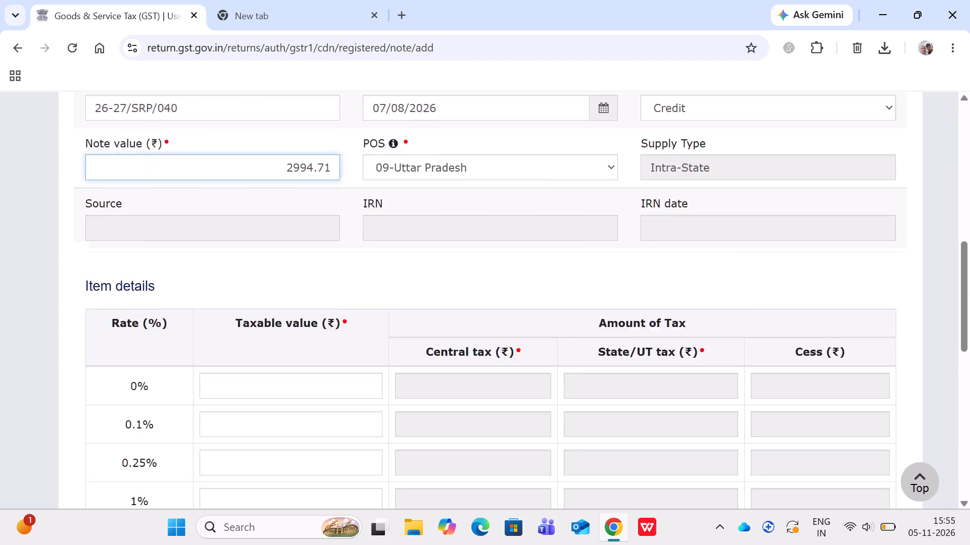
pyautogui.scroll(-2, 227, 441)
pyautogui.scroll(-3, 262, 358)
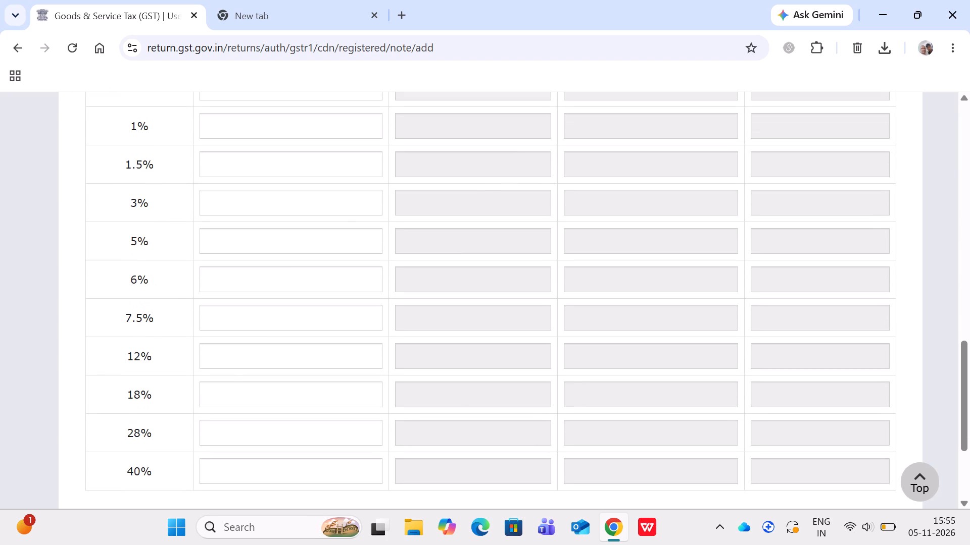
pyautogui.click(306, 247)
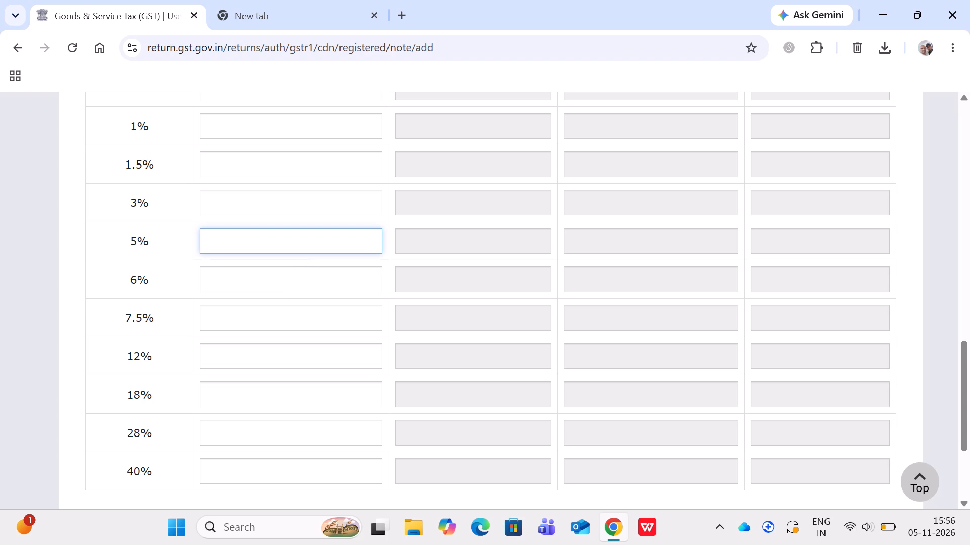
pyautogui.press('2')
pyautogui.click(375, 237)
pyautogui.click(889, 530)
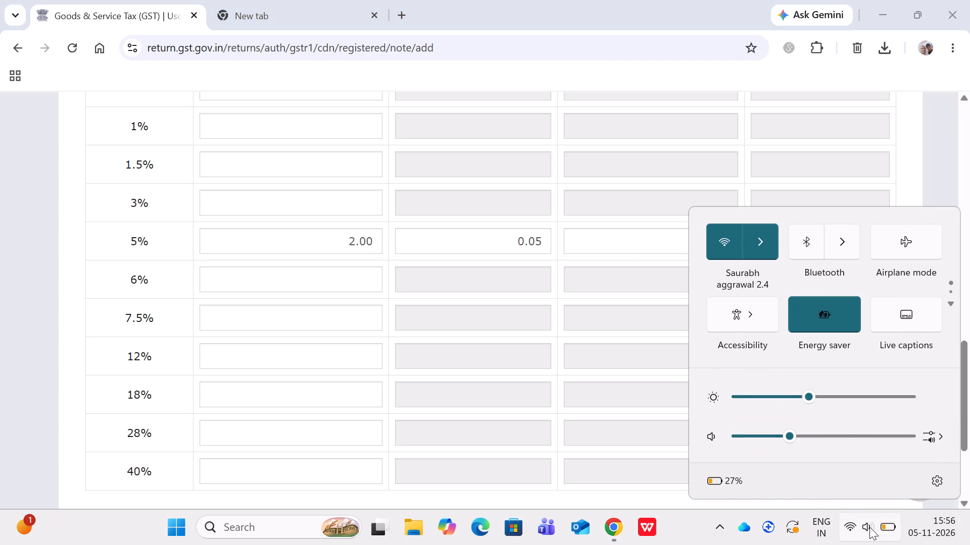
pyautogui.click(364, 234)
pyautogui.click(378, 243)
pyautogui.press('BackSpace')
pyautogui.press('BackSpace')
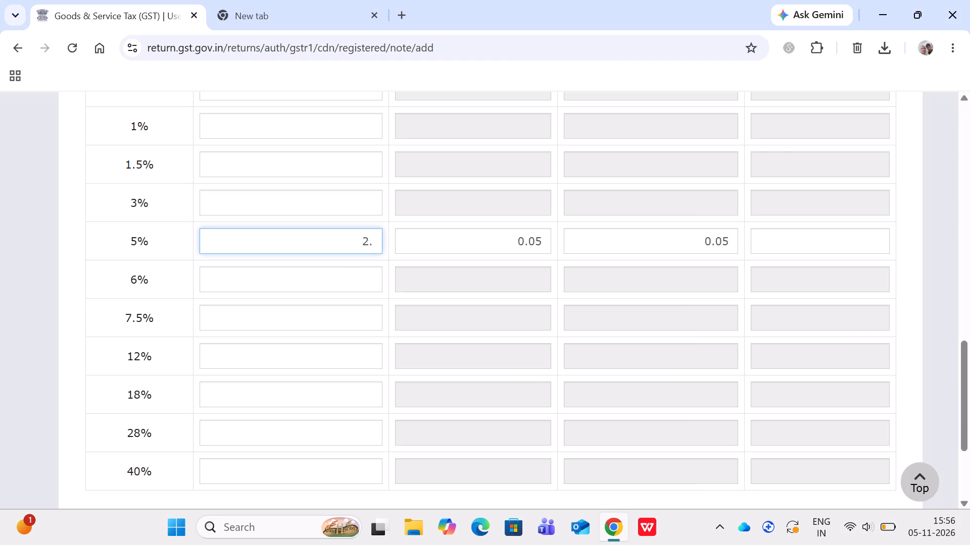
pyautogui.press('BackSpace')
pyautogui.write('656')
pyautogui.press('.')
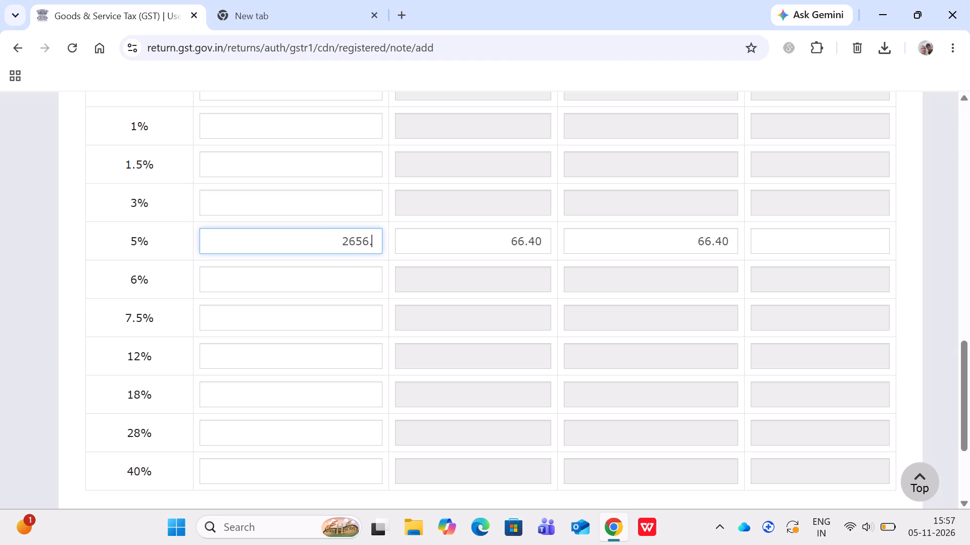
# Enter 174.50 as the taxable value at the 18% rate and save credit note 26-27/SRP/040.
pyautogui.scroll(-2, 320, 230)
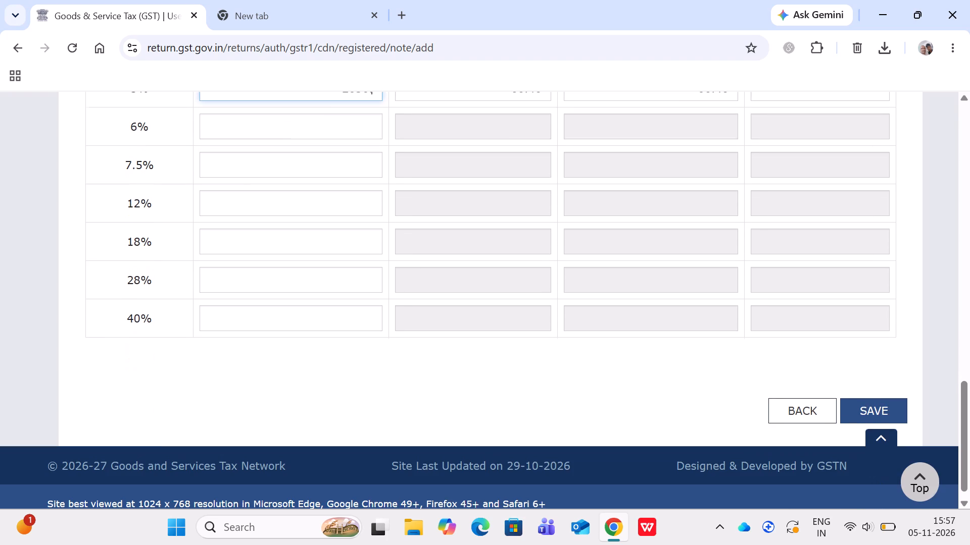
pyautogui.scroll(-1, 320, 230)
pyautogui.click(320, 234)
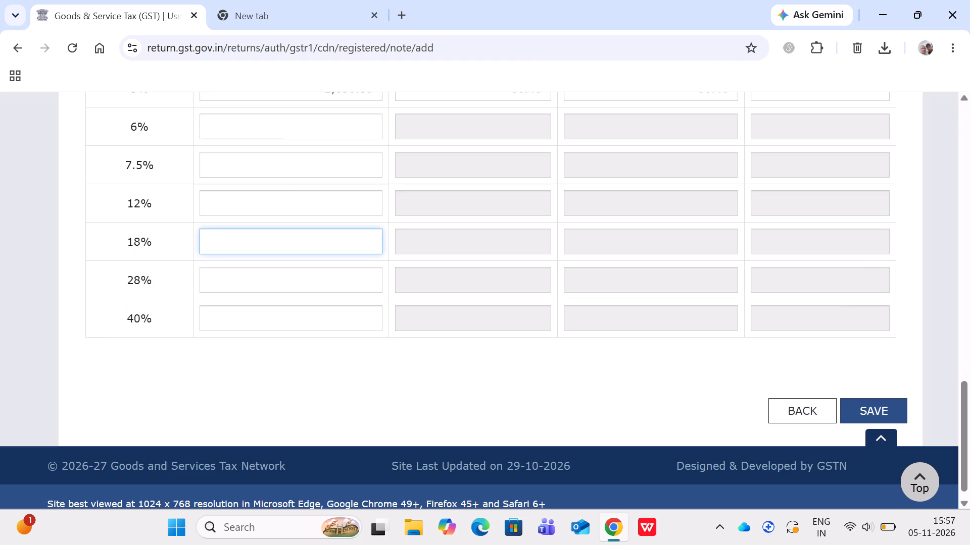
pyautogui.write('174.')
pyautogui.write('50')
pyautogui.click(862, 398)
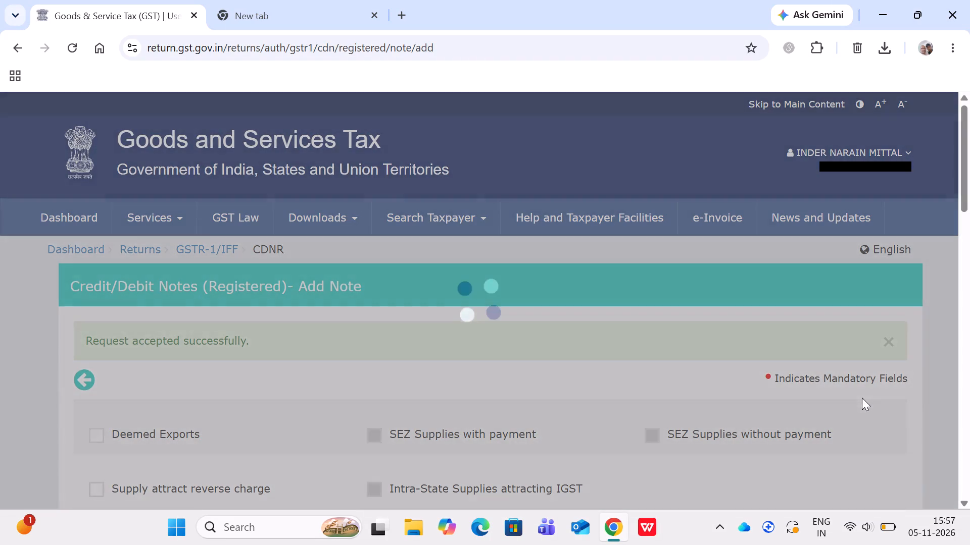
# Enter 26-27/SRP/041 as the note number in the next blank note entry for PHYSICSWALLAH LIMITED.
pyautogui.scroll(-2, 365, 463)
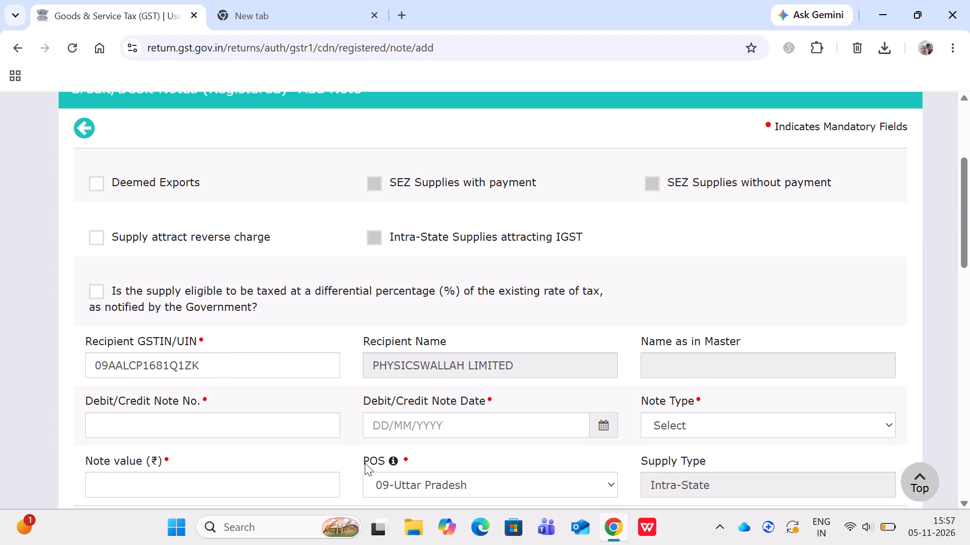
pyautogui.click(143, 436)
pyautogui.hotkey('ctrl', 'v')
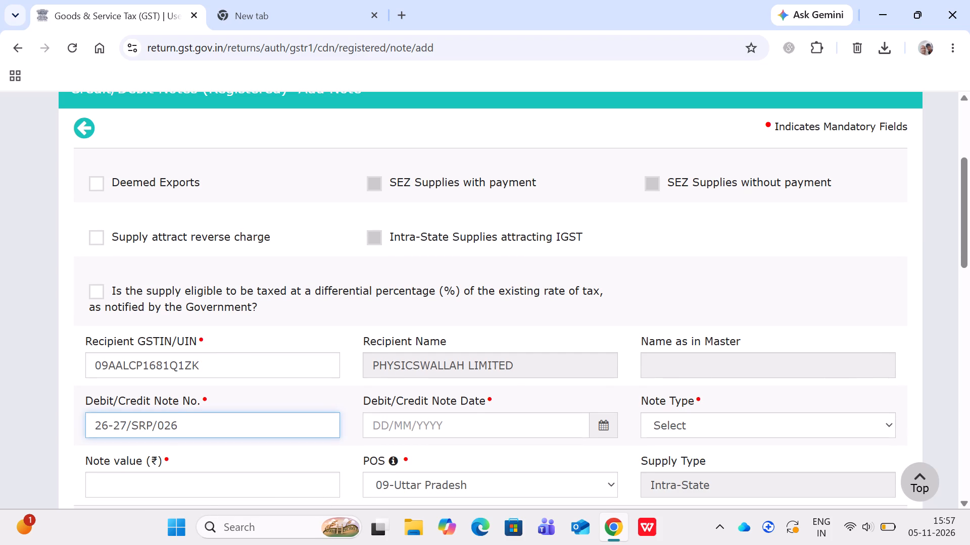
pyautogui.press('BackSpace')
pyautogui.press('BackSpace')
pyautogui.write('41')
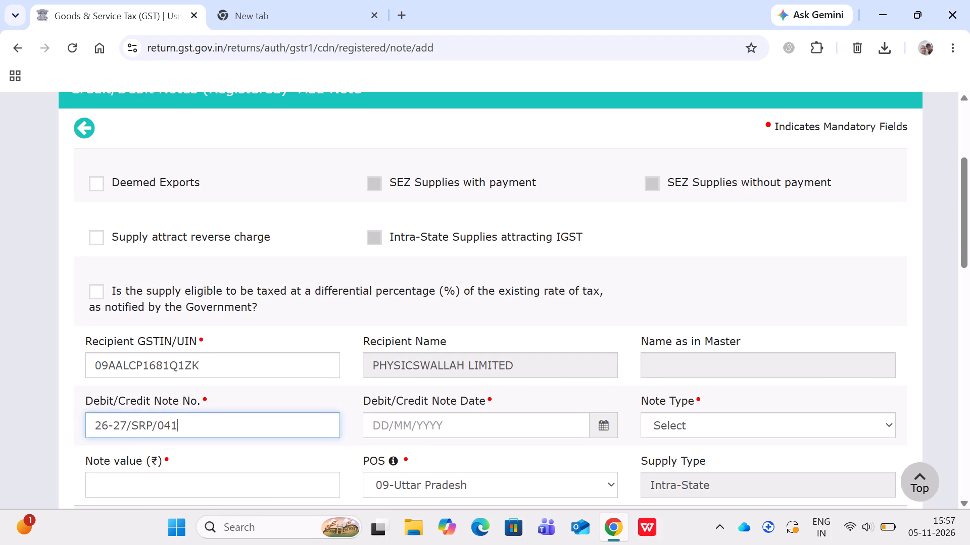
# Date note 26-27/SRP/041 07/08/2026, set its type to Credit and enter a note value of 2994.71.
pyautogui.click(471, 432)
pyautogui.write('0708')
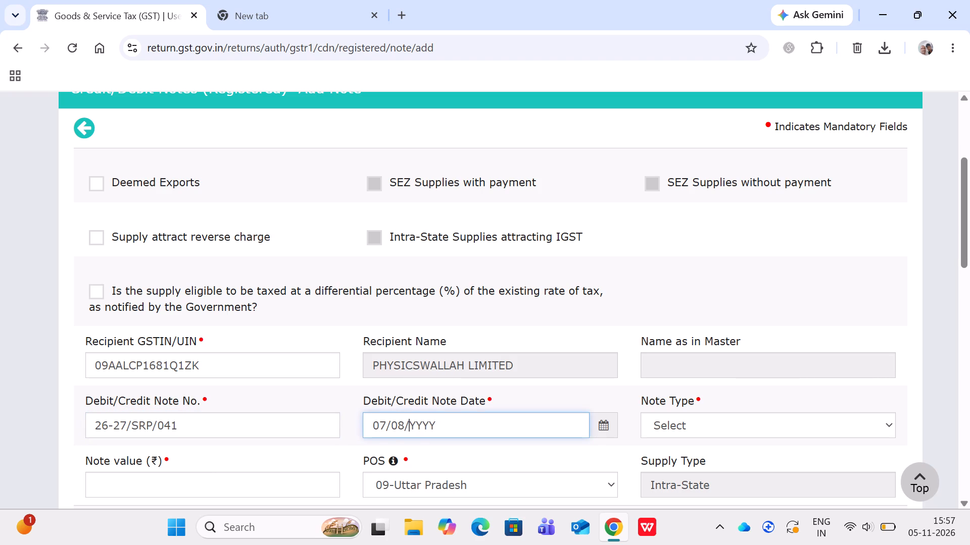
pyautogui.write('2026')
pyautogui.click(791, 420)
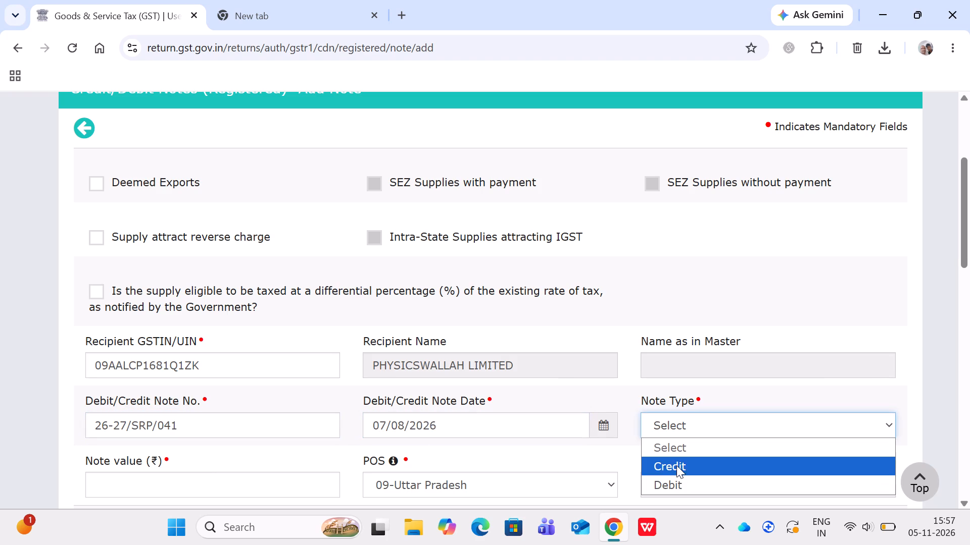
pyautogui.click(675, 459)
pyautogui.scroll(-4, 40, 376)
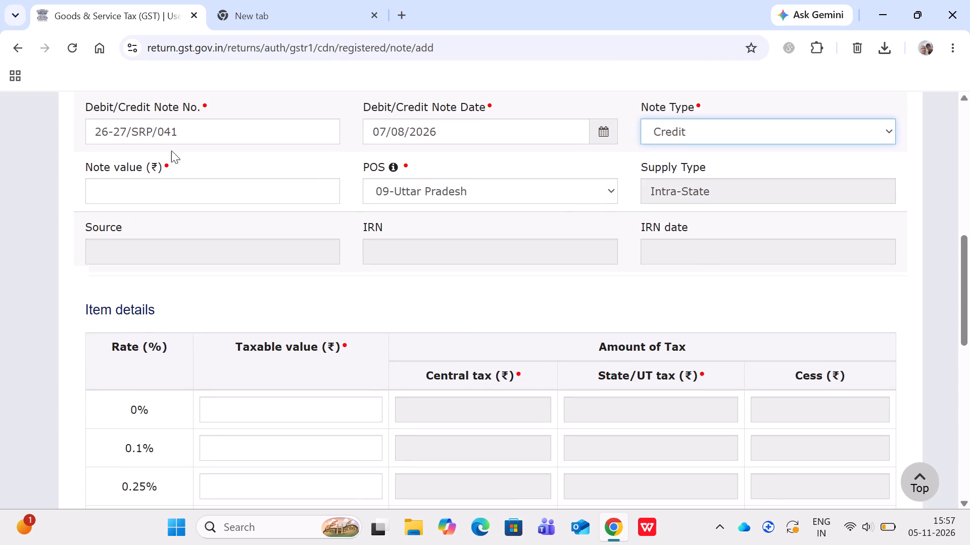
pyautogui.click(206, 182)
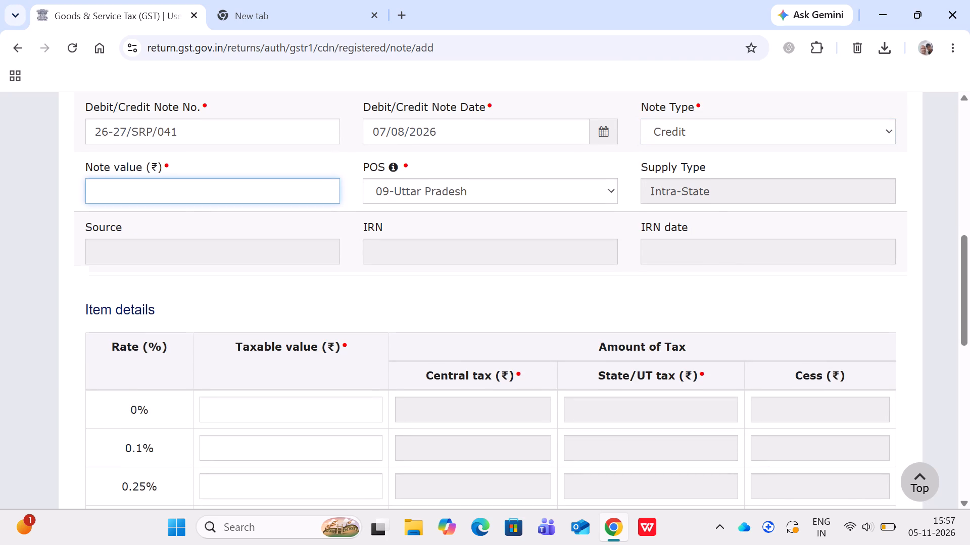
pyautogui.write('2994.')
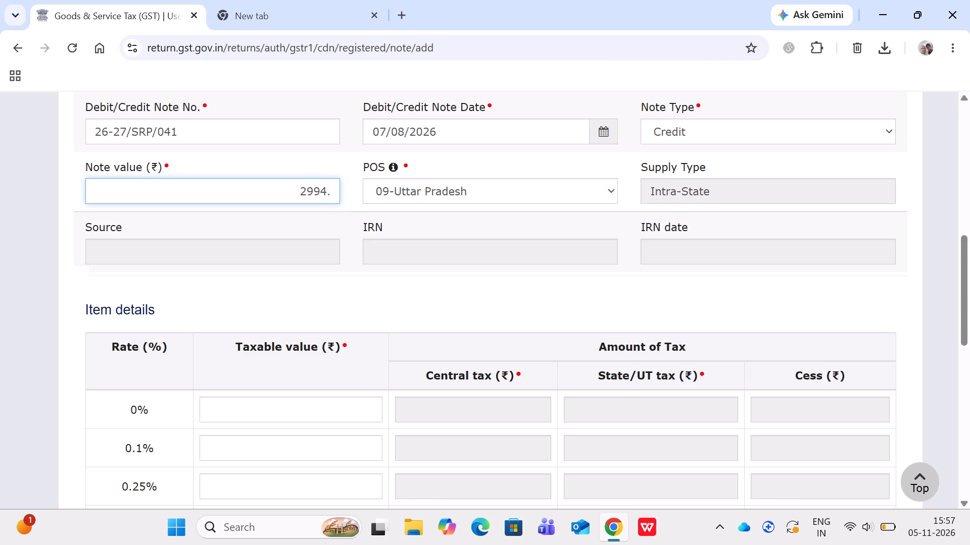
pyautogui.write('71')
pyautogui.scroll(-2, 206, 182)
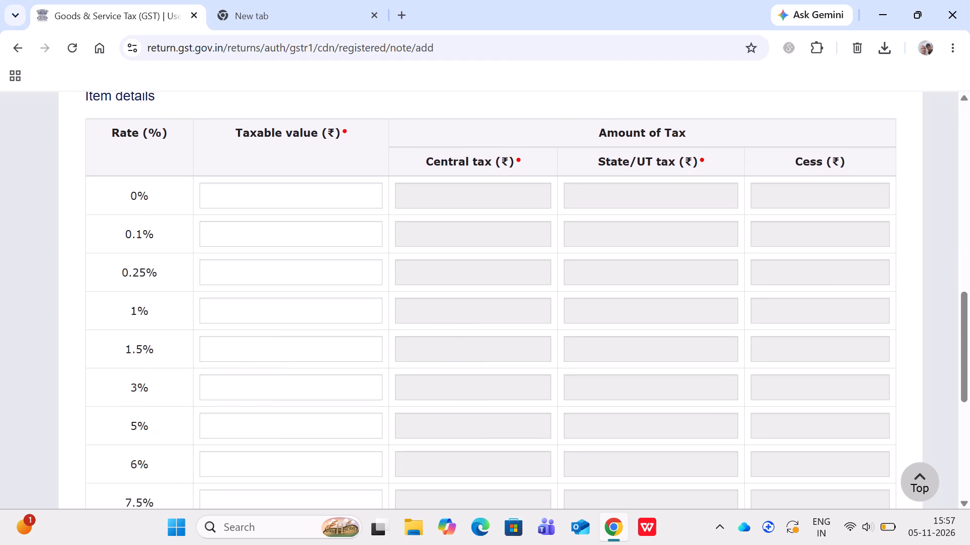
# Enter 2656 as the taxable value at the 5% rate for note 26-27/SRP/041.
pyautogui.scroll(-3, 206, 182)
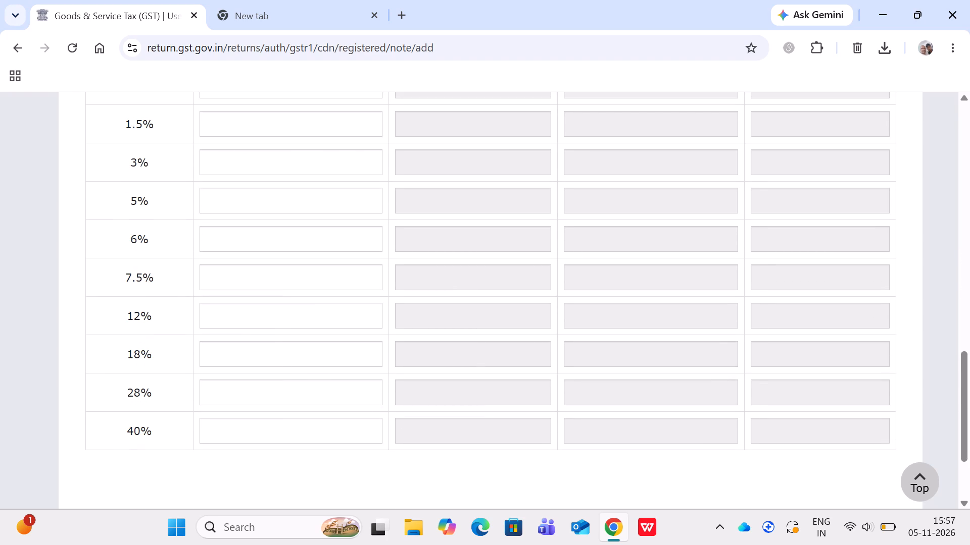
pyautogui.click(269, 209)
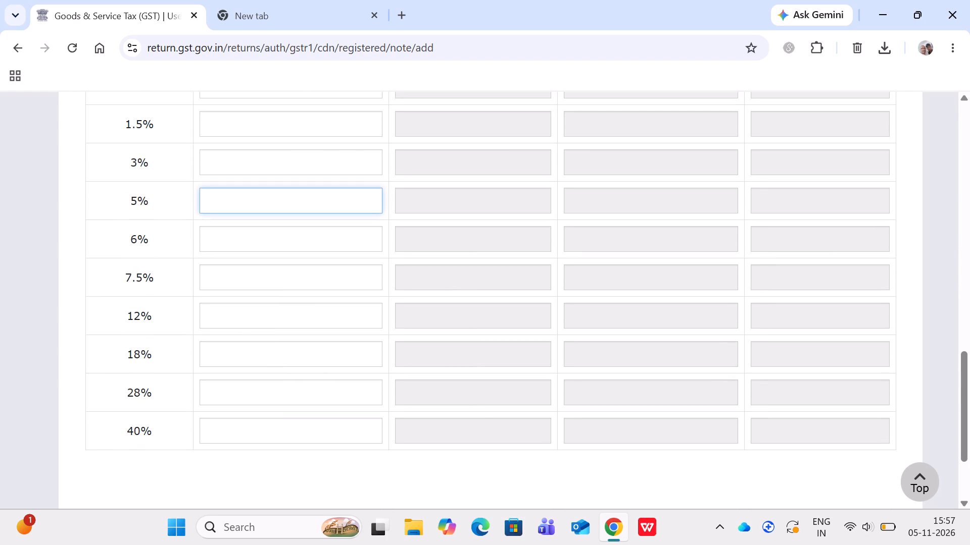
pyautogui.write('2656')
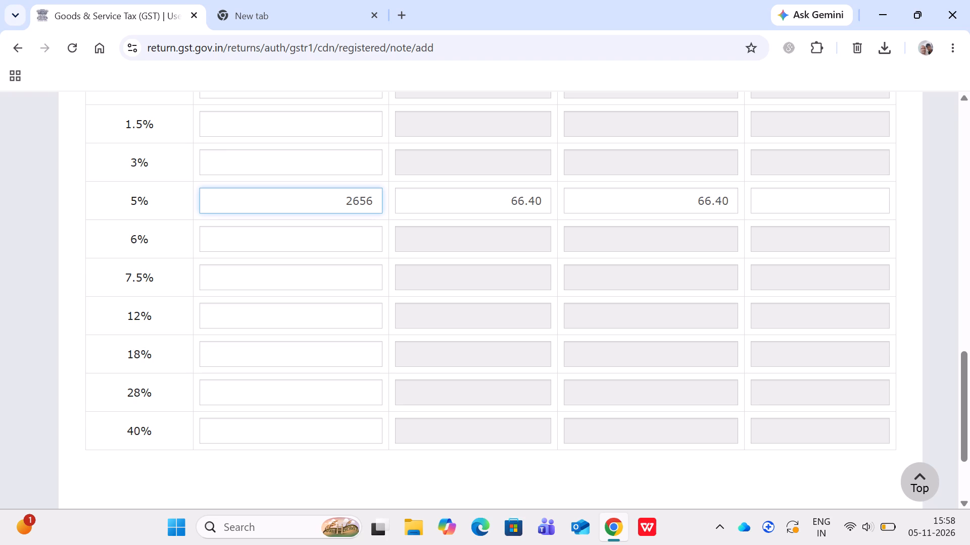
# Enter 174.50 as the taxable value at the 18% rate and save credit note 26-27/SRP/041.
pyautogui.scroll(-1, 269, 209)
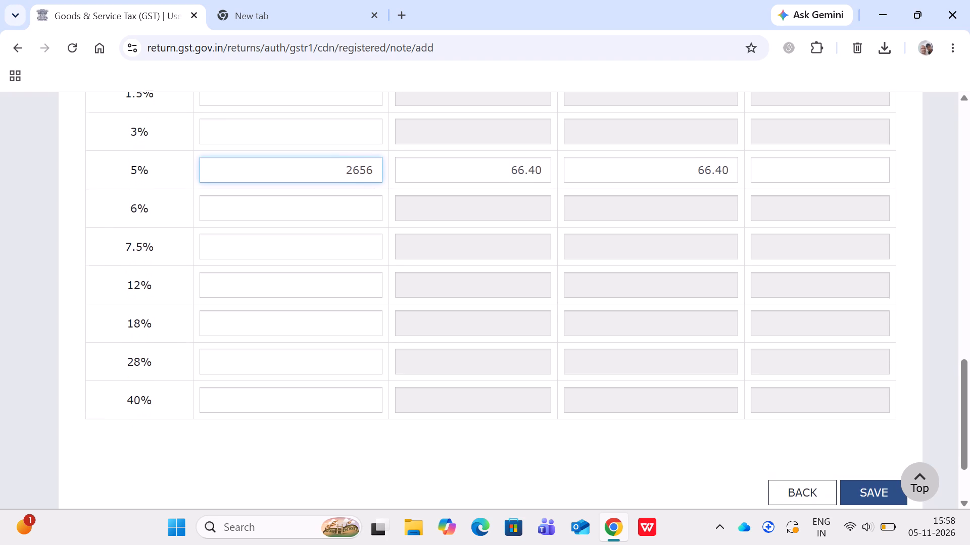
pyautogui.scroll(-1, 269, 209)
pyautogui.click(291, 317)
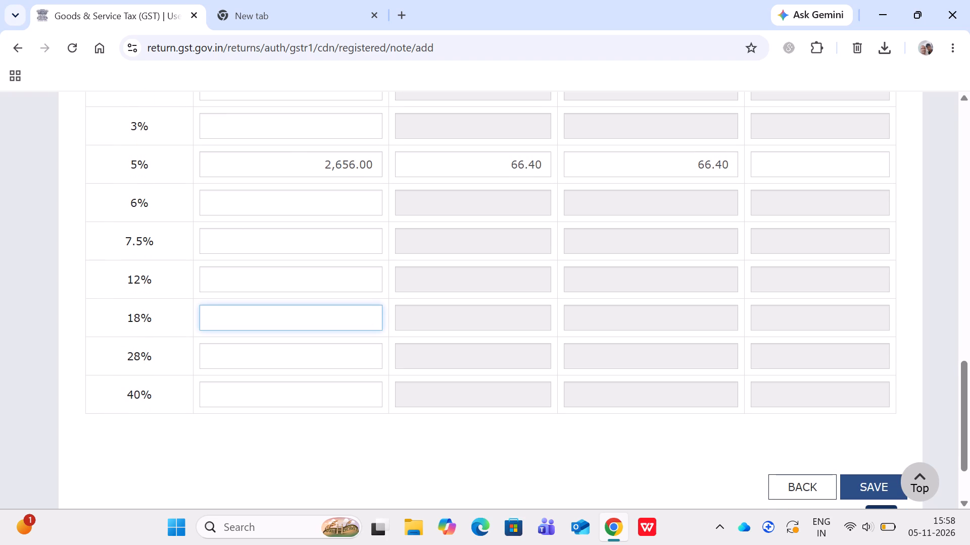
pyautogui.write('174.')
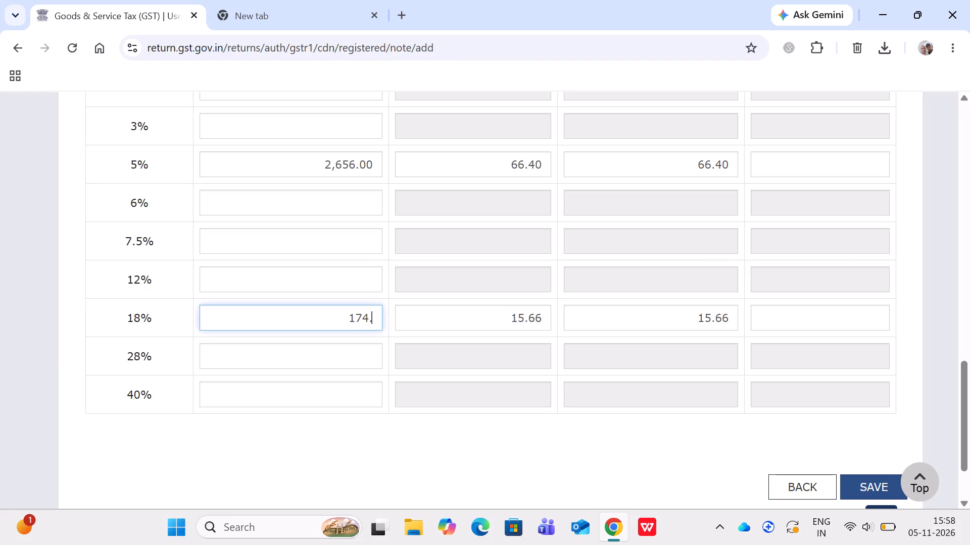
pyautogui.write('50')
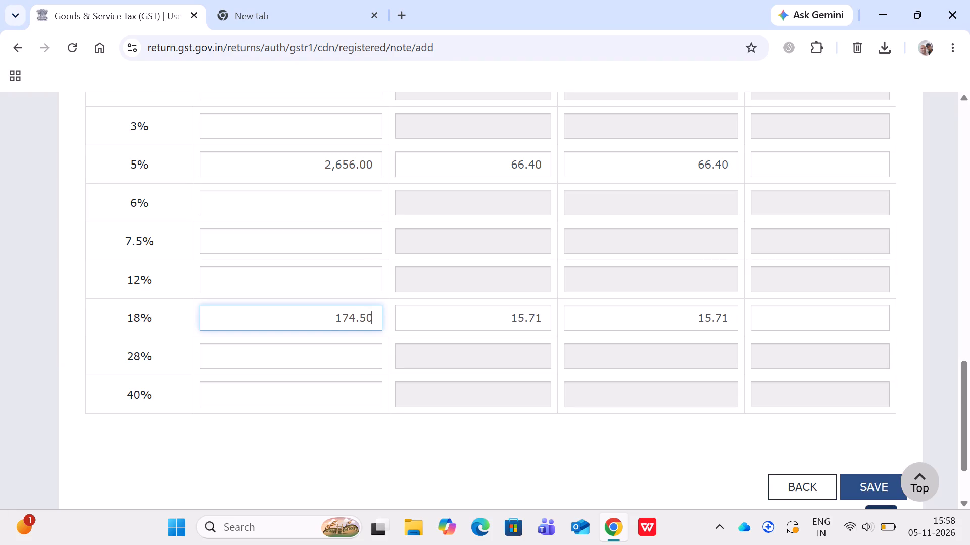
pyautogui.press('Return')
pyautogui.scroll(-1, 291, 317)
pyautogui.press('Return')
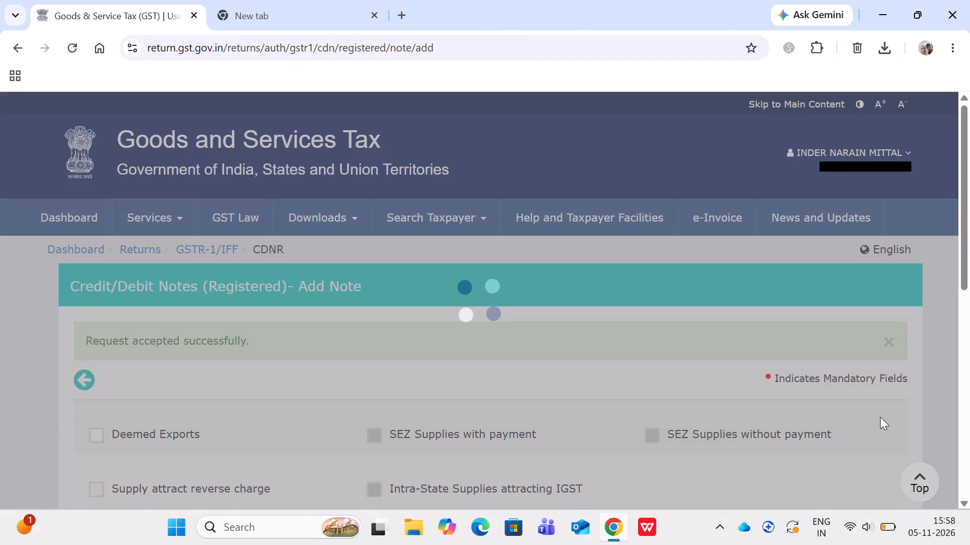
# Enter 26-27/SRP/042 as the note number in the next blank note entry for PHYSICSWALLAH LIMITED.
pyautogui.scroll(-2, 365, 323)
pyautogui.scroll(-3, 166, 459)
pyautogui.click(183, 172)
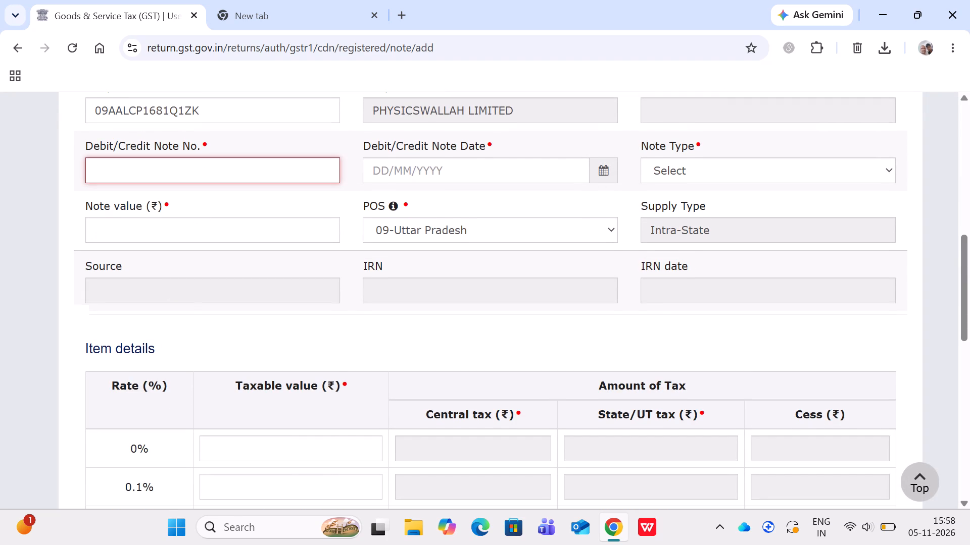
pyautogui.hotkey('ctrl', 'v')
pyautogui.press('BackSpace')
pyautogui.press('BackSpace')
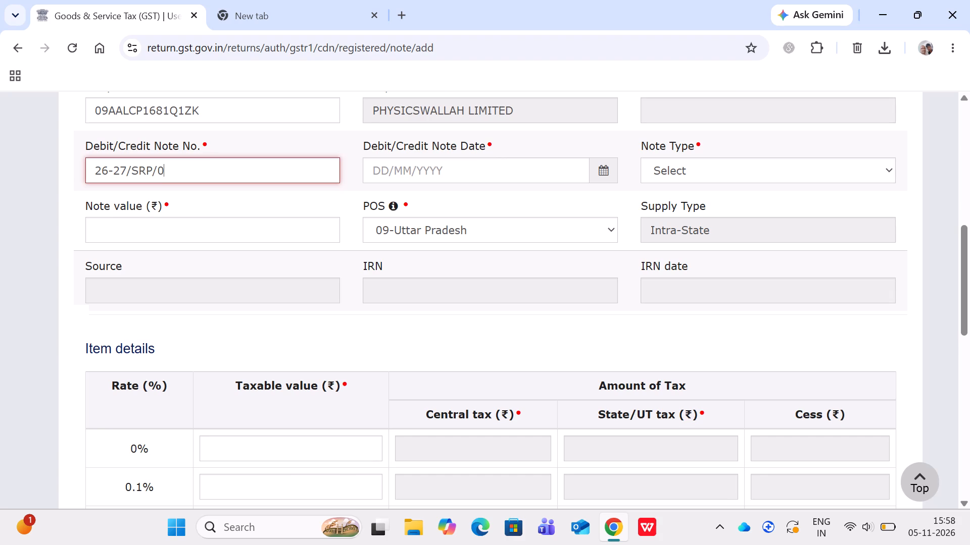
pyautogui.write('42')
# Date note 26-27/SRP/042 07/08/2026, set its type to Credit and enter a note value of 2994.71.
pyautogui.click(385, 168)
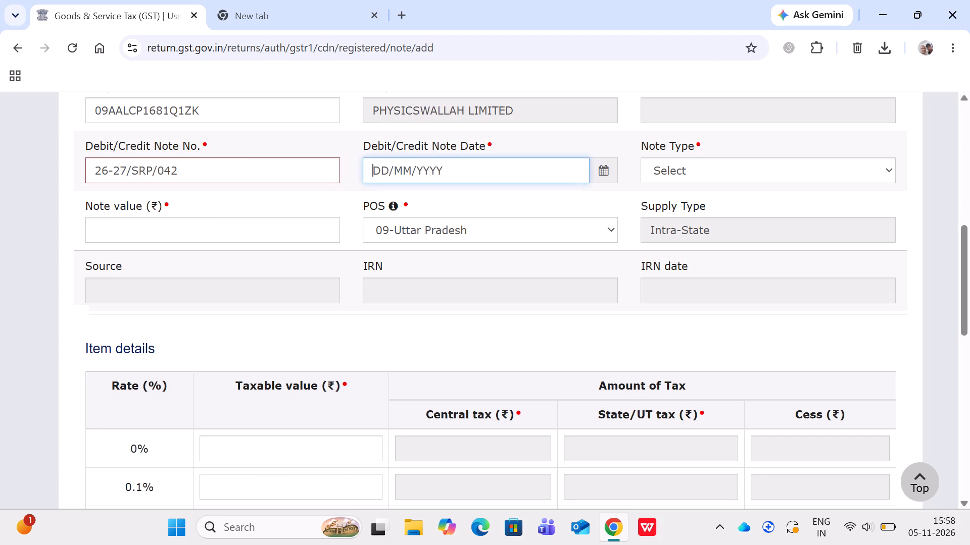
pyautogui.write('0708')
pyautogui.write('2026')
pyautogui.click(837, 166)
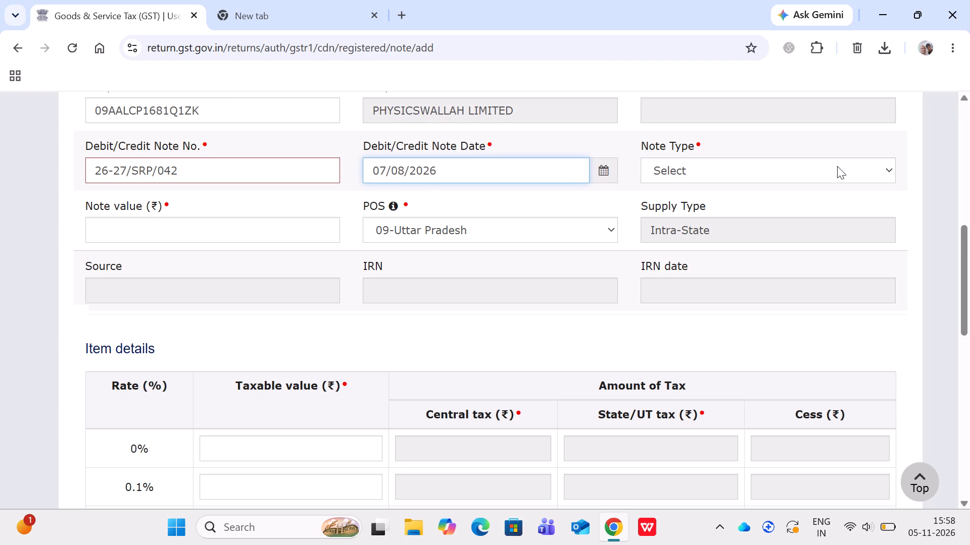
pyautogui.click(722, 206)
pyautogui.click(170, 232)
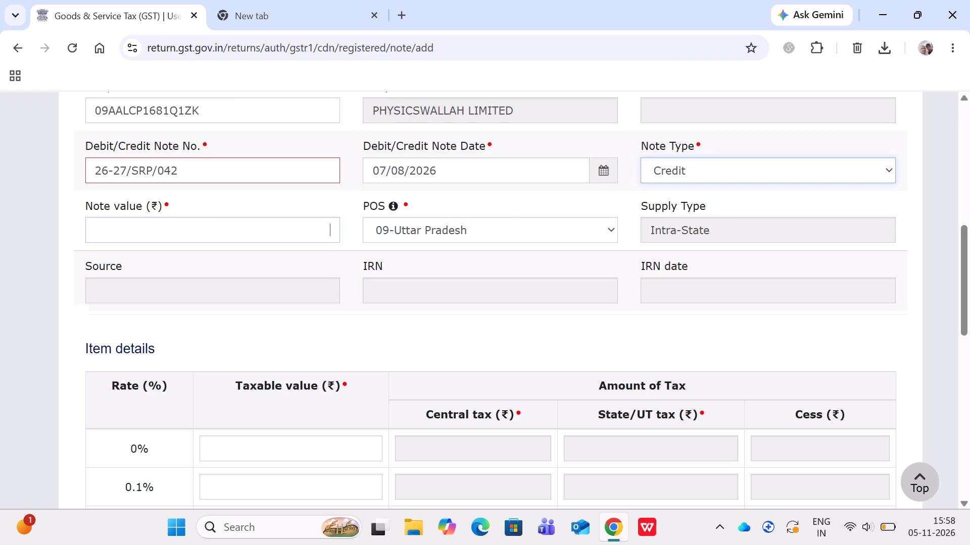
pyautogui.write('2994.71')
# Enter 2656 as the taxable value at the 5% rate for note 26-27/SRP/042.
pyautogui.scroll(-1, 170, 232)
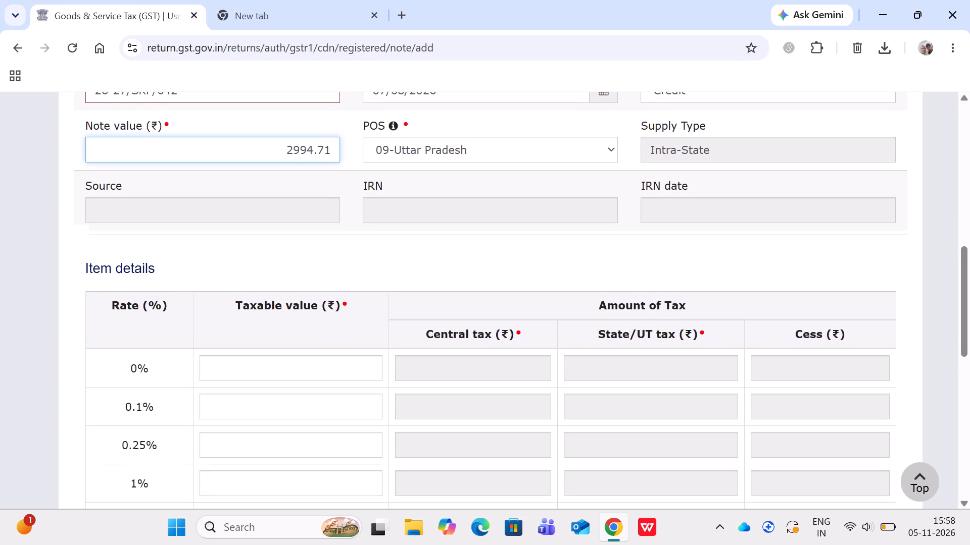
pyautogui.scroll(-4, 170, 232)
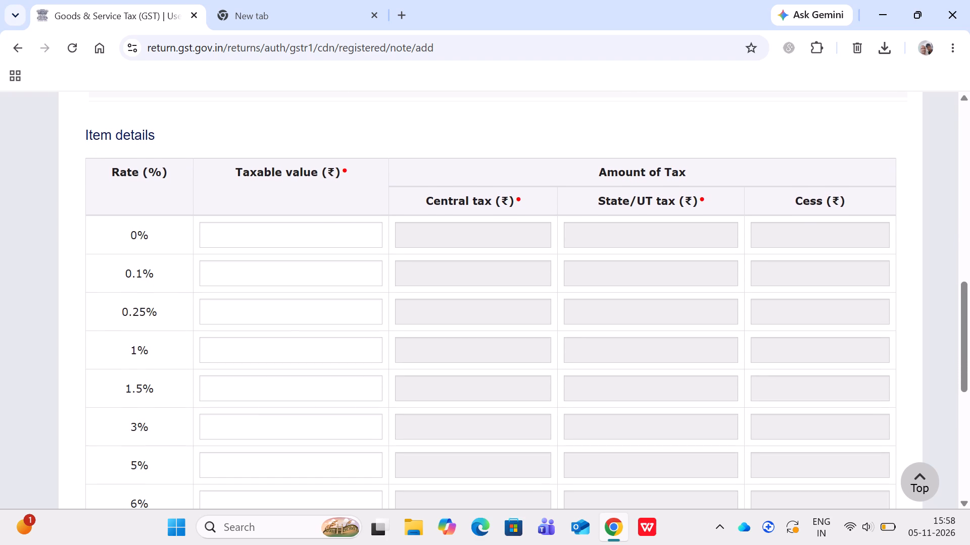
pyautogui.scroll(-2, 170, 232)
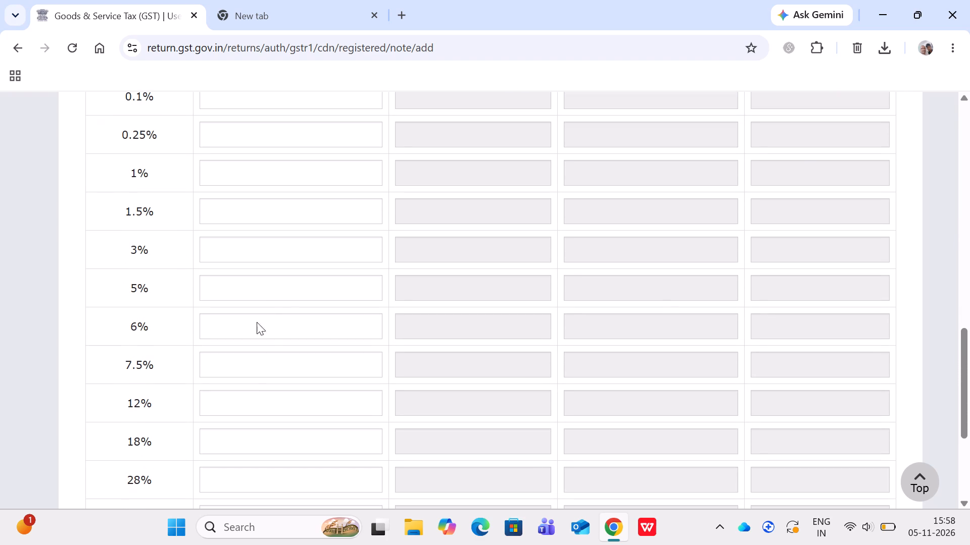
pyautogui.click(265, 296)
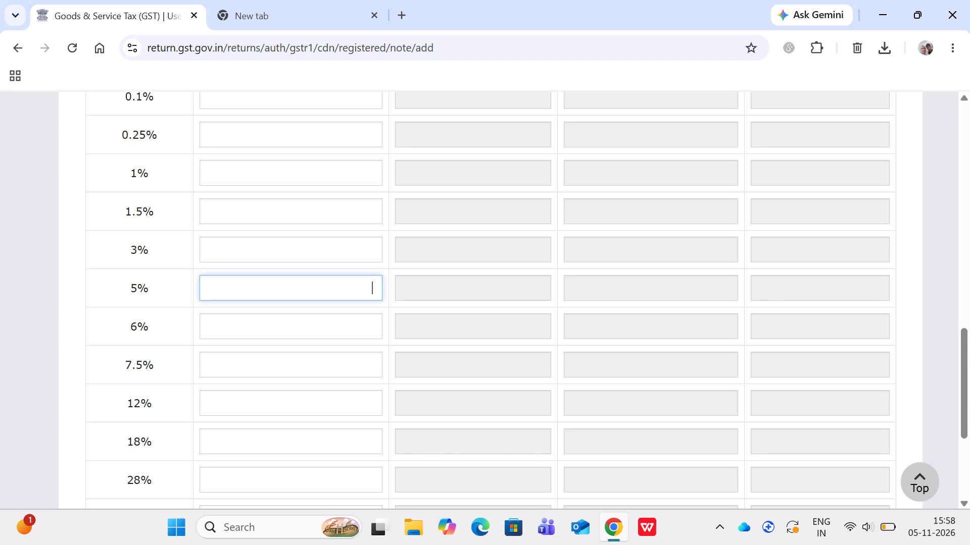
pyautogui.write('2656.')
# Enter 174.50 as the taxable value at the 18% rate and save credit note 26-27/SRP/042.
pyautogui.scroll(-1, 265, 296)
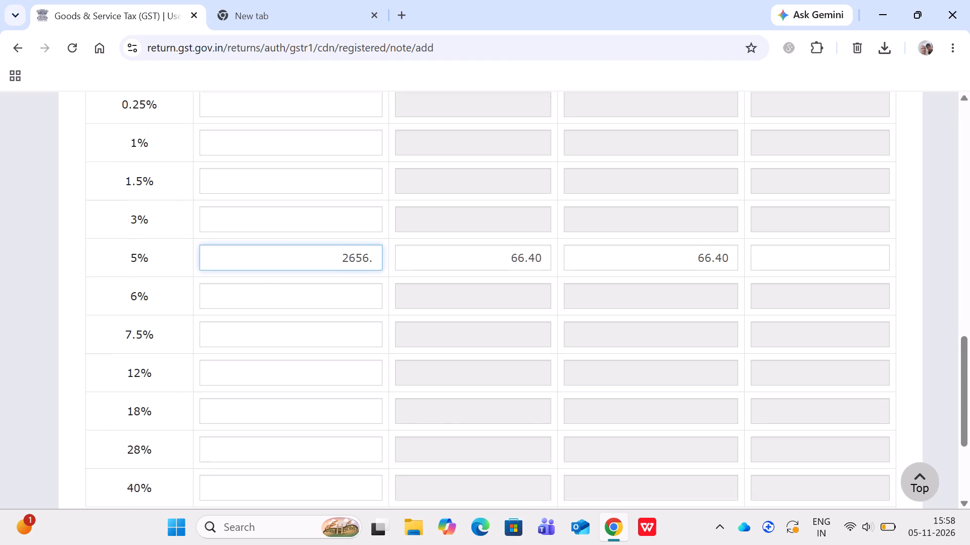
pyautogui.scroll(-2, 265, 296)
pyautogui.click(275, 244)
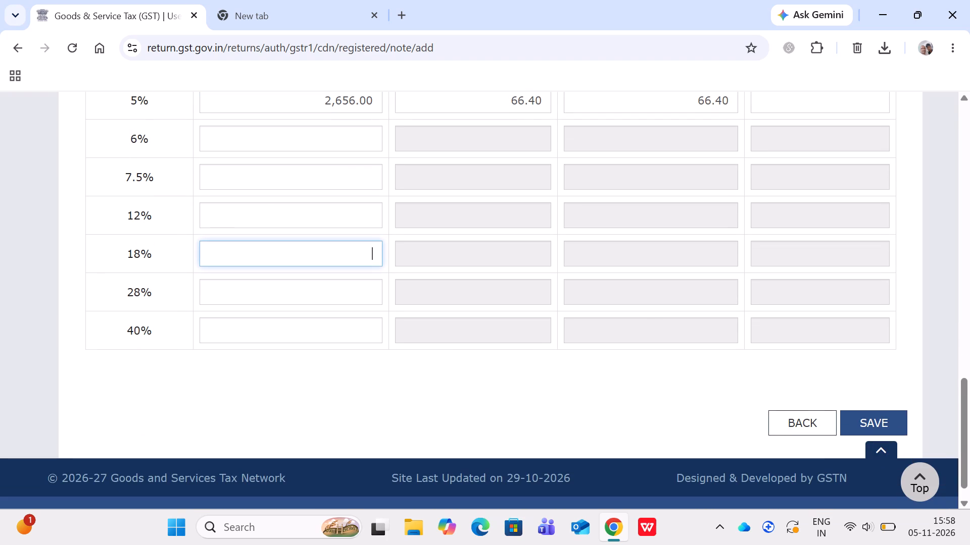
pyautogui.press('1')
pyautogui.write('74.')
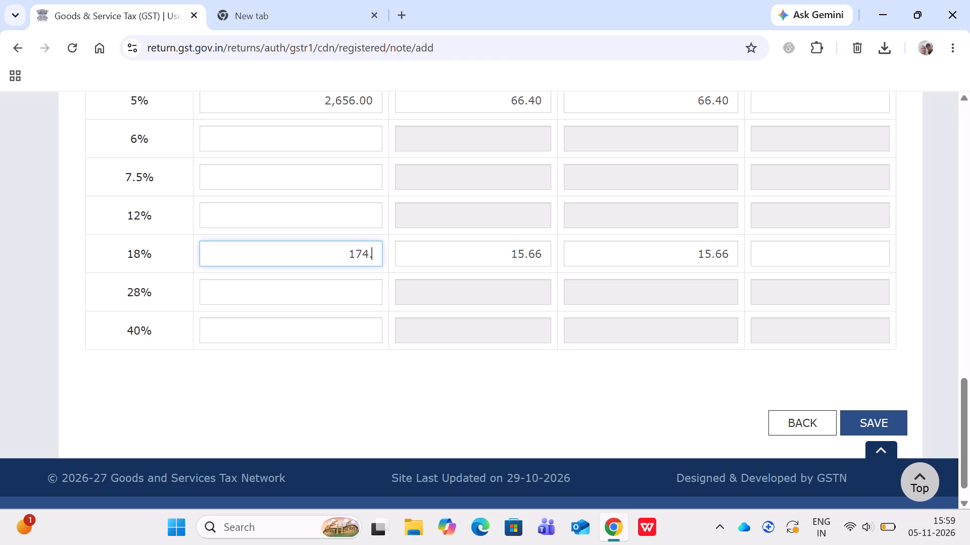
pyautogui.write('50')
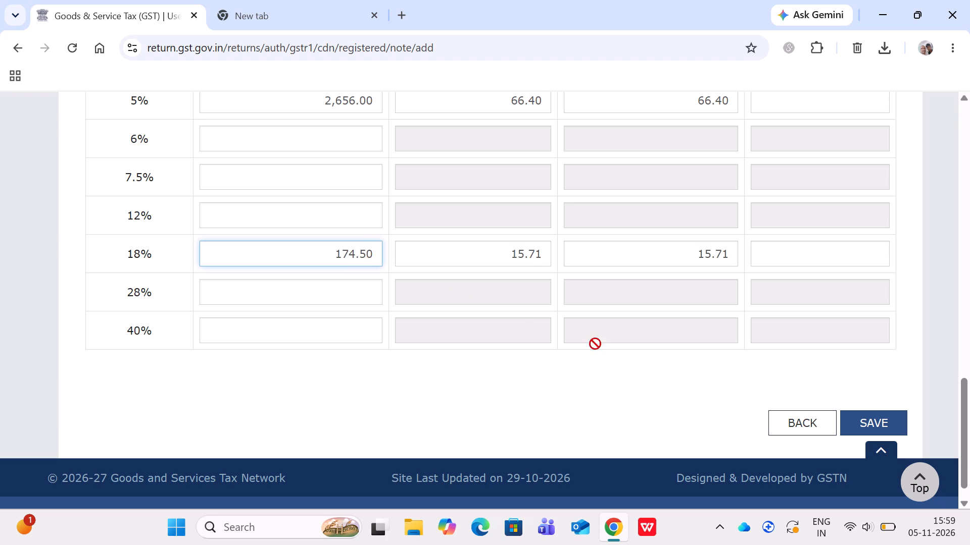
pyautogui.click(865, 411)
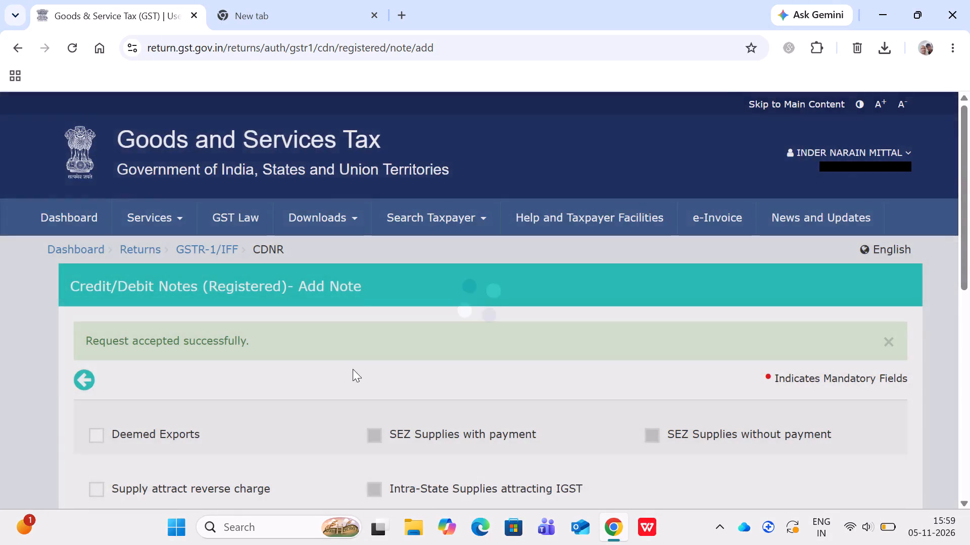
# Enter 26-27/SRP/043 as the note number in the next blank note entry for PHYSICSWALLAH LIMITED.
pyautogui.scroll(-3, 340, 366)
pyautogui.click(102, 332)
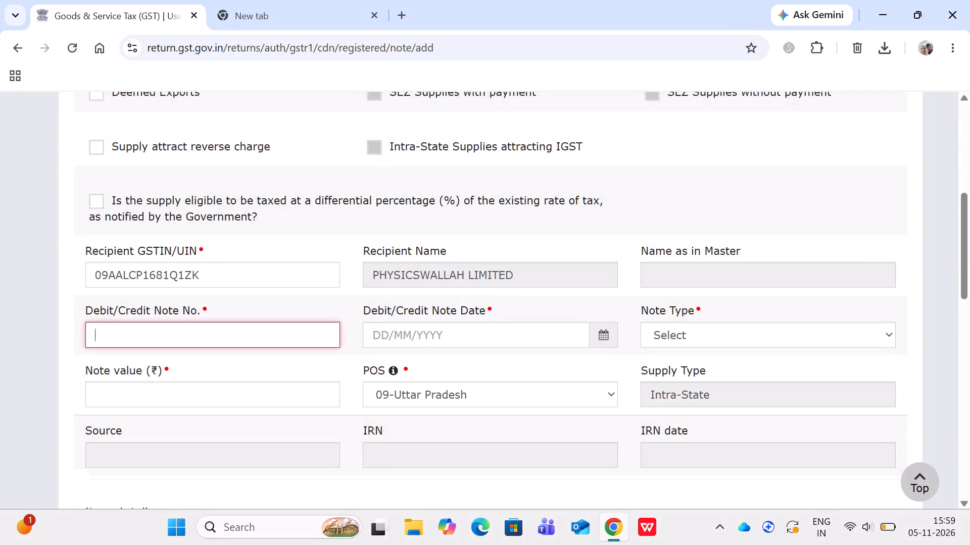
pyautogui.hotkey('ctrl', 'v')
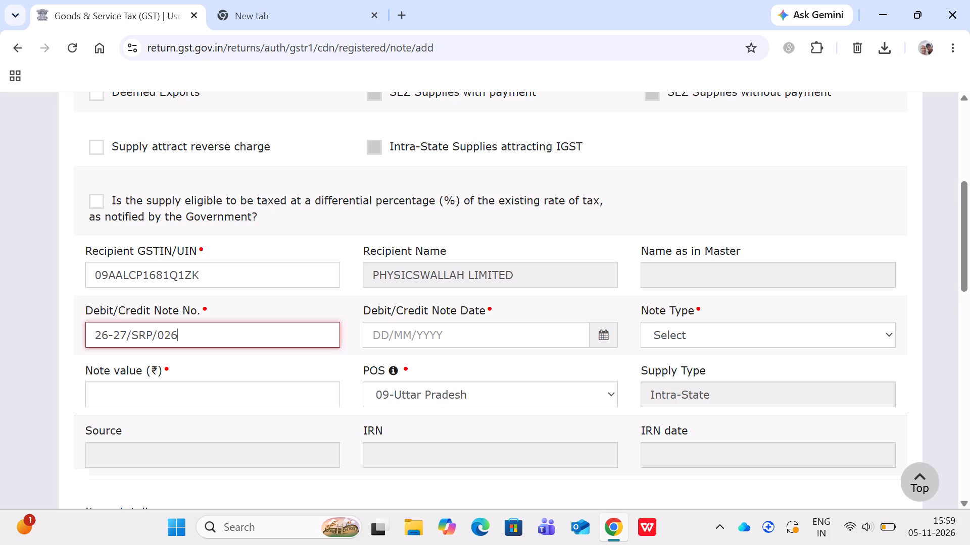
pyautogui.press('BackSpace')
pyautogui.press('BackSpace')
pyautogui.write('43')
# Date note 26-27/SRP/043 07/80/2026, set its type to Credit and enter a note value of 2994.71.
pyautogui.click(391, 337)
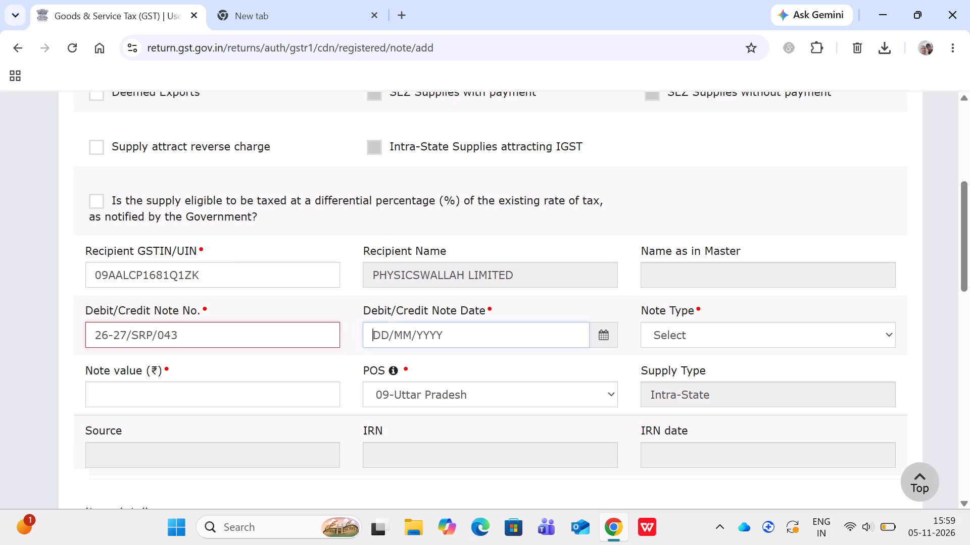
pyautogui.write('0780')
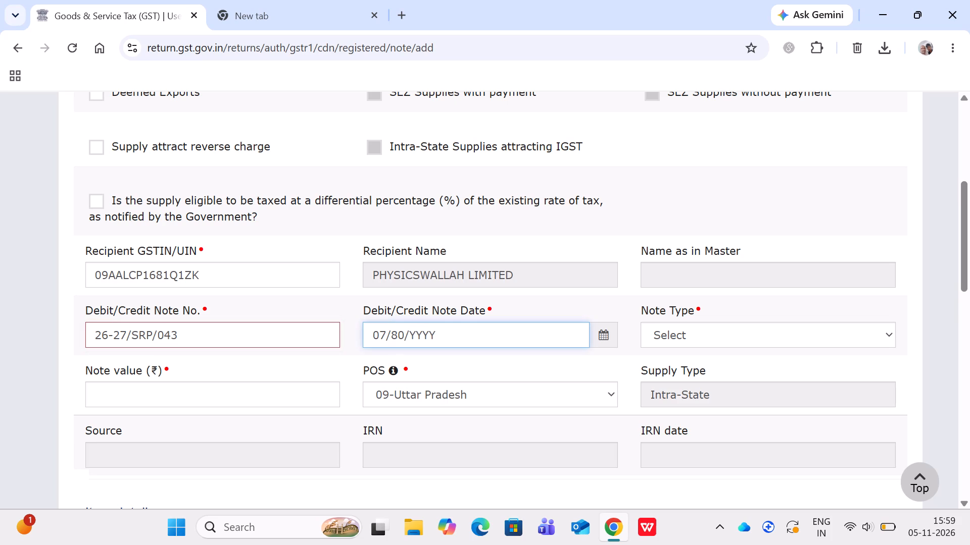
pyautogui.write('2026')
pyautogui.moveTo(792, 323); pyautogui.dragTo(653, 376)
pyautogui.click(653, 376)
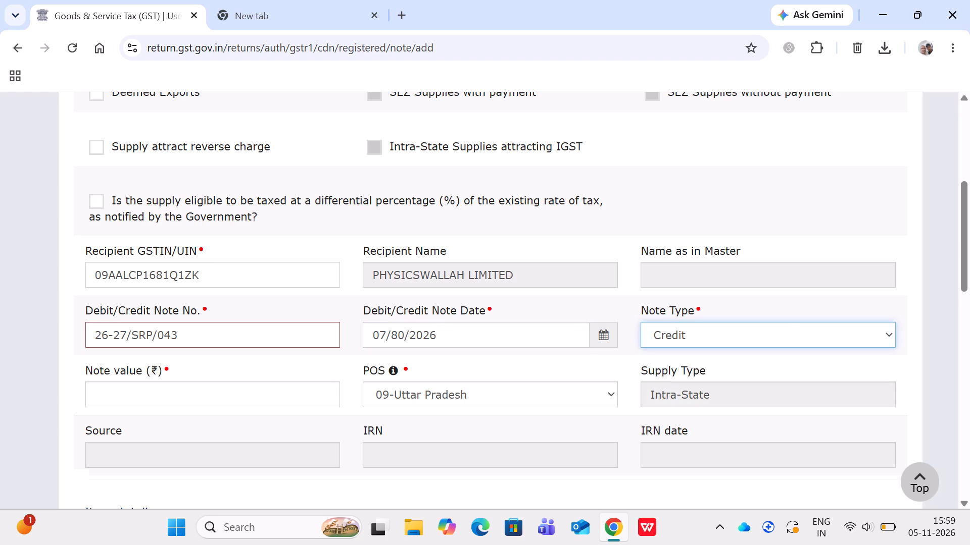
pyautogui.click(231, 396)
pyautogui.write('29934.')
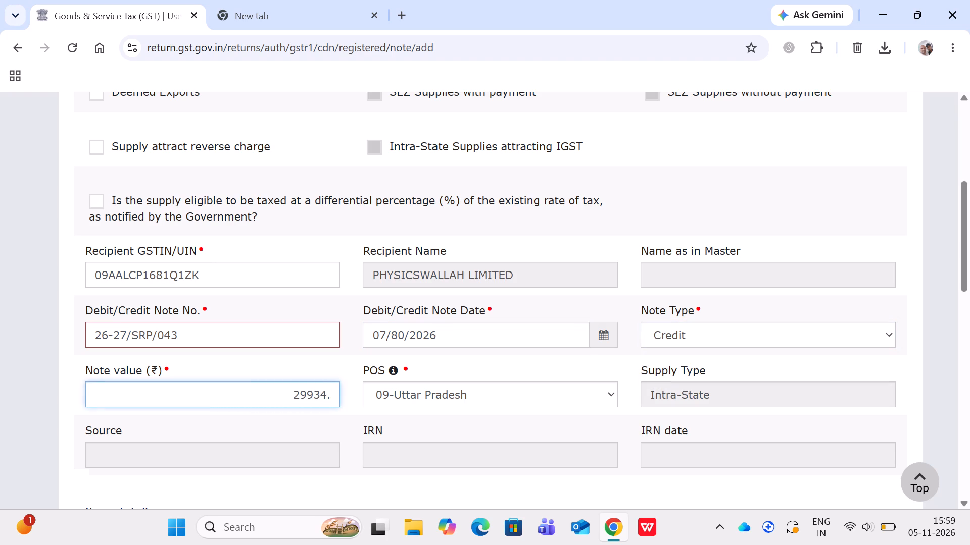
pyautogui.press('BackSpace')
pyautogui.press('BackSpace')
pyautogui.press('BackSpace')
pyautogui.write('4.')
pyautogui.write('71')
# Enter 2656 as the taxable value at the 5% rate for note 26-27/SRP/043.
pyautogui.scroll(-5, 373, 412)
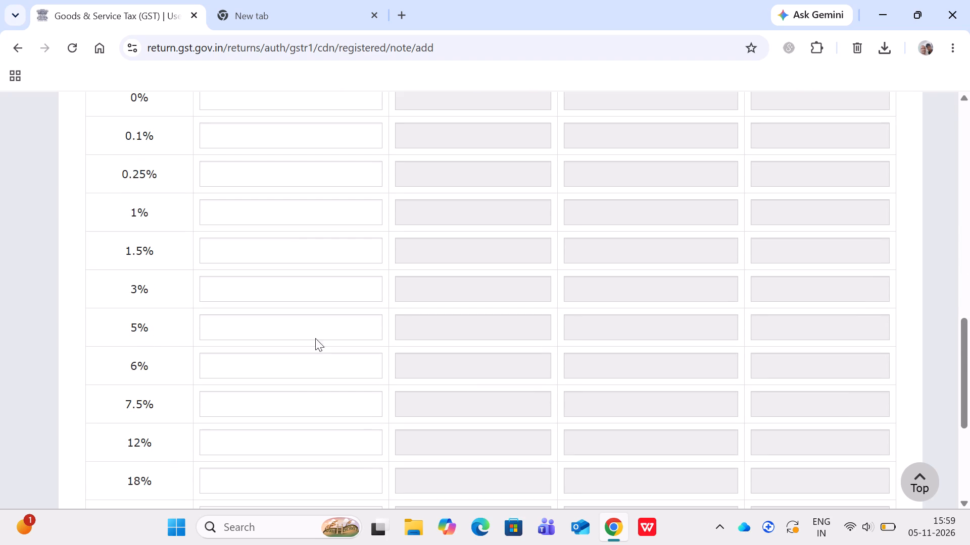
pyautogui.click(300, 319)
pyautogui.write('2656')
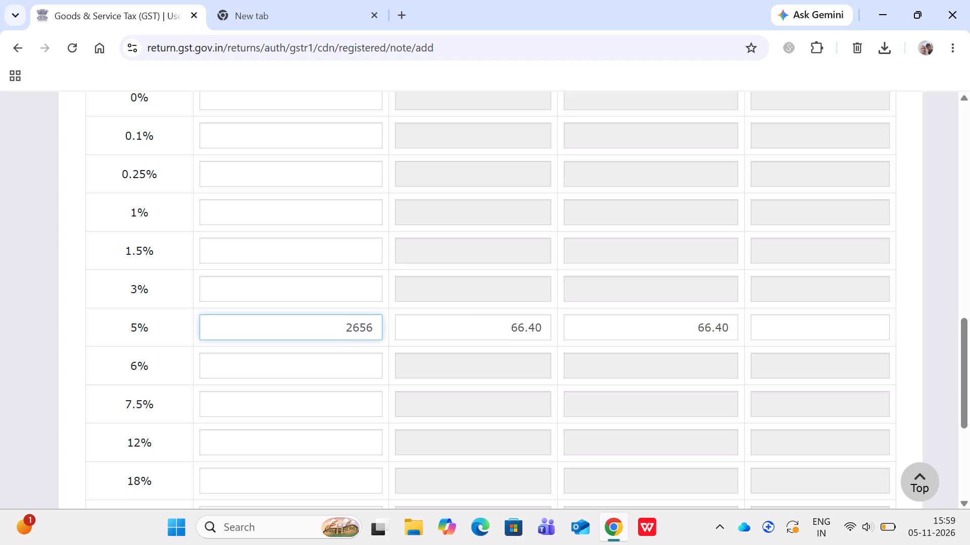
# Enter 174.50 as the taxable value at the 18% rate and try to save credit note 26-27/SRP/043.
pyautogui.scroll(-1, 300, 319)
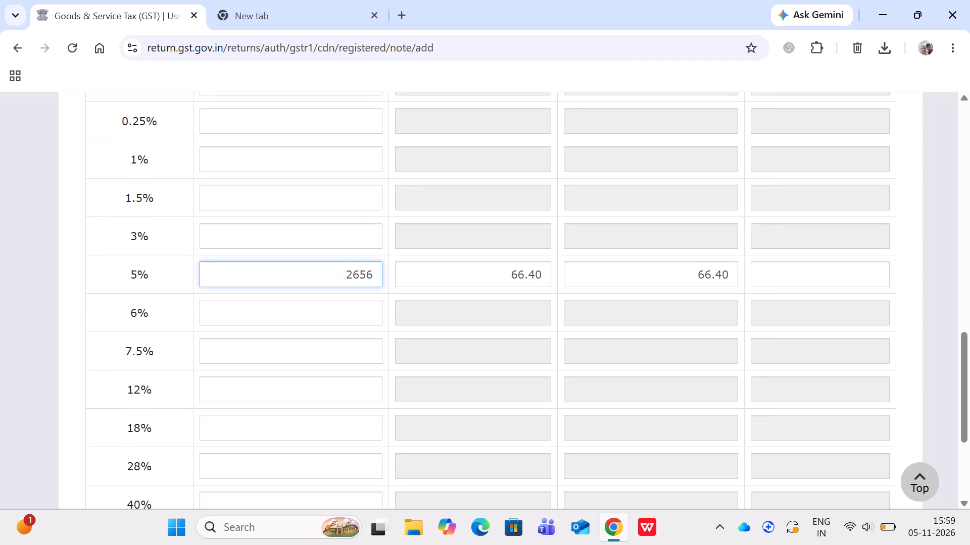
pyautogui.scroll(-1, 347, 347)
pyautogui.click(350, 255)
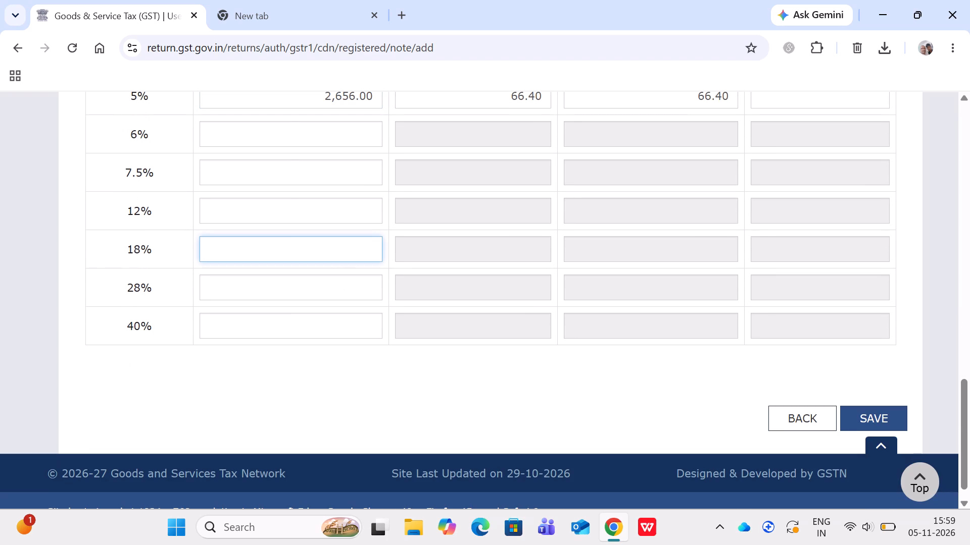
pyautogui.write('174')
pyautogui.press('.')
pyautogui.write('50')
pyautogui.press('Return')
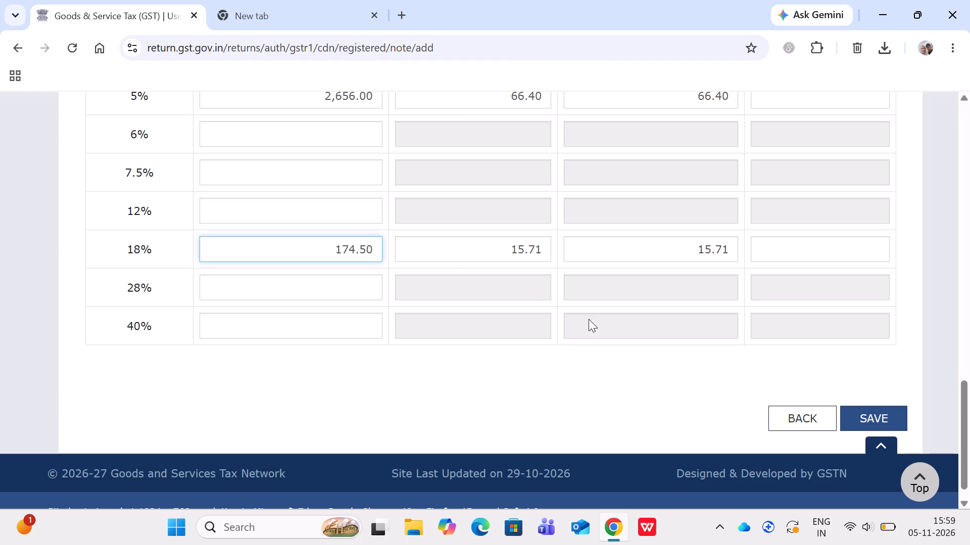
pyautogui.click(873, 418)
pyautogui.click(873, 418)
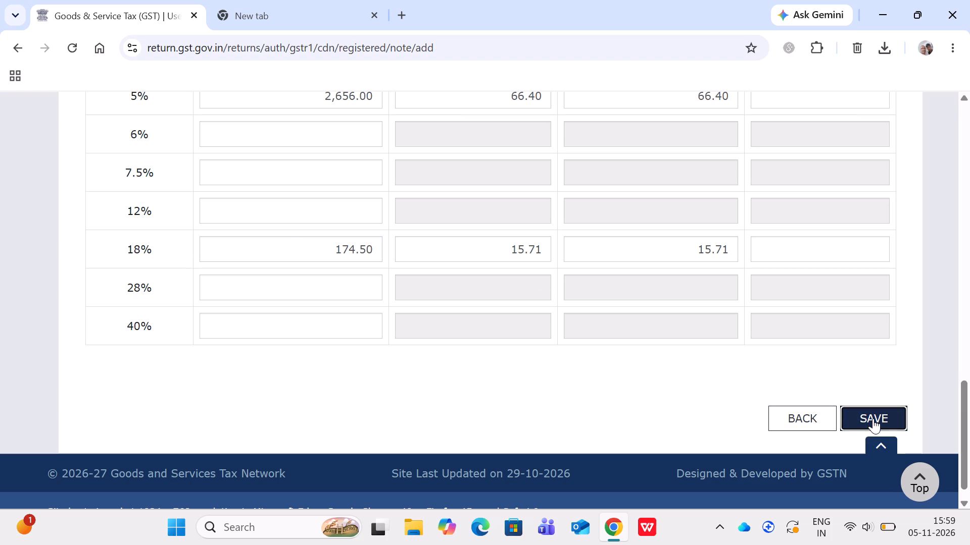
pyautogui.tripleClick(873, 418)
pyautogui.tripleClick(873, 418)
pyautogui.click(873, 418)
# Correct the date of note 26-27/SRP/043 to 07/08/2026 and save the note.
pyautogui.scroll(6, 873, 418)
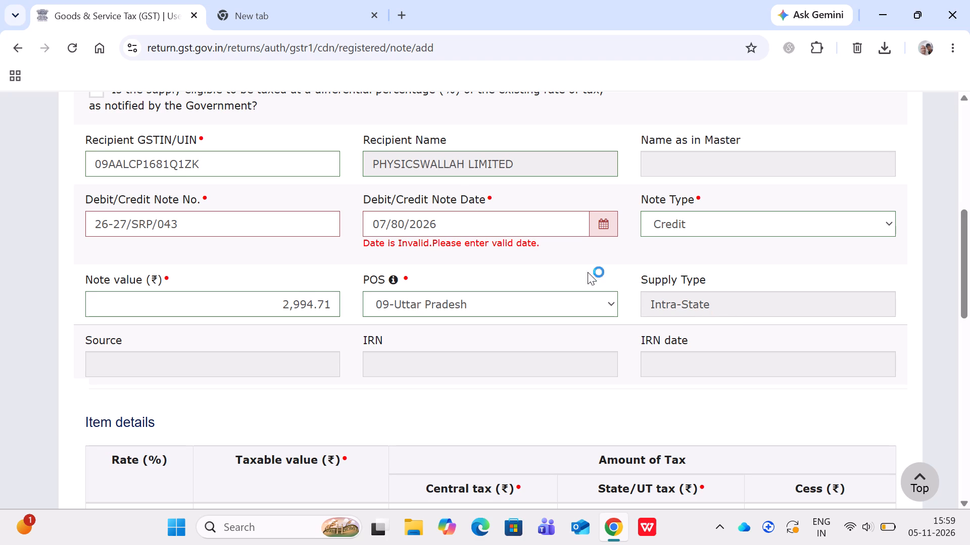
pyautogui.click(400, 234)
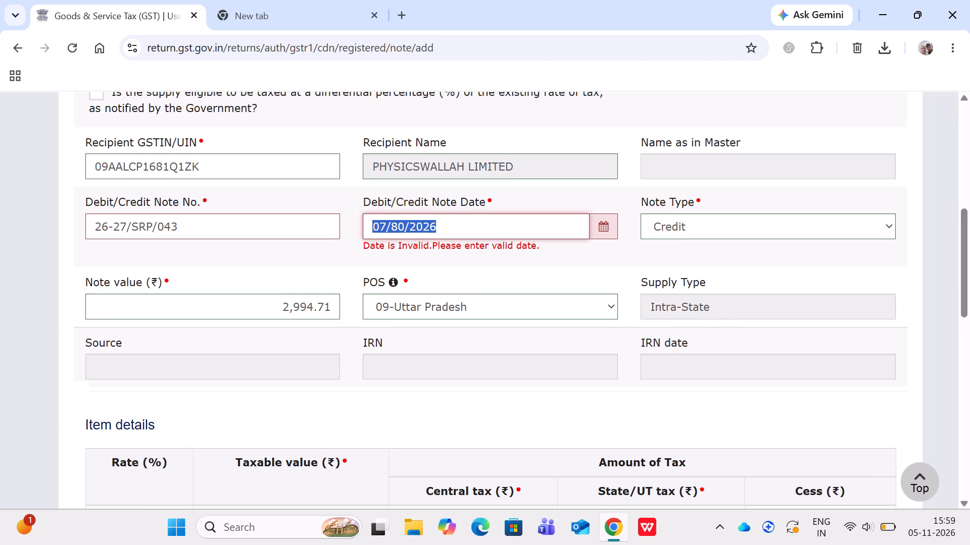
pyautogui.click(400, 227)
pyautogui.doubleClick(400, 227)
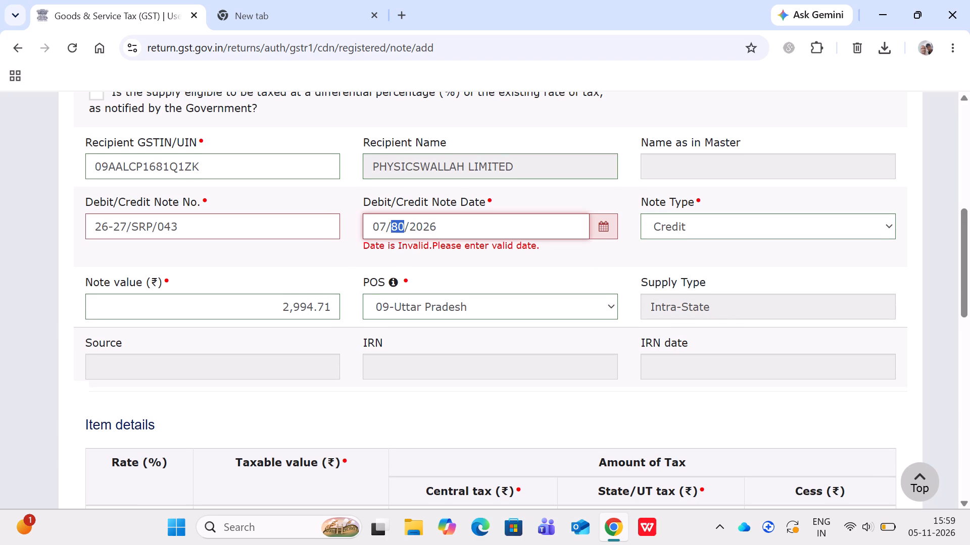
pyautogui.doubleClick(400, 227)
pyautogui.press('BackSpace')
pyautogui.write('08')
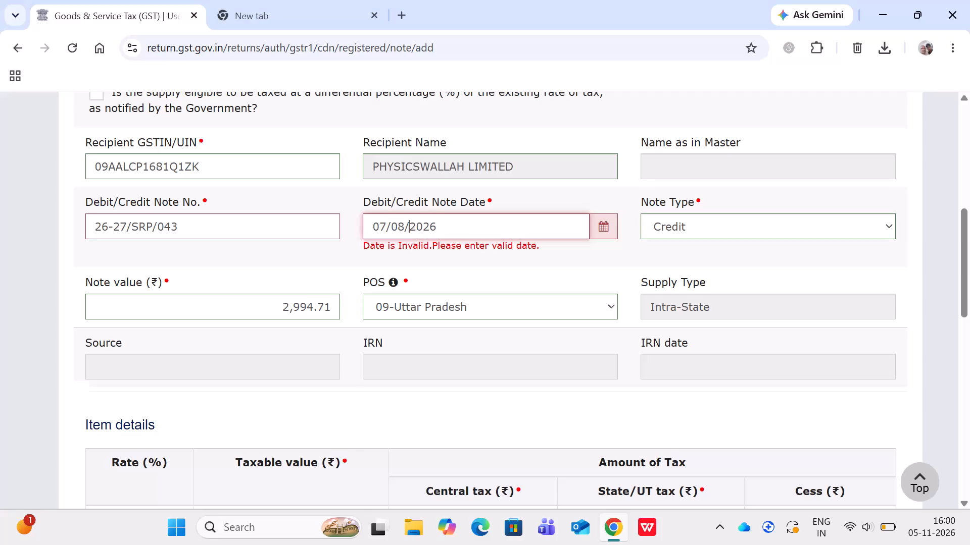
pyautogui.press('Return')
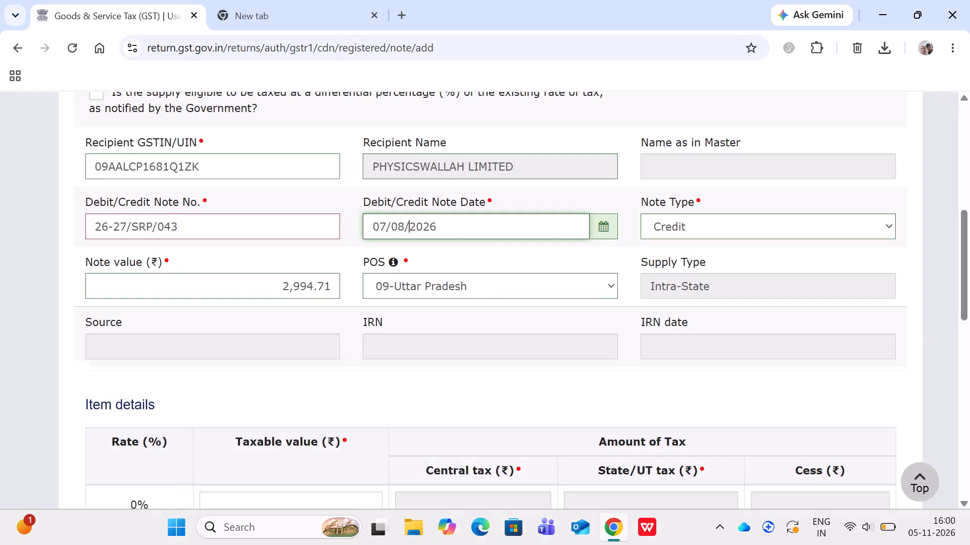
pyautogui.press('Return')
pyautogui.scroll(-10, 400, 227)
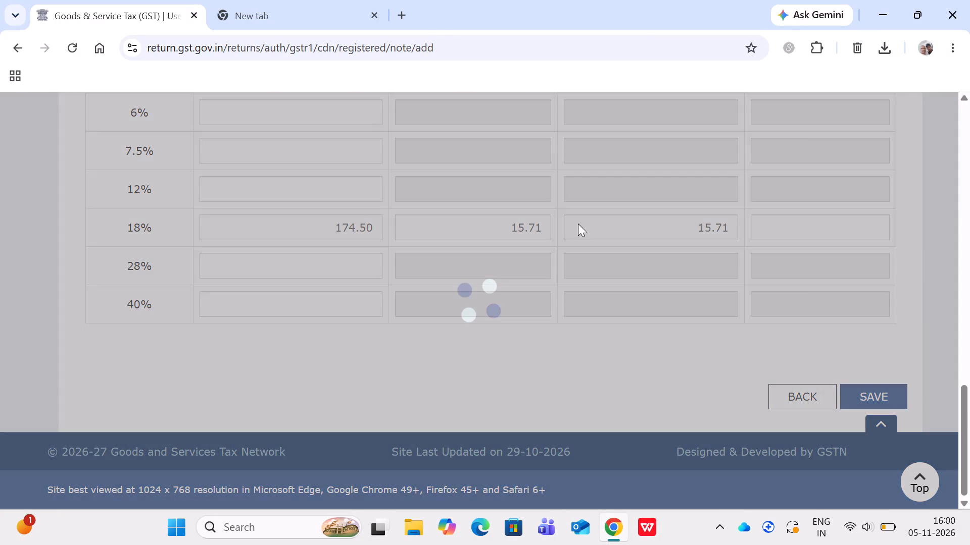
pyautogui.click(869, 387)
# Enter 26-27/SRP/044 as the note number in the next blank note entry for PHYSICSWALLAH LIMITED.
pyautogui.scroll(-2, 417, 393)
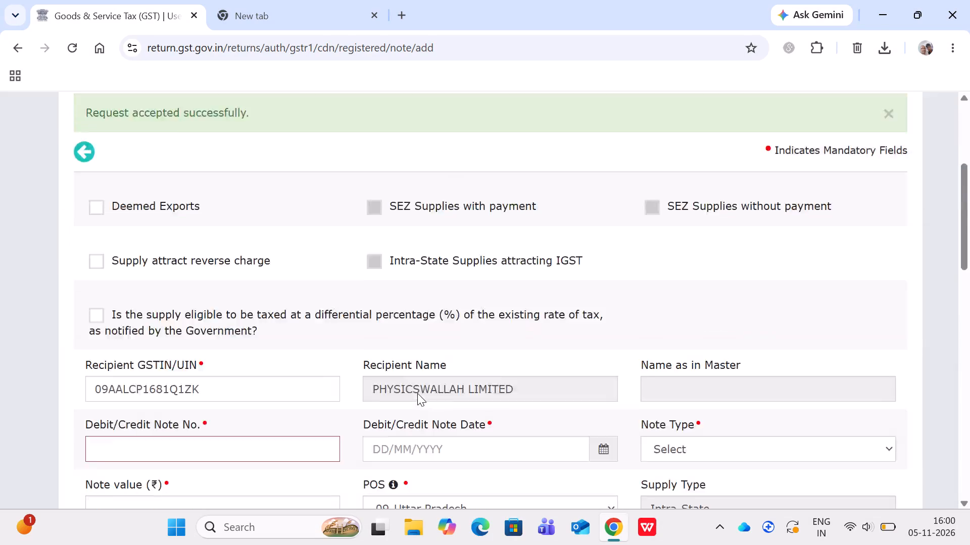
pyautogui.scroll(-2, 417, 393)
pyautogui.click(170, 278)
pyautogui.hotkey('ctrl', 'v')
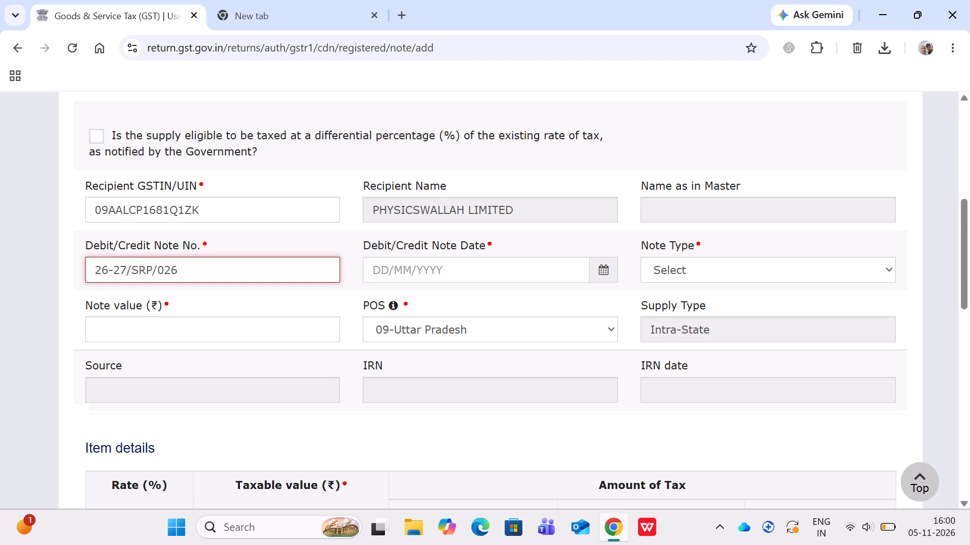
pyautogui.press('BackSpace')
pyautogui.press('BackSpace')
pyautogui.write('44')
# Date note 26-27/SRP/044 07/08/2026, set its type to Credit and enter a note value of 2994.71.
pyautogui.click(409, 261)
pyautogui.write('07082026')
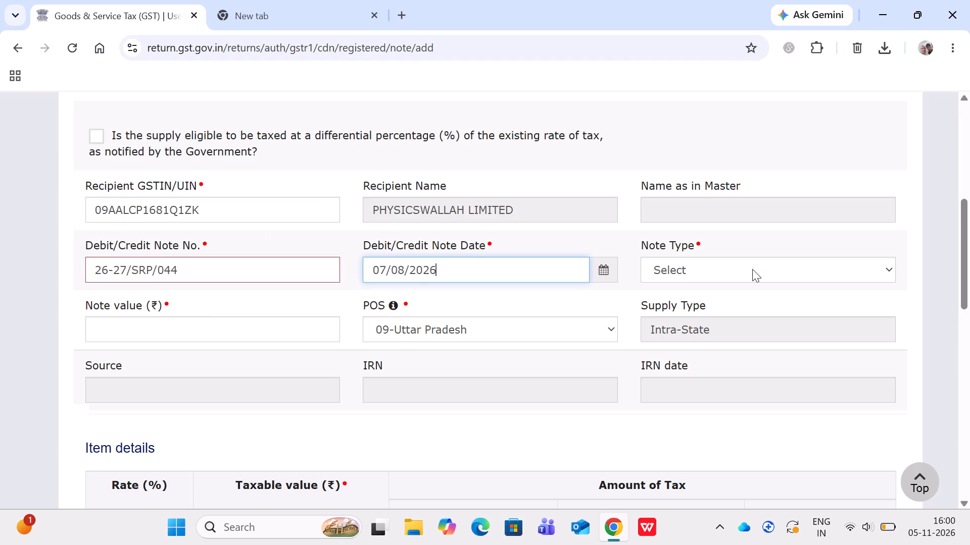
pyautogui.click(752, 269)
pyautogui.click(705, 302)
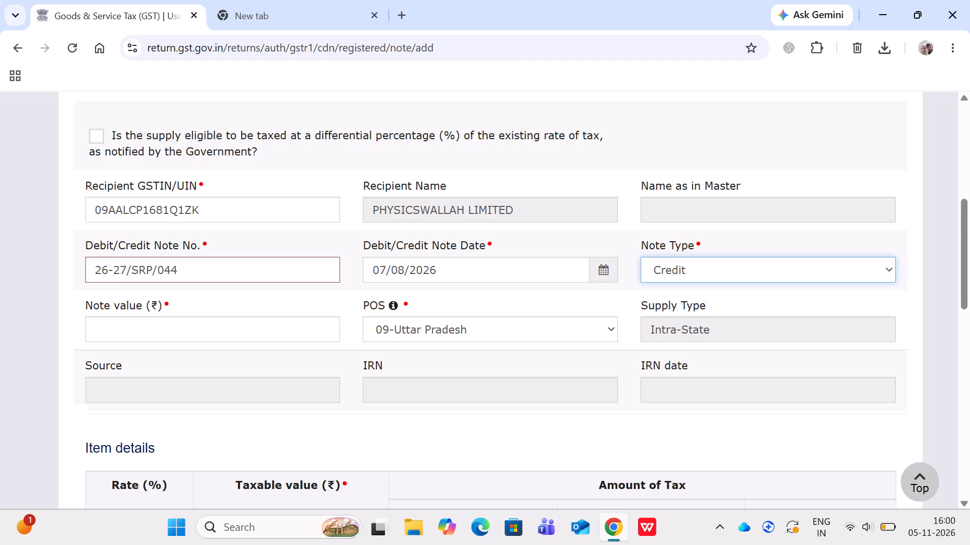
pyautogui.click(105, 321)
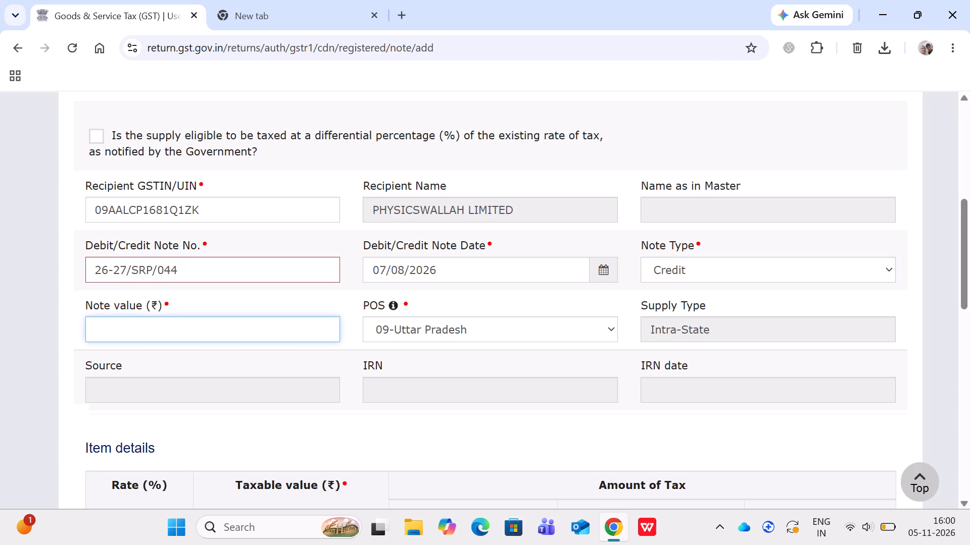
pyautogui.write('2994.71')
# Enter 2656 as the taxable value at the 5% rate for note 26-27/SRP/044.
pyautogui.scroll(-5, 263, 337)
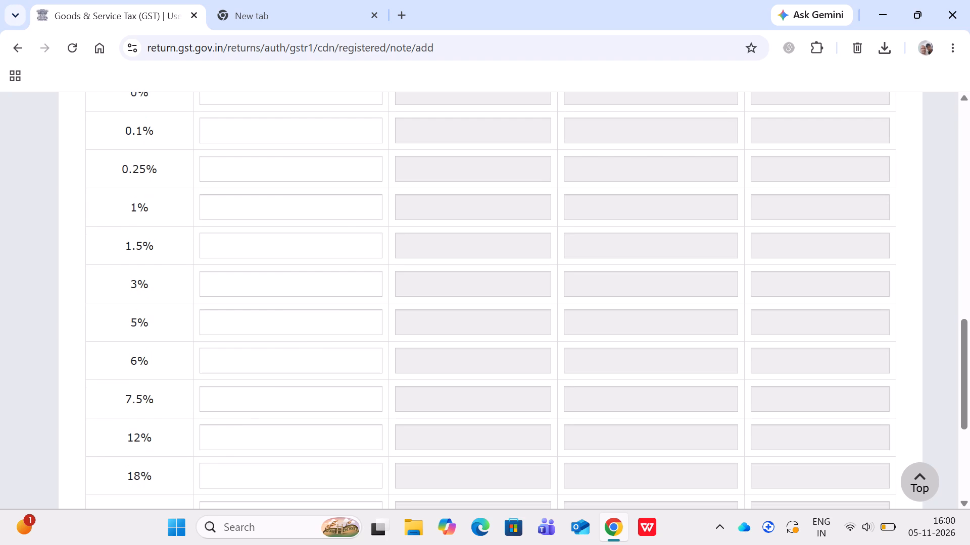
pyautogui.click(315, 323)
pyautogui.write('2656')
# Enter 174.50 as the taxable value at the 18% rate and save credit note 26-27/SRP/044.
pyautogui.scroll(-2, 326, 371)
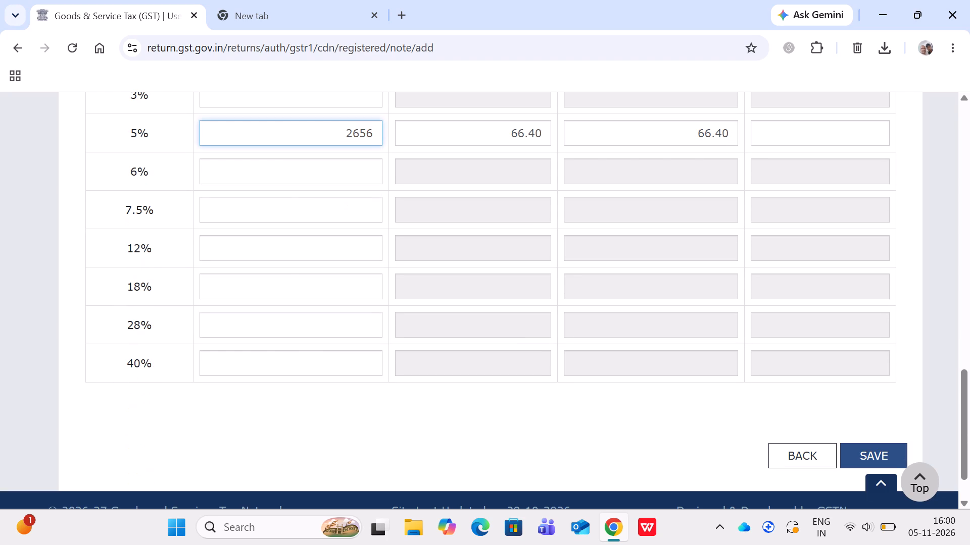
pyautogui.click(289, 299)
pyautogui.write('174.')
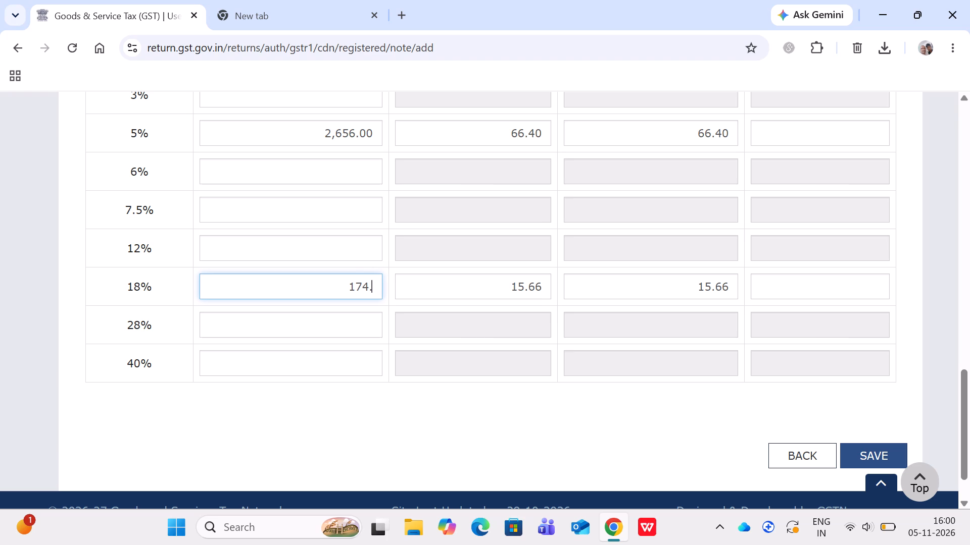
pyautogui.write('50')
pyautogui.press('Return')
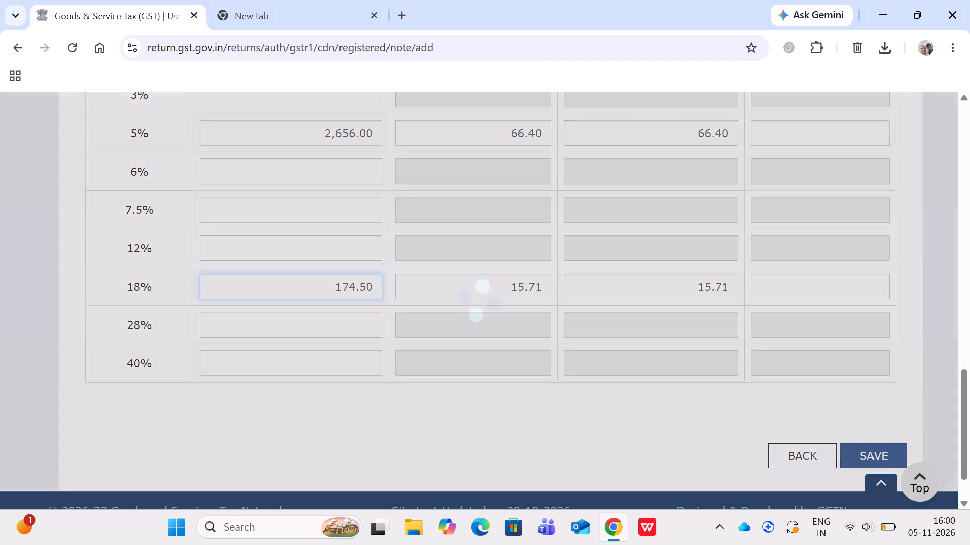
pyautogui.click(858, 448)
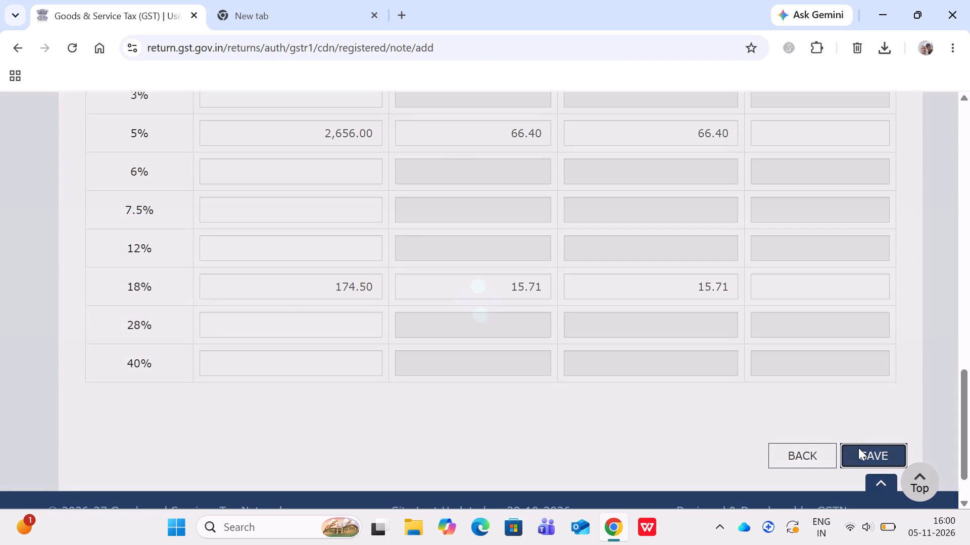
pyautogui.doubleClick(858, 448)
pyautogui.click(858, 448)
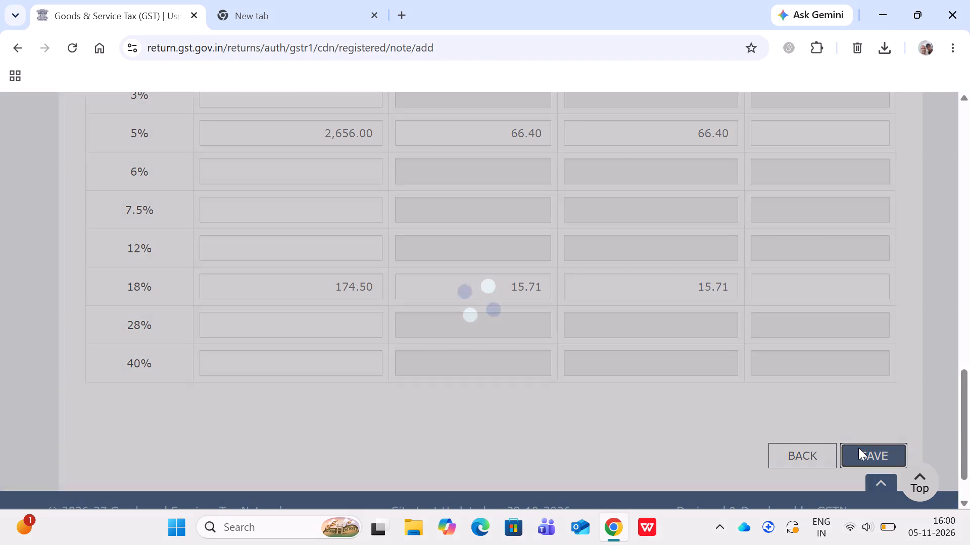
pyautogui.click(858, 448)
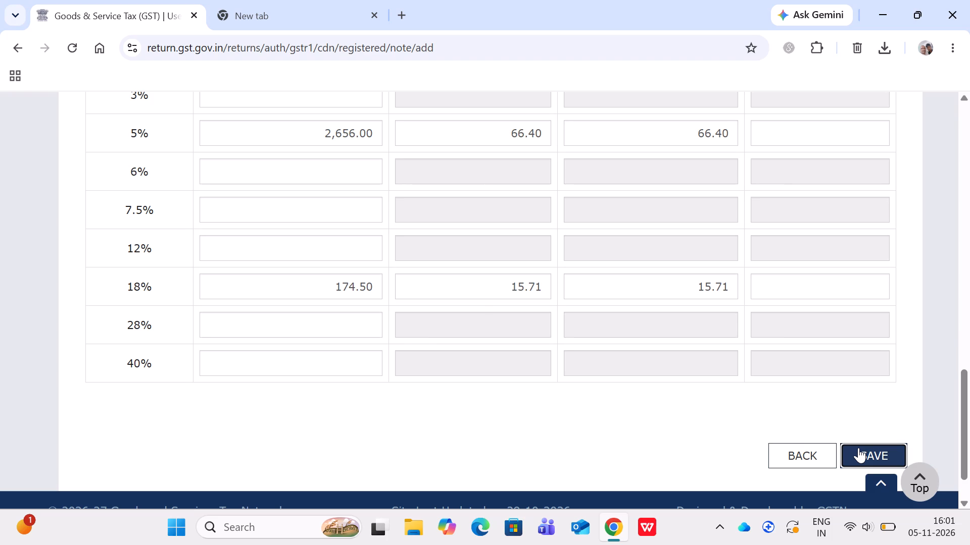
pyautogui.press('Return')
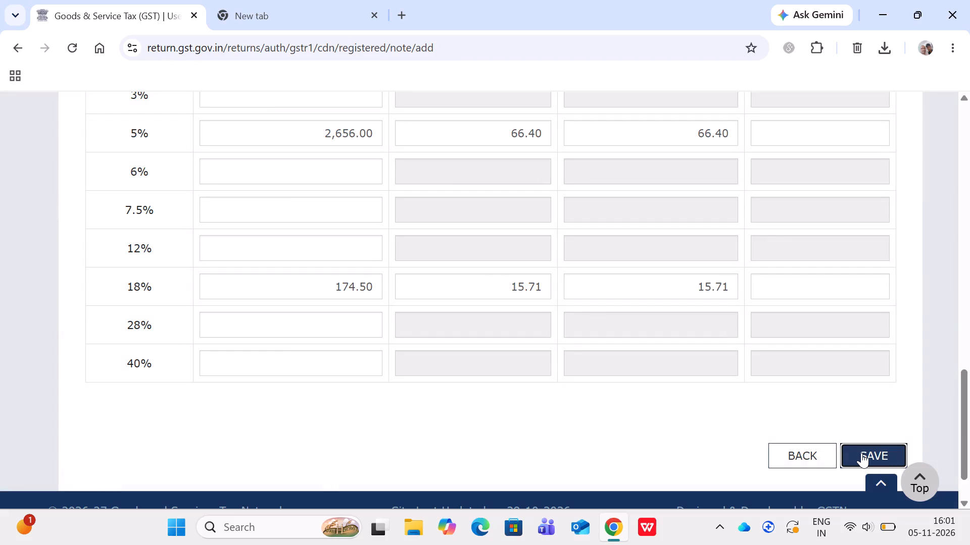
pyautogui.click(861, 453)
pyautogui.click(861, 453)
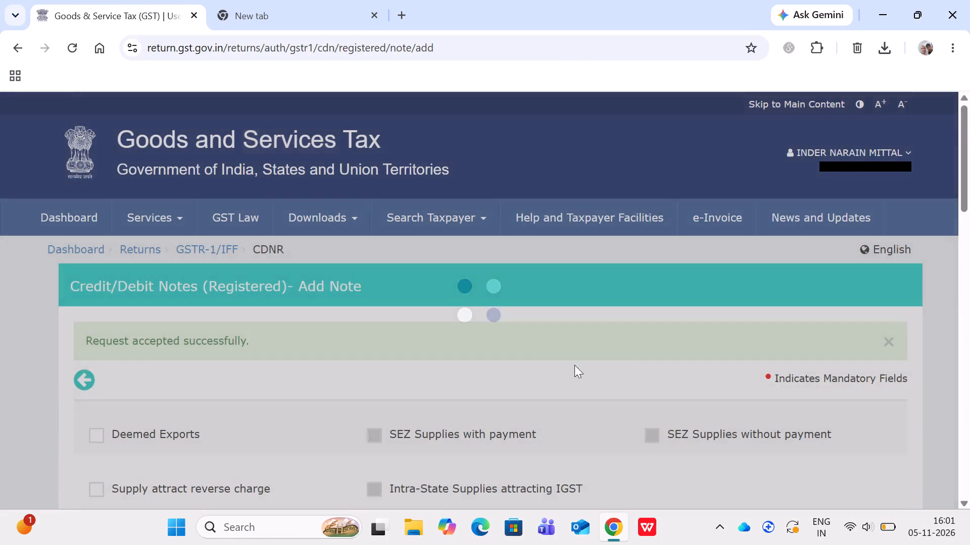
# Enter 26-27/SRP/045 as the note number in the next blank note entry for PHYSICSWALLAH LIMITED.
pyautogui.scroll(-3, 423, 389)
pyautogui.click(130, 357)
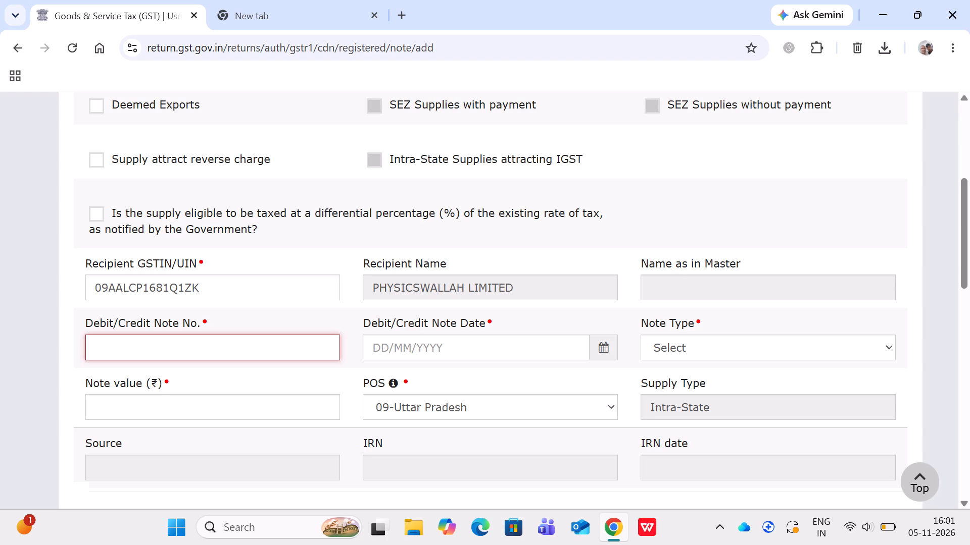
pyautogui.hotkey('ctrl', 'v')
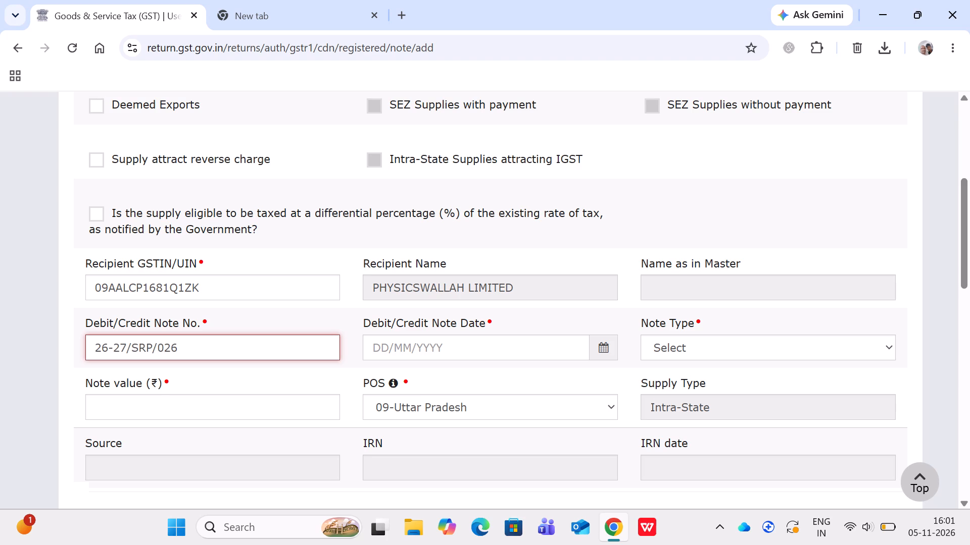
pyautogui.press('BackSpace')
pyautogui.press('BackSpace')
pyautogui.write('45')
# Date note 26-27/SRP/045 07/08/2026, set its type to Credit and enter a note value of 2994.71.
pyautogui.click(373, 357)
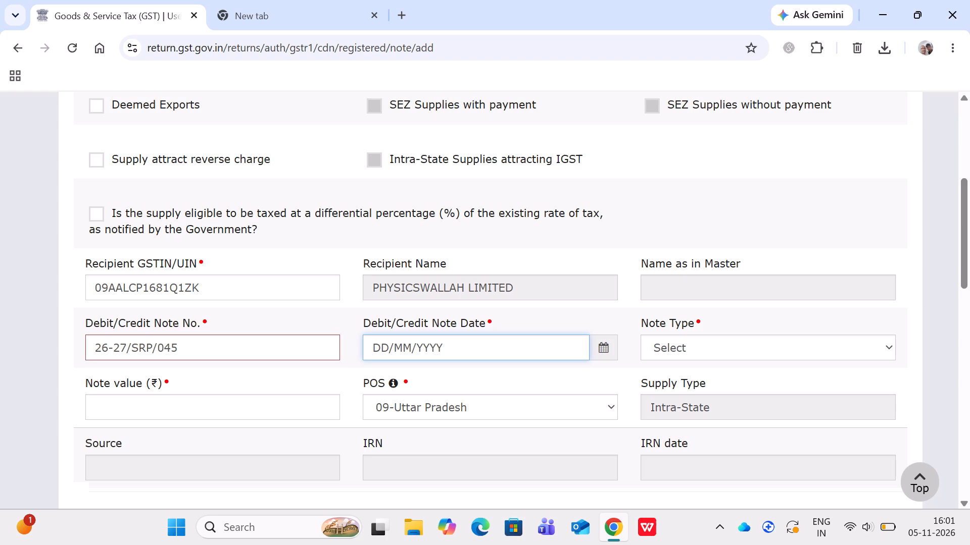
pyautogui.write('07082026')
pyautogui.click(769, 340)
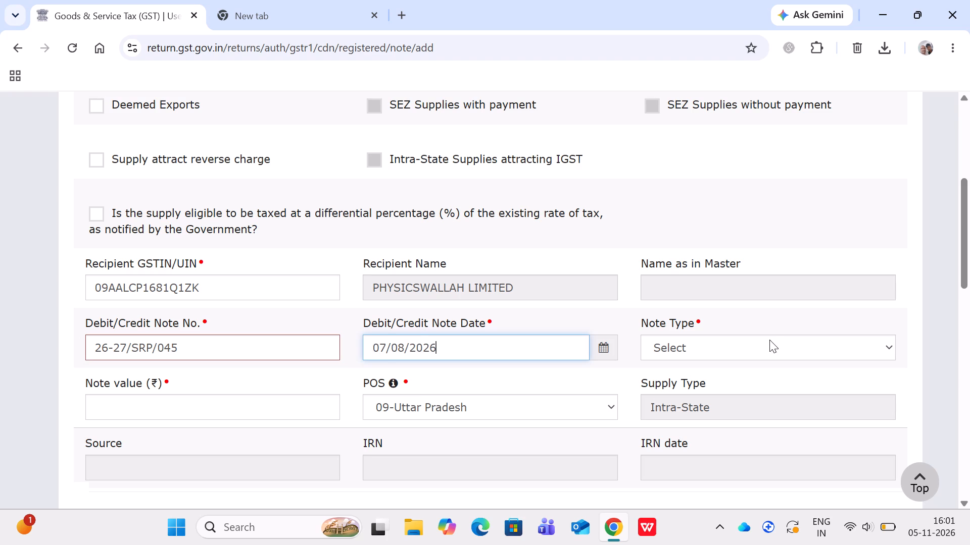
pyautogui.click(703, 392)
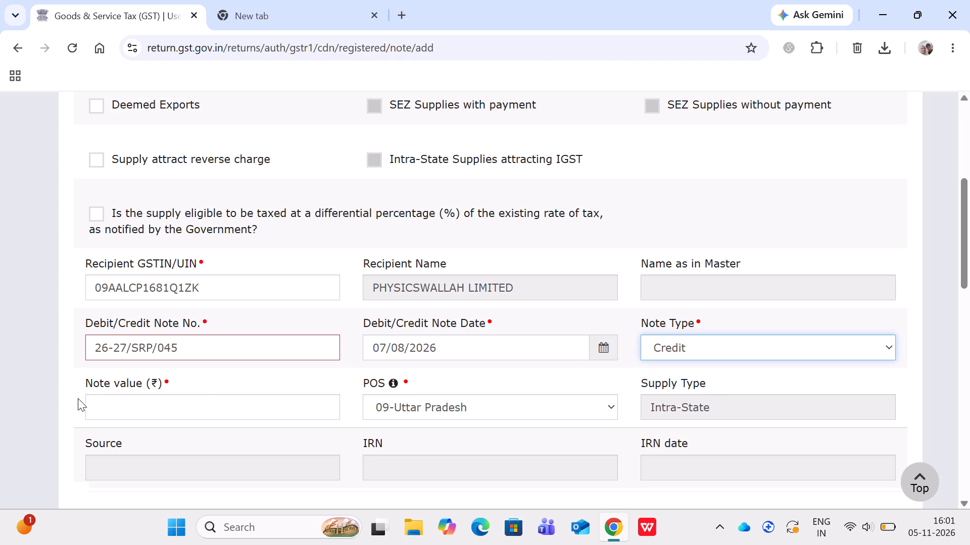
pyautogui.click(124, 403)
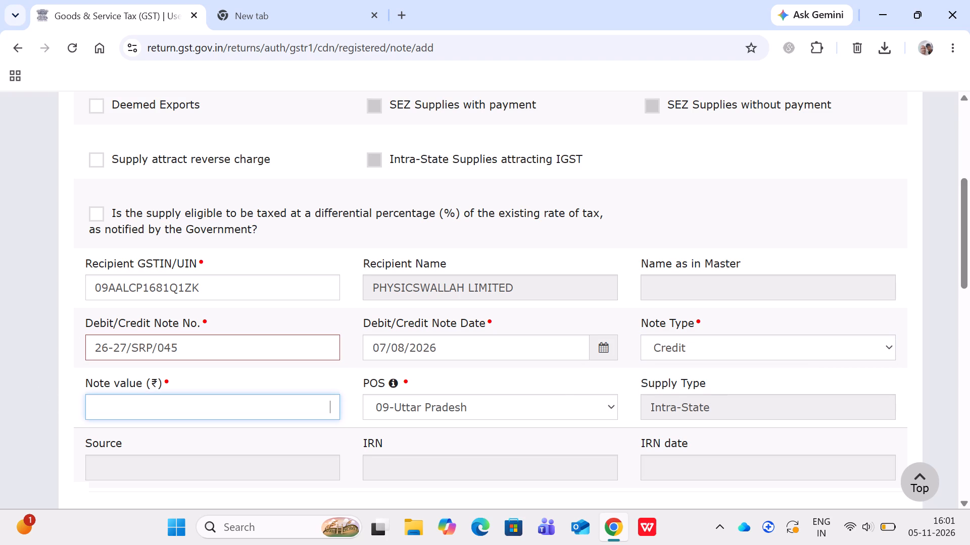
pyautogui.write('2994')
pyautogui.write('.71')
# Enter 2656 as the taxable value at the 5% rate for note 26-27/SRP/045.
pyautogui.scroll(-3, 124, 403)
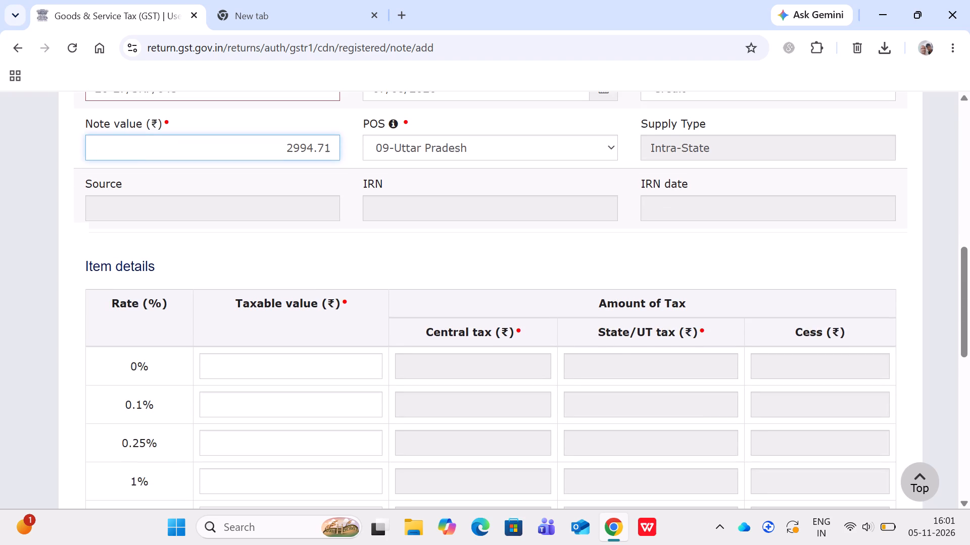
pyautogui.scroll(-5, 124, 403)
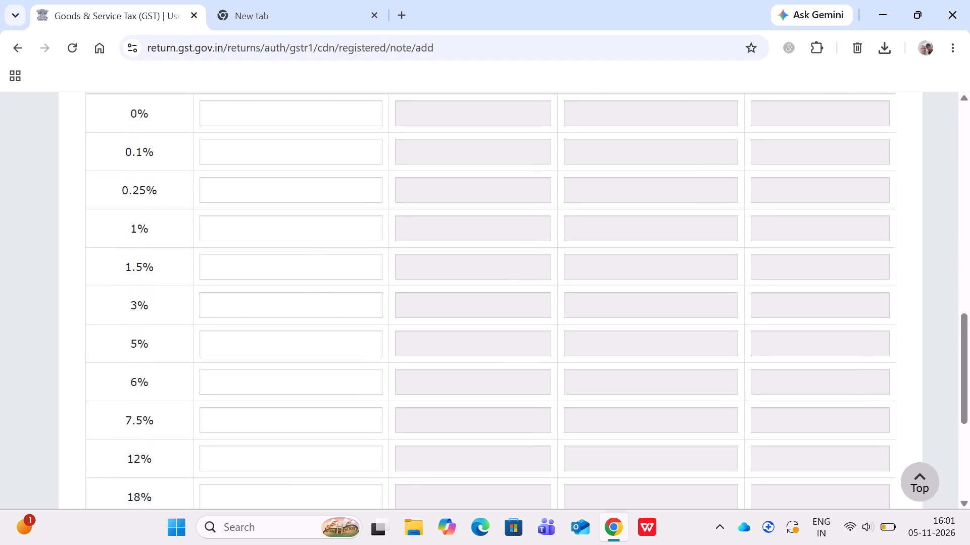
pyautogui.scroll(-1, 124, 403)
pyautogui.click(256, 317)
pyautogui.write('2656')
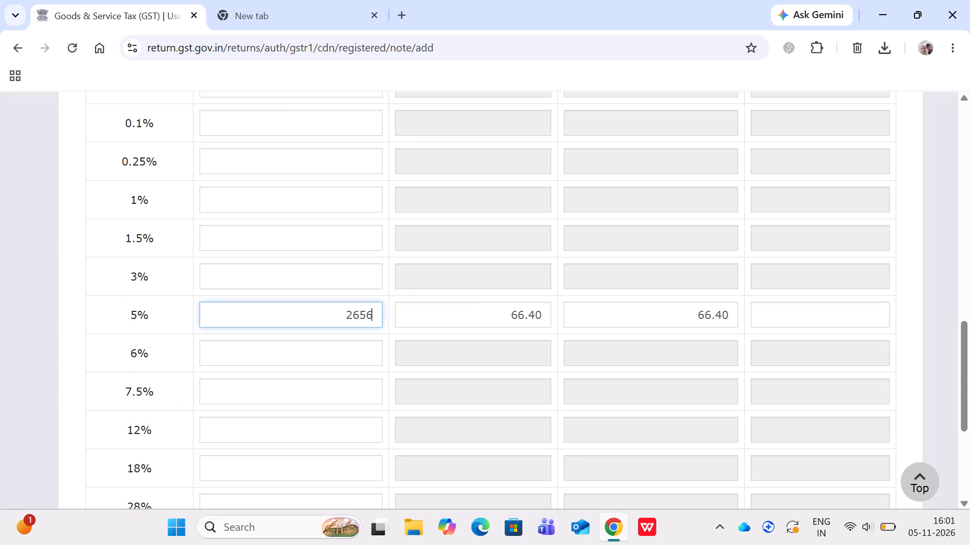
# Enter 174.50 as the taxable value at the 18% rate and save credit note 26-27/SRP/045.
pyautogui.scroll(-3, 256, 317)
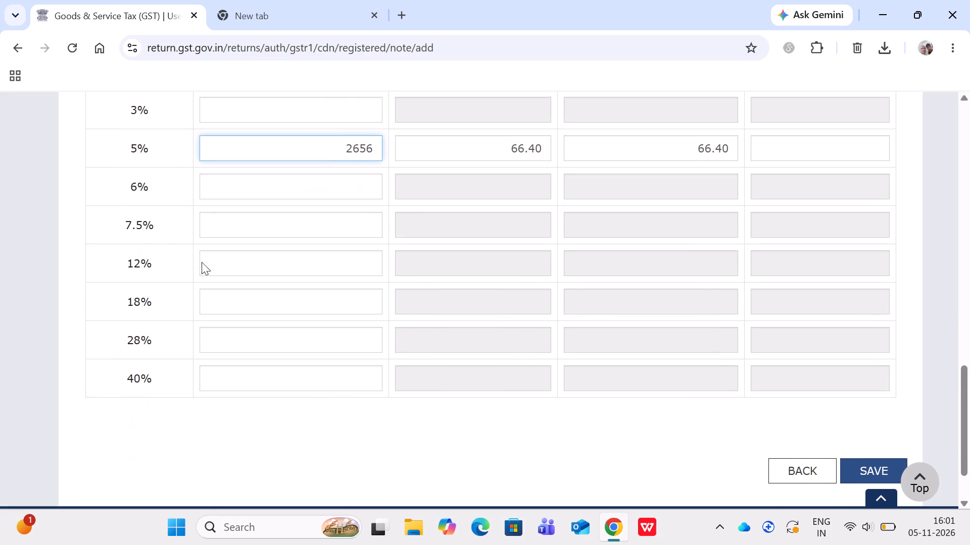
pyautogui.click(281, 301)
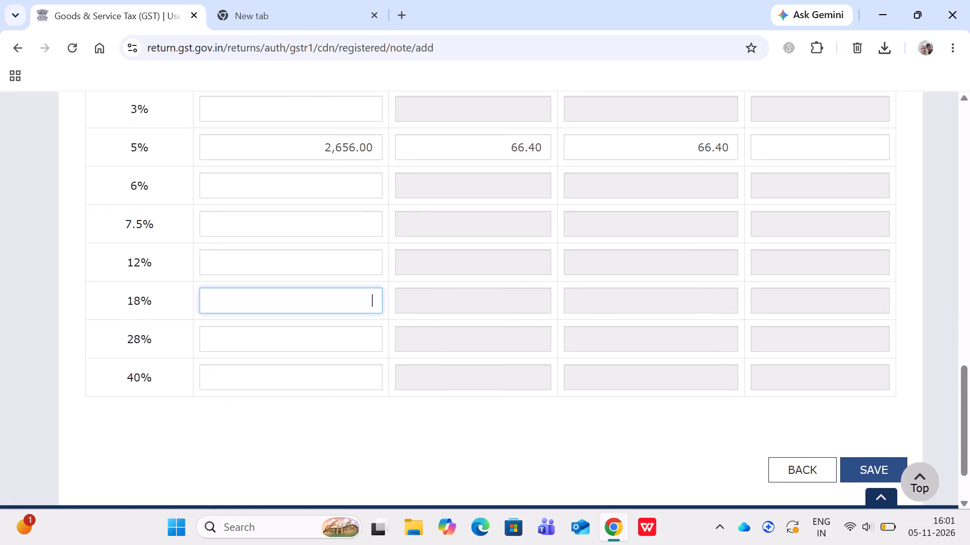
pyautogui.write('174.')
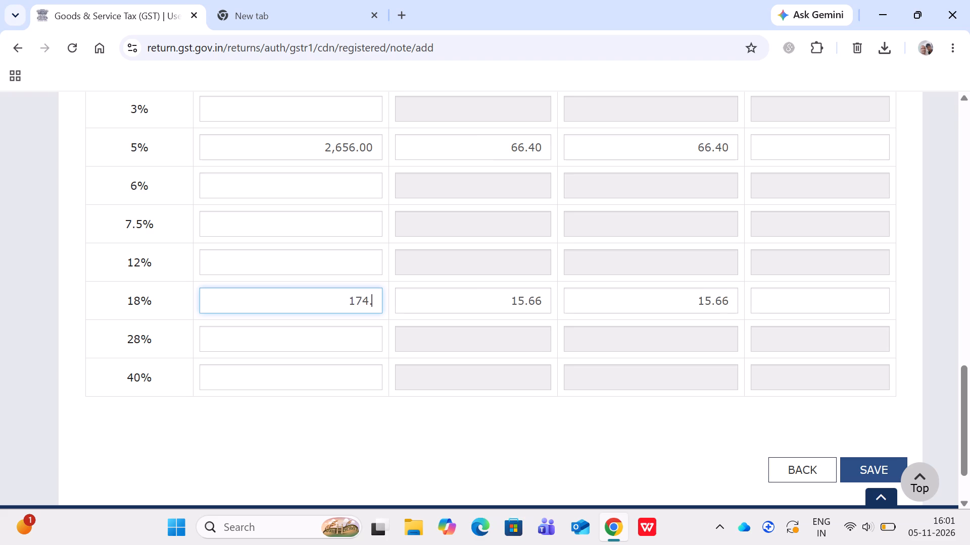
pyautogui.write('50')
pyautogui.scroll(-2, 281, 301)
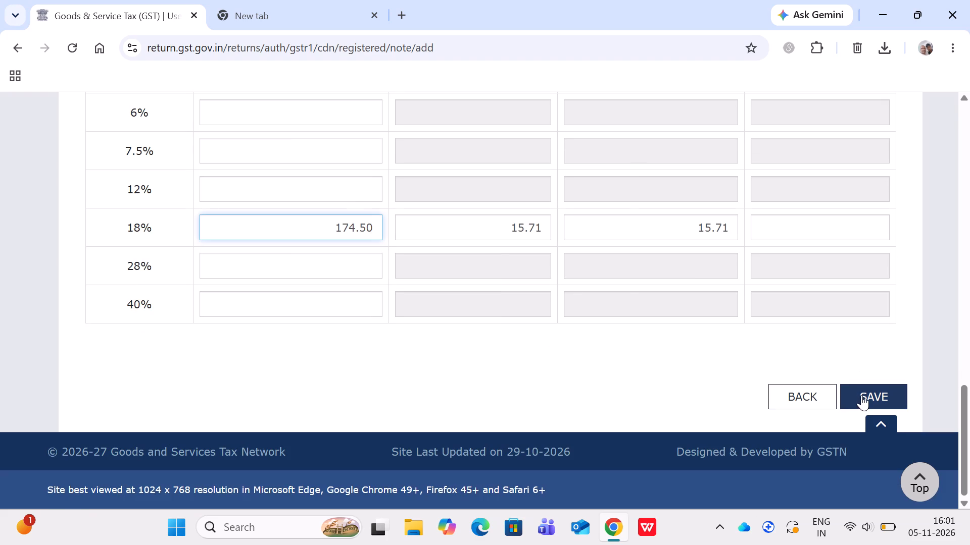
pyautogui.click(861, 397)
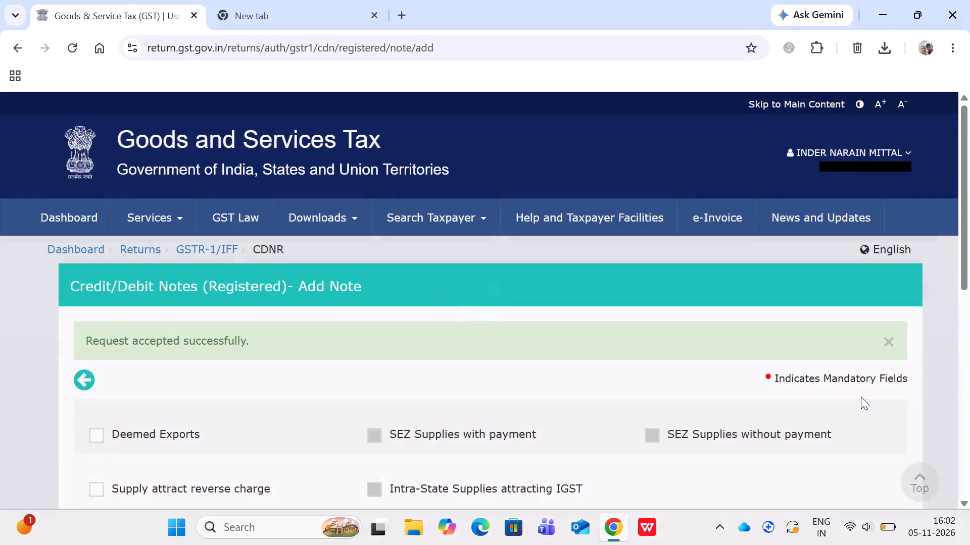
# Enter 26-27/SRP/046 as the note number in the next blank note entry for PHYSICSWALLAH LIMITED.
pyautogui.scroll(-5, 861, 397)
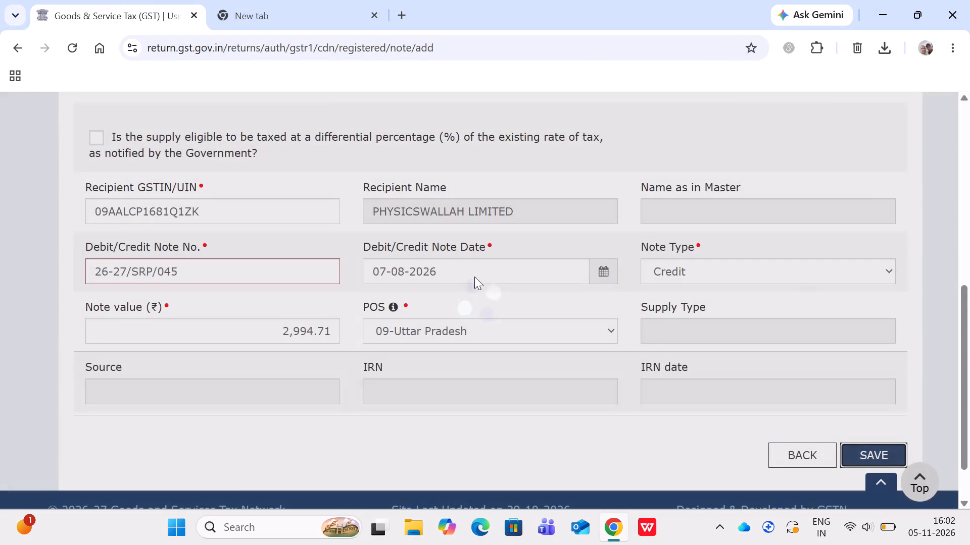
pyautogui.click(206, 266)
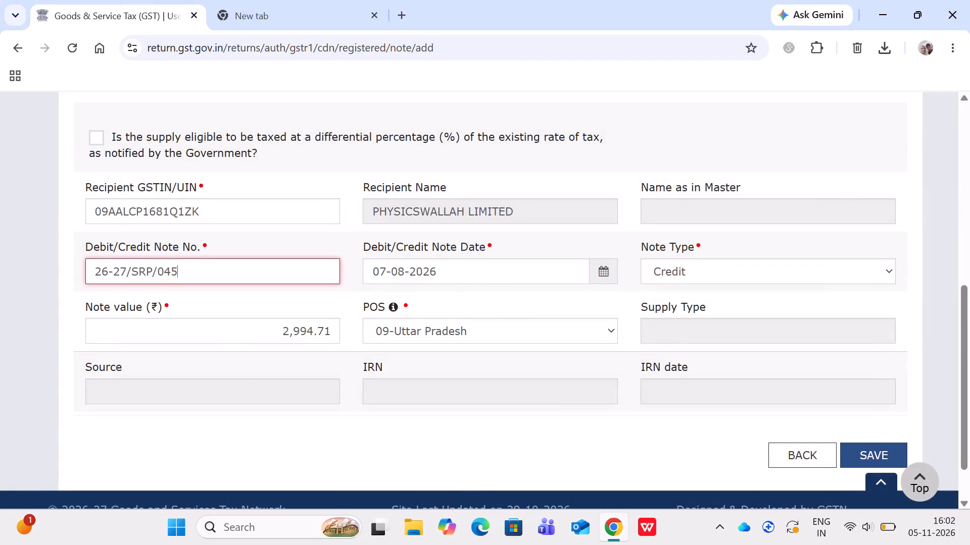
pyautogui.press('BackSpace')
pyautogui.press('BackSpace')
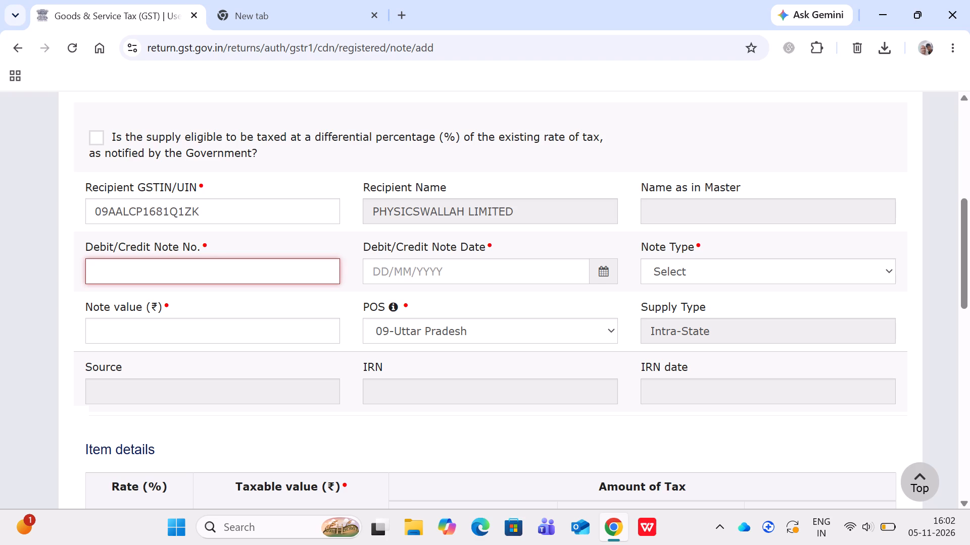
pyautogui.hotkey('ctrl', 'v')
pyautogui.press('BackSpace')
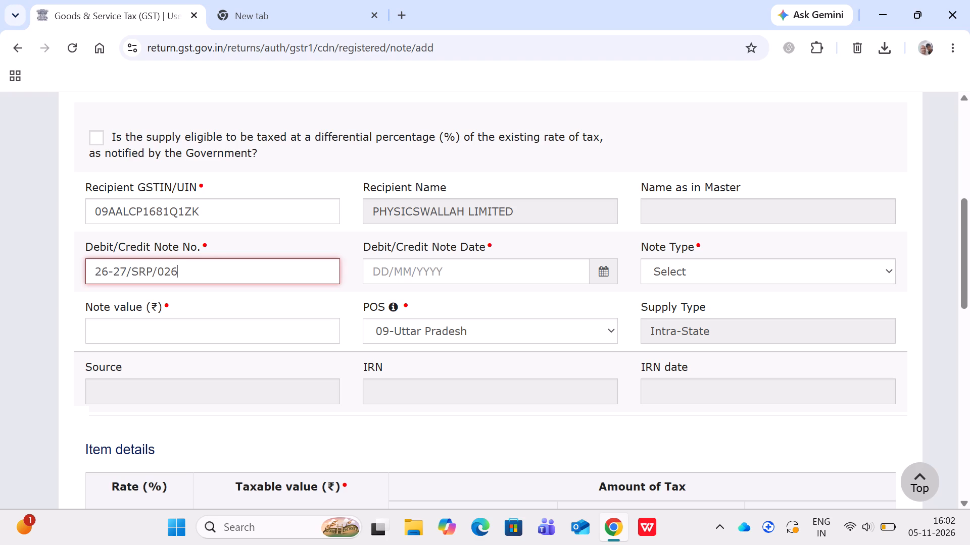
pyautogui.press('BackSpace')
pyautogui.write('46')
pyautogui.scroll(-1, 206, 266)
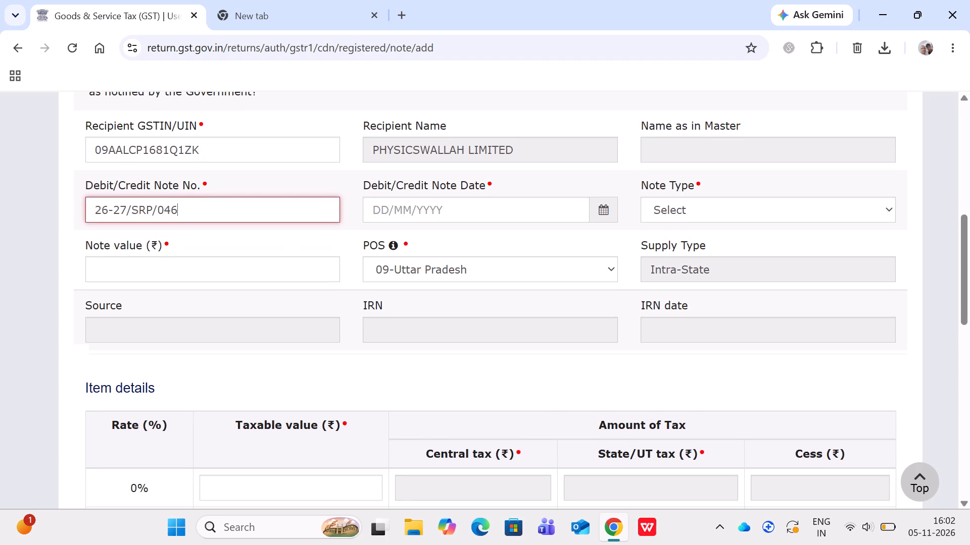
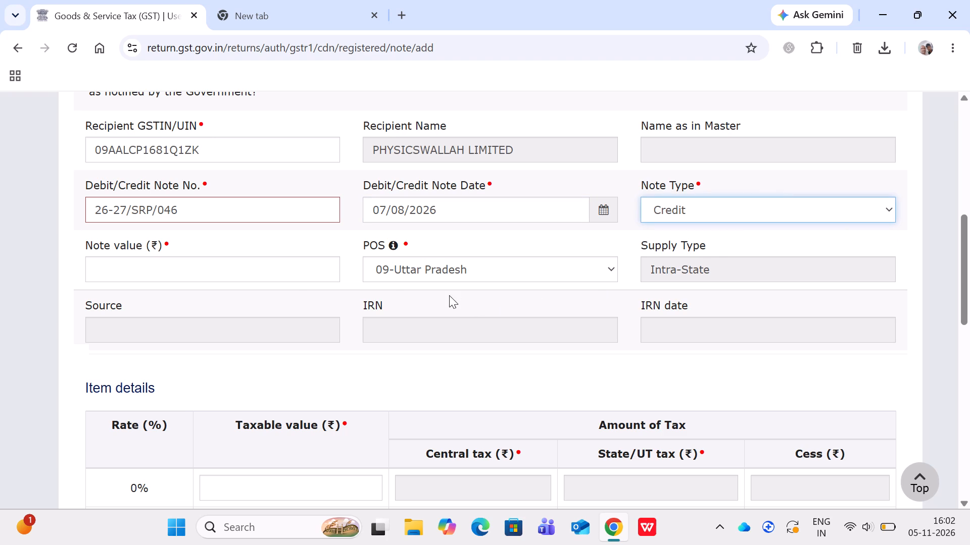
# Enter a note value of 2994.71 for credit note 26-27/SRP/046.
pyautogui.click(226, 261)
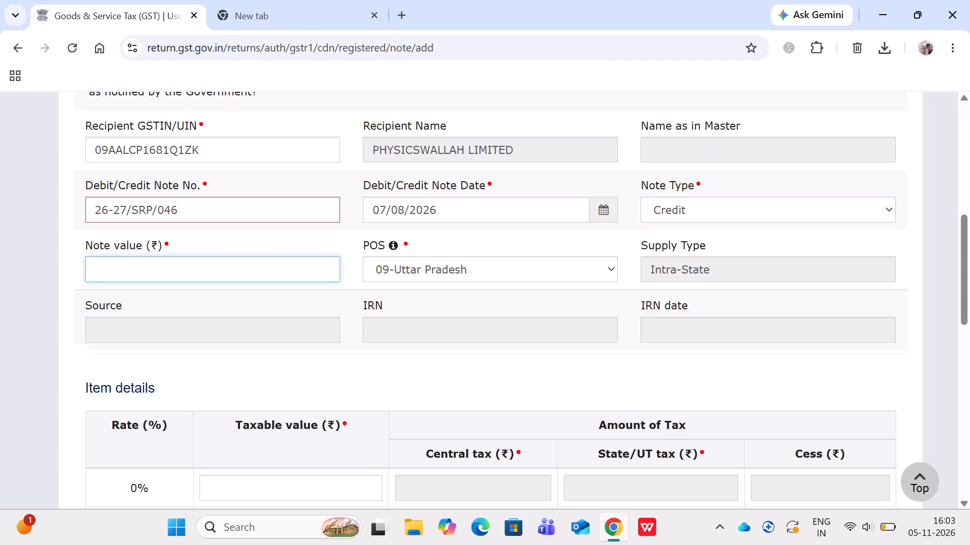
pyautogui.press('2')
pyautogui.write('994.')
pyautogui.write('71')
# Enter 2656 as the taxable value at the 5% rate for note 26-27/SRP/046.
pyautogui.scroll(-1, 226, 261)
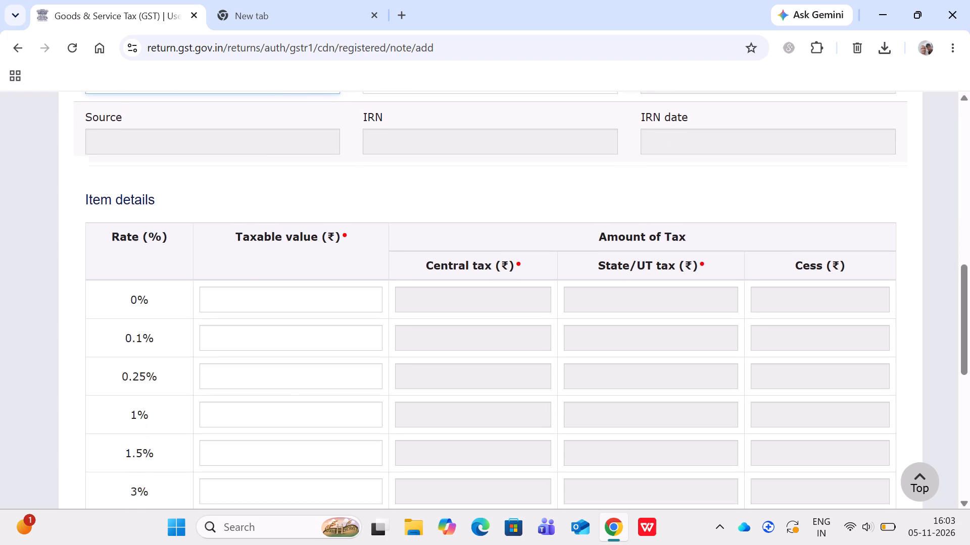
pyautogui.scroll(-3, 226, 261)
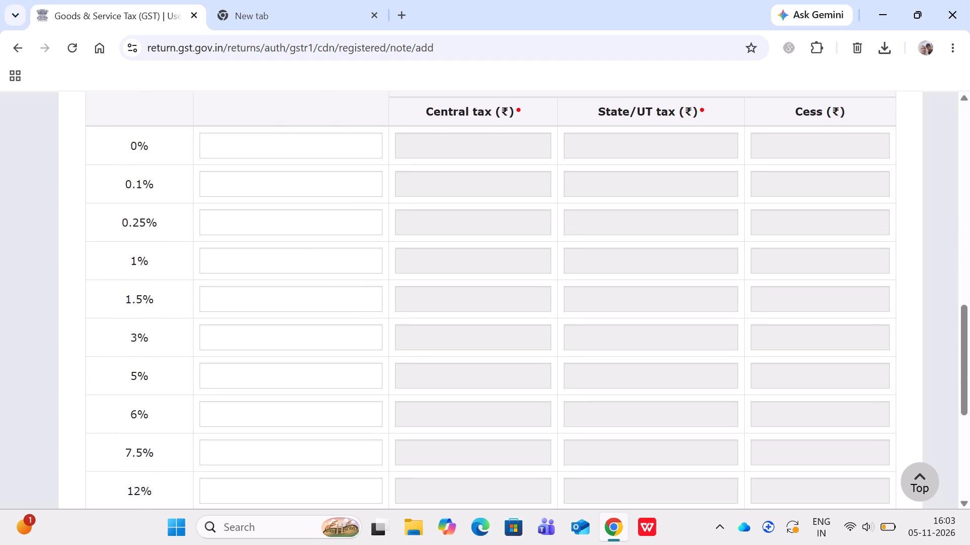
pyautogui.click(334, 366)
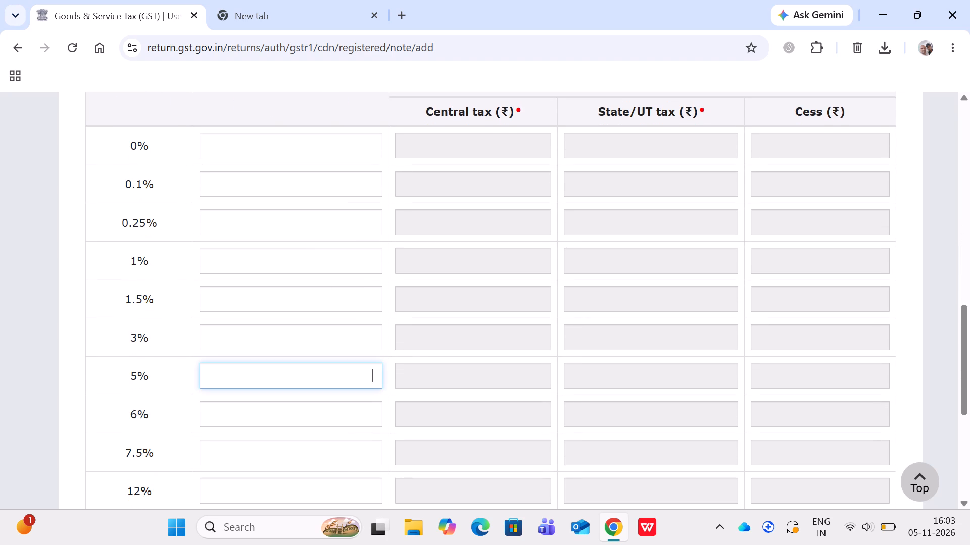
pyautogui.write('2656')
# Enter 174.50 as the taxable value at the 18% rate and save credit note 26-27/SRP/046.
pyautogui.scroll(-1, 334, 366)
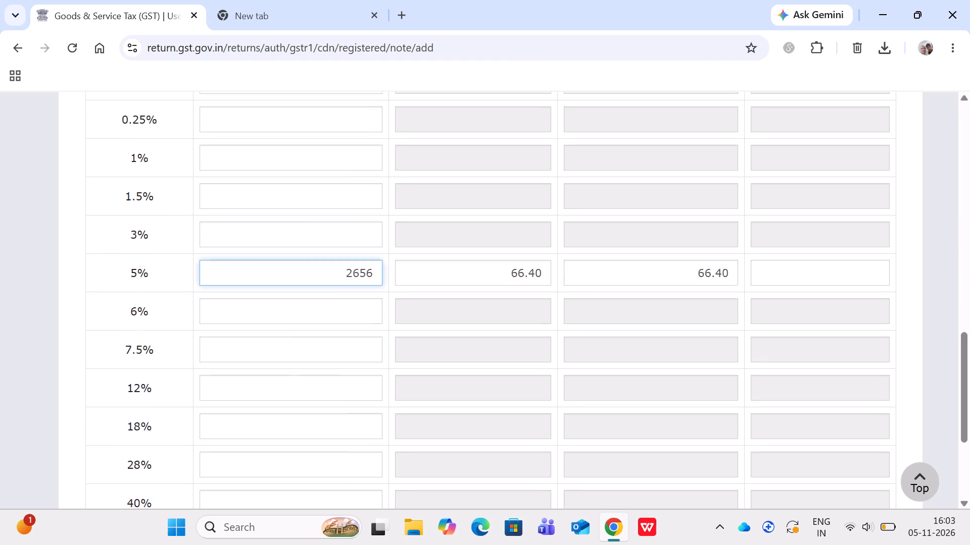
pyautogui.scroll(-2, 334, 366)
pyautogui.click(328, 322)
pyautogui.write('174.')
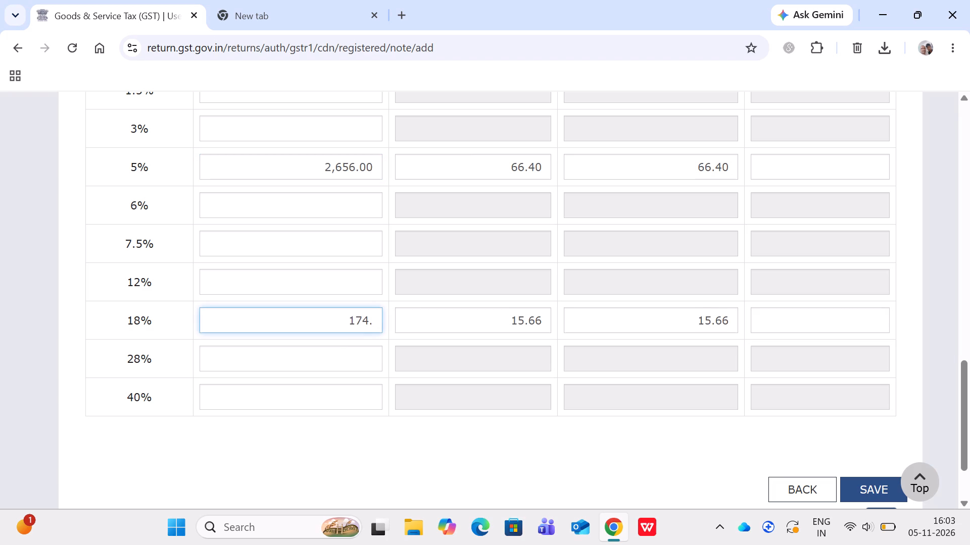
pyautogui.write('50')
pyautogui.press('Return')
pyautogui.scroll(-2, 328, 322)
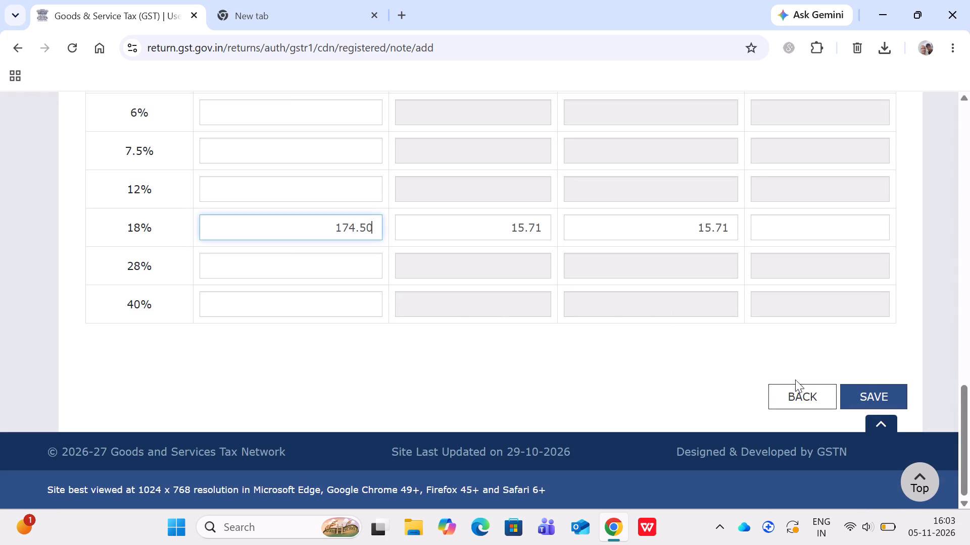
pyautogui.click(853, 395)
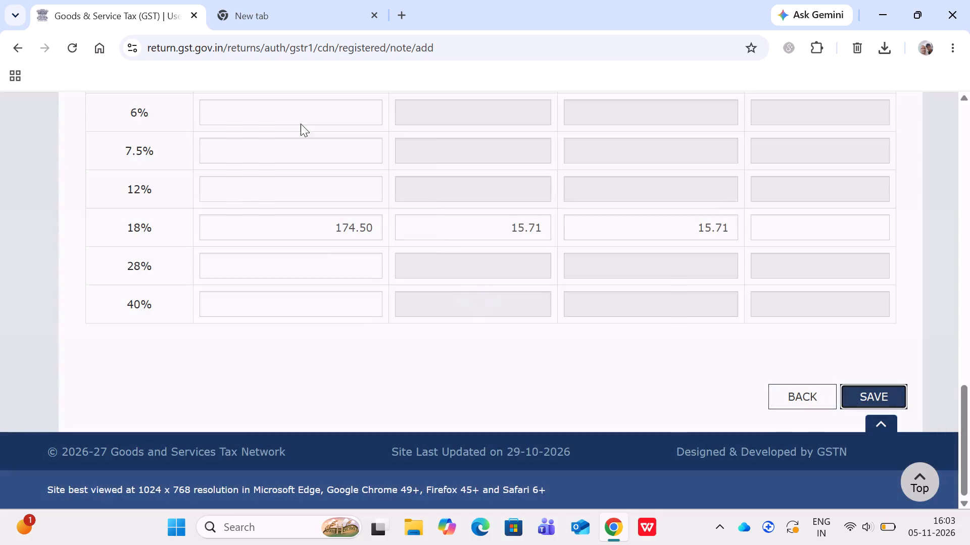
pyautogui.scroll(5, 301, 124)
pyautogui.scroll(-1, 301, 124)
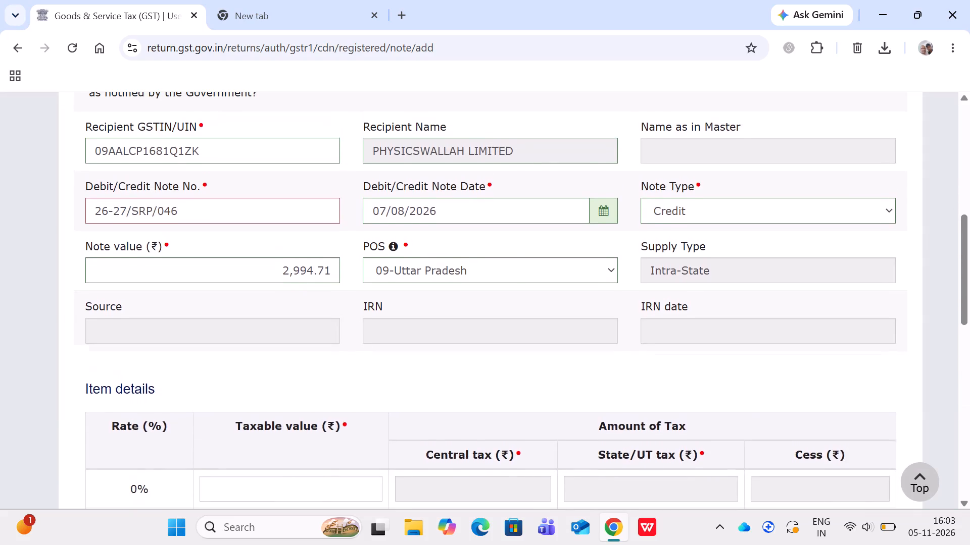
pyautogui.scroll(-1, 301, 124)
pyautogui.press('Return')
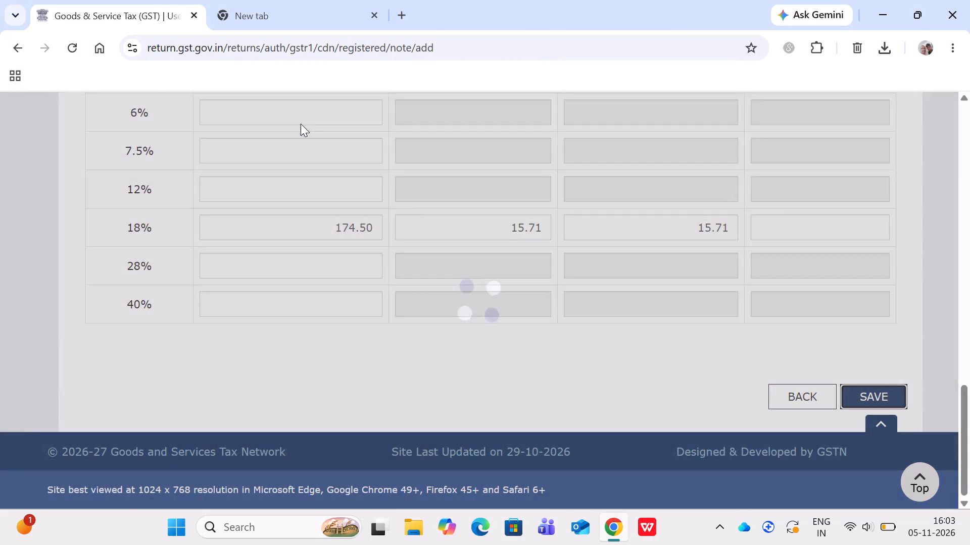
# Enter 26-27/SRP/047 as the note number in the next blank note entry for PHYSICSWALLAH LIMITED.
pyautogui.scroll(-4, 450, 326)
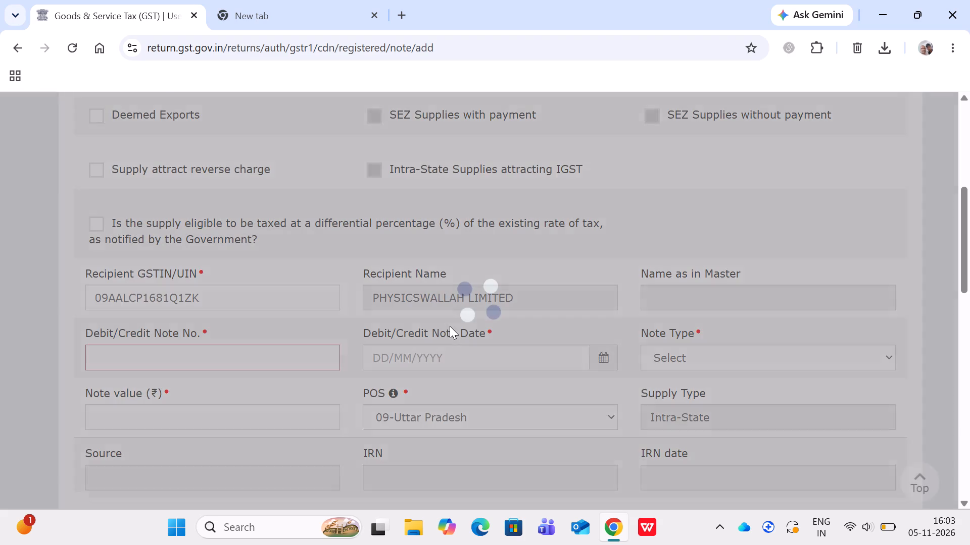
pyautogui.click(175, 356)
pyautogui.hotkey('ctrl', 'v')
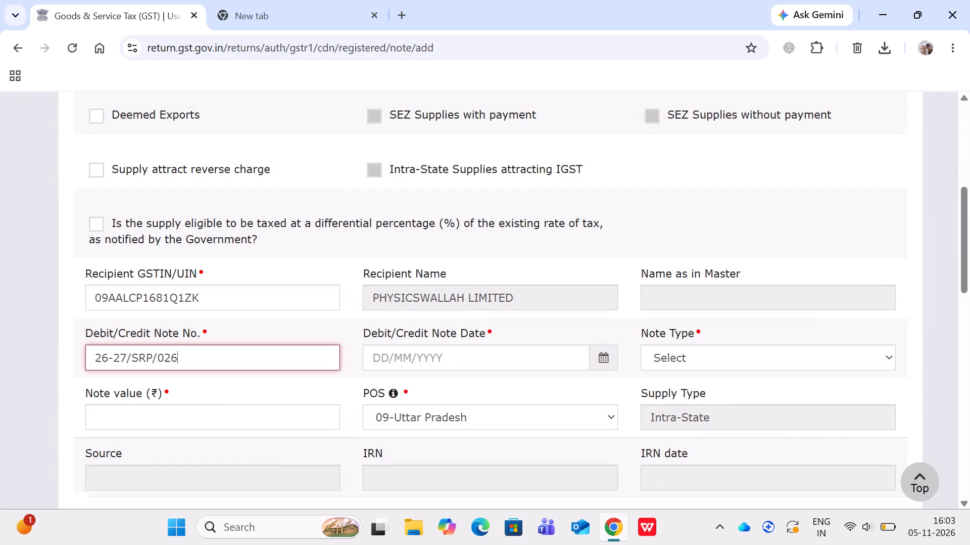
pyautogui.press('BackSpace')
pyautogui.press('BackSpace')
pyautogui.write('47')
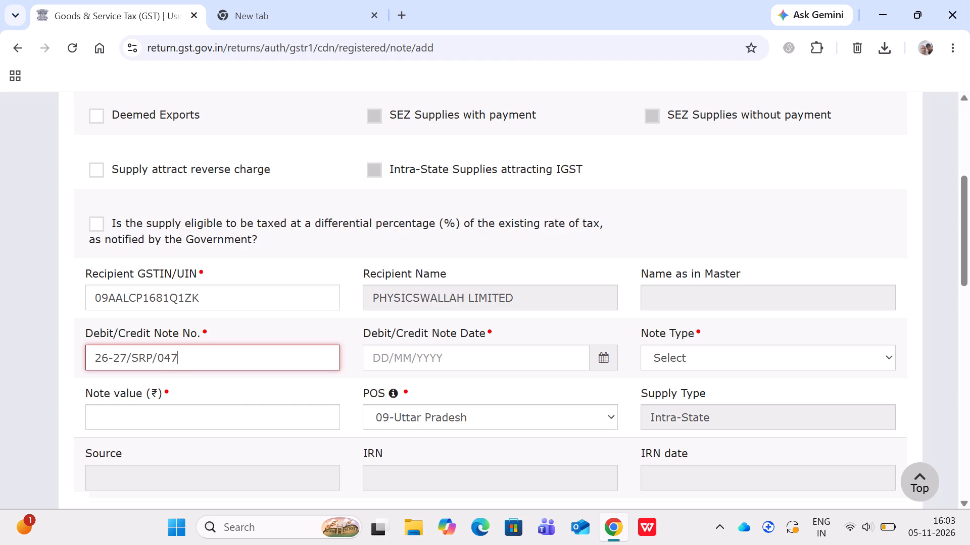
# Date note 26-27/SRP/047 07/08/2026, set its type to Credit and enter a note value of 3152.21.
pyautogui.click(406, 355)
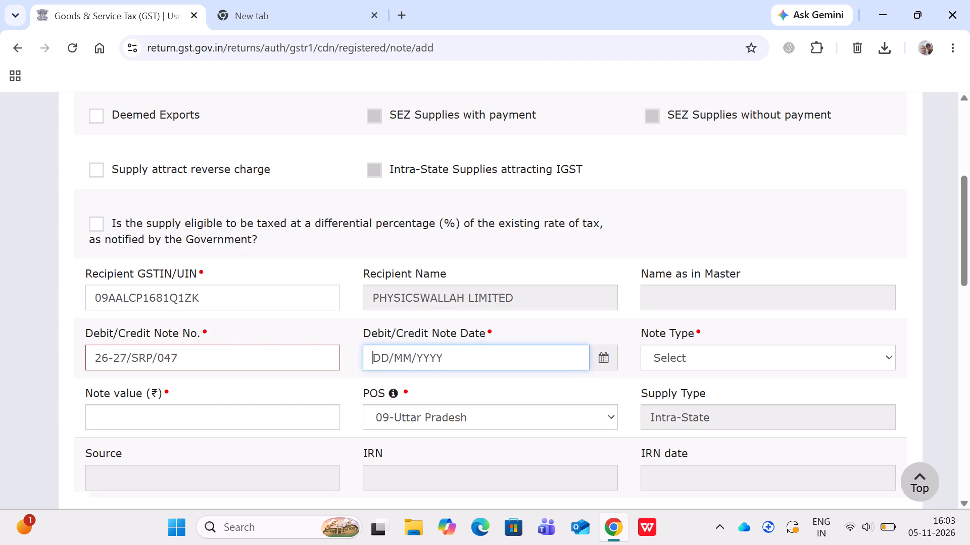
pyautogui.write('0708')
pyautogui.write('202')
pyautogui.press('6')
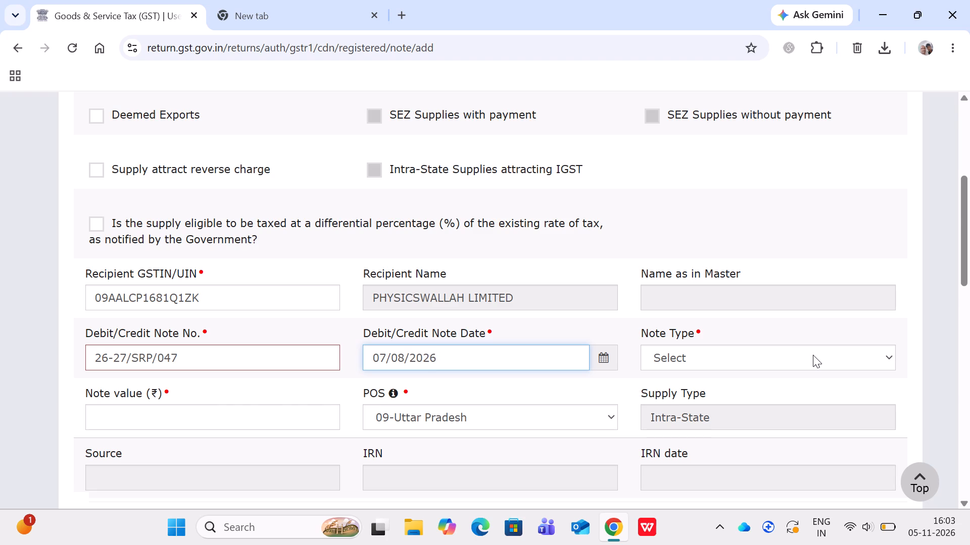
pyautogui.click(816, 355)
pyautogui.click(706, 390)
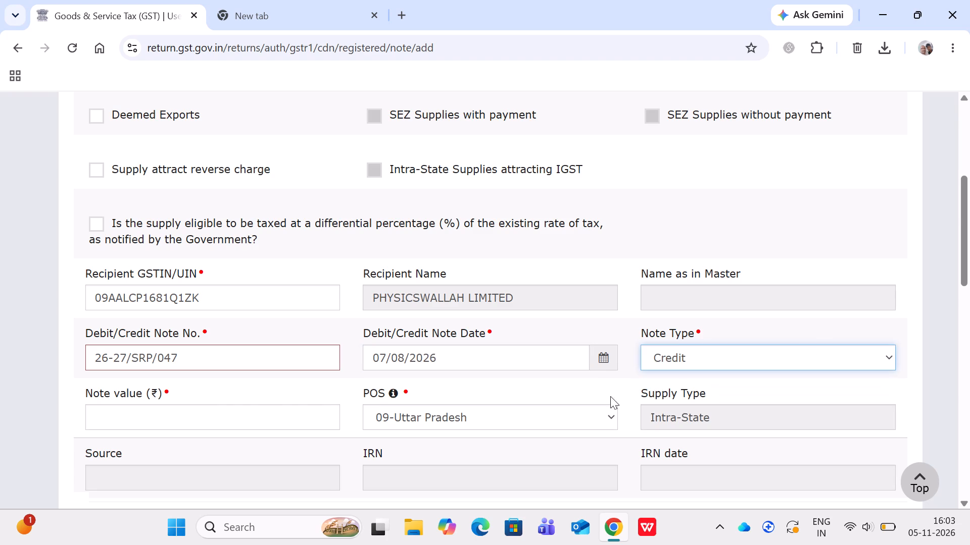
pyautogui.click(238, 406)
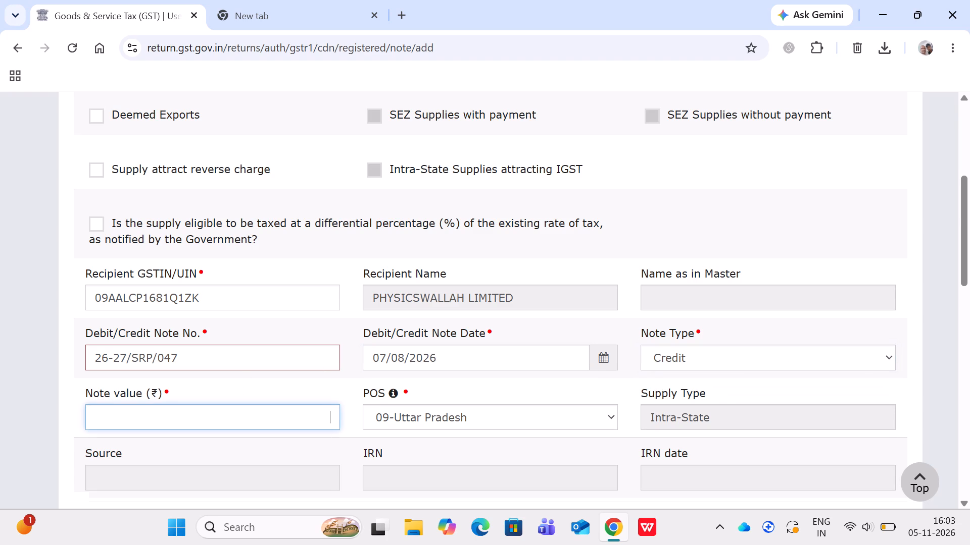
pyautogui.write('31')
pyautogui.write('52.')
pyautogui.write('21')
# Enter 2806 as the taxable value at the 5% rate for note 26-27/SRP/047.
pyautogui.scroll(-3, 578, 430)
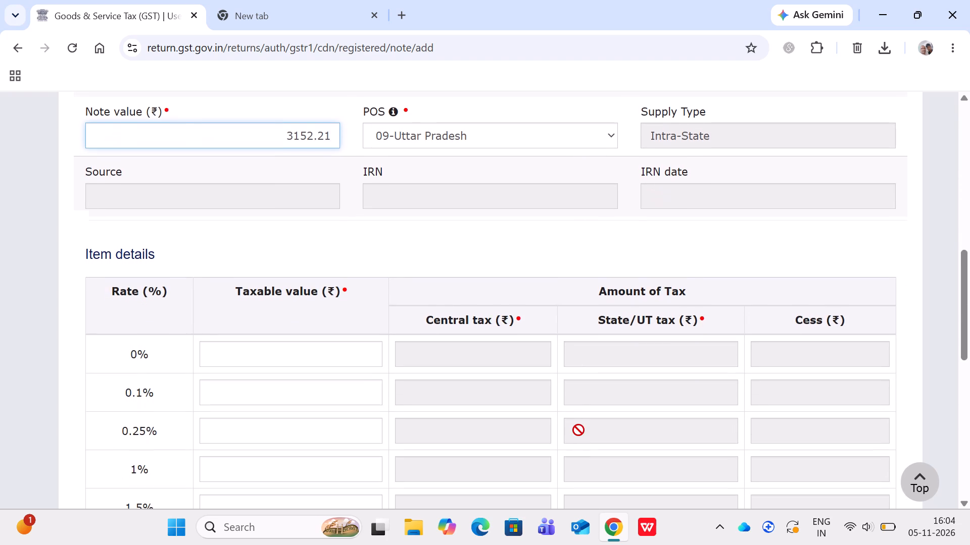
pyautogui.scroll(-4, 578, 430)
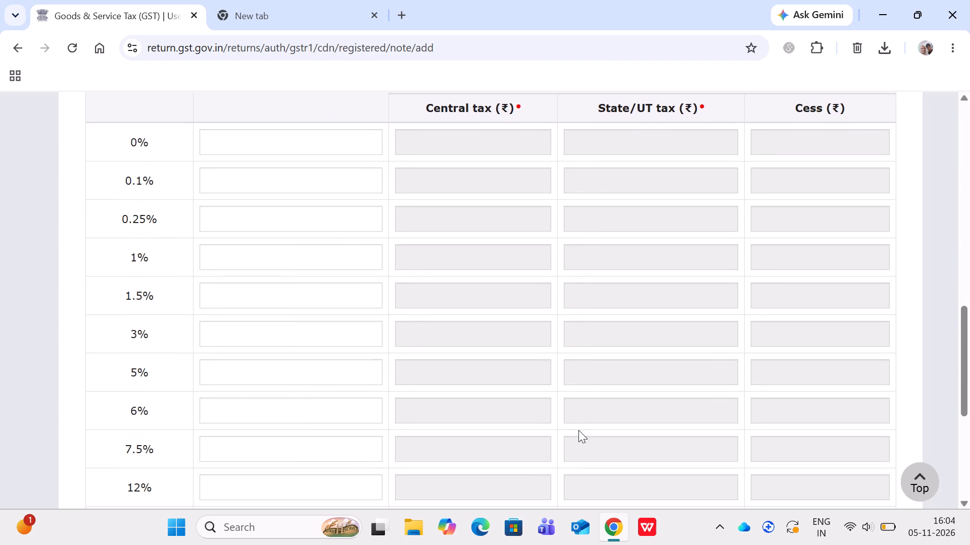
pyautogui.click(224, 367)
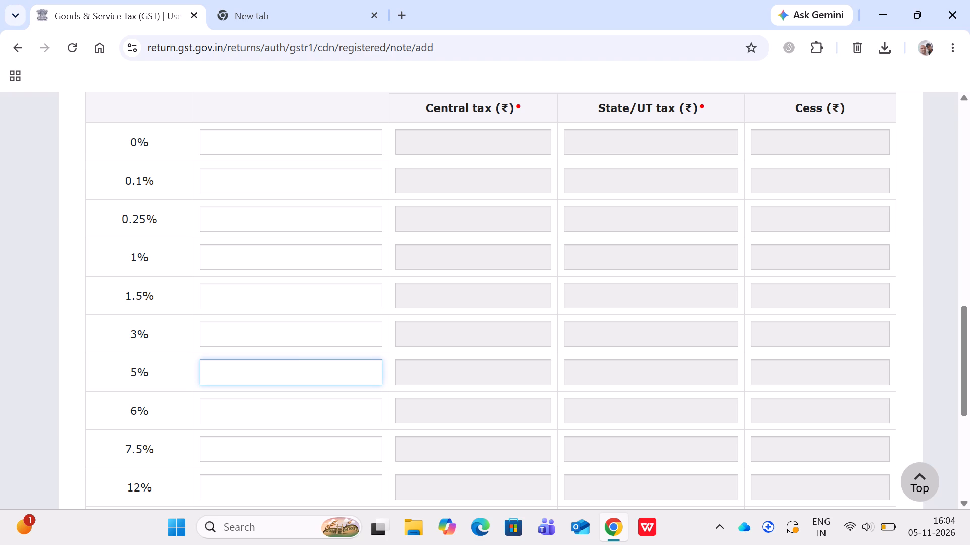
pyautogui.write('28')
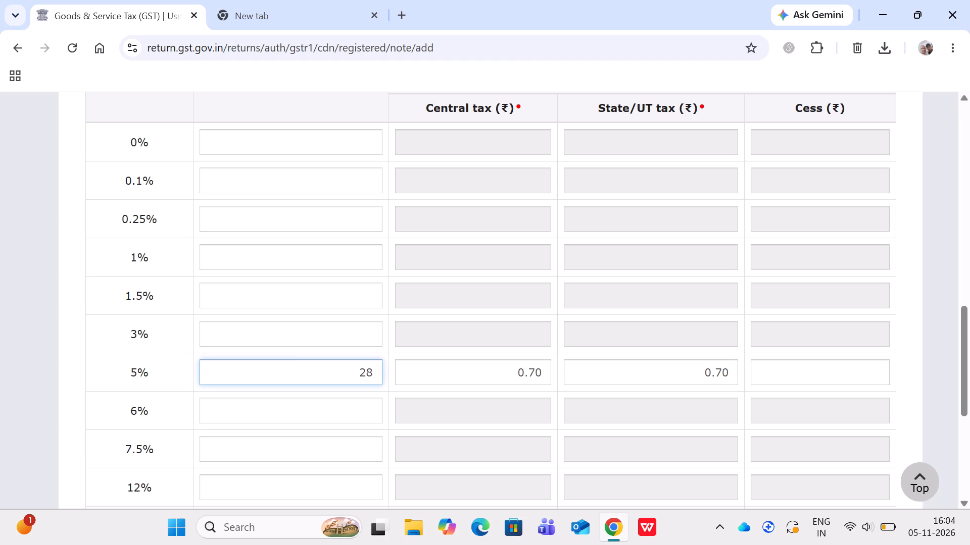
pyautogui.write('06.')
pyautogui.click(224, 367)
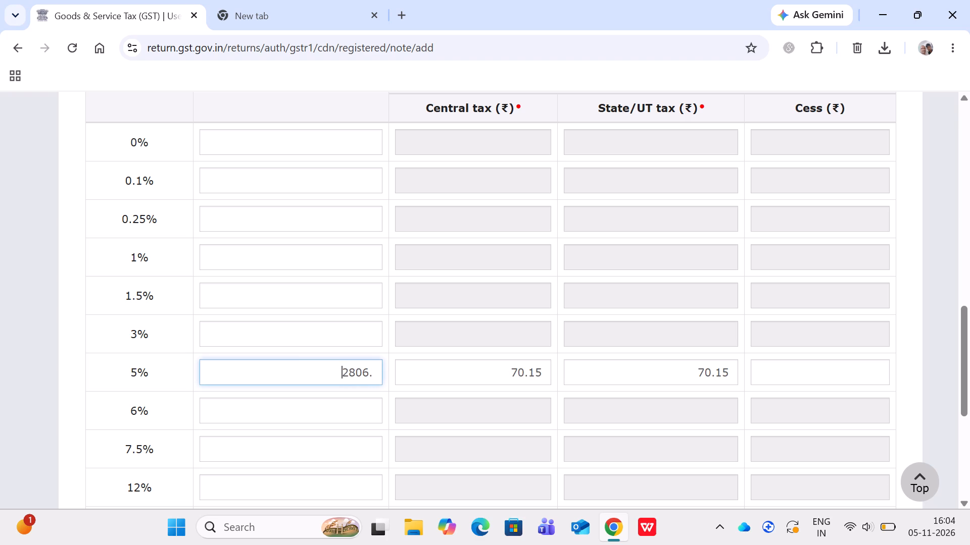
# Enter 174.50 as the taxable value at the 18% rate and save credit note 26-27/SRP/047.
pyautogui.scroll(-3, 224, 367)
pyautogui.click(307, 301)
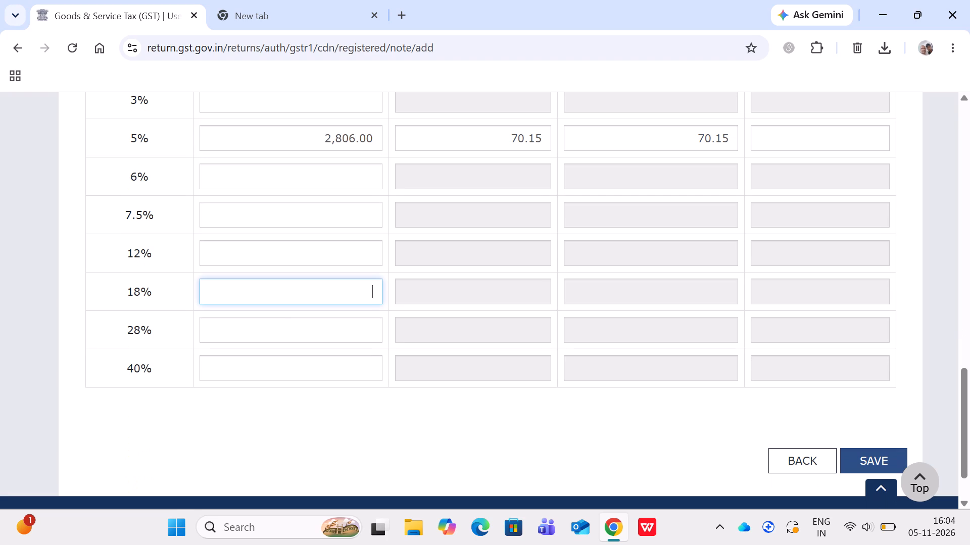
pyautogui.write('174.')
pyautogui.write('50')
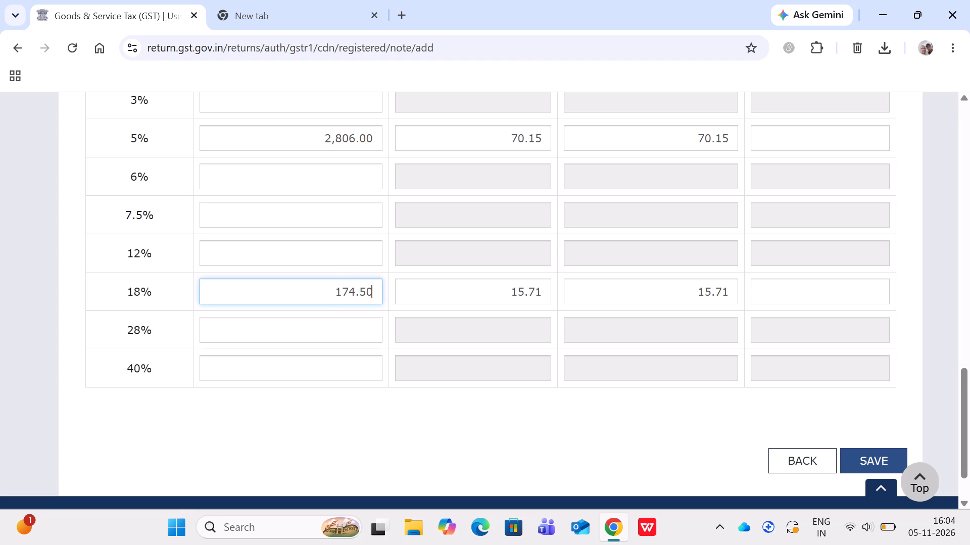
pyautogui.scroll(-1, 307, 301)
pyautogui.click(872, 390)
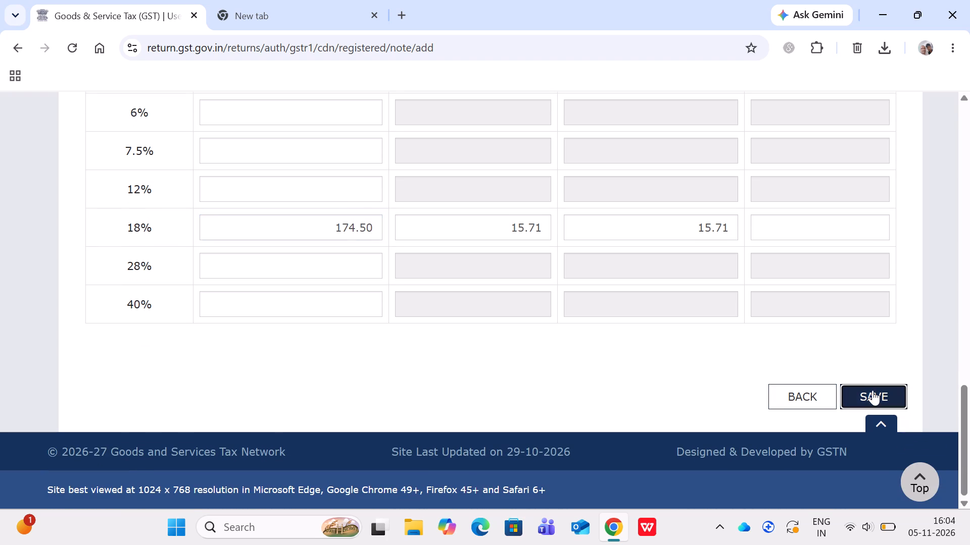
pyautogui.click(867, 396)
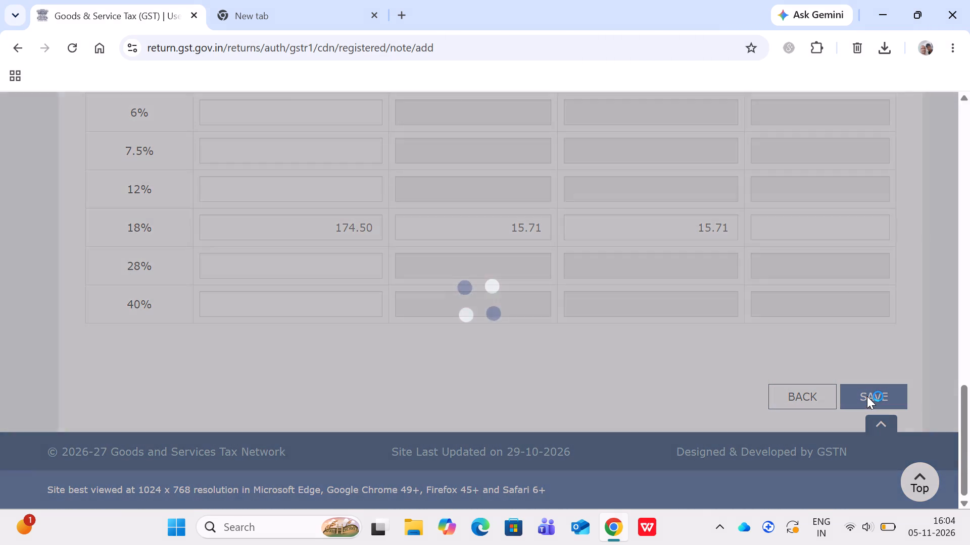
pyautogui.click(867, 396)
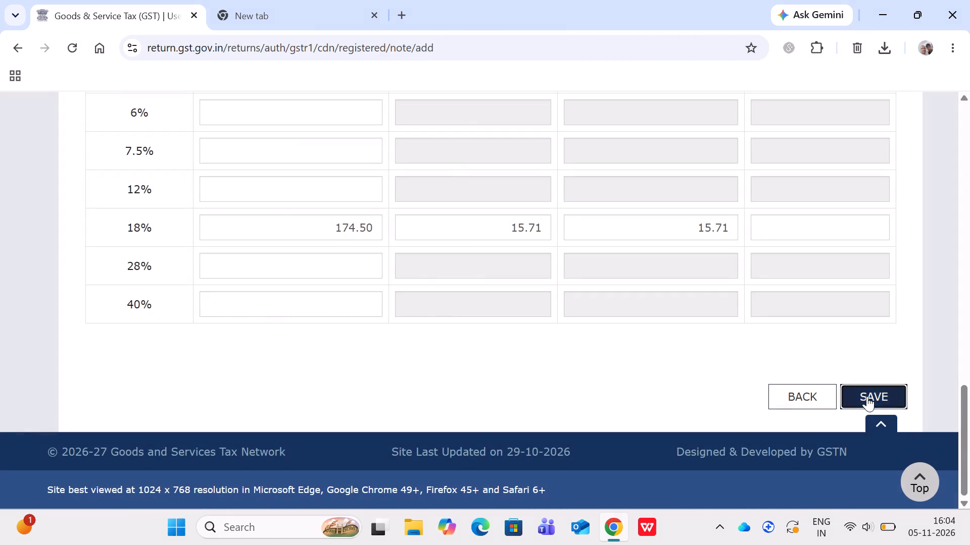
pyautogui.press('Return')
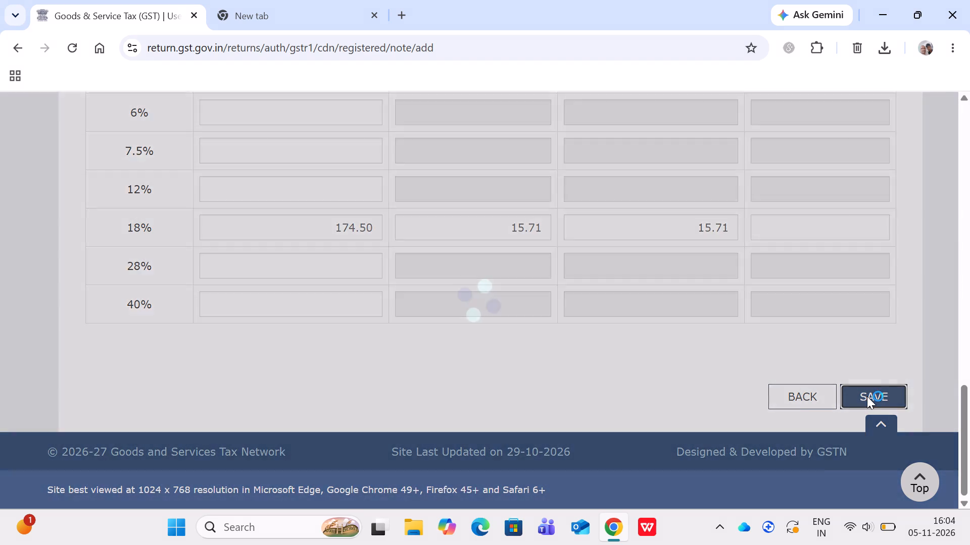
pyautogui.press('Return')
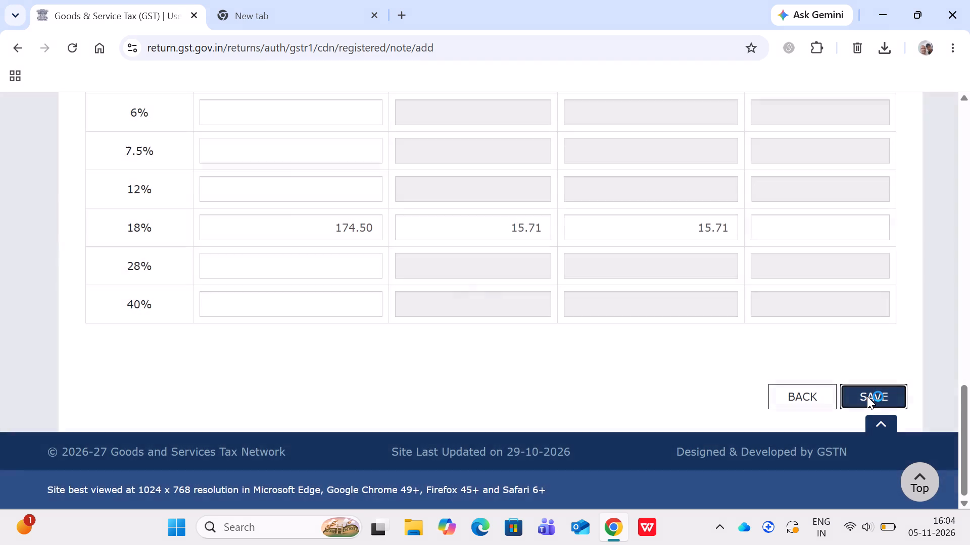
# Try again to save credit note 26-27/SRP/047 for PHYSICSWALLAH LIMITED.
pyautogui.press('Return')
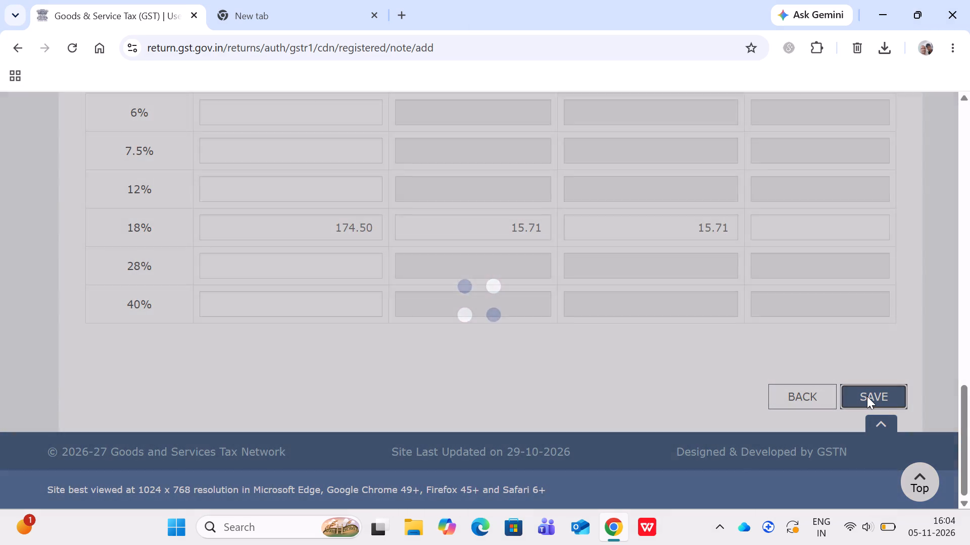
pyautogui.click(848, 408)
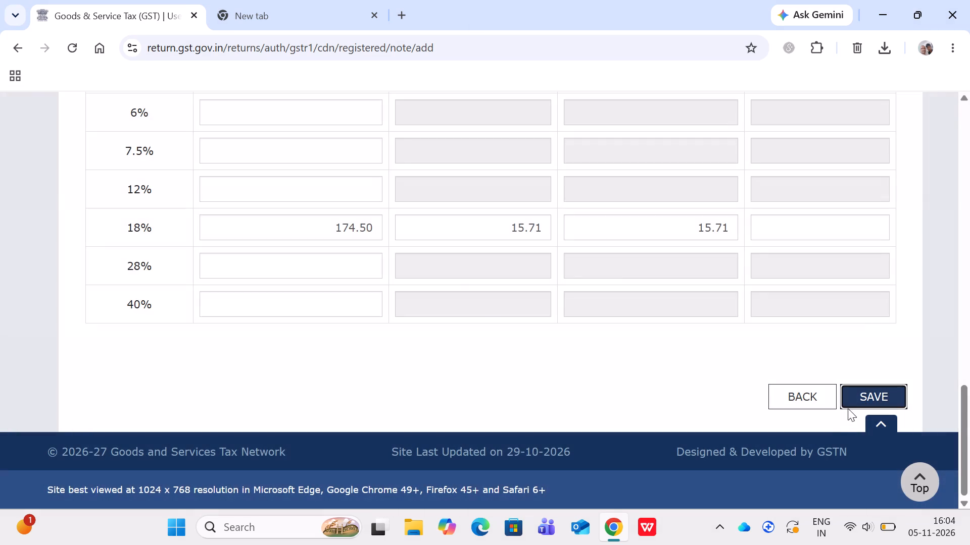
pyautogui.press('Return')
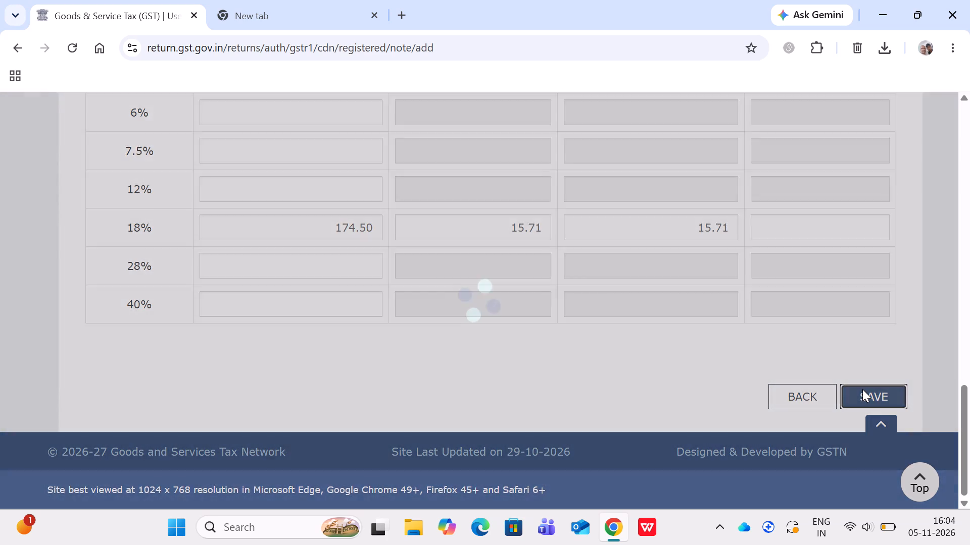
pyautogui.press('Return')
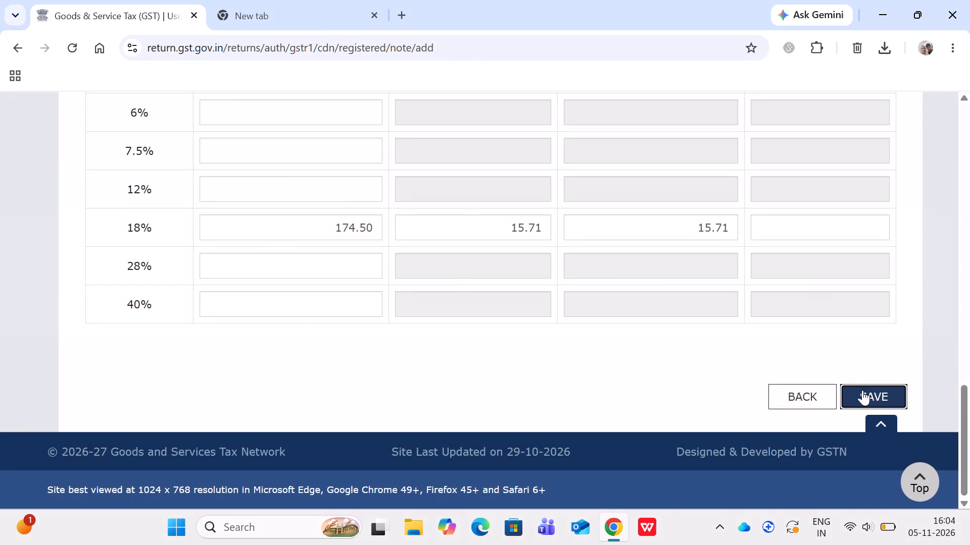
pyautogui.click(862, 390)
# Check every page of PHYSICSWALLAH LIMITED's processed notes for credit note 26-27/SRP/047, and return to the recipient summary.
pyautogui.scroll(-1, 509, 376)
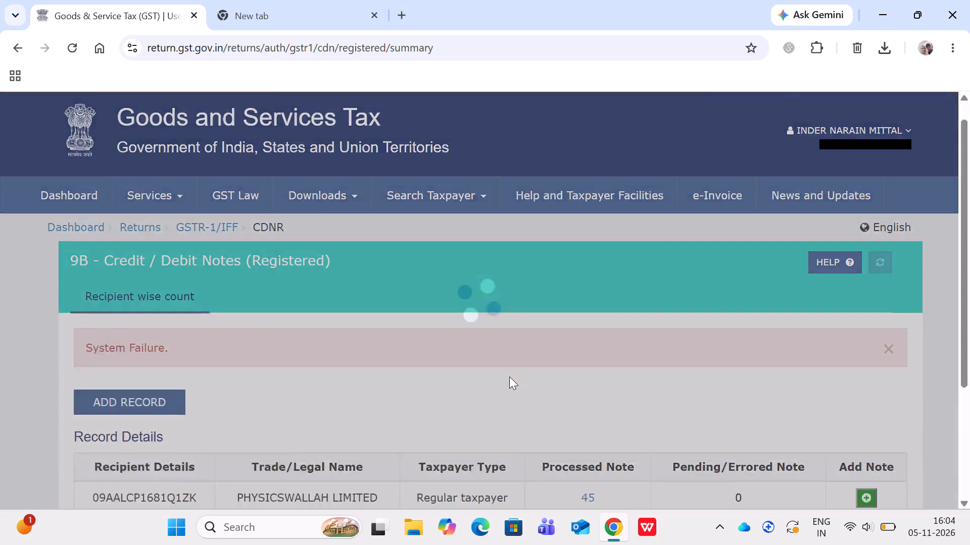
pyautogui.scroll(-3, 509, 376)
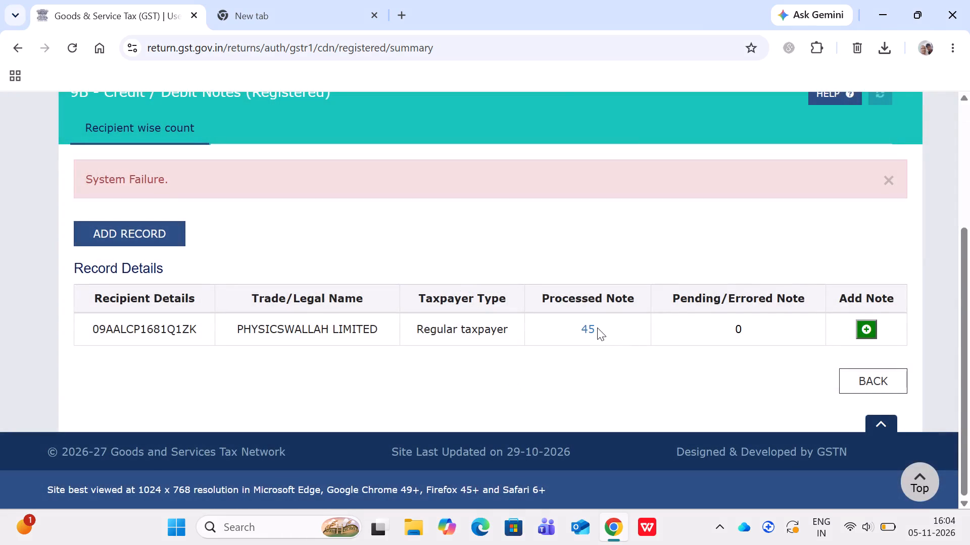
pyautogui.click(584, 326)
pyautogui.scroll(-1, 282, 325)
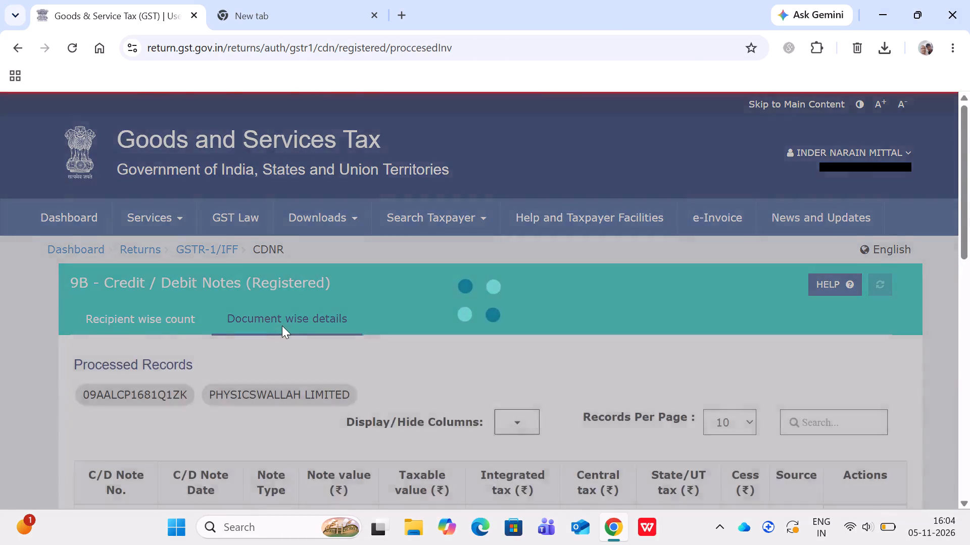
pyautogui.scroll(-6, 282, 325)
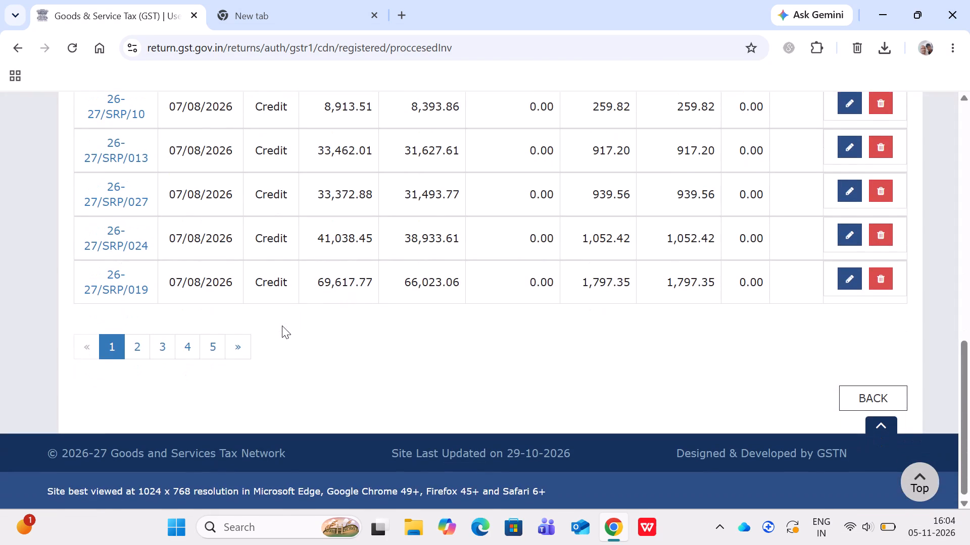
pyautogui.scroll(-2, 282, 325)
pyautogui.click(135, 345)
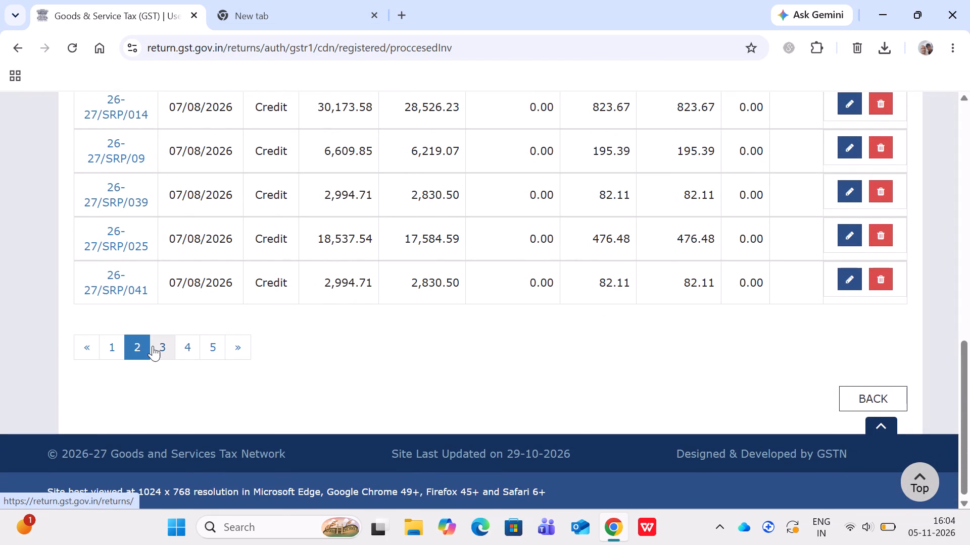
pyautogui.hscroll(-1, 153, 346)
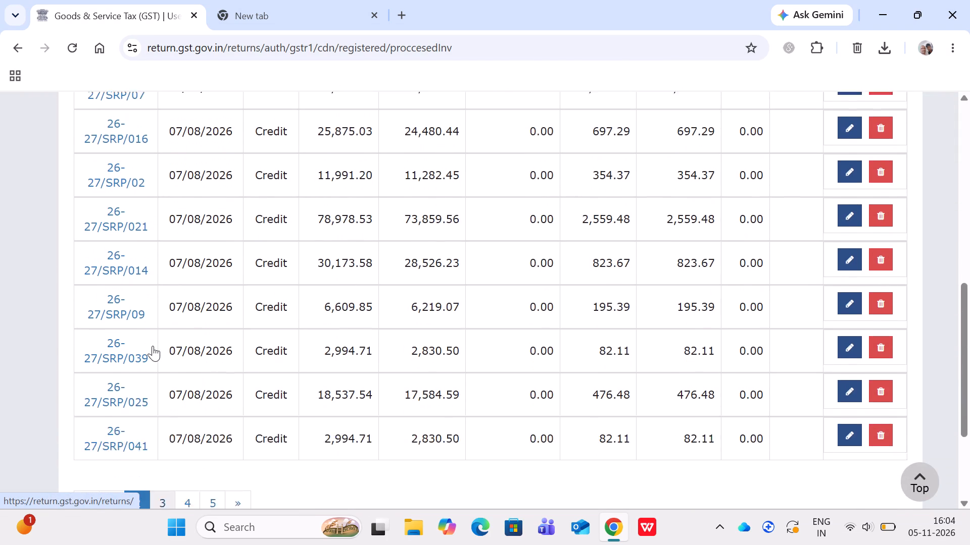
pyautogui.hscroll(-1, 153, 346)
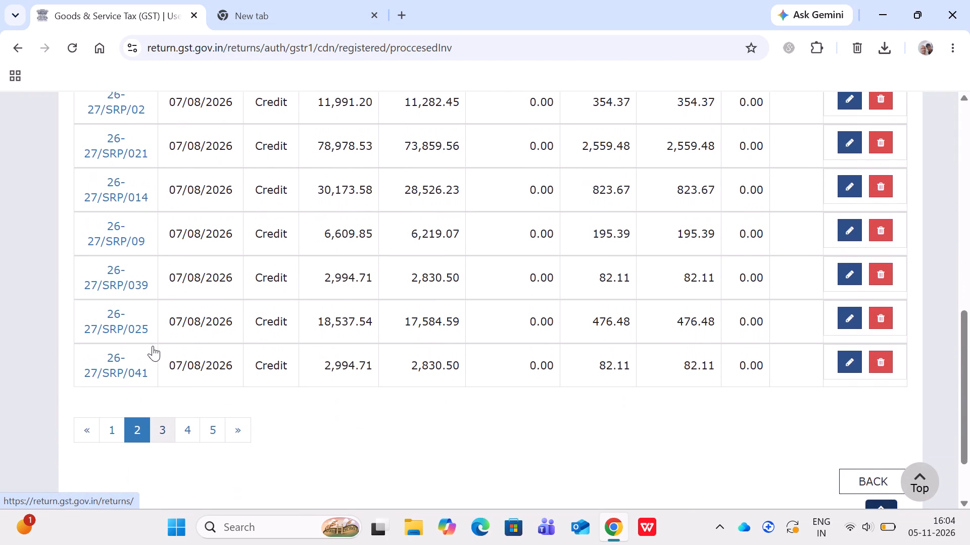
pyautogui.hscroll(-1, 153, 346)
pyautogui.click(160, 380)
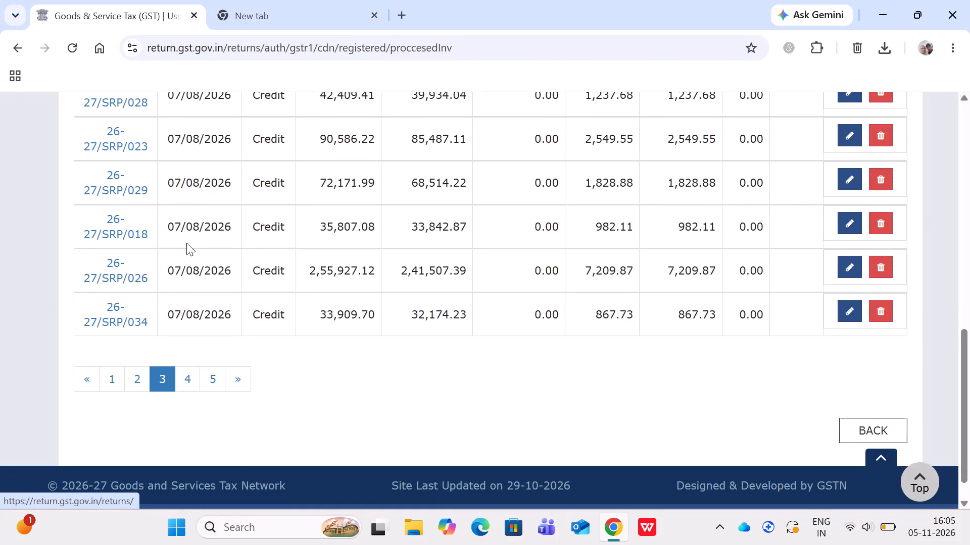
pyautogui.scroll(1, 186, 233)
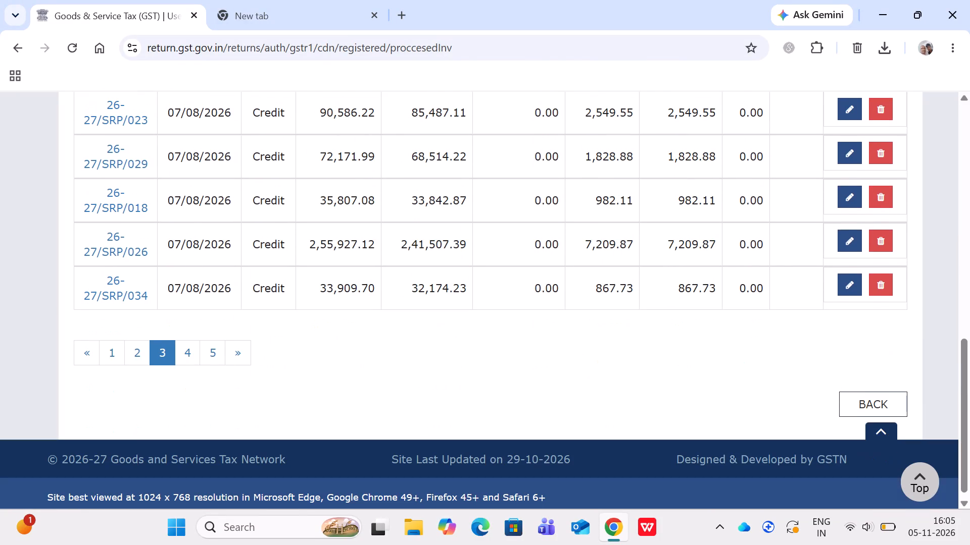
pyautogui.click(185, 354)
pyautogui.scroll(1, 208, 145)
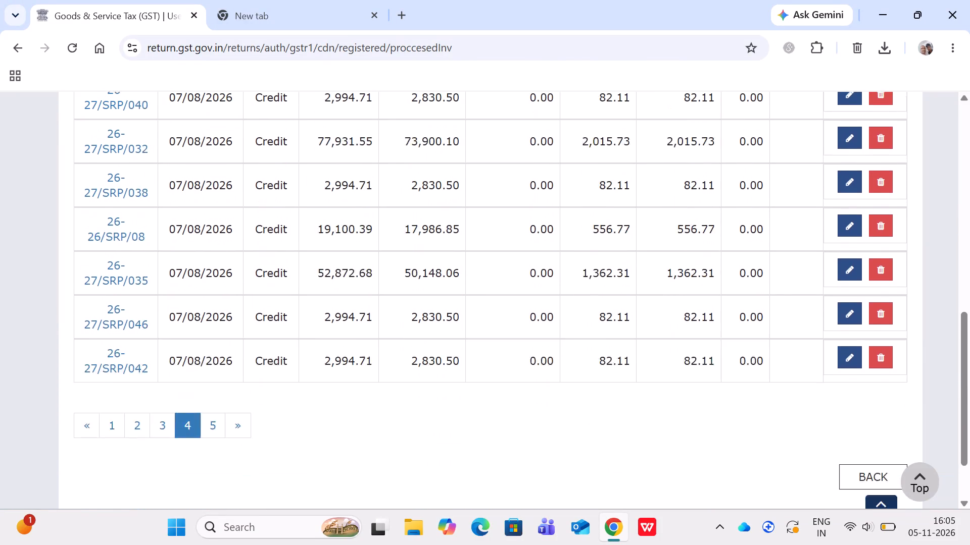
pyautogui.scroll(3, 208, 145)
pyautogui.scroll(-3, 200, 119)
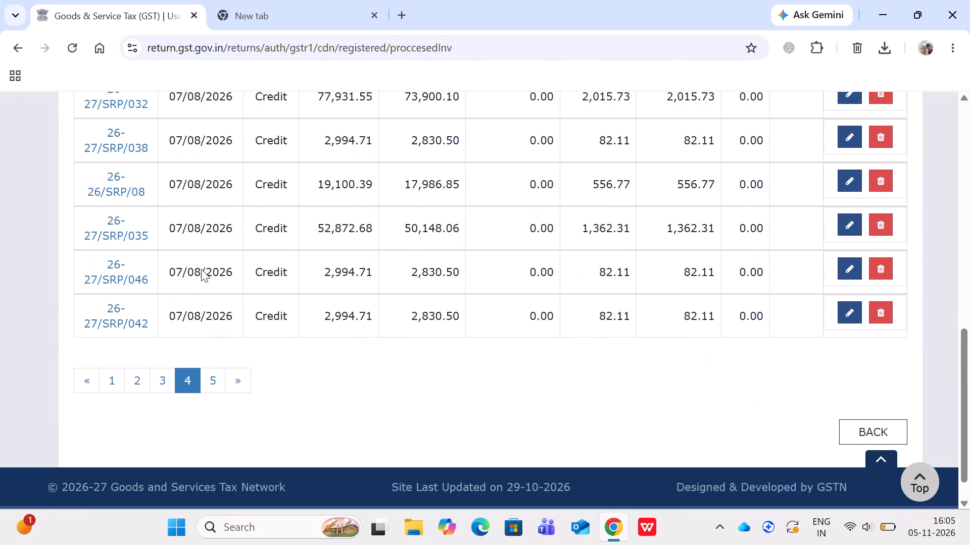
pyautogui.click(201, 383)
pyautogui.hscroll(-1, 201, 383)
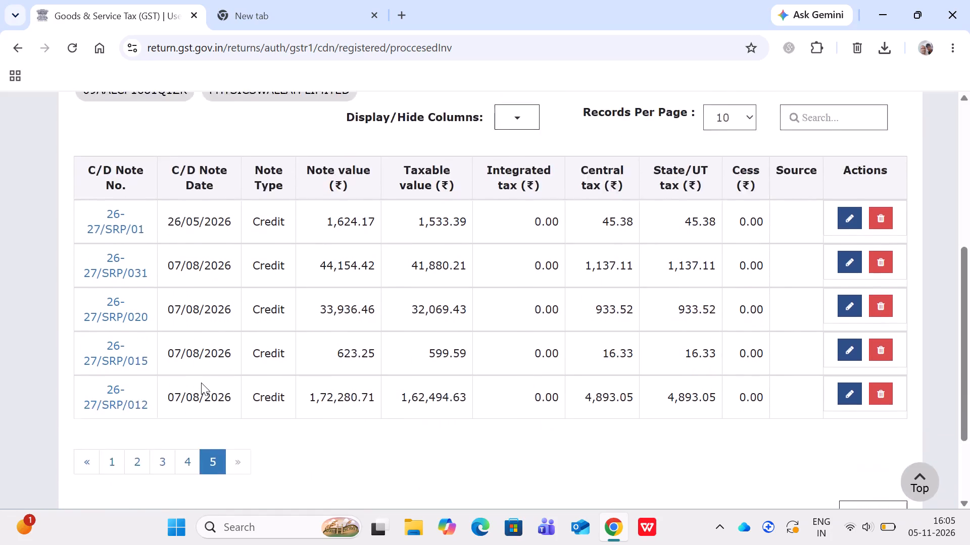
pyautogui.hscroll(-1, 201, 383)
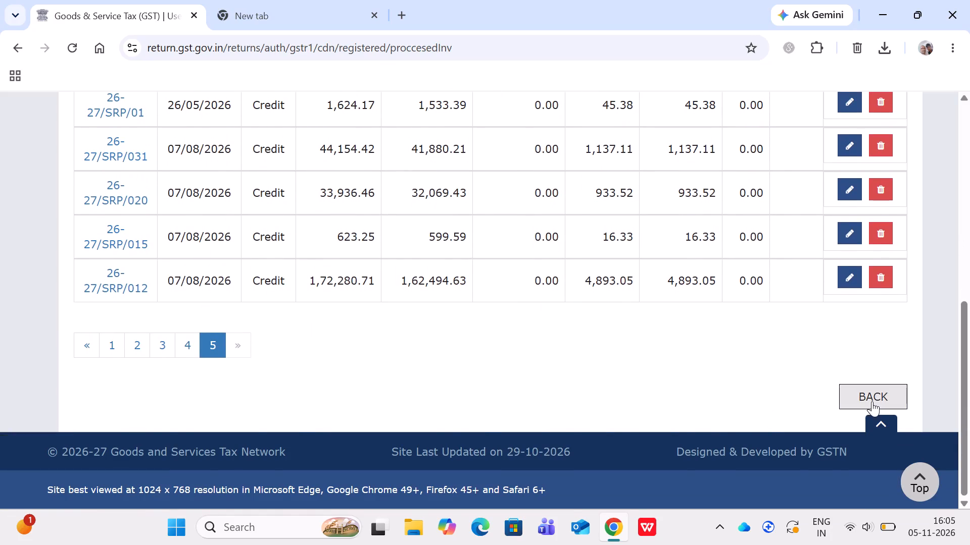
pyautogui.click(872, 401)
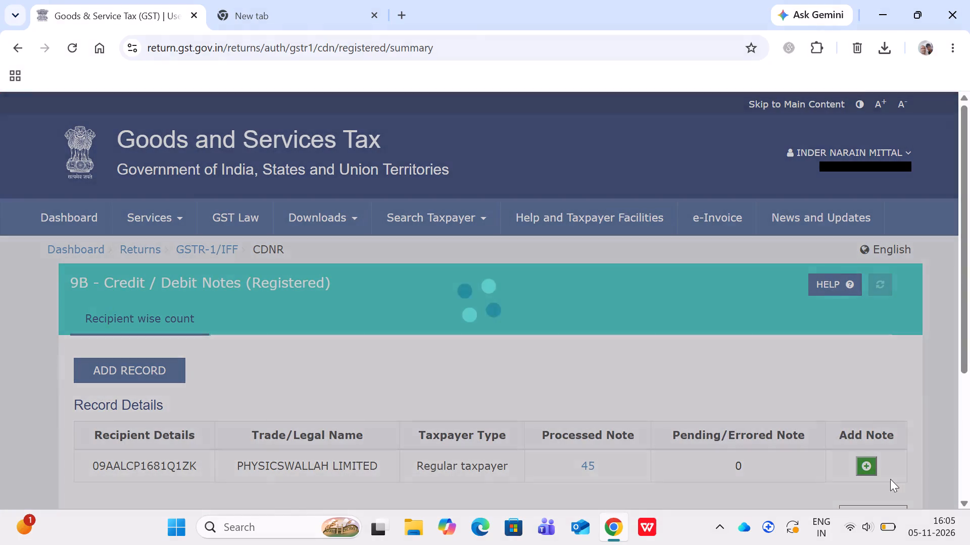
# Start a new note for PHYSICSWALLAH LIMITED and enter 26-27/SRP/047 as its debit/credit note number.
pyautogui.click(856, 472)
pyautogui.click(856, 472)
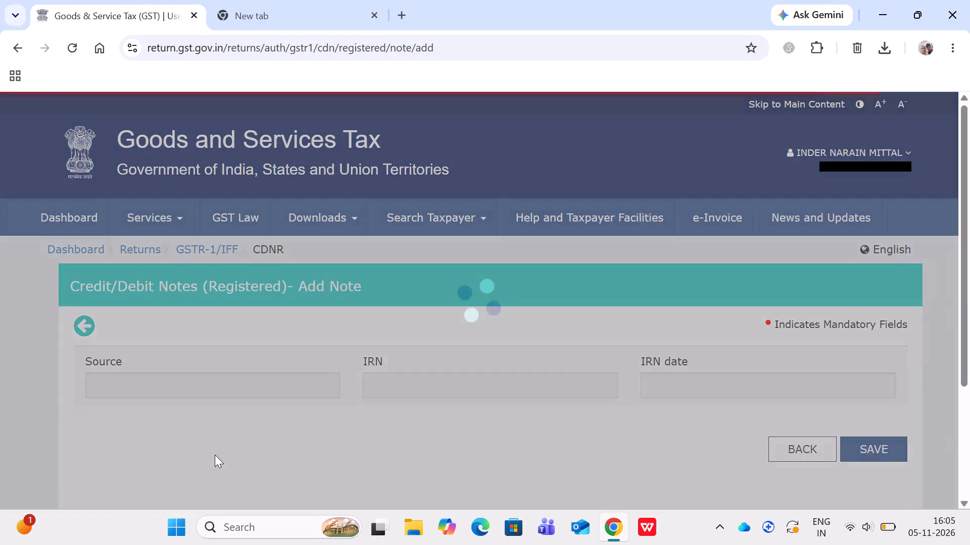
pyautogui.scroll(-5, 220, 404)
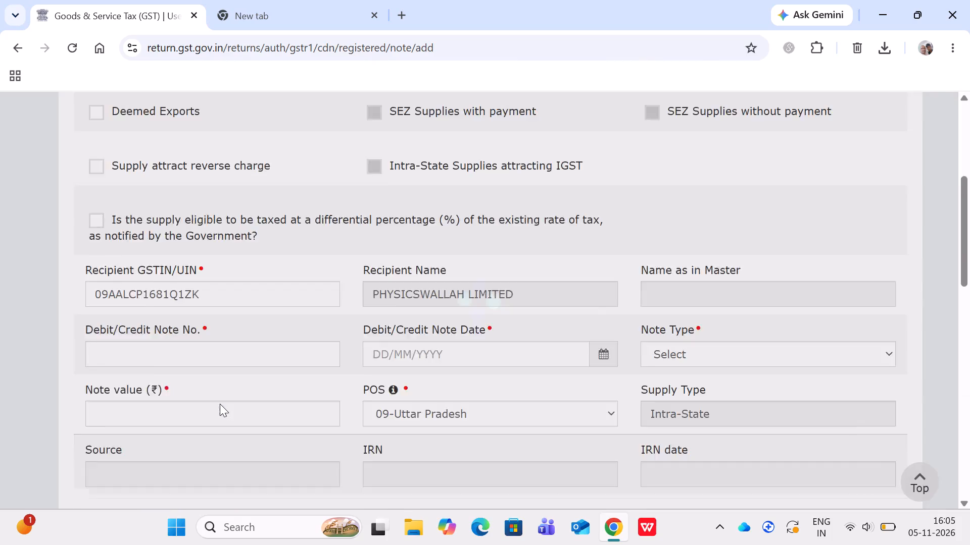
pyautogui.scroll(-1, 220, 404)
pyautogui.click(198, 314)
pyautogui.hotkey('ctrl', 'v')
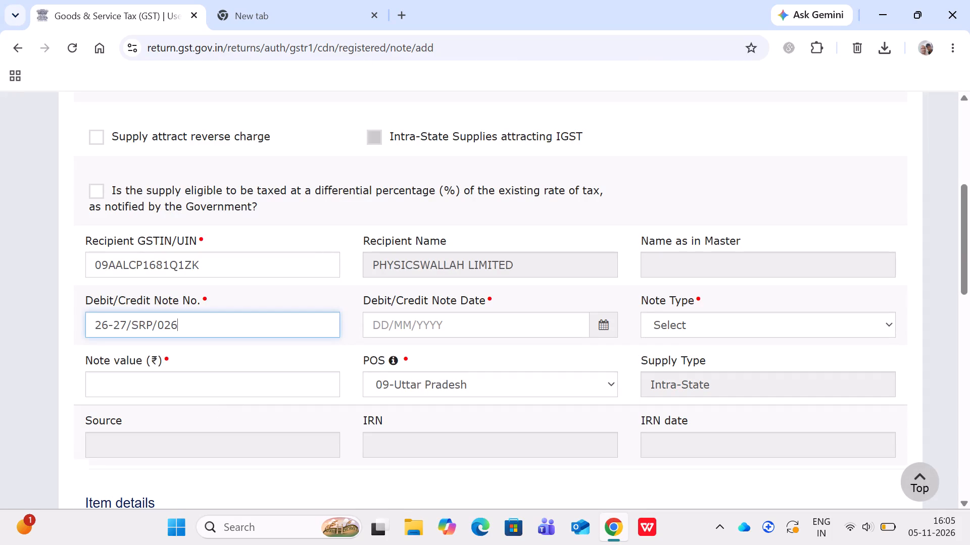
pyautogui.press('BackSpace')
pyautogui.press('BackSpace')
pyautogui.write('47')
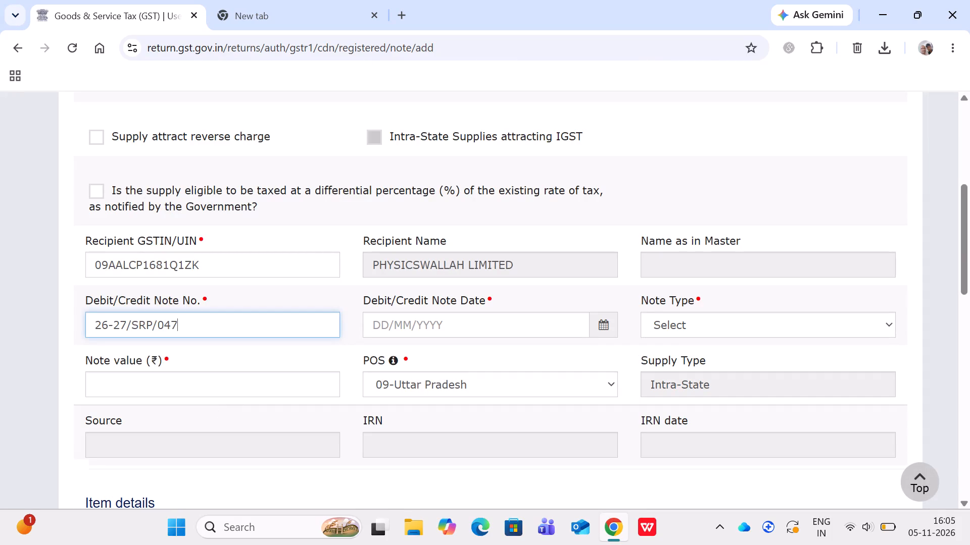
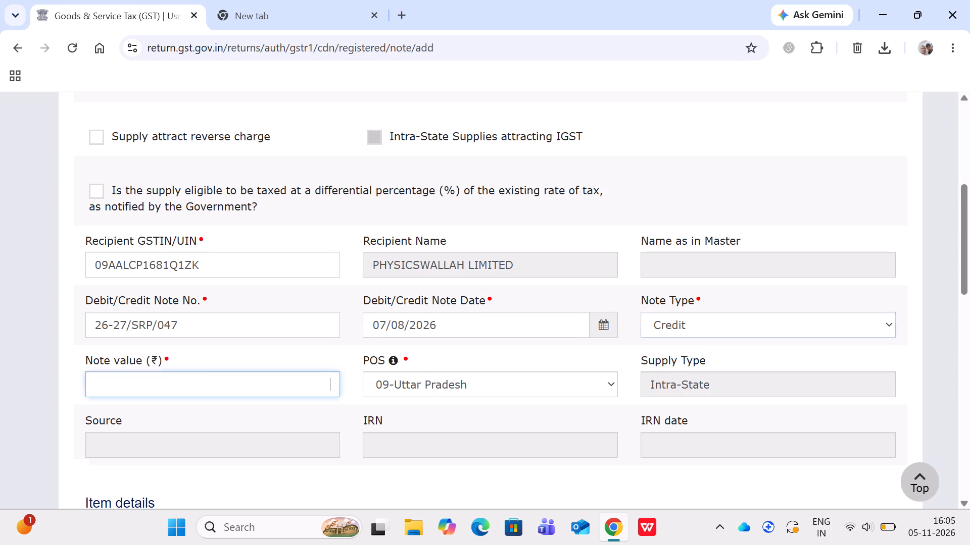
# Enter a note value of 3152.21 for credit note 26-27/SRP/047.
pyautogui.write('31')
pyautogui.write('52.')
pyautogui.write('21')
# Enter taxable values of 2806 at the 5% rate and 174.50 at the 18% rate, and save the note.
pyautogui.scroll(-4, 233, 376)
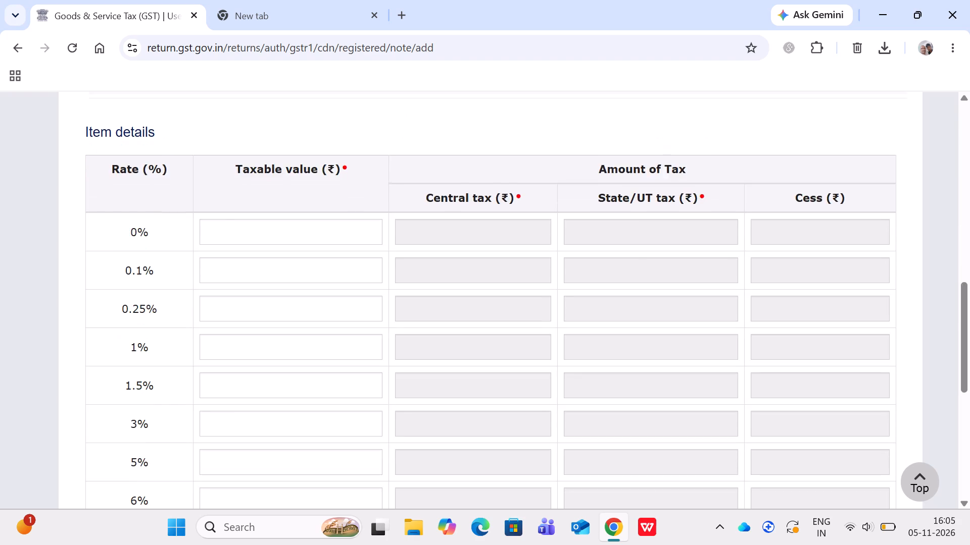
pyautogui.scroll(-2, 233, 376)
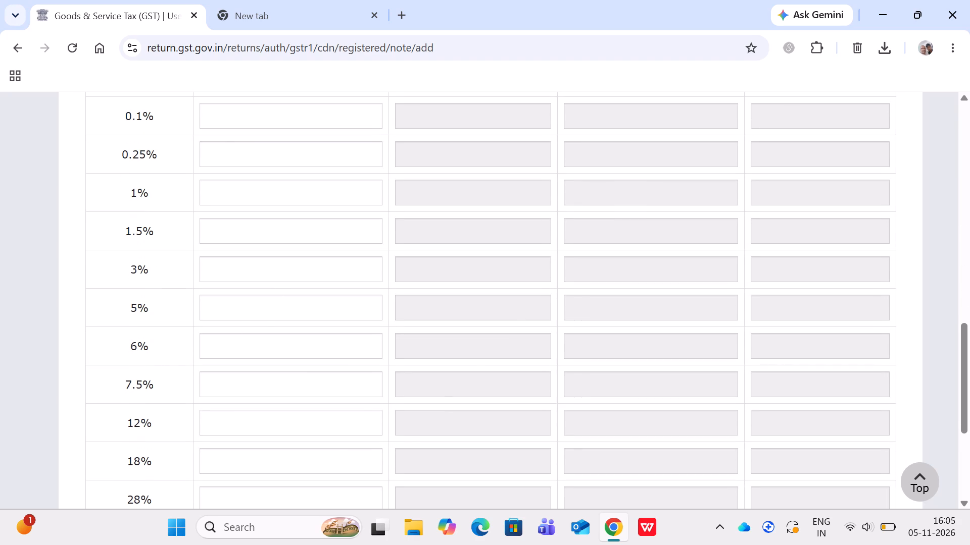
pyautogui.click(271, 301)
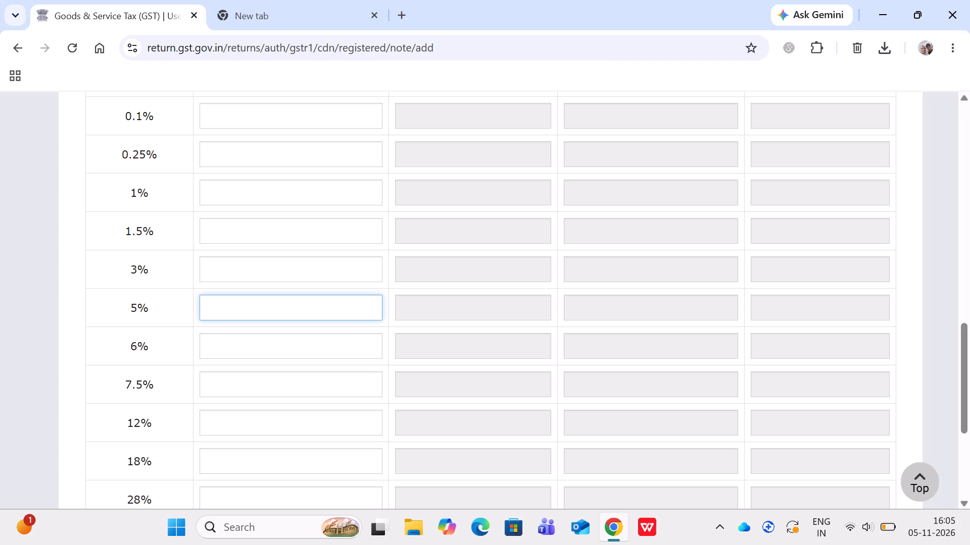
pyautogui.write('280')
pyautogui.write('6.')
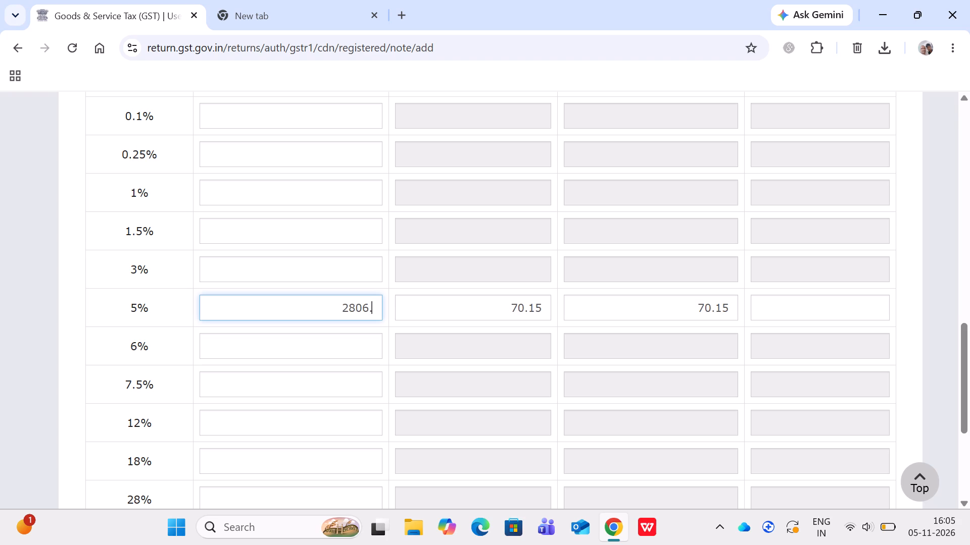
pyautogui.scroll(-2, 271, 301)
pyautogui.click(309, 282)
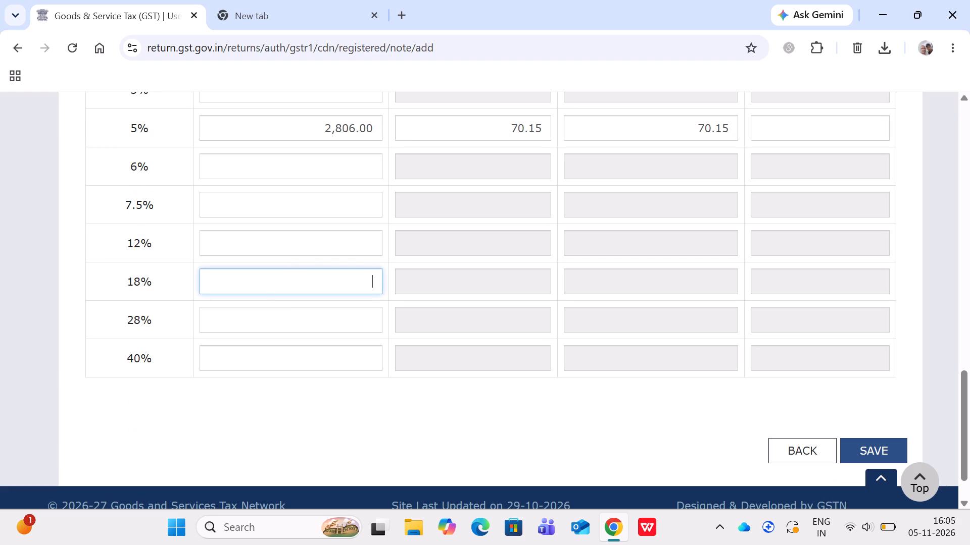
pyautogui.press('1')
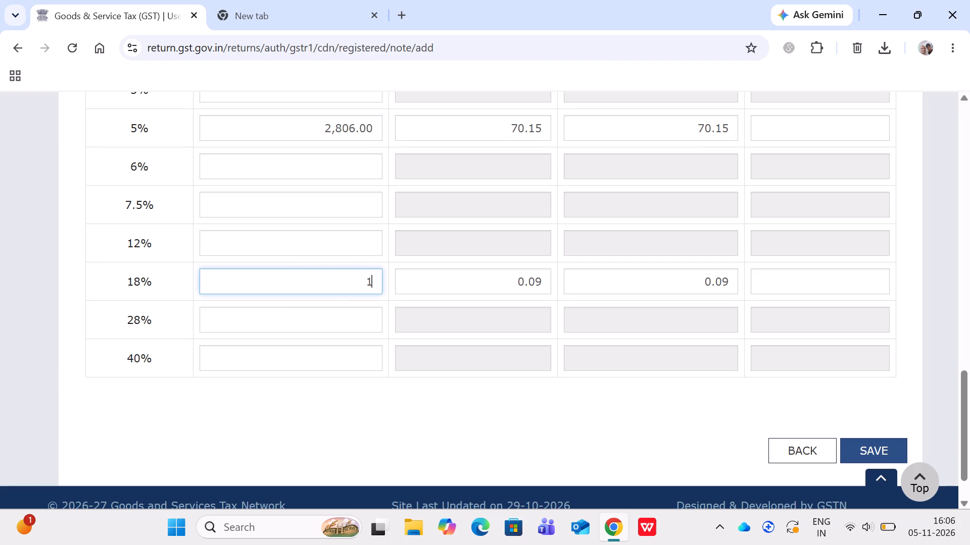
pyautogui.write('74.')
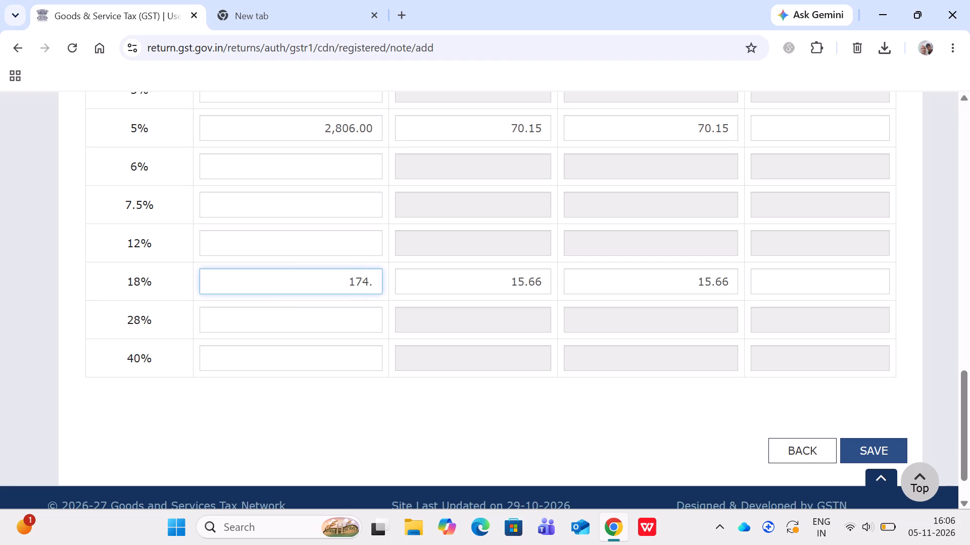
pyautogui.write('50')
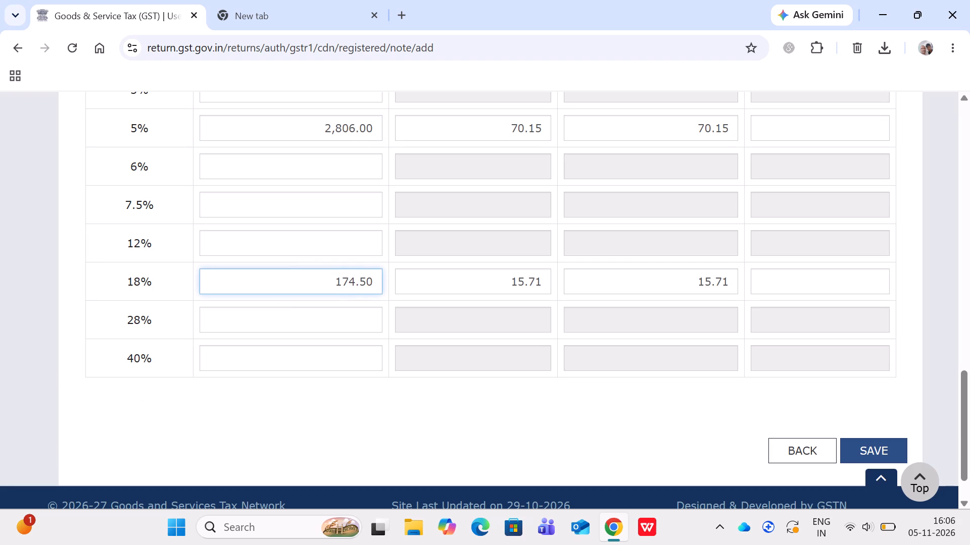
pyautogui.press('Return')
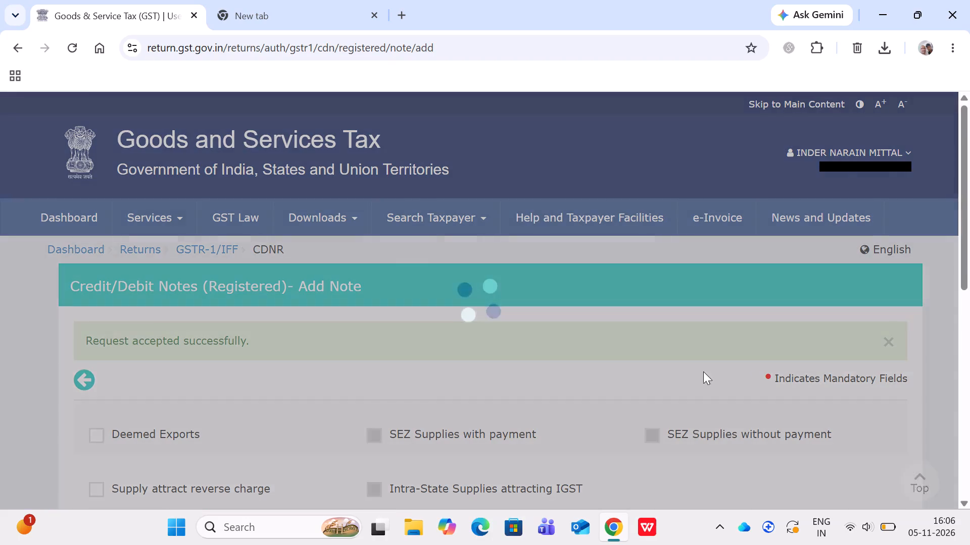
# Enter 26-27/SRP/048 as the debit/credit note number of the new note for the same recipient.
pyautogui.scroll(-4, 445, 324)
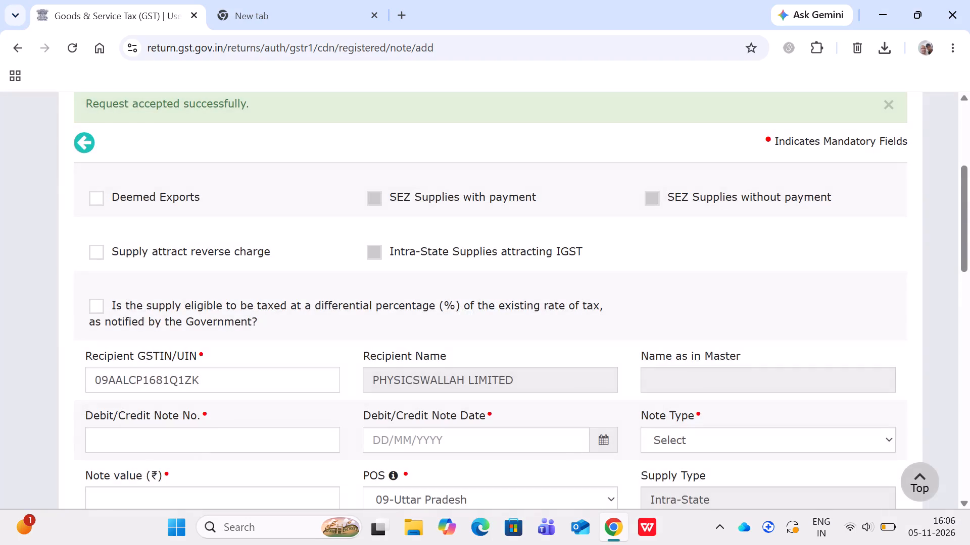
pyautogui.click(200, 443)
pyautogui.hotkey('ctrl', 'v')
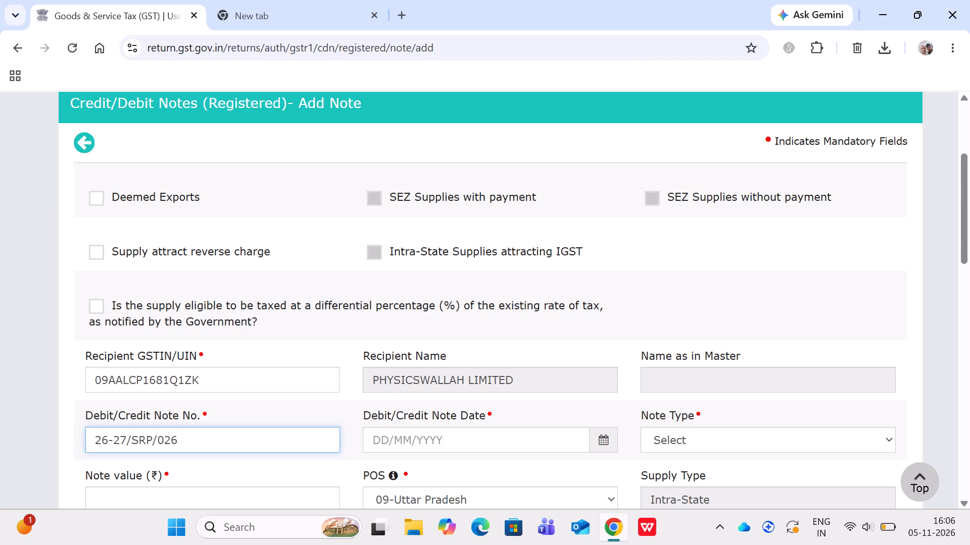
pyautogui.press('BackSpace')
pyautogui.press('BackSpace')
pyautogui.write('48')
# Set the new note's date to 07/08/2026 and its note type to Credit.
pyautogui.scroll(-1, 200, 443)
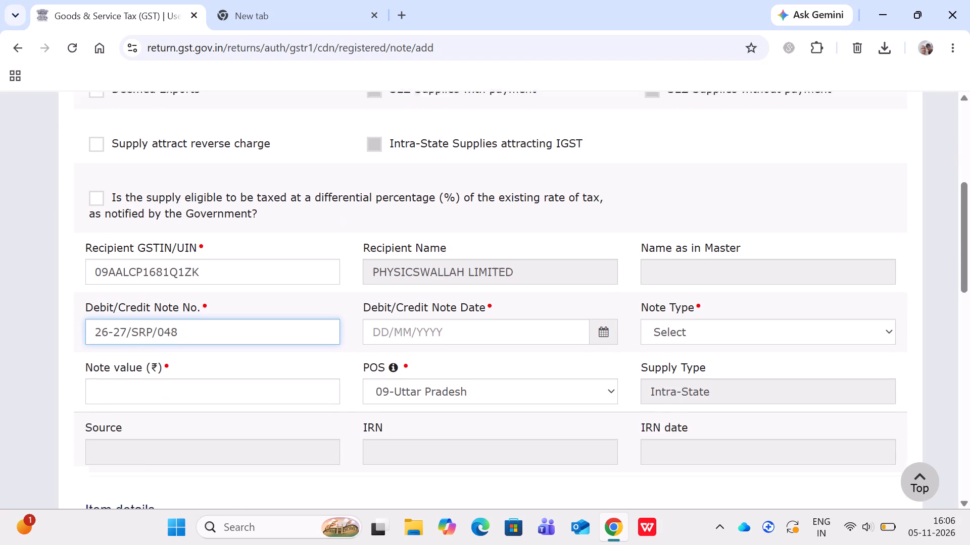
pyautogui.scroll(-1, 200, 443)
pyautogui.click(422, 275)
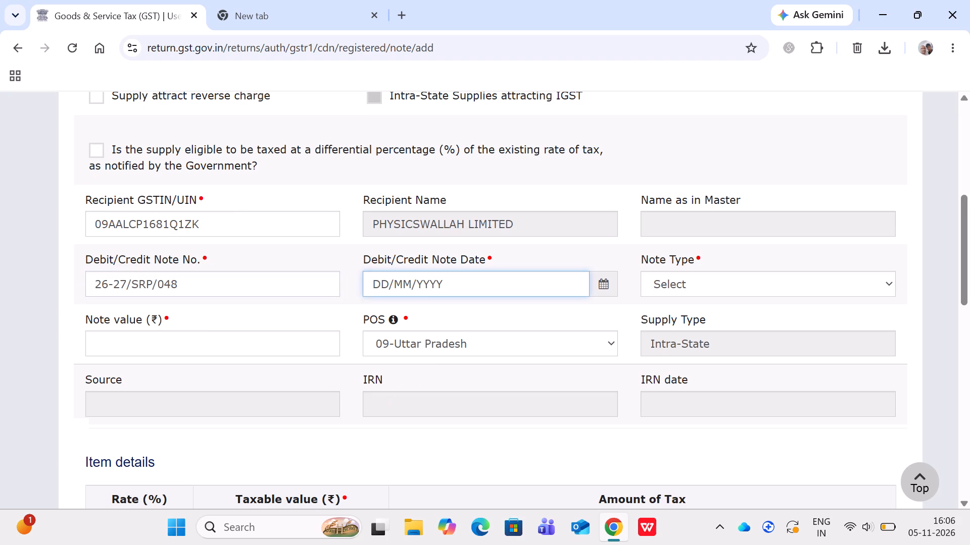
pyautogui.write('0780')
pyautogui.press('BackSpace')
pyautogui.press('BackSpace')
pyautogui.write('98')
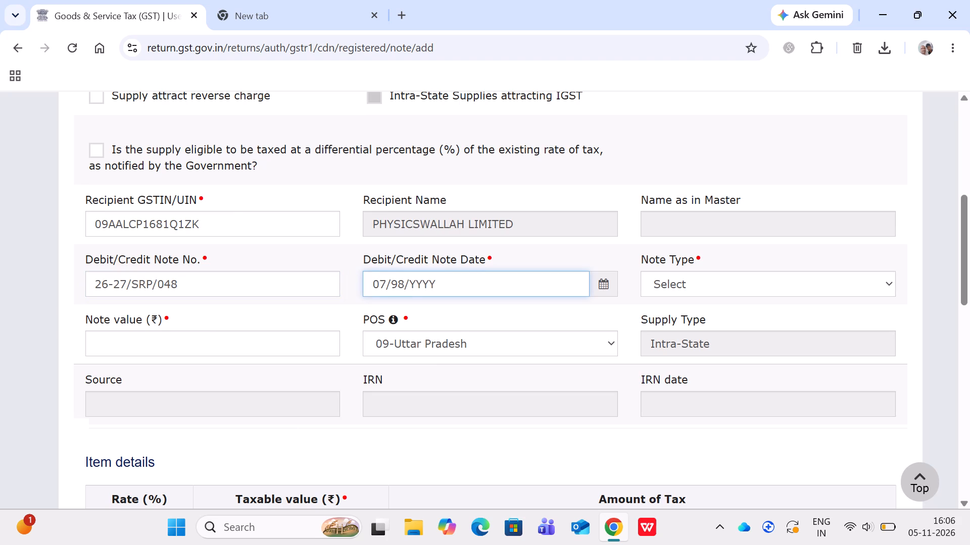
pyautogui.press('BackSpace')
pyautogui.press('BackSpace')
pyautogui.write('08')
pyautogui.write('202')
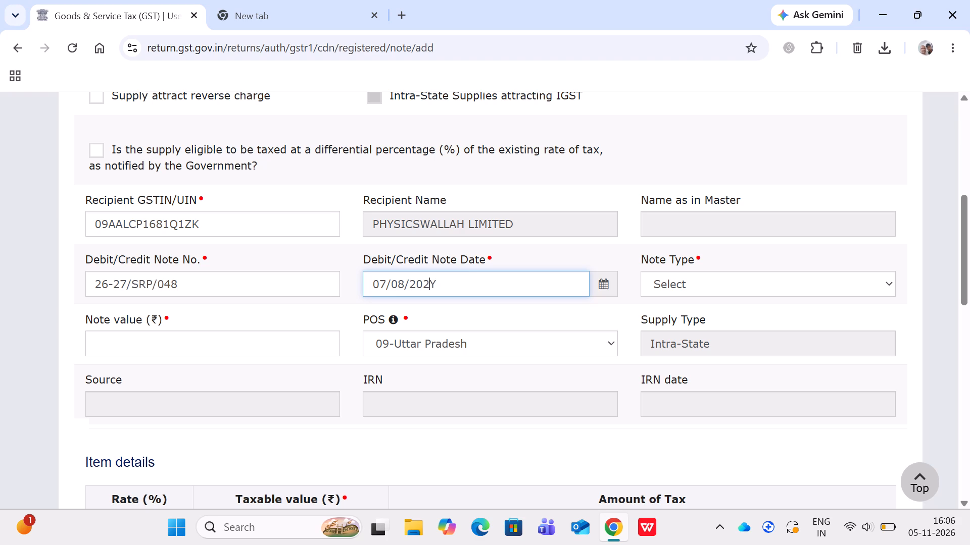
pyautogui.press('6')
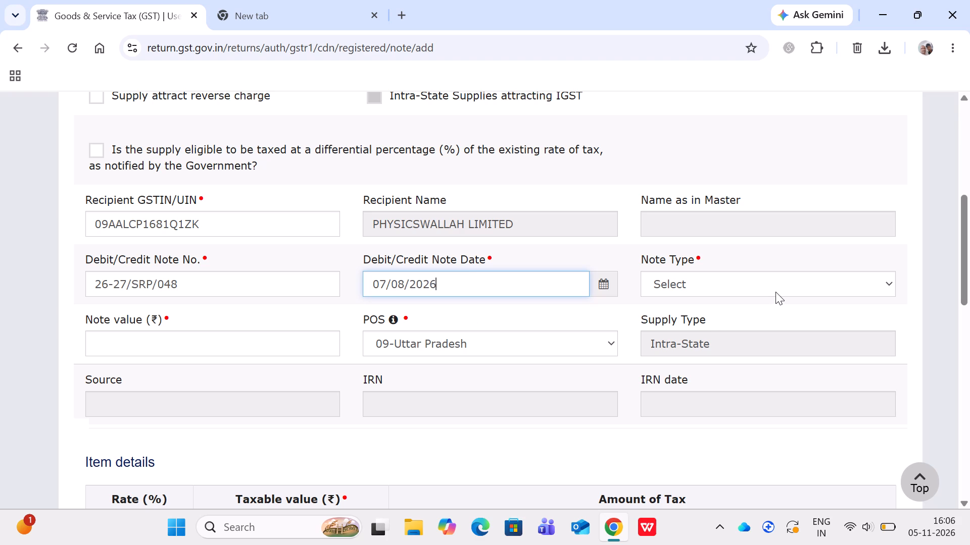
pyautogui.click(775, 292)
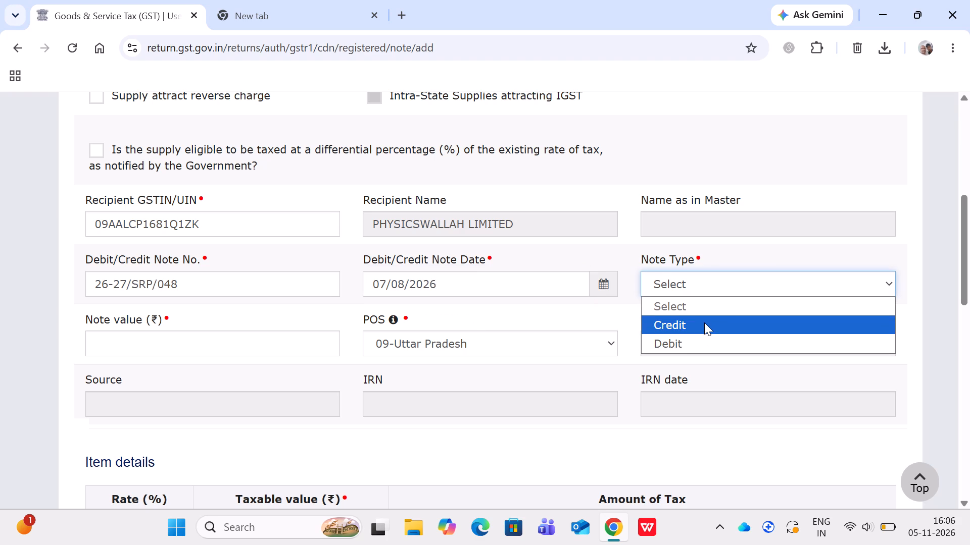
pyautogui.click(704, 322)
# Enter a note value of 34449.72 for note 26-27/SRP/048.
pyautogui.click(222, 340)
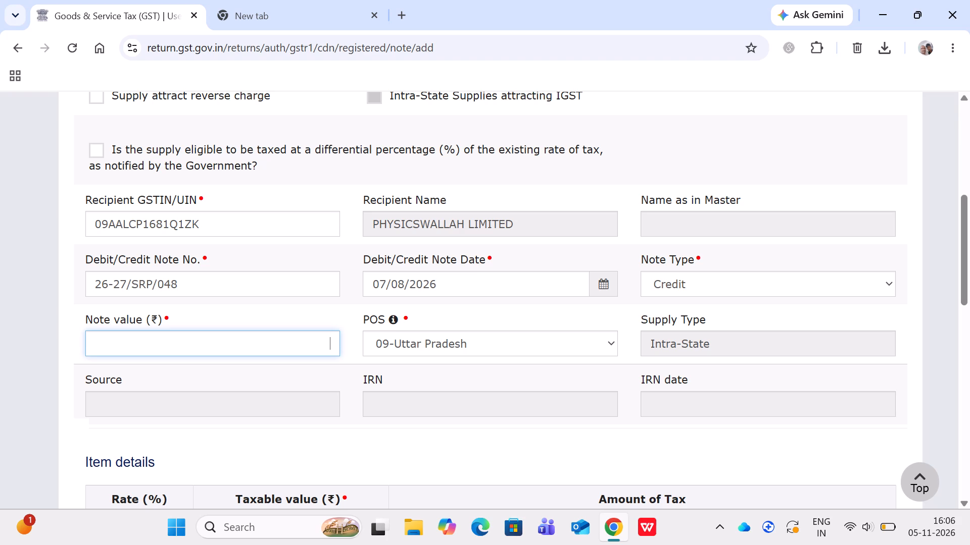
pyautogui.write('344')
pyautogui.press('4')
pyautogui.write('9.')
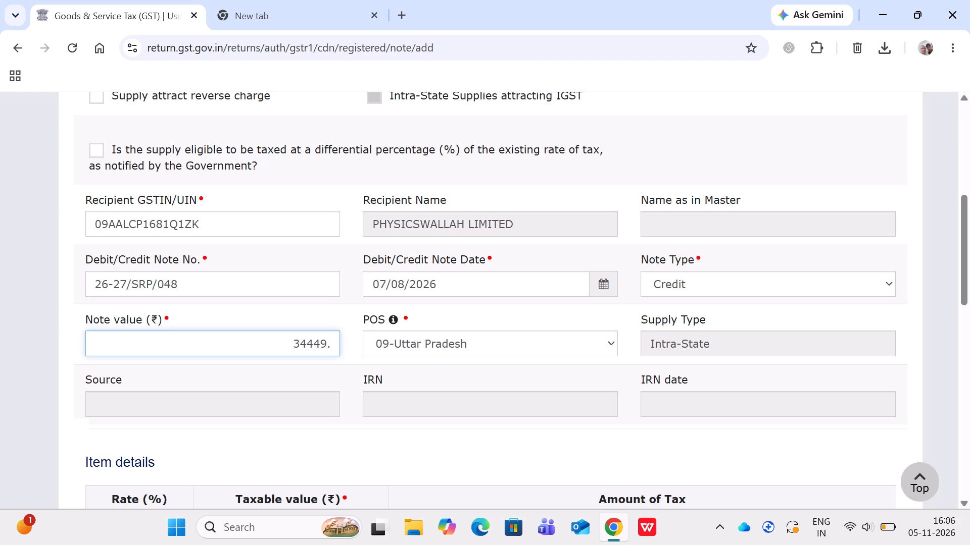
pyautogui.write('72')
# Enter a taxable value of 30076 at the 5% rate for note 26-27/SRP/048.
pyautogui.scroll(-5, 222, 340)
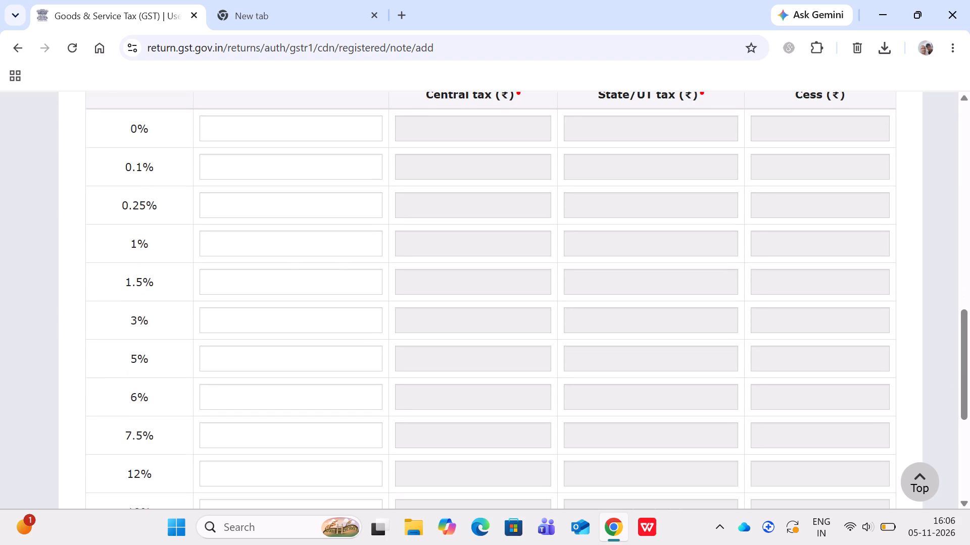
pyautogui.scroll(-1, 222, 340)
pyautogui.hscroll(-1, 222, 340)
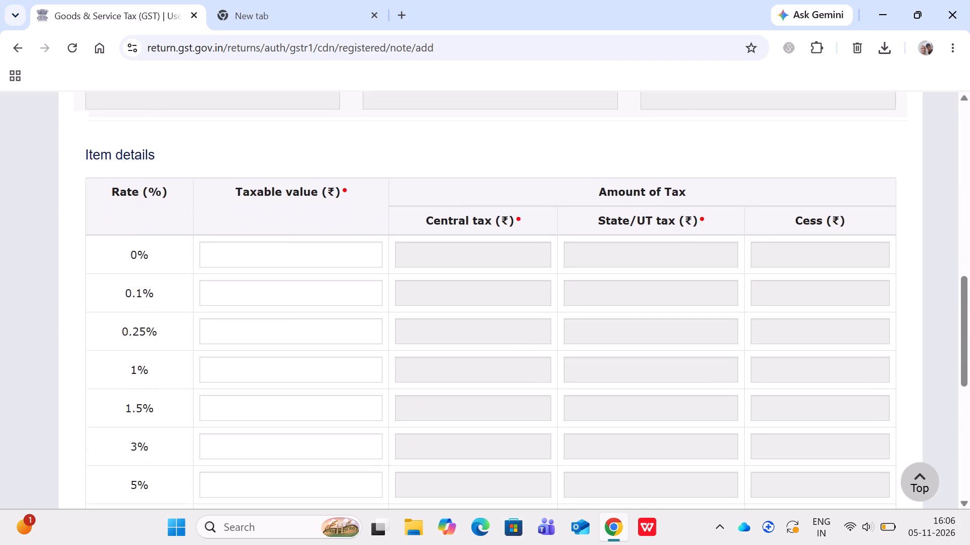
pyautogui.hscroll(-1, 222, 340)
pyautogui.scroll(-4, 222, 340)
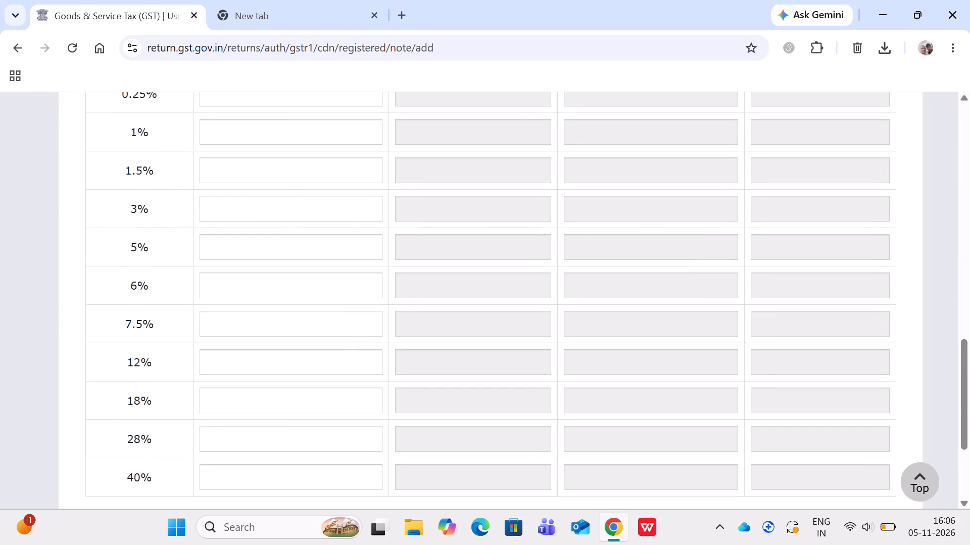
pyautogui.click(299, 251)
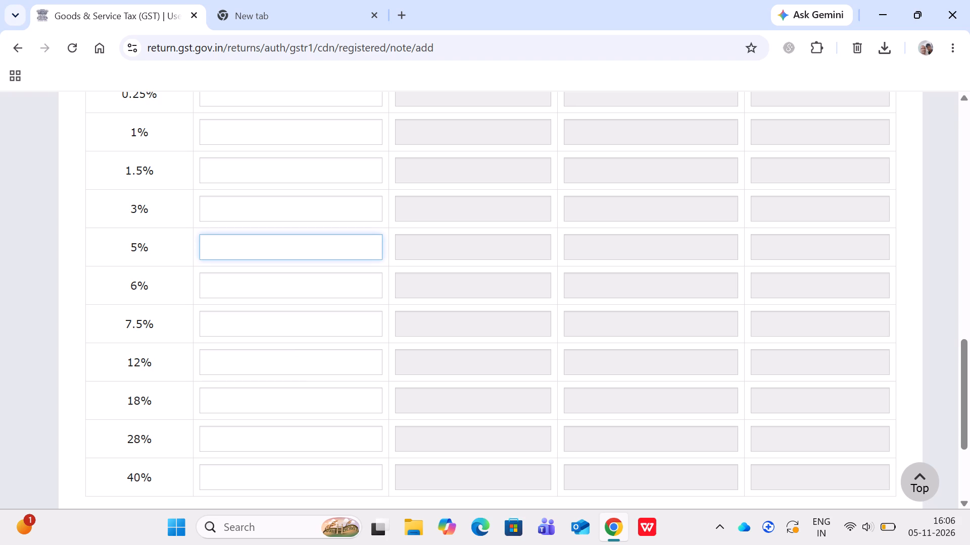
pyautogui.scroll(5, 299, 251)
pyautogui.scroll(-2, 299, 251)
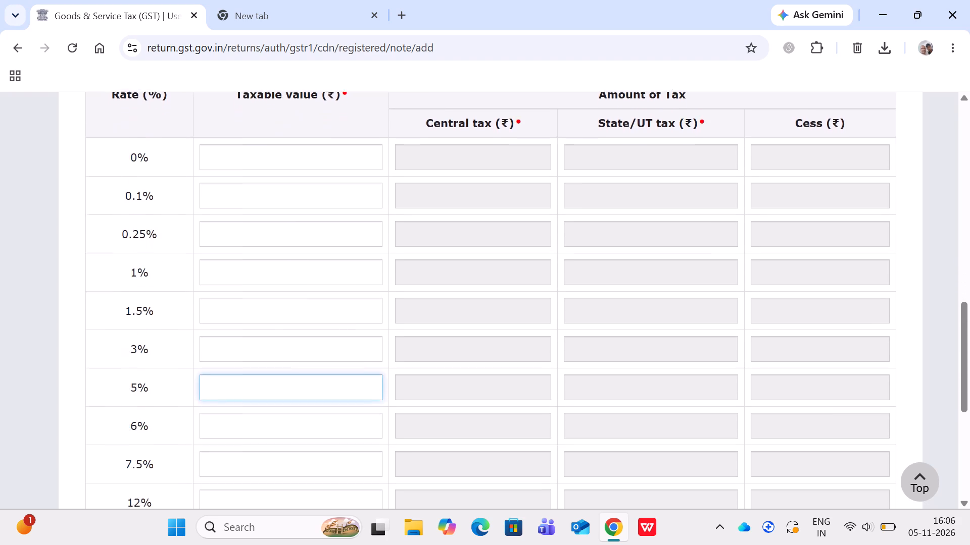
pyautogui.scroll(-2, 299, 251)
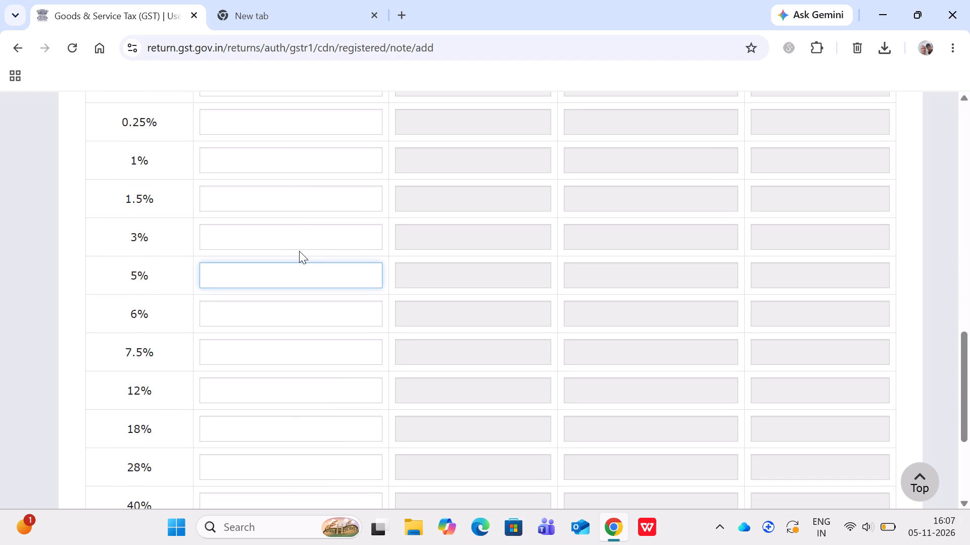
pyautogui.write('300')
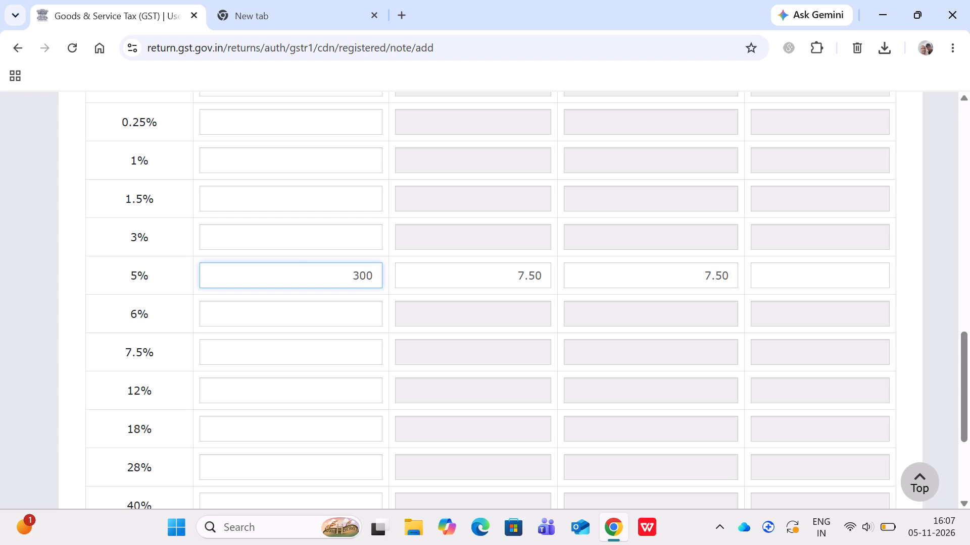
pyautogui.write('76')
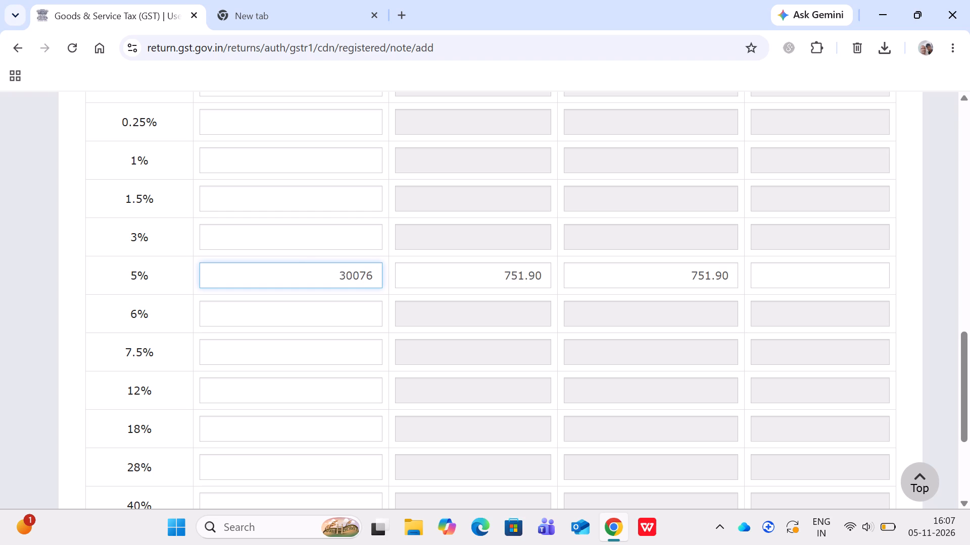
# Enter a taxable value of 2432.13 at the 18% rate and save the note.
pyautogui.scroll(-3, 299, 196)
pyautogui.scroll(-1, 336, 306)
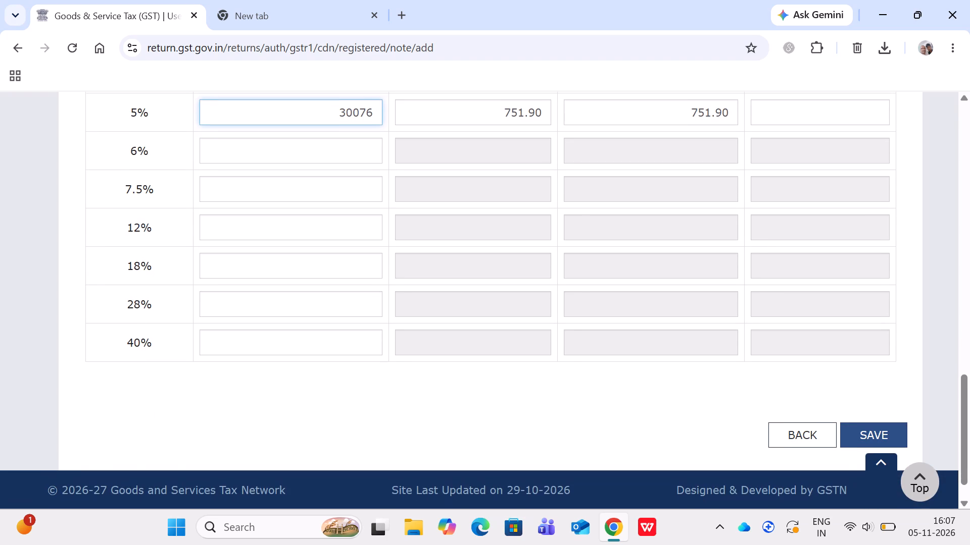
pyautogui.scroll(-1, 336, 306)
pyautogui.click(278, 264)
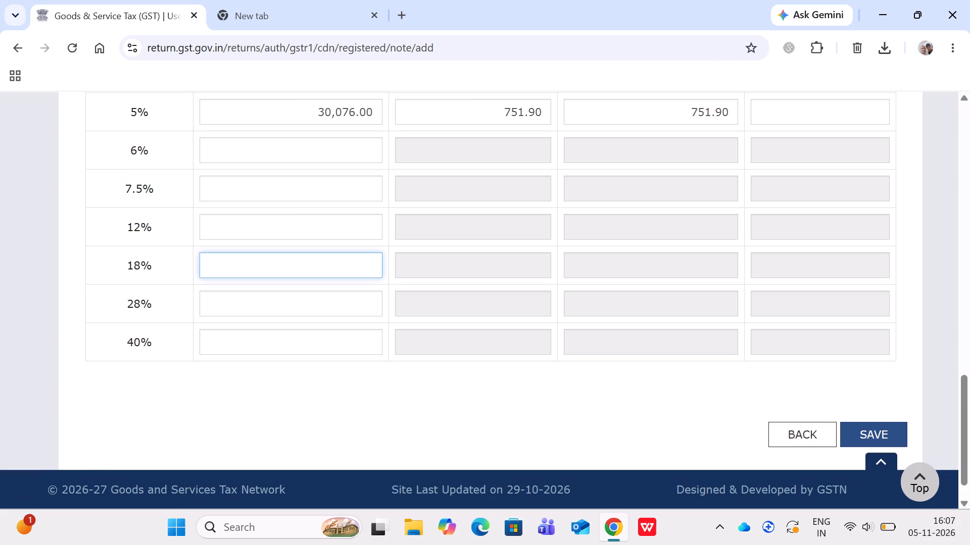
pyautogui.write('25')
pyautogui.press('BackSpace')
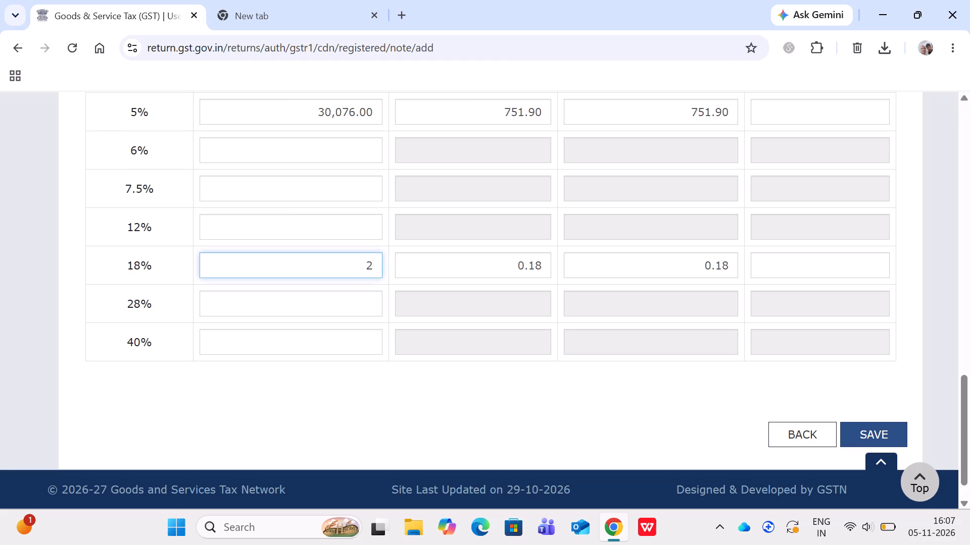
pyautogui.press('4')
pyautogui.write('32')
pyautogui.write('.13')
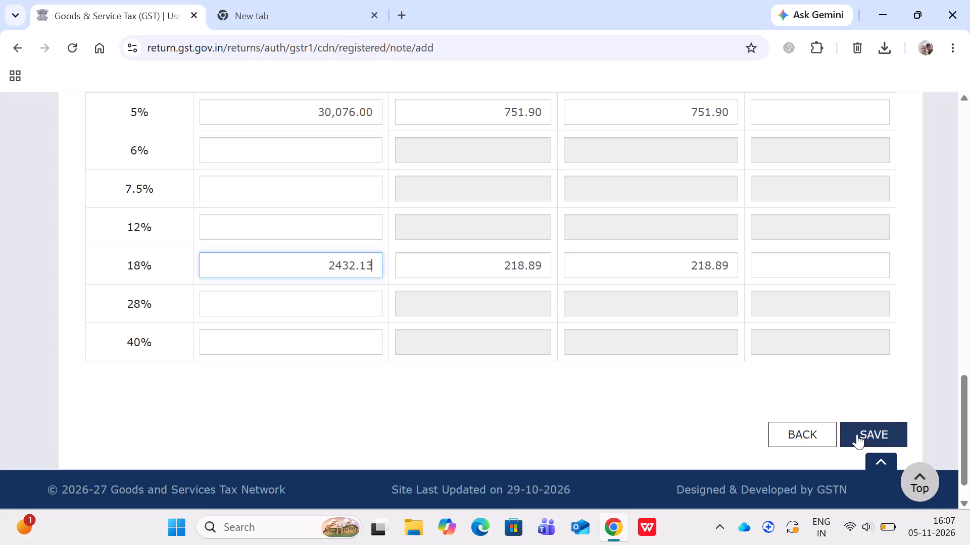
pyautogui.click(857, 434)
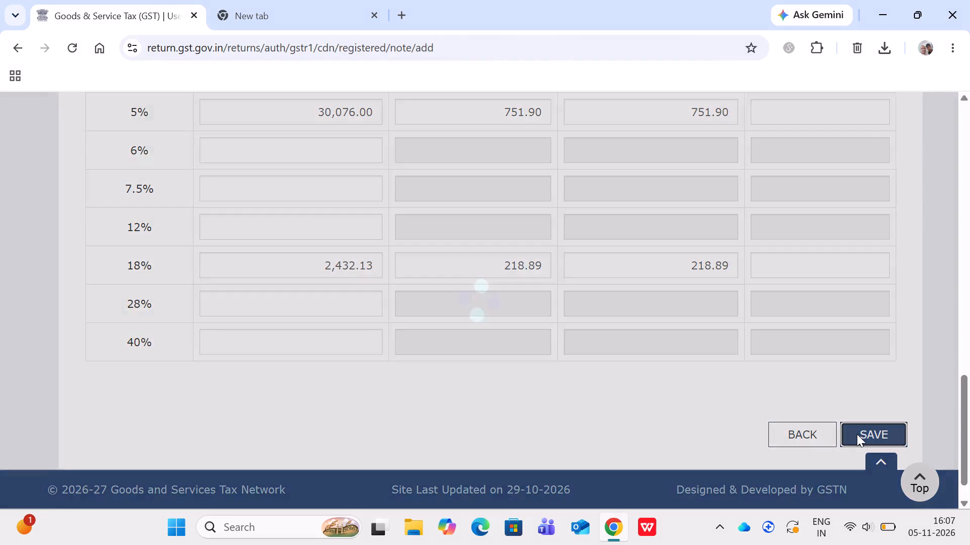
pyautogui.click(857, 434)
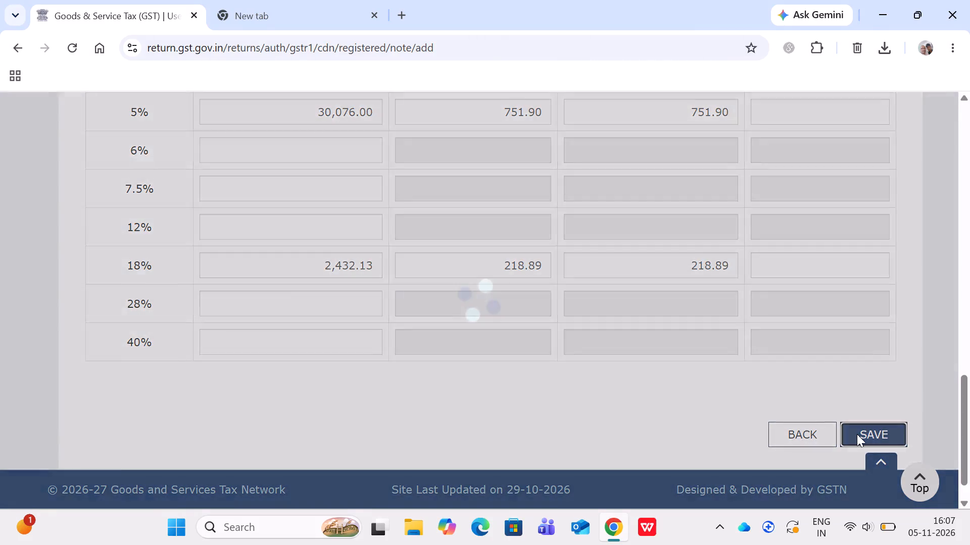
pyautogui.click(857, 434)
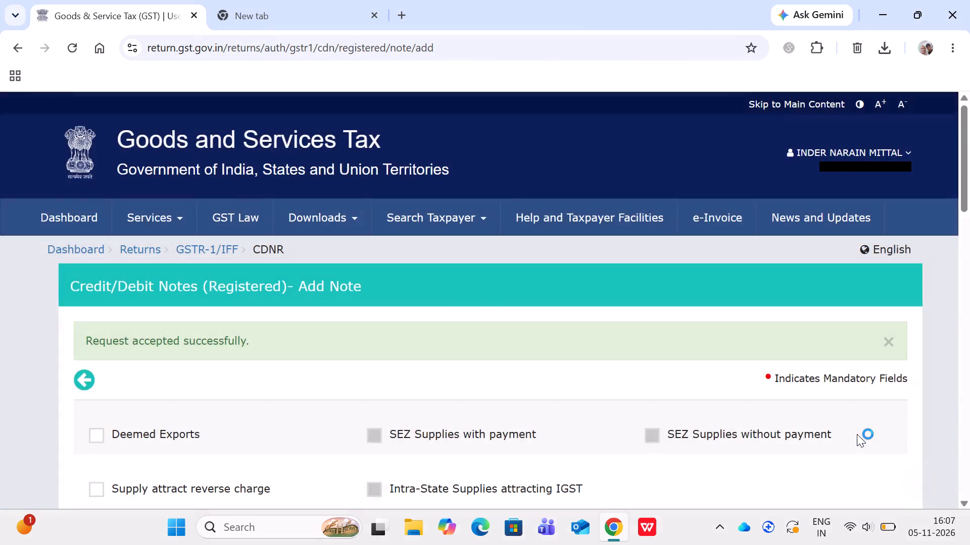
# Enter 26-27/SRP/049 as the debit/credit note number of the new note for the same recipient.
pyautogui.scroll(-3, 451, 364)
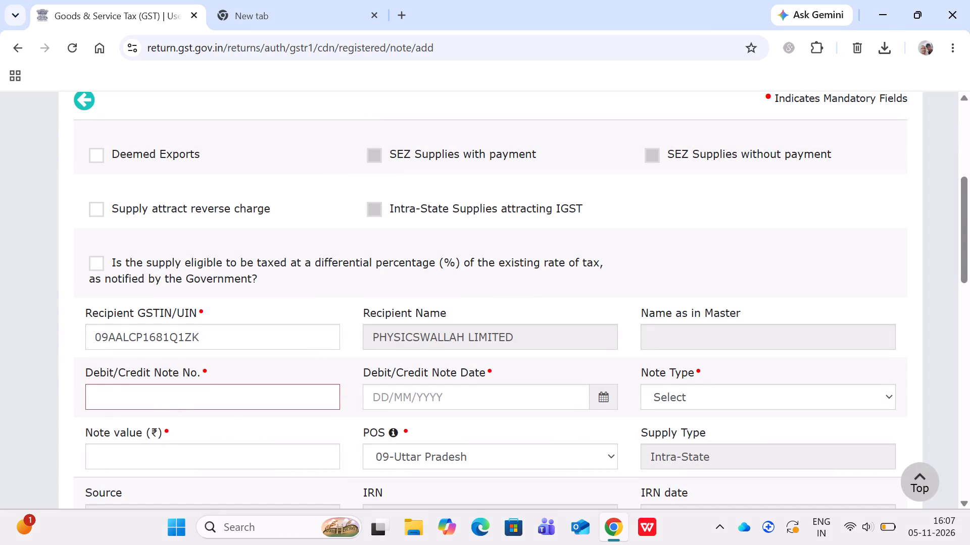
pyautogui.click(170, 409)
pyautogui.hotkey('ctrl', 'v')
pyautogui.scroll(-1, 170, 409)
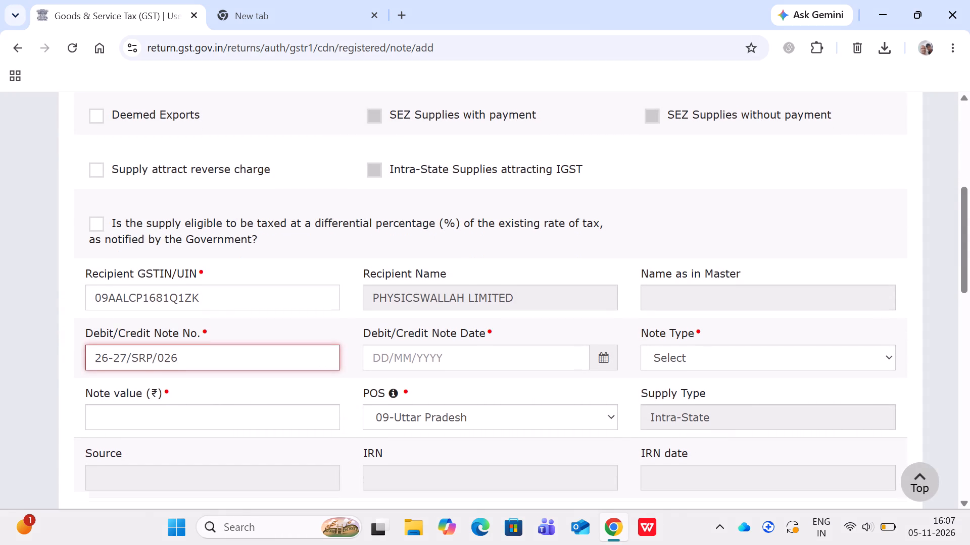
pyautogui.scroll(-1, 170, 409)
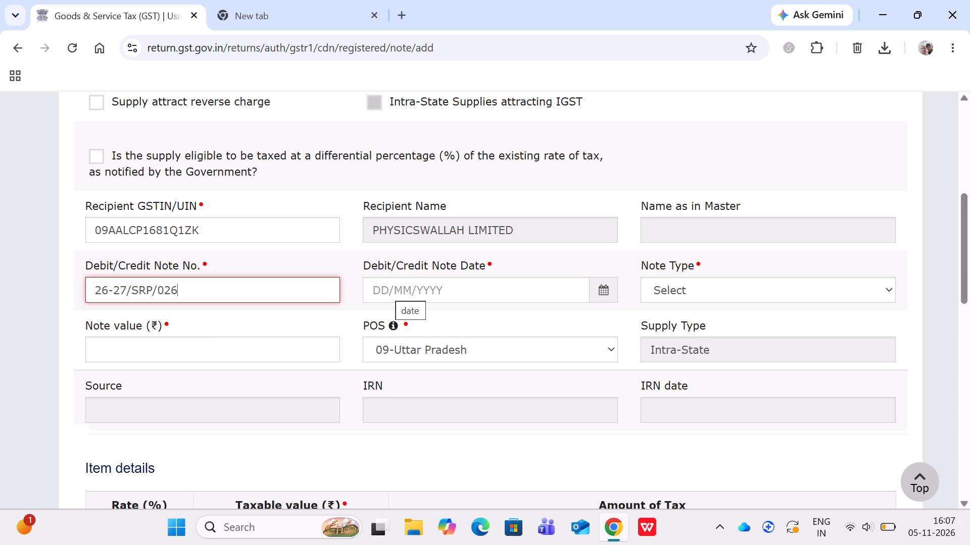
pyautogui.press('BackSpace')
pyautogui.press('BackSpace')
pyautogui.write('49')
# Set the date of note 26-27/SRP/049 to 07/08/2026 and its note type to Credit.
pyautogui.click(447, 280)
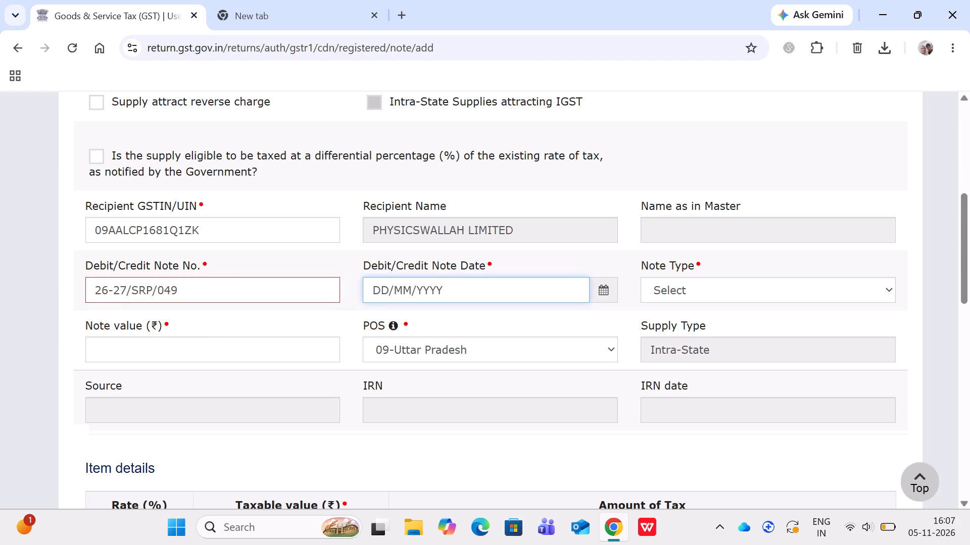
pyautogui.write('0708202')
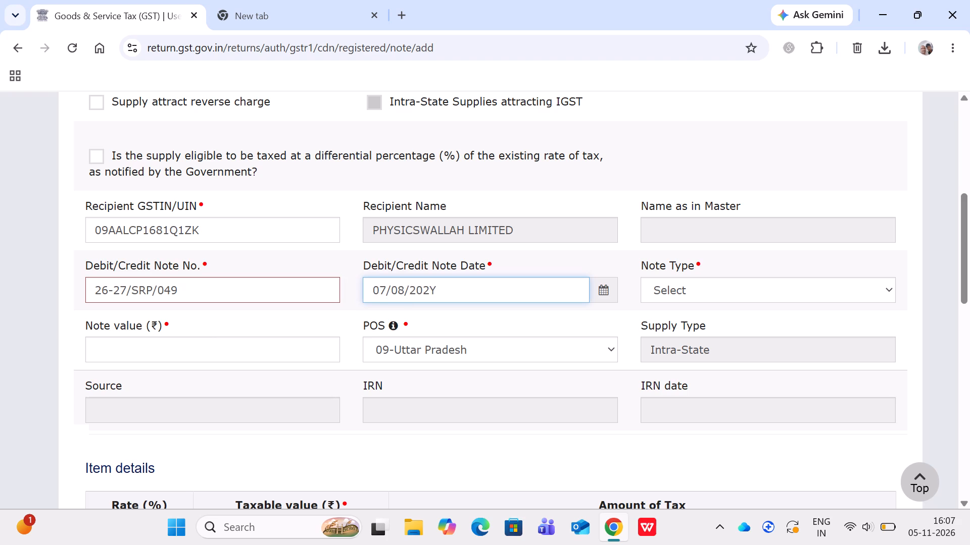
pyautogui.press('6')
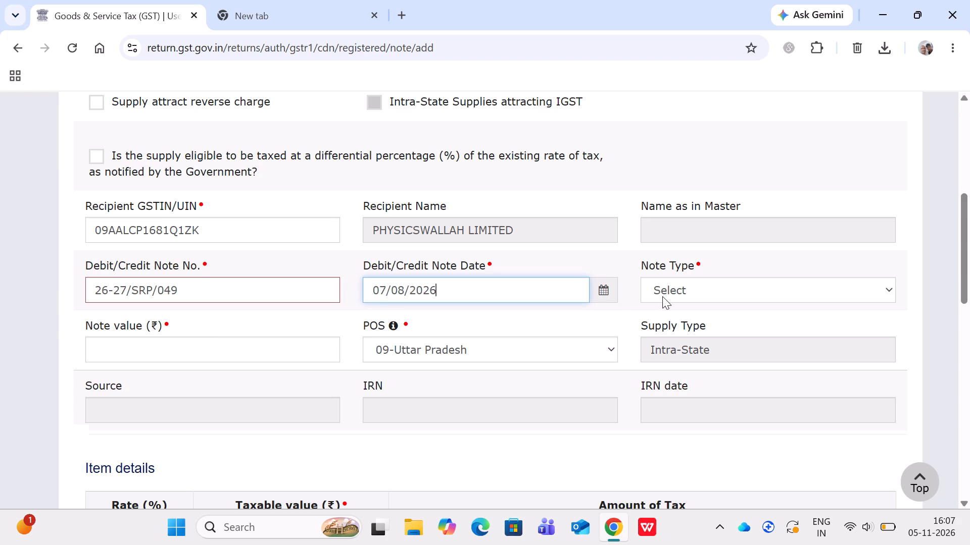
pyautogui.click(662, 296)
pyautogui.click(649, 334)
# Enter a note value of 105391.77 for note 26-27/SRP/049.
pyautogui.click(242, 346)
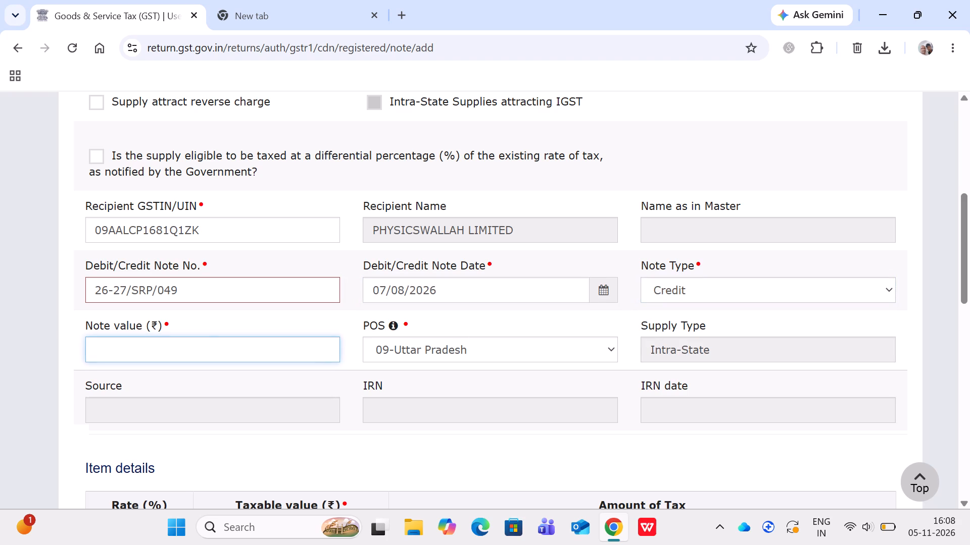
pyautogui.write('10')
pyautogui.write('53')
pyautogui.write('91.')
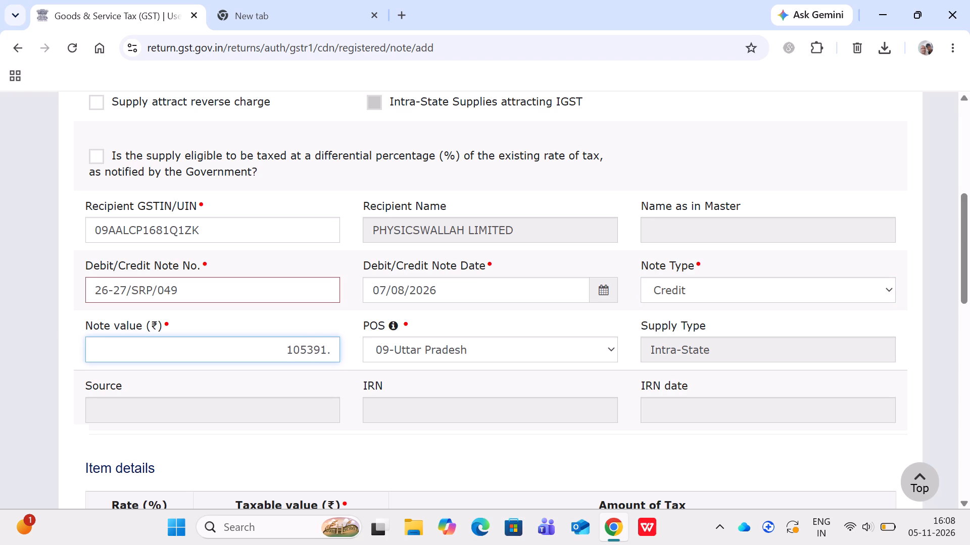
pyautogui.write('77')
# Enter a taxable value of 98580 at the 5% rate for note 26-27/SRP/049.
pyautogui.scroll(-7, 242, 346)
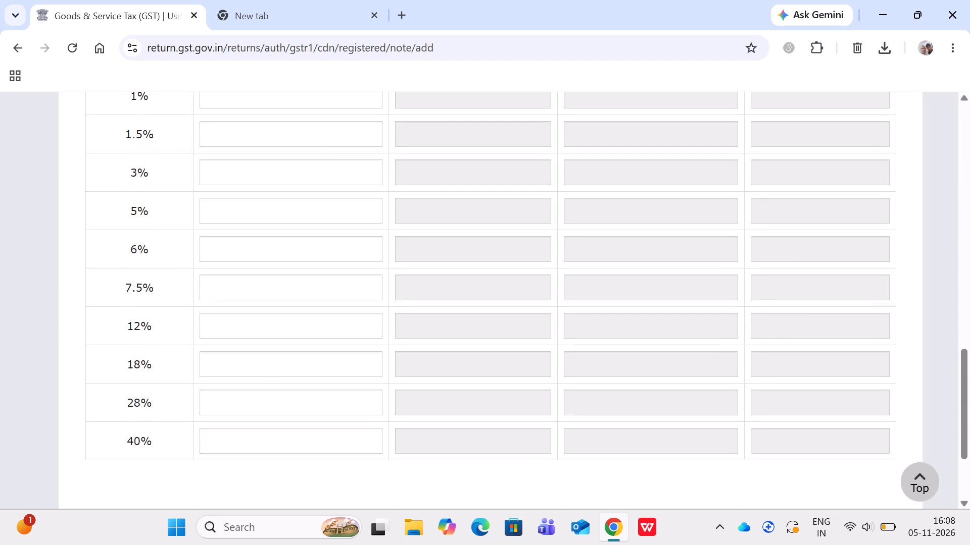
pyautogui.click(269, 215)
pyautogui.hscroll(-1, 269, 215)
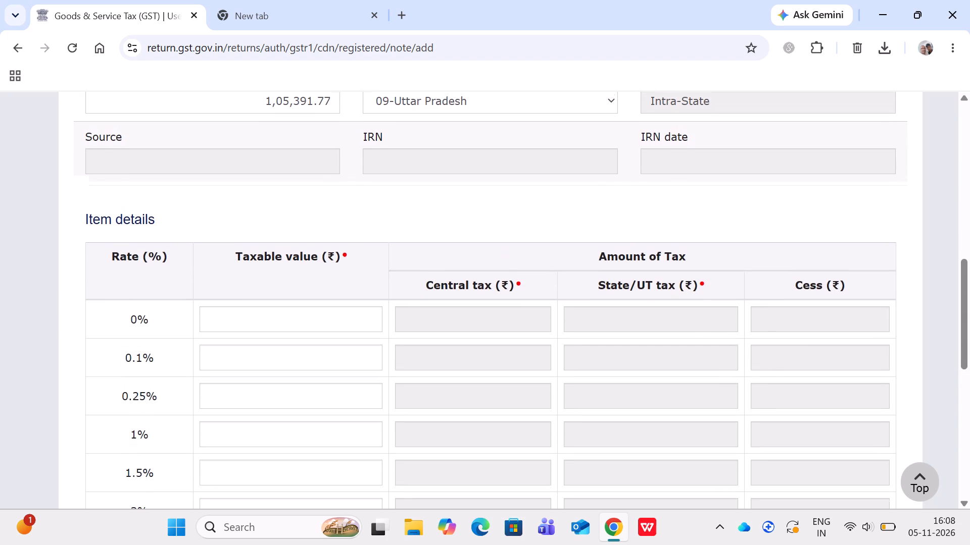
pyautogui.hscroll(-2, 269, 215)
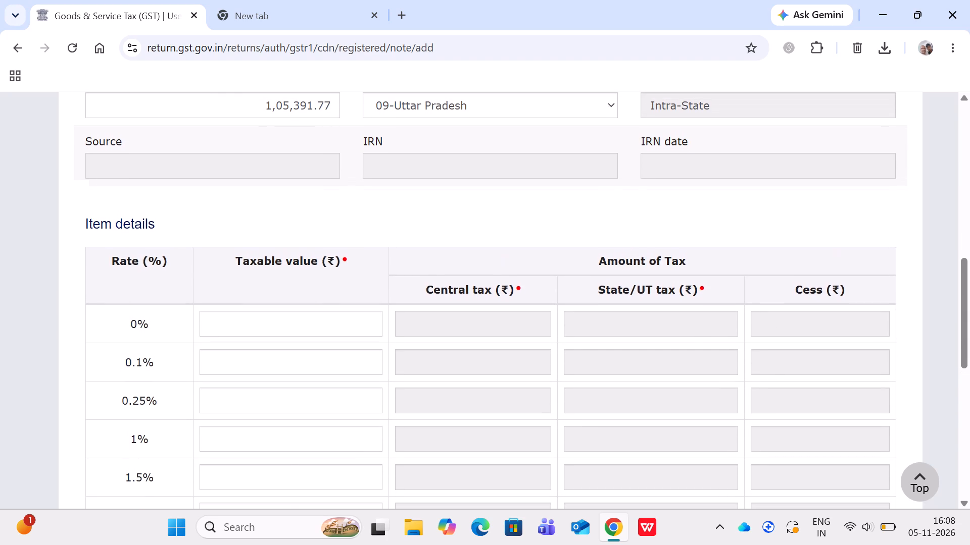
pyautogui.hscroll(-1, 269, 215)
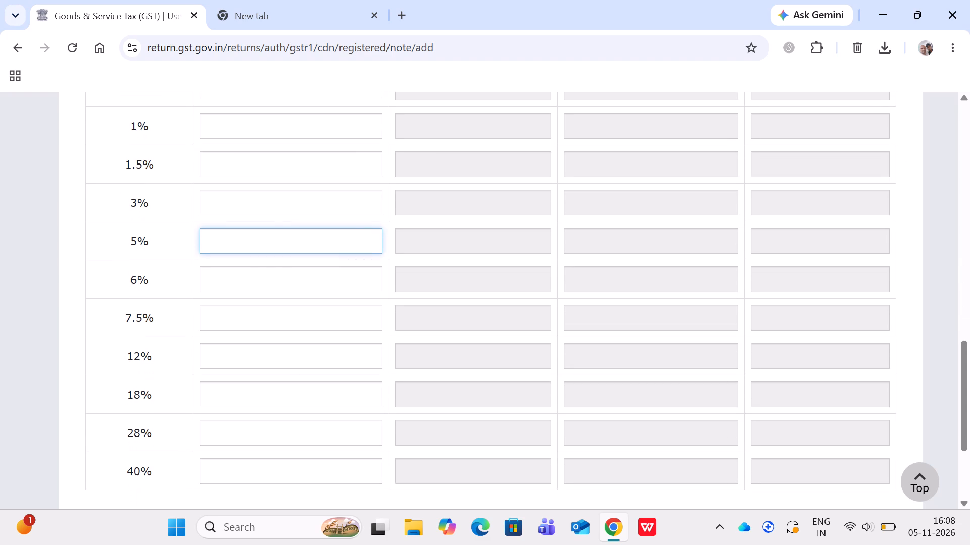
pyautogui.click(289, 241)
pyautogui.write('98')
pyautogui.write('580')
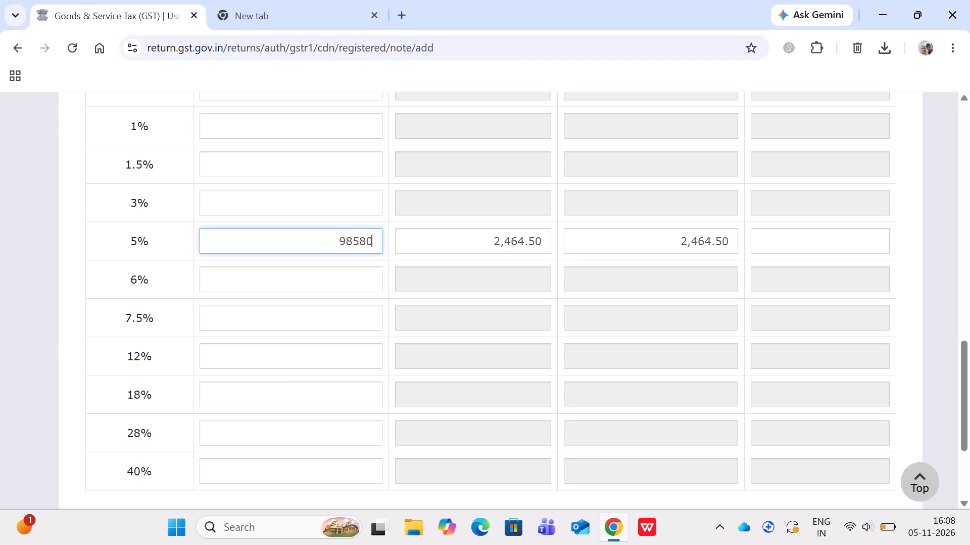
# Enter a taxable value of 1595.56 at the 18% rate for note 26-27/SRP/049 and save the note.
pyautogui.scroll(-2, 289, 241)
pyautogui.click(251, 270)
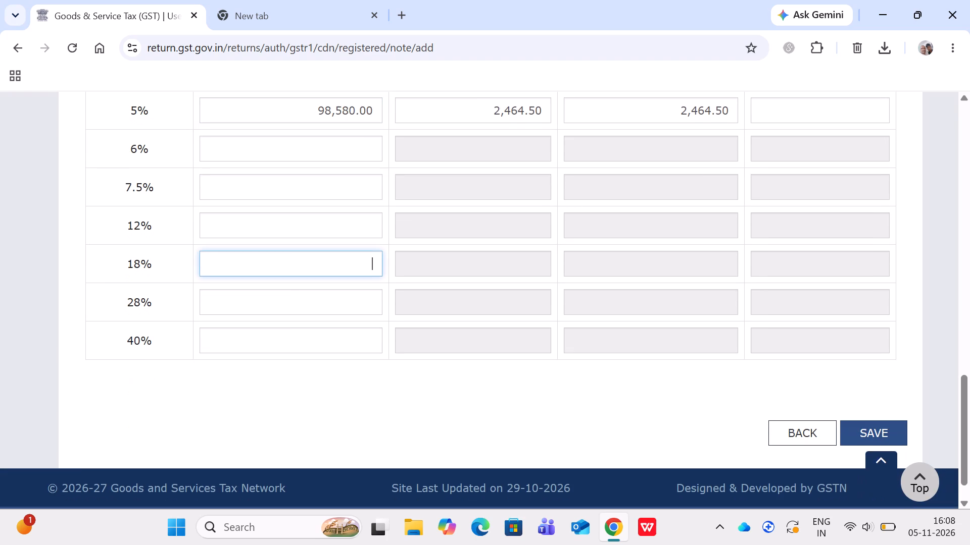
pyautogui.write('15')
pyautogui.write('95')
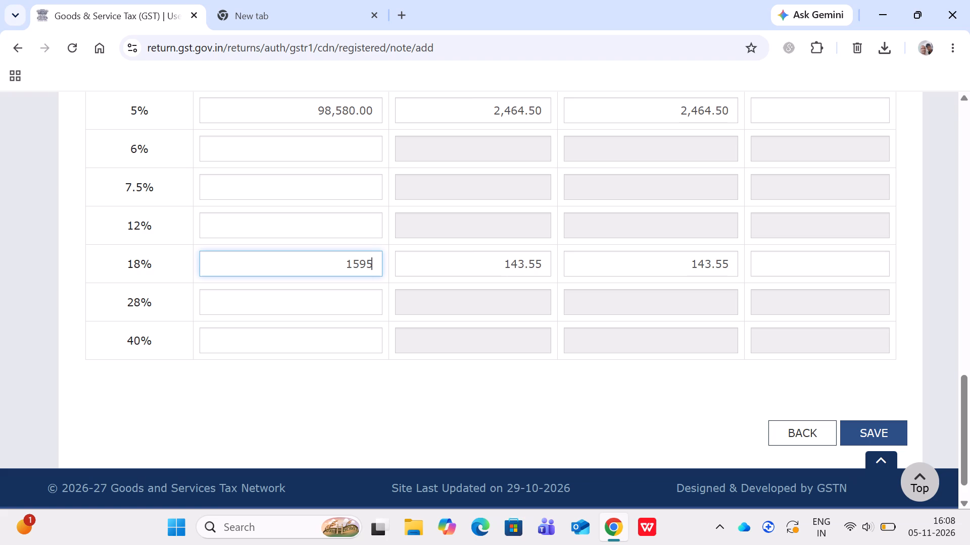
pyautogui.press('.')
pyautogui.write('56')
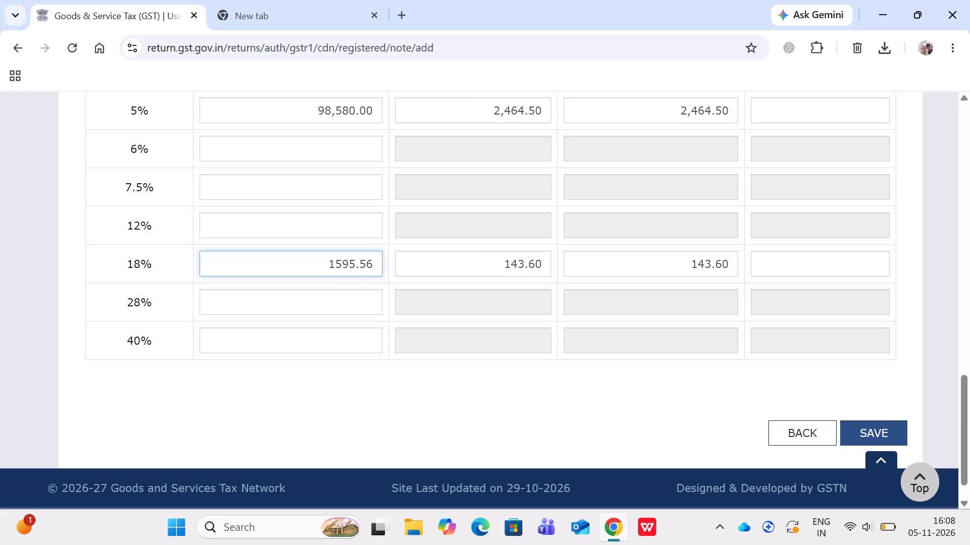
pyautogui.click(874, 425)
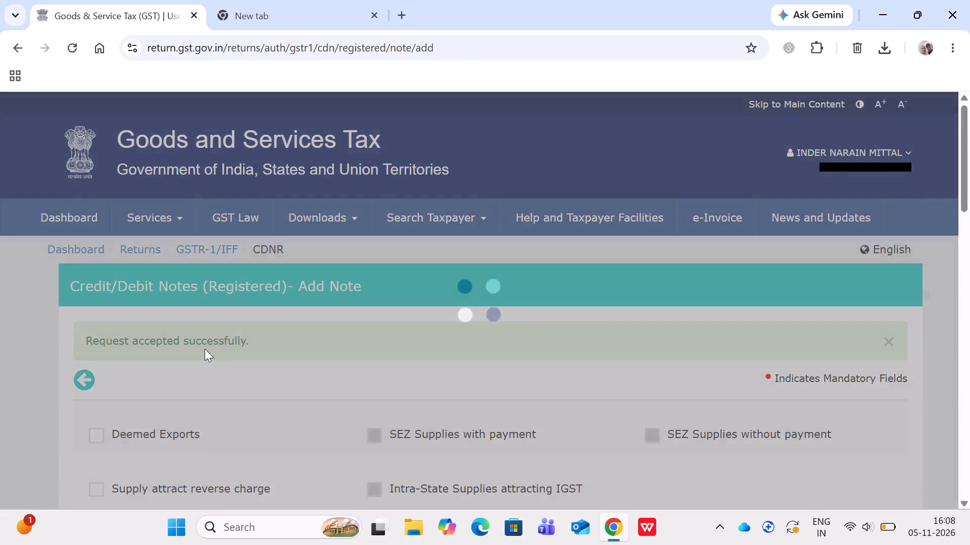
# Enter 26-27/SRP/050 as the debit/credit note number of the new note for the same recipient.
pyautogui.scroll(-5, 205, 349)
pyautogui.click(134, 227)
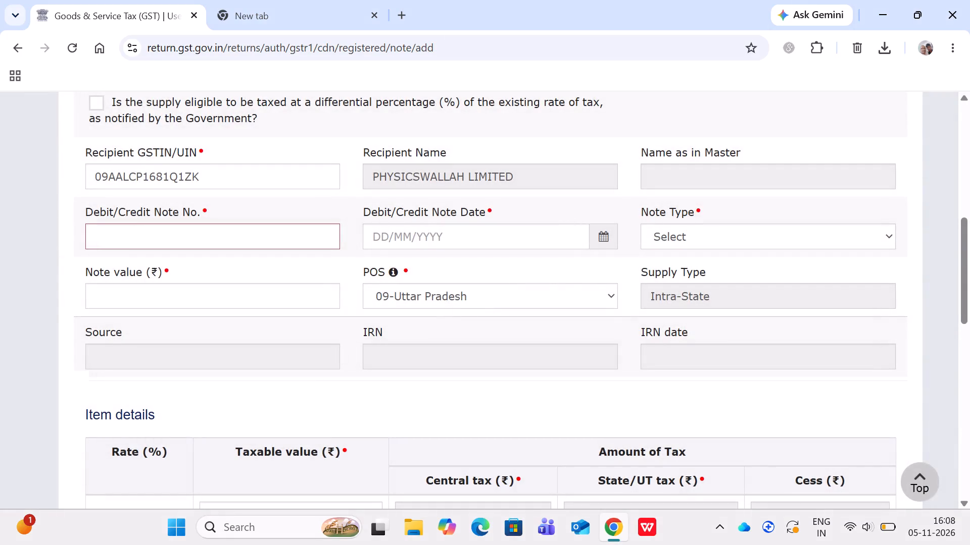
pyautogui.click(134, 227)
pyautogui.hotkey('ctrl', 'v')
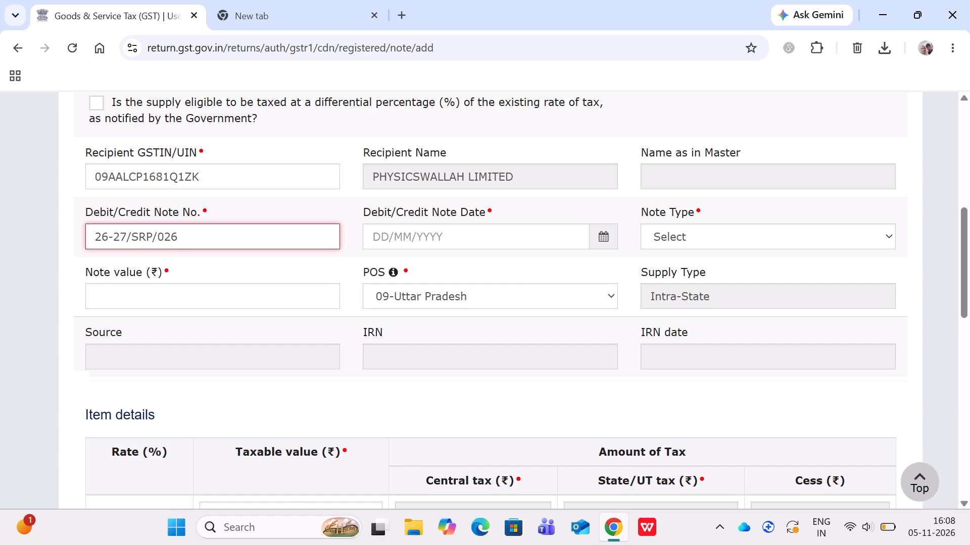
pyautogui.press('BackSpace')
pyautogui.press('BackSpace')
pyautogui.write('50')
# Set the date of note 26-27/SRP/050 to 07/08/2026 and its note type to Credit.
pyautogui.click(378, 232)
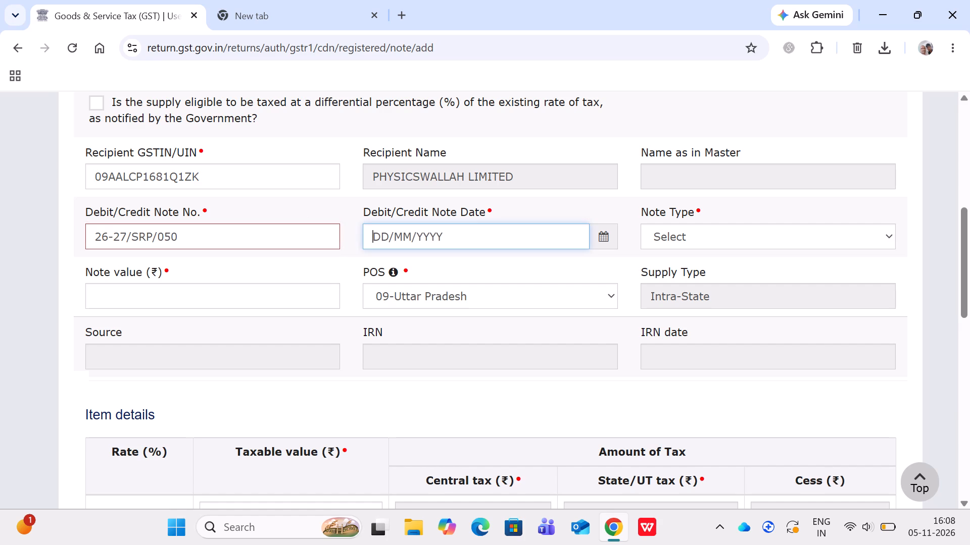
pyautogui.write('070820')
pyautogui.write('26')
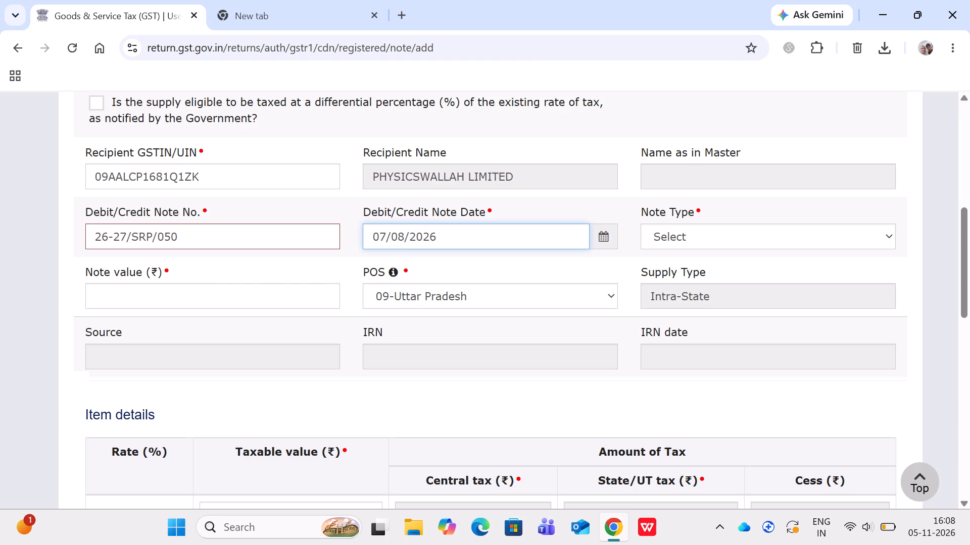
pyautogui.click(744, 244)
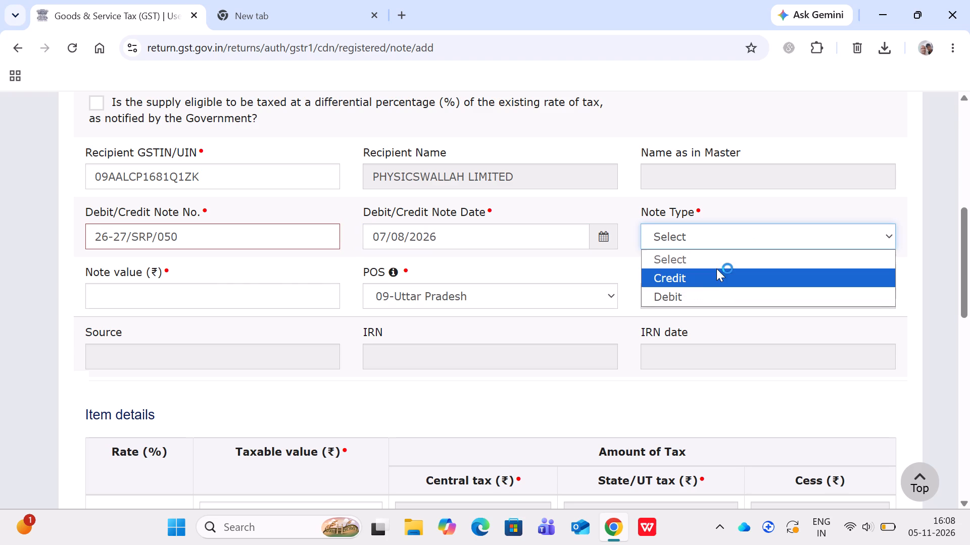
pyautogui.click(714, 272)
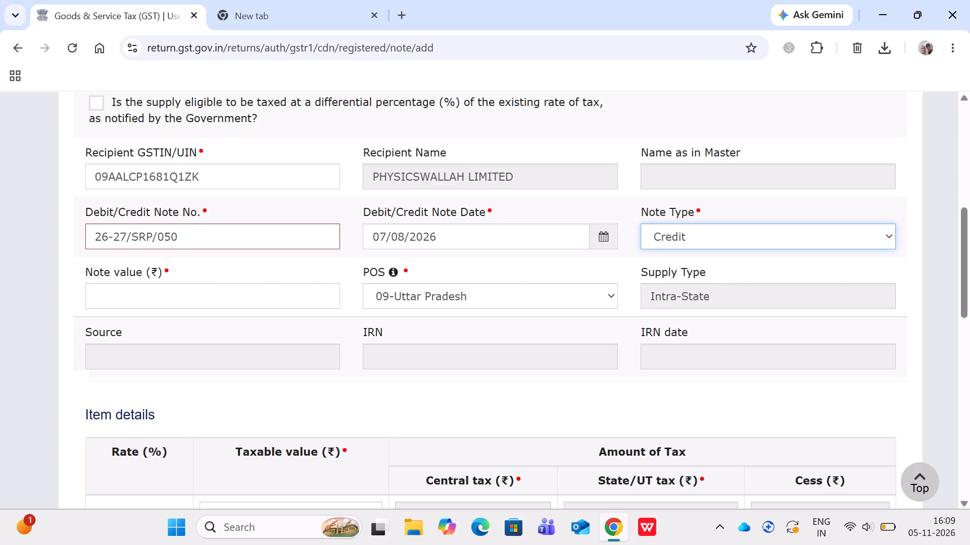
# Enter a note value of 101510.98 for note 26-27/SRP/050.
pyautogui.click(245, 289)
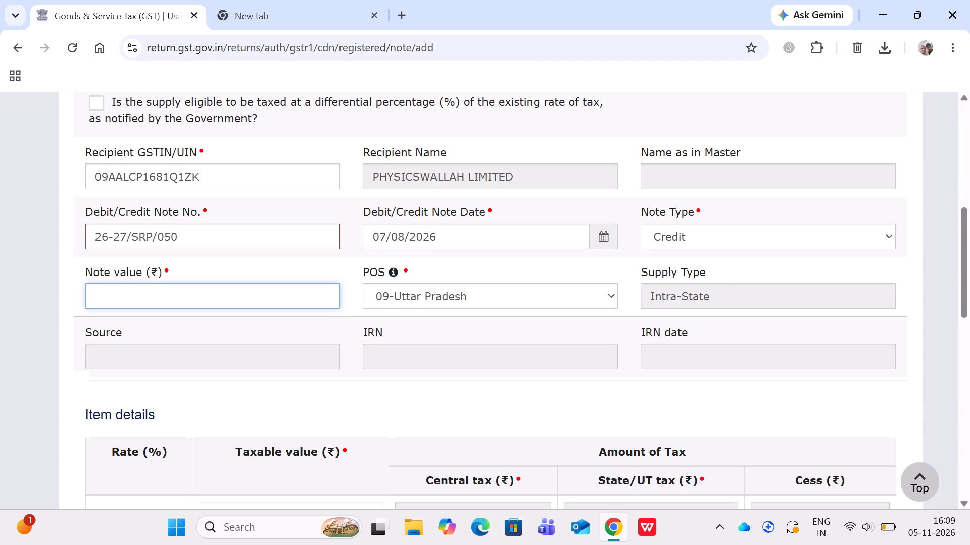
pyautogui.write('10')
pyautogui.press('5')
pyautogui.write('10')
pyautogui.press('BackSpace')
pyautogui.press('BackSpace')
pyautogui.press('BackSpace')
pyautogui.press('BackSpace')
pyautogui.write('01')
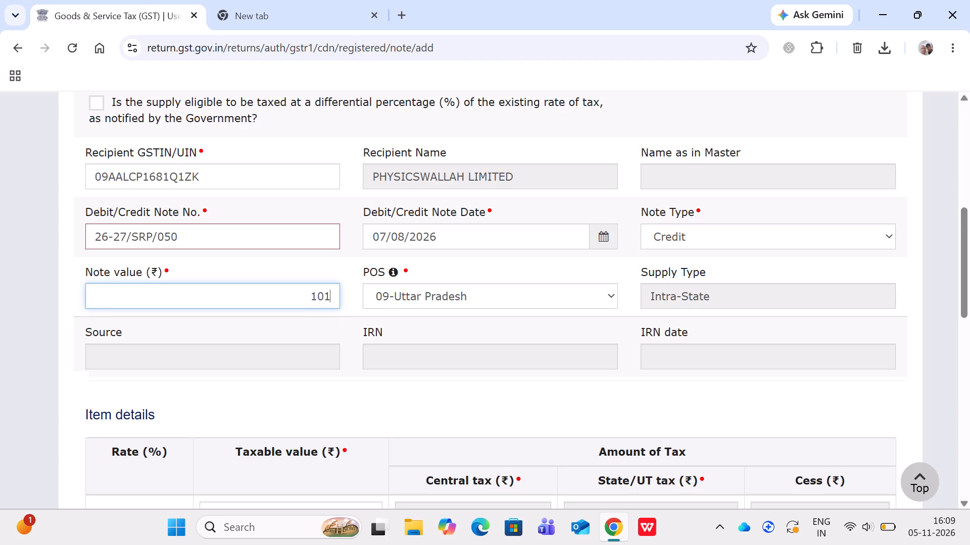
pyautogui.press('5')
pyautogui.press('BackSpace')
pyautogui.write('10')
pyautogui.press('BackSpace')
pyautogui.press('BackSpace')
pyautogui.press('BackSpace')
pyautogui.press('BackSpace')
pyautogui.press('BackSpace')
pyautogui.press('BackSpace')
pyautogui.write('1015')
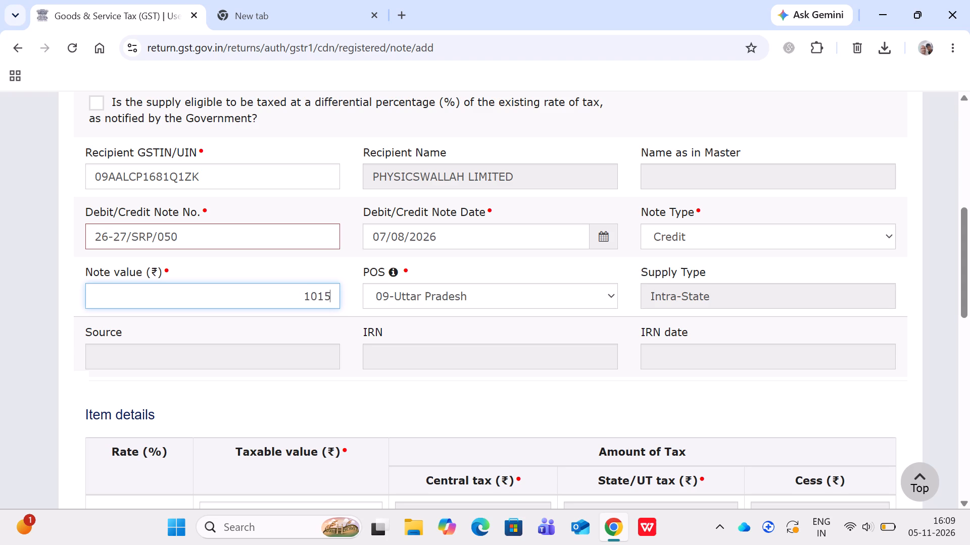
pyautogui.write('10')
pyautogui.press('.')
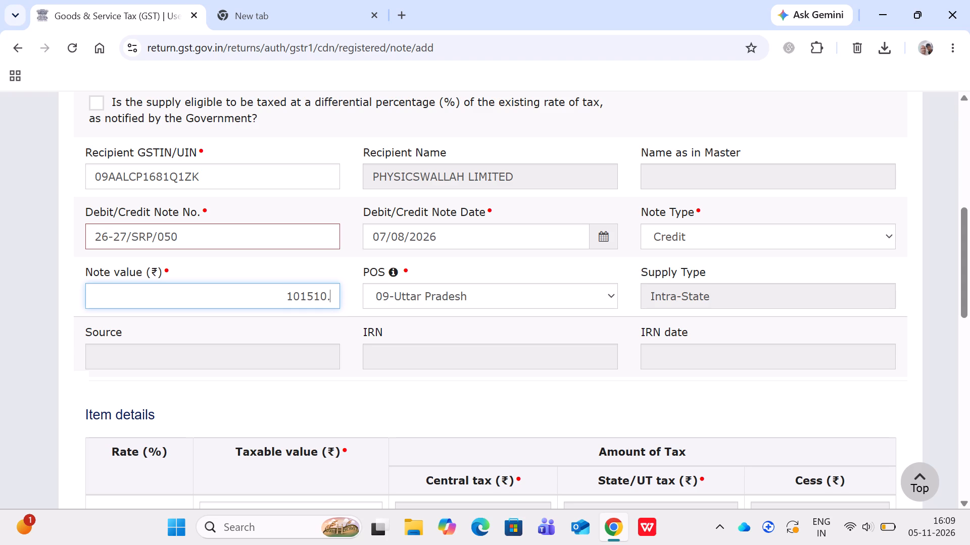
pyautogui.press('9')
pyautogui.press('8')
# Enter a taxable value of 89056.38 at the 5% rate for note 26-27/SRP/050.
pyautogui.scroll(-1, 245, 289)
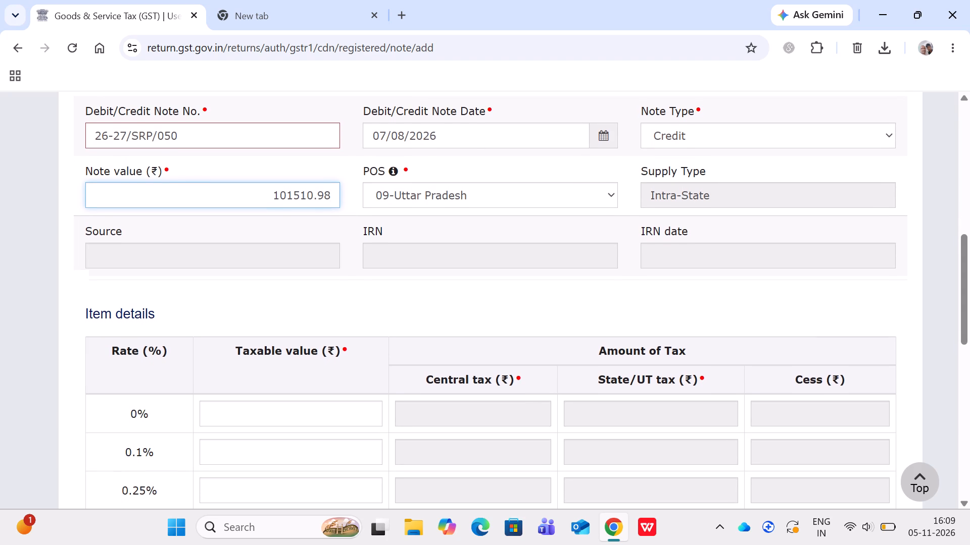
pyautogui.scroll(-7, 245, 289)
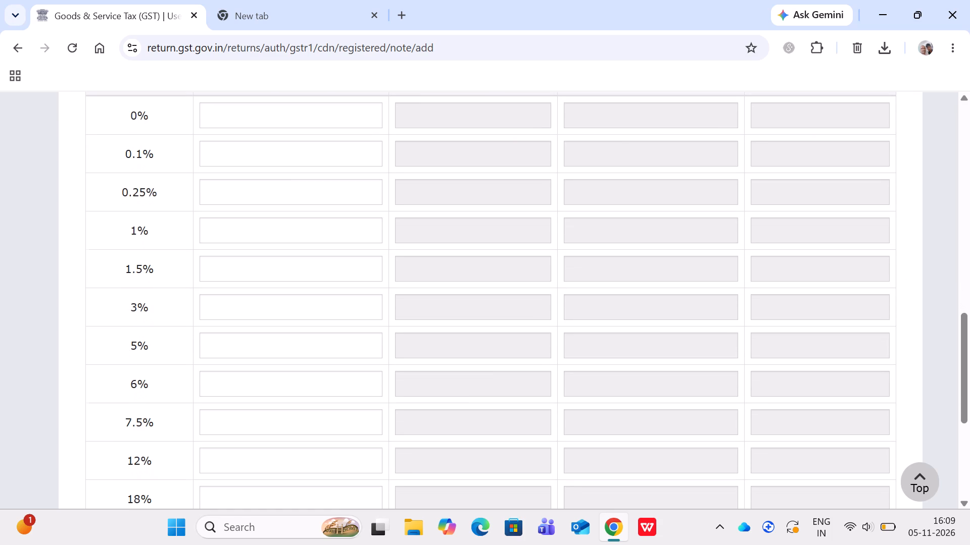
pyautogui.click(239, 356)
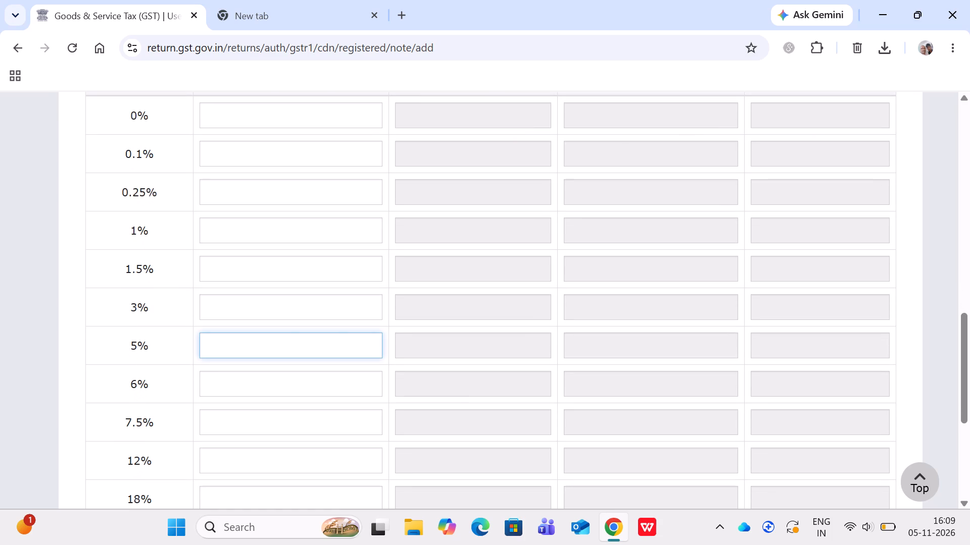
pyautogui.click(306, 338)
pyautogui.write('89')
pyautogui.write('056')
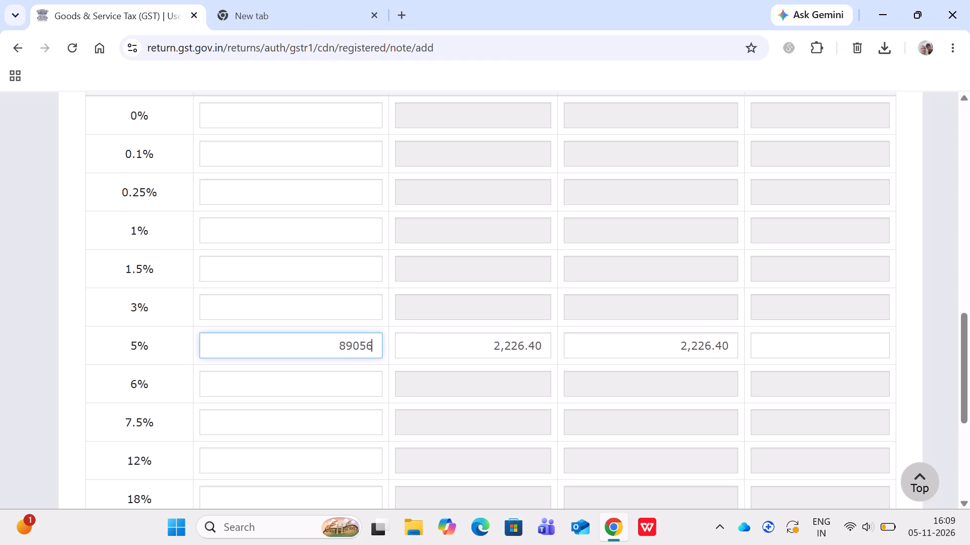
pyautogui.press('.')
pyautogui.write('38')
# Enter a taxable value of 6781.16 at the 18% rate for note 26-27/SRP/050.
pyautogui.scroll(-2, 306, 338)
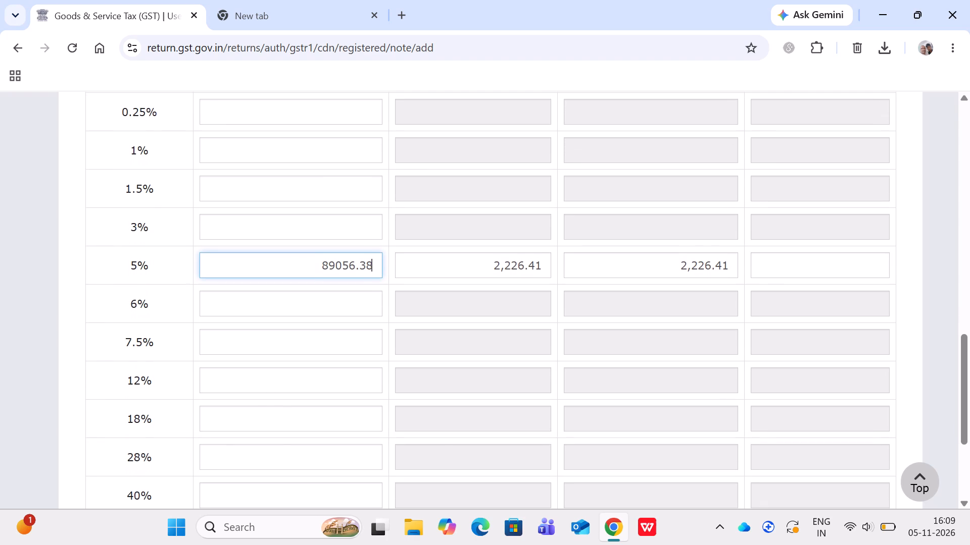
pyautogui.scroll(-2, 306, 338)
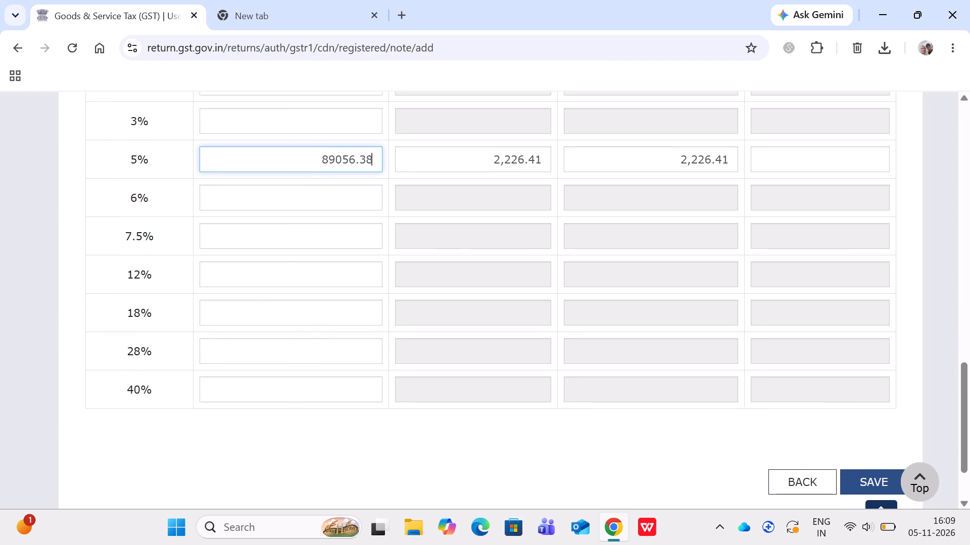
pyautogui.click(316, 310)
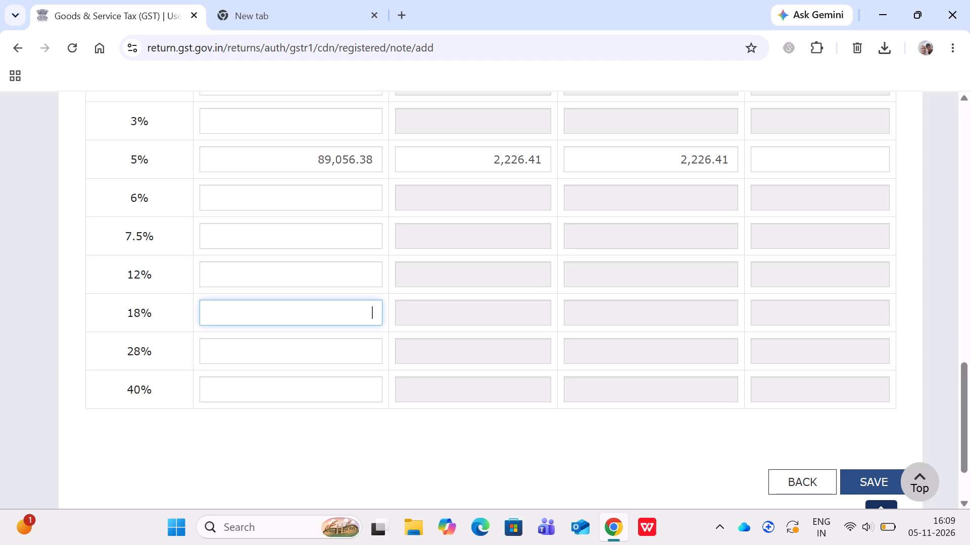
pyautogui.write('67')
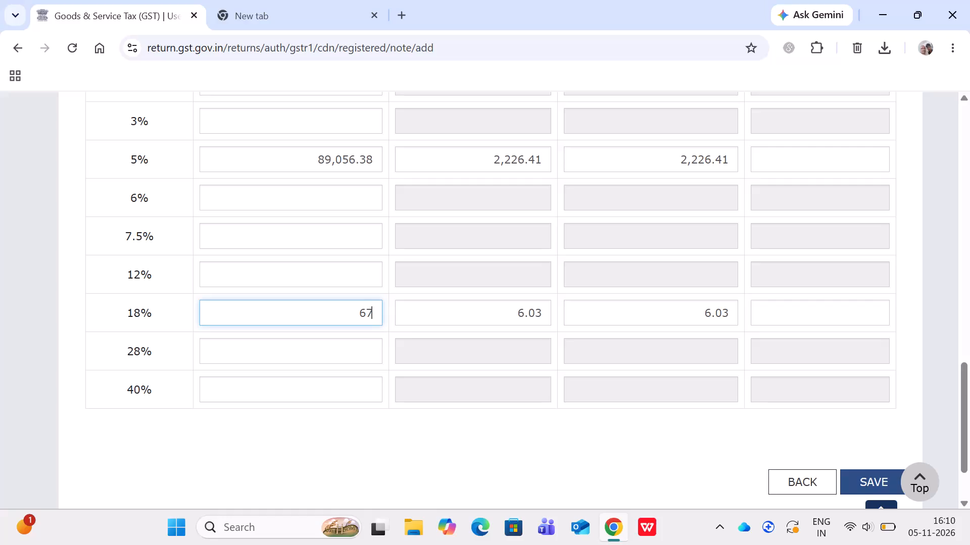
pyautogui.write('81')
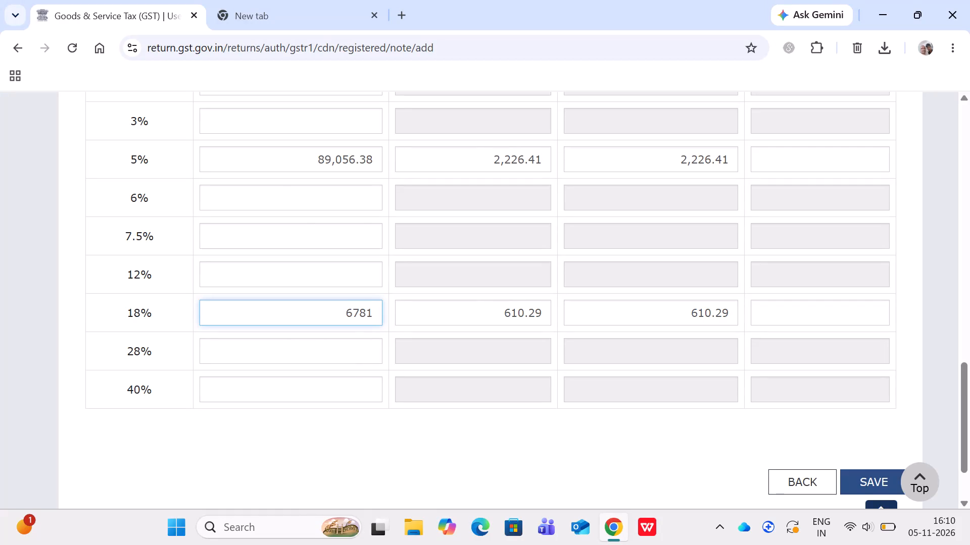
pyautogui.write('.16')
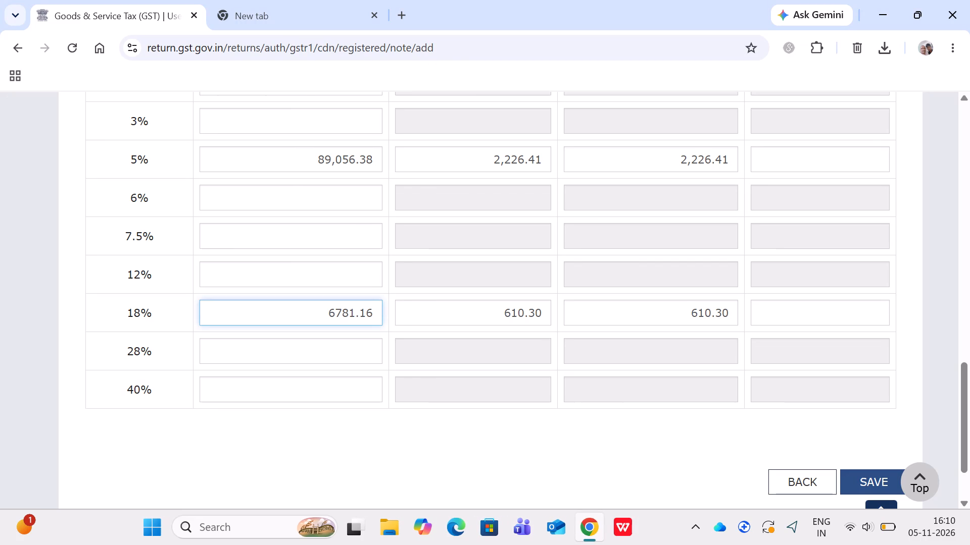
# Save credit note 26-27/SRP/050 to the registered credit/debit notes.
pyautogui.scroll(-1, 316, 310)
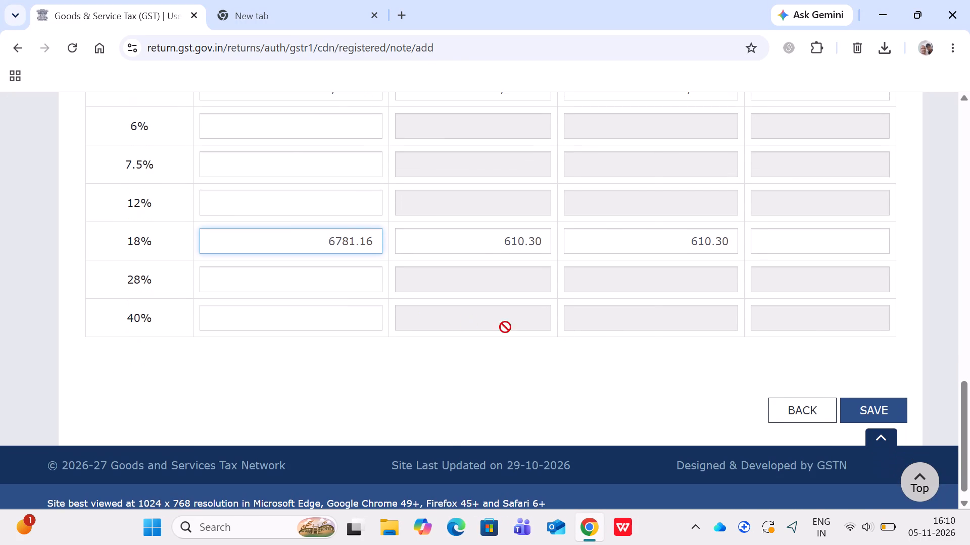
pyautogui.click(850, 409)
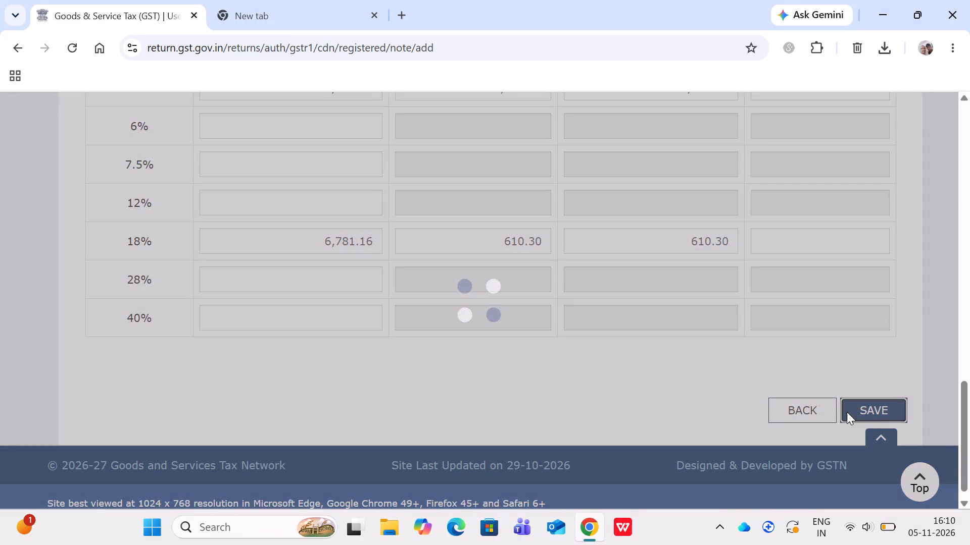
pyautogui.click(883, 416)
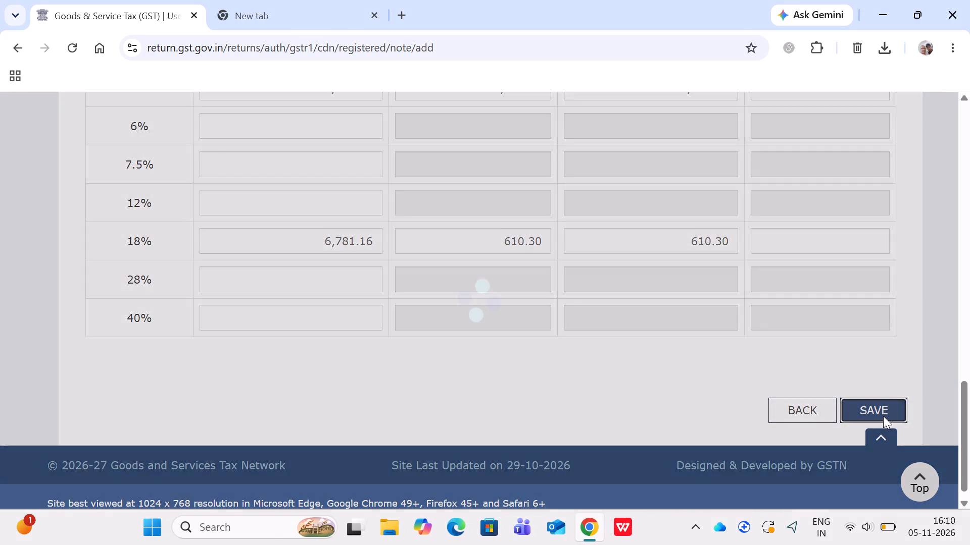
pyautogui.press('Return')
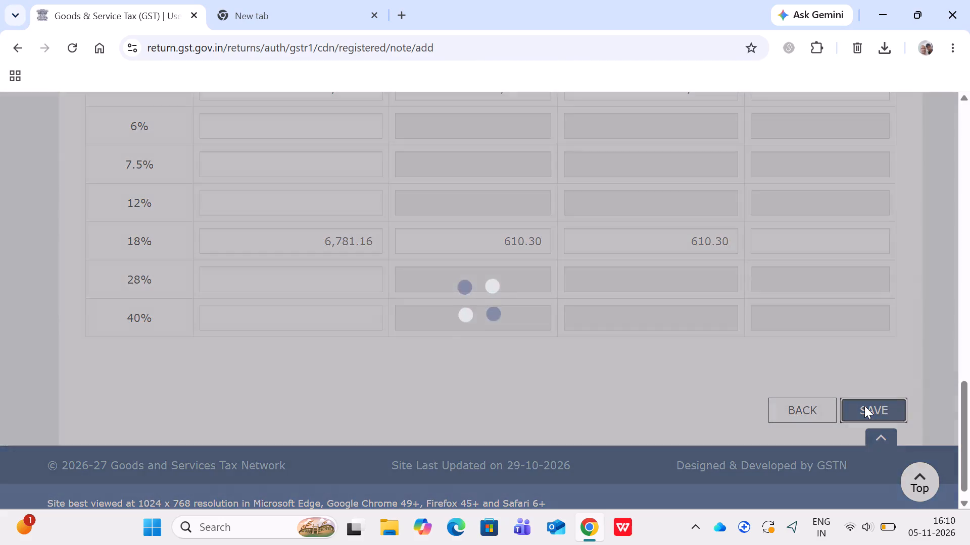
pyautogui.press('Return')
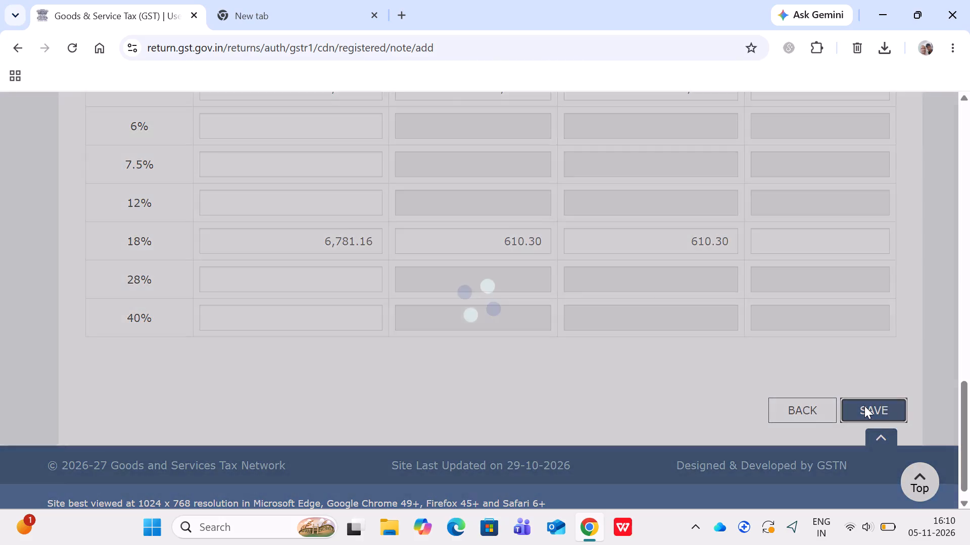
pyautogui.click(864, 406)
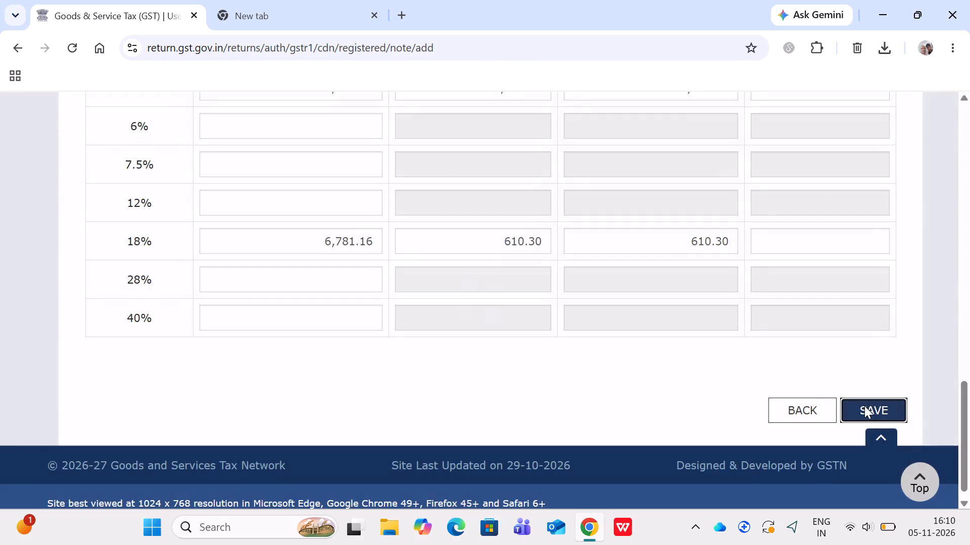
pyautogui.doubleClick(864, 406)
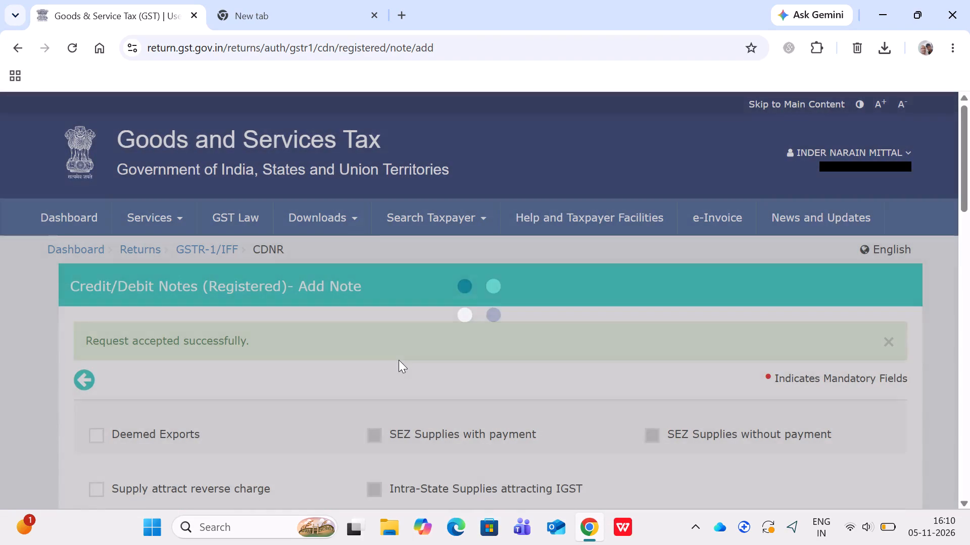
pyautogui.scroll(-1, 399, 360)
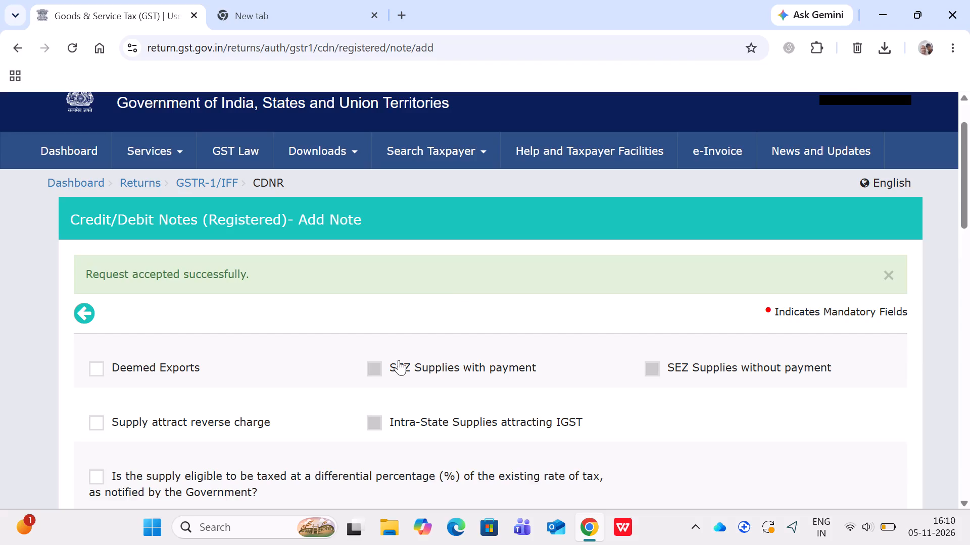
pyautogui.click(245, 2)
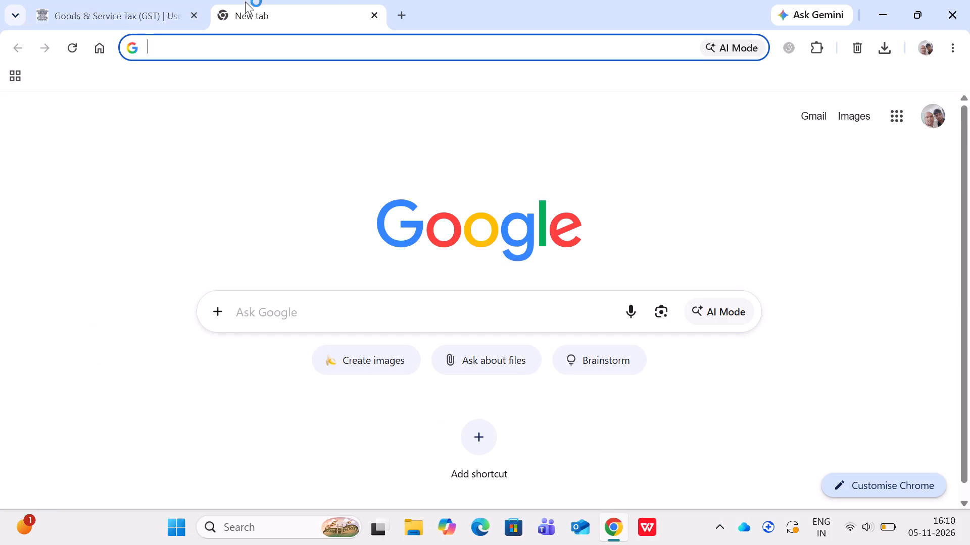